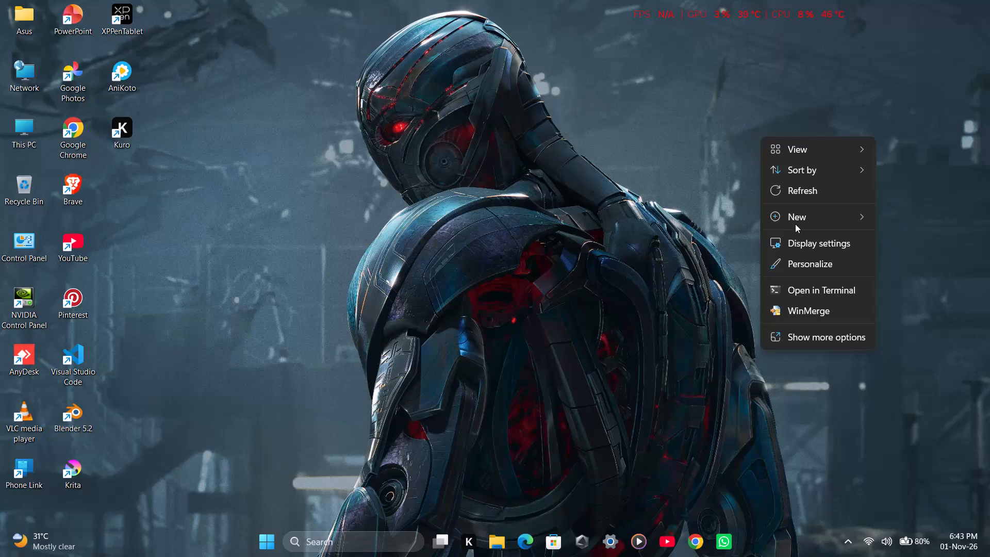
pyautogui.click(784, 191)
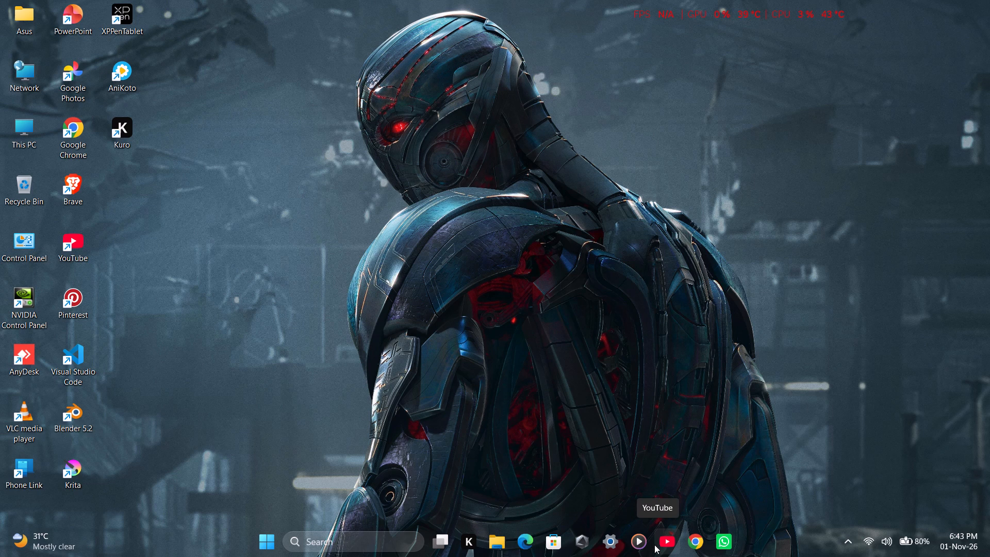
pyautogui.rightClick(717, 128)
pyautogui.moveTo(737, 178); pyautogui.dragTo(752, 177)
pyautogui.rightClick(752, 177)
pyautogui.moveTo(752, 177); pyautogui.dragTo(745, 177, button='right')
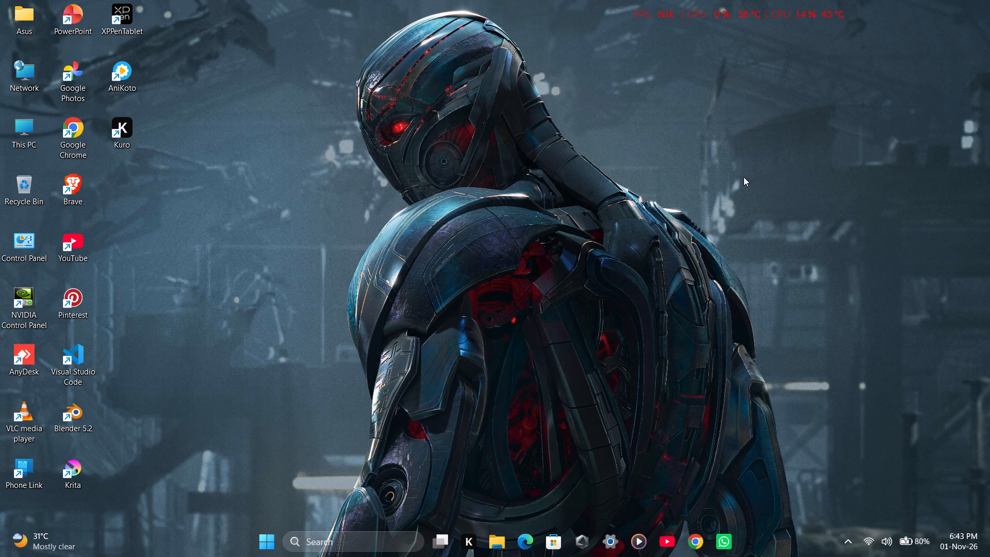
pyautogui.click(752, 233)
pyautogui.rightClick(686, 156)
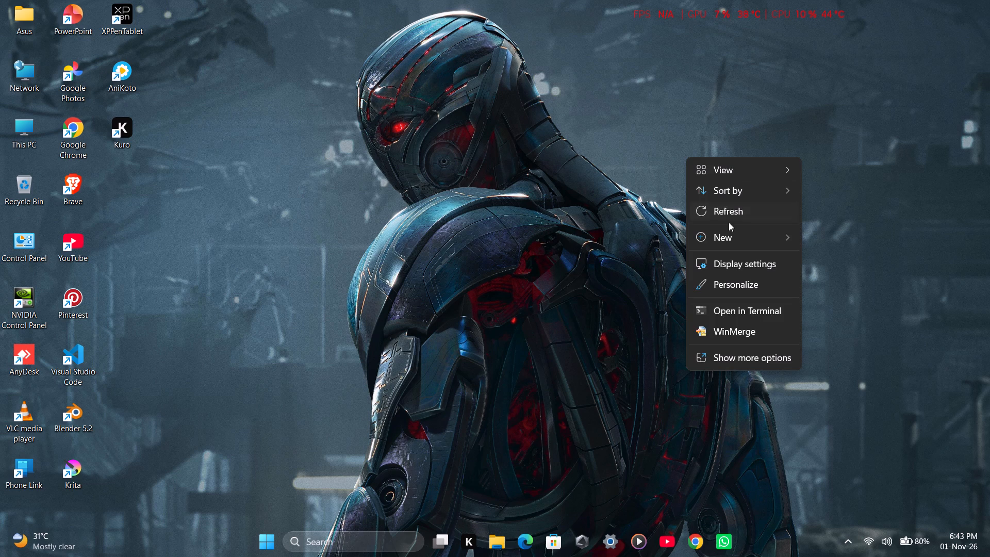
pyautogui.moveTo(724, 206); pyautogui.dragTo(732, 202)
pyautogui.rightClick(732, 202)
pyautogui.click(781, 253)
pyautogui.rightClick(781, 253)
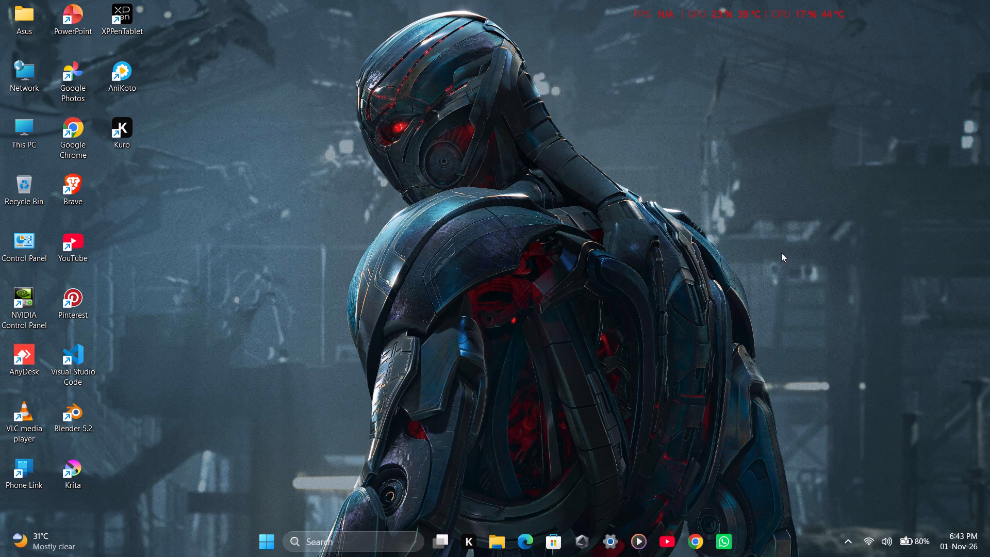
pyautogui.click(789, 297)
# Launch Google Chrome.
pyautogui.click(692, 538)
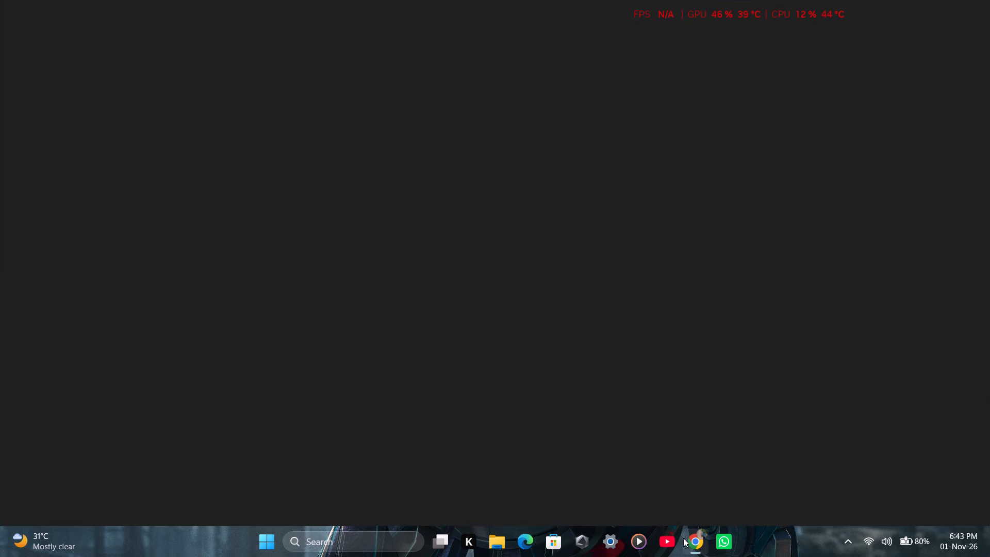
# Open the YouTube app and browse the recommended videos in the home feed.
pyautogui.click(672, 538)
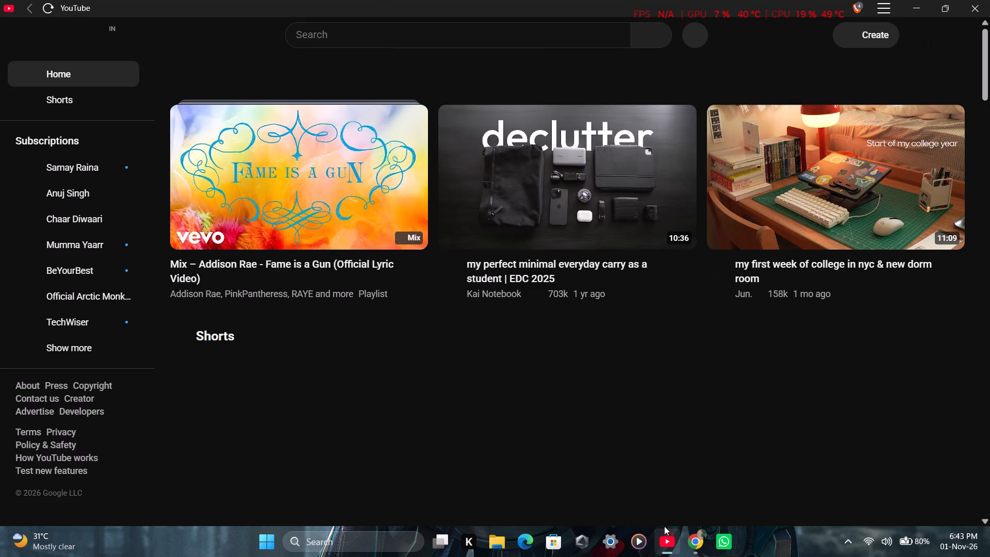
pyautogui.scroll(-2, 532, 243)
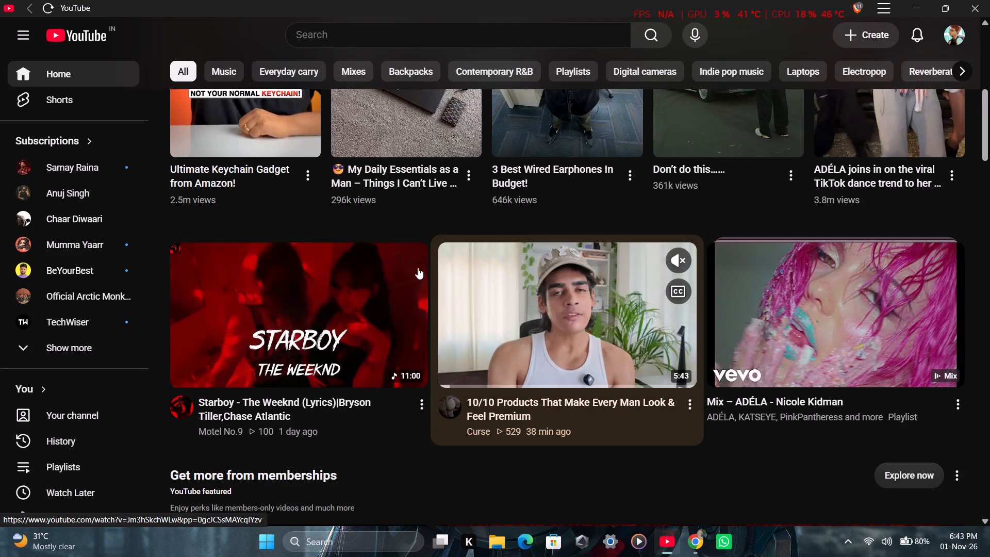
pyautogui.scroll(-5, 435, 297)
pyautogui.scroll(1, 436, 299)
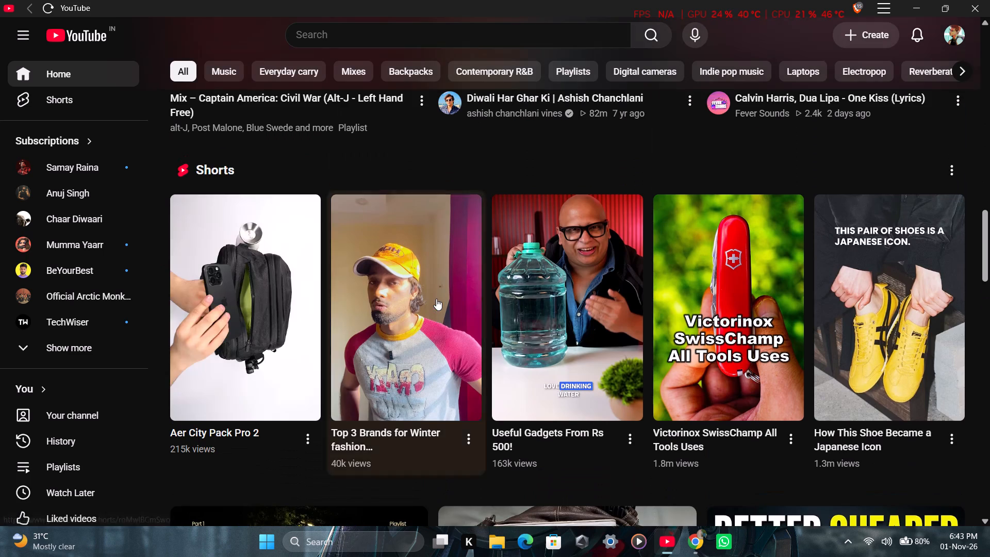
pyautogui.scroll(-3, 436, 299)
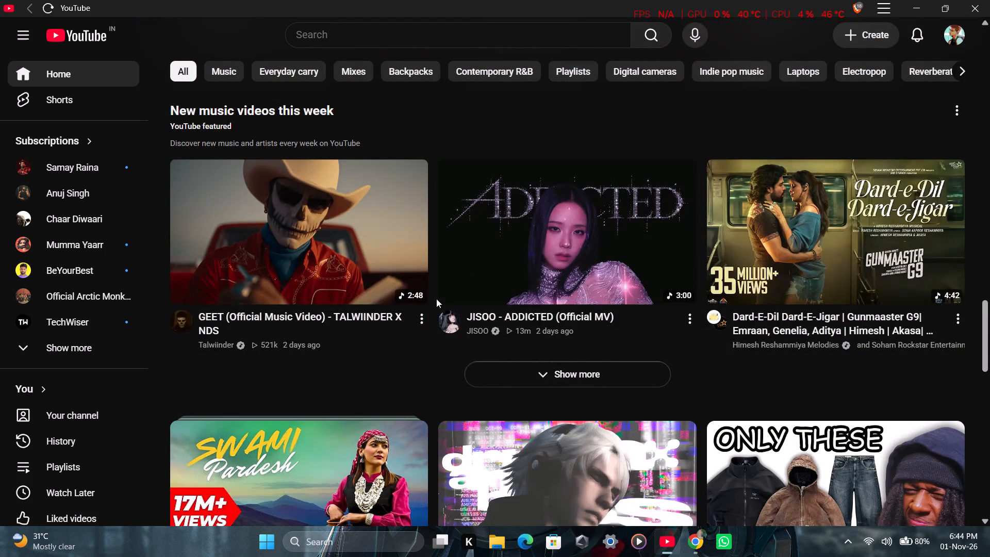
pyautogui.scroll(-2, 436, 299)
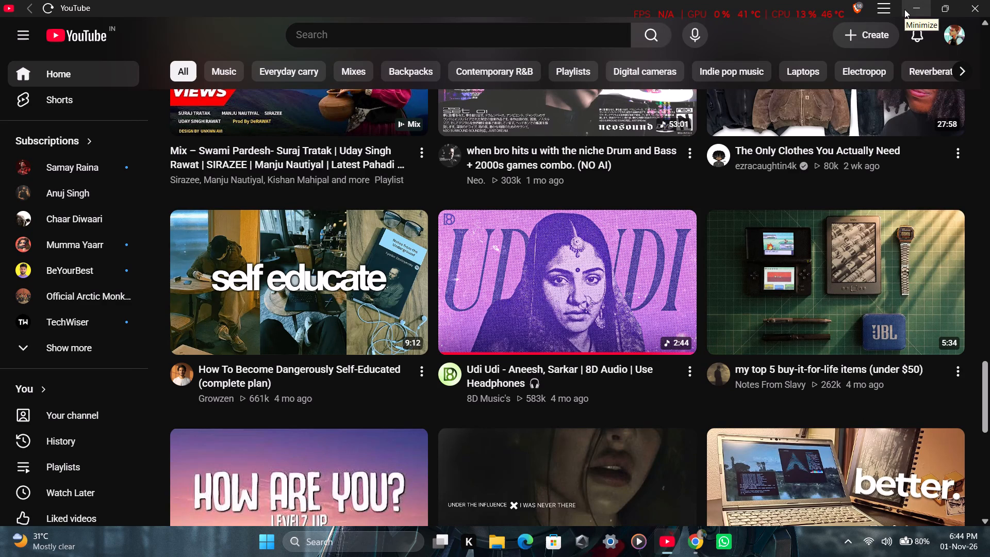
# Open the YouTube watch history and look through the recently watched videos and music.
pyautogui.click(99, 448)
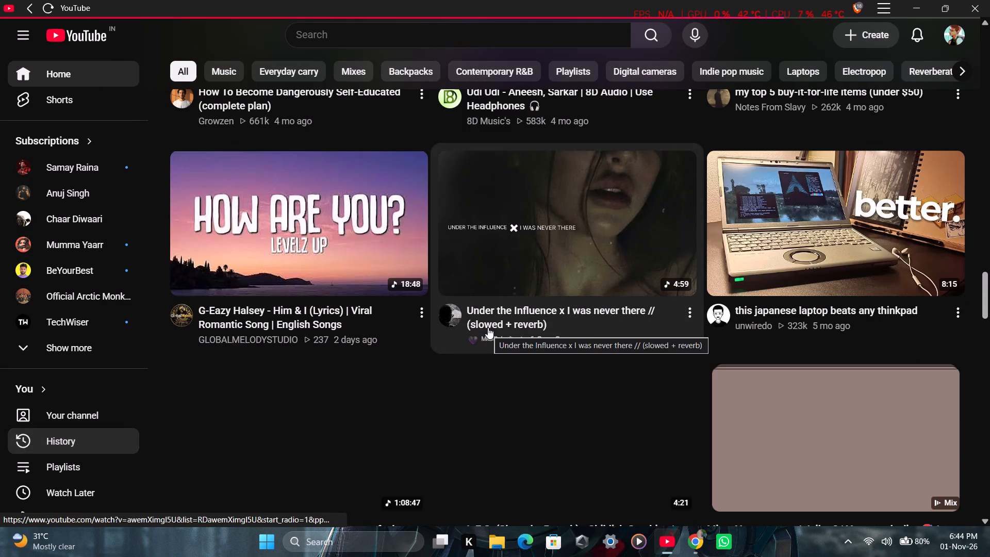
pyautogui.scroll(-1, 488, 327)
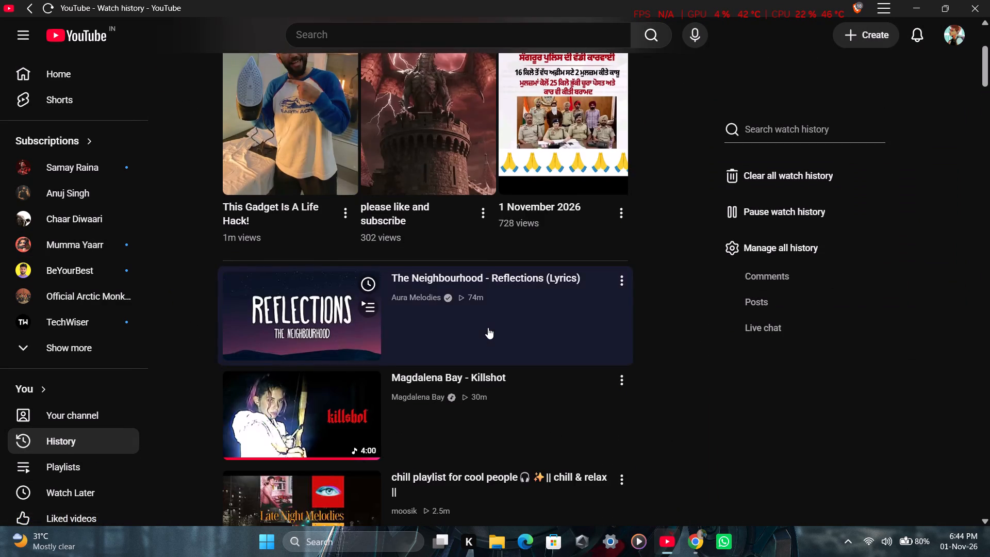
pyautogui.scroll(-3, 488, 327)
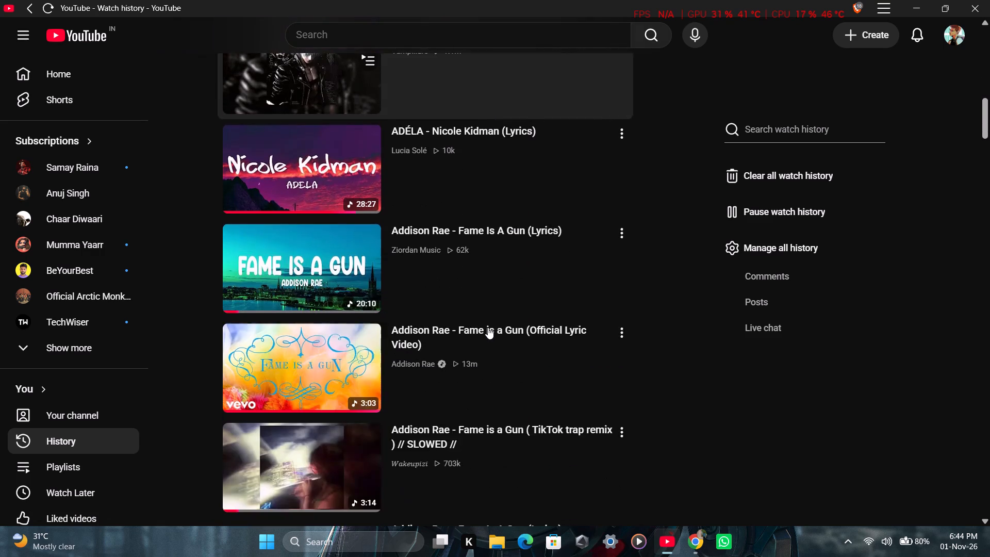
pyautogui.scroll(-2, 488, 327)
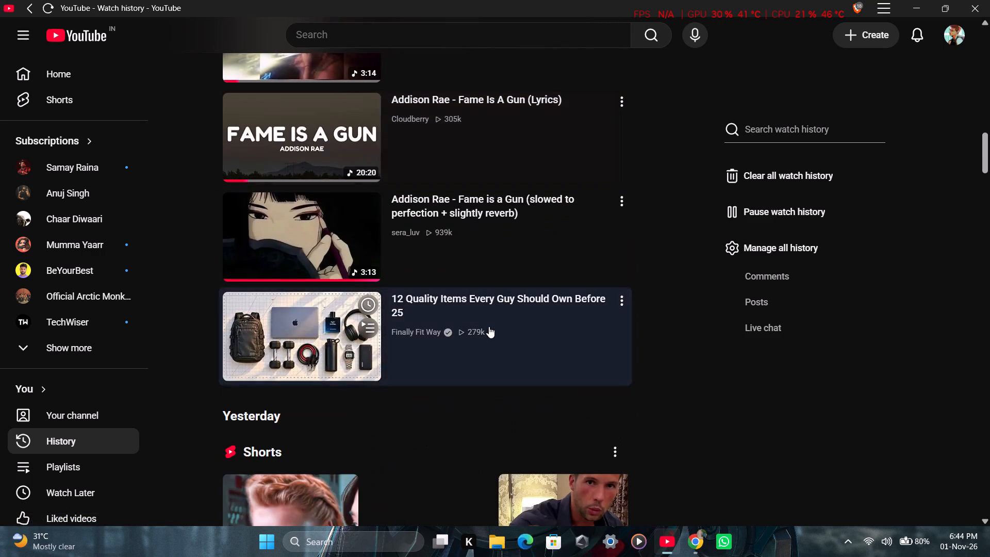
pyautogui.scroll(-3, 489, 326)
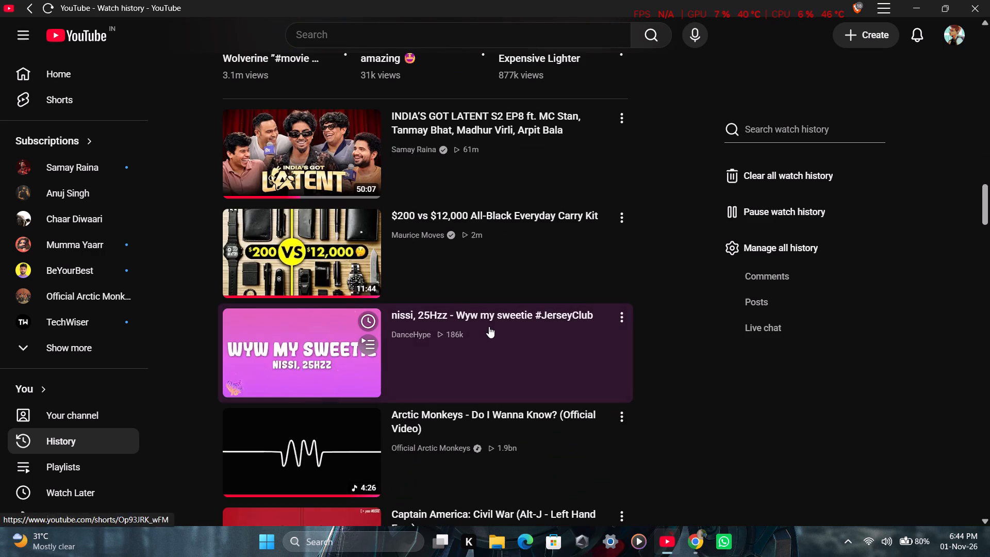
pyautogui.scroll(-2, 490, 325)
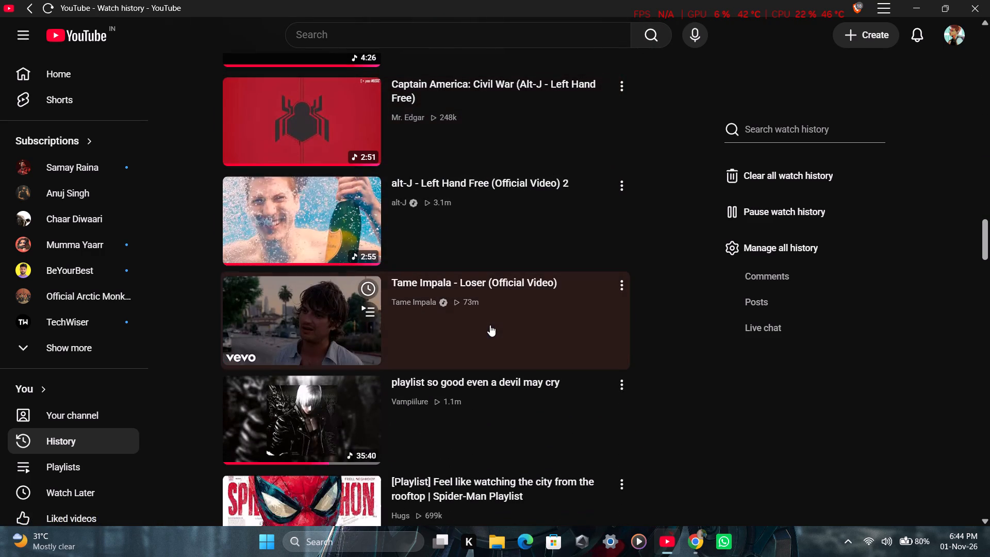
pyautogui.scroll(2, 490, 325)
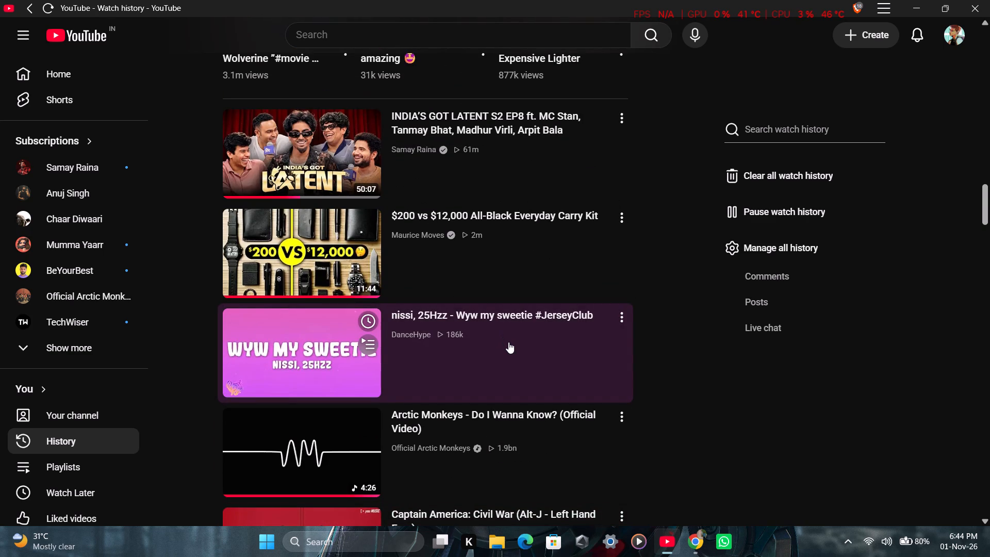
pyautogui.scroll(-1, 508, 342)
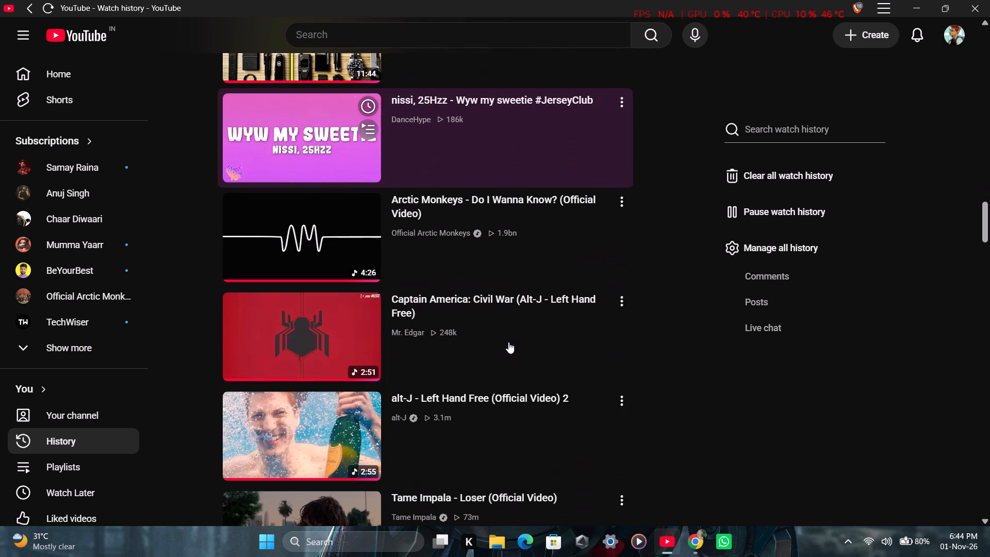
pyautogui.scroll(-1, 508, 342)
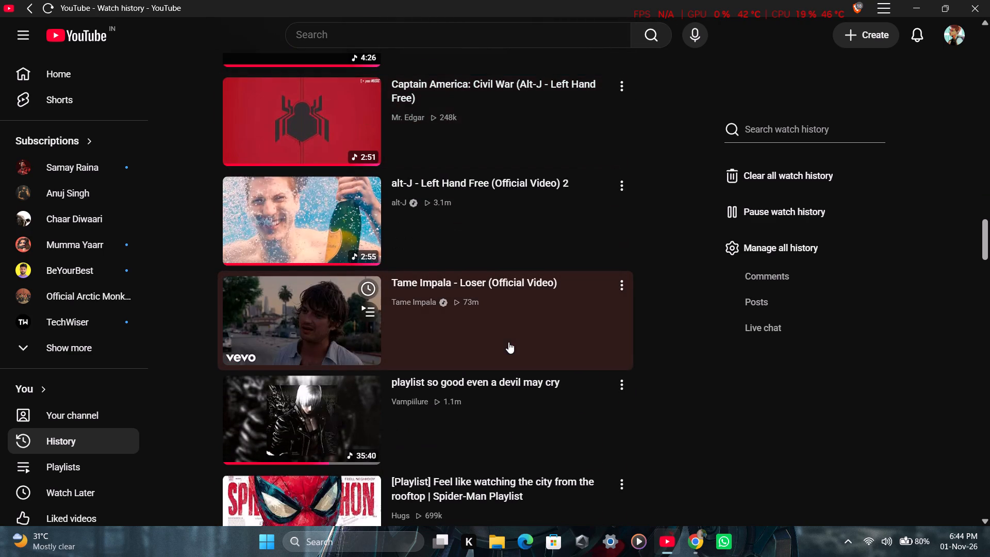
pyautogui.scroll(-1, 508, 342)
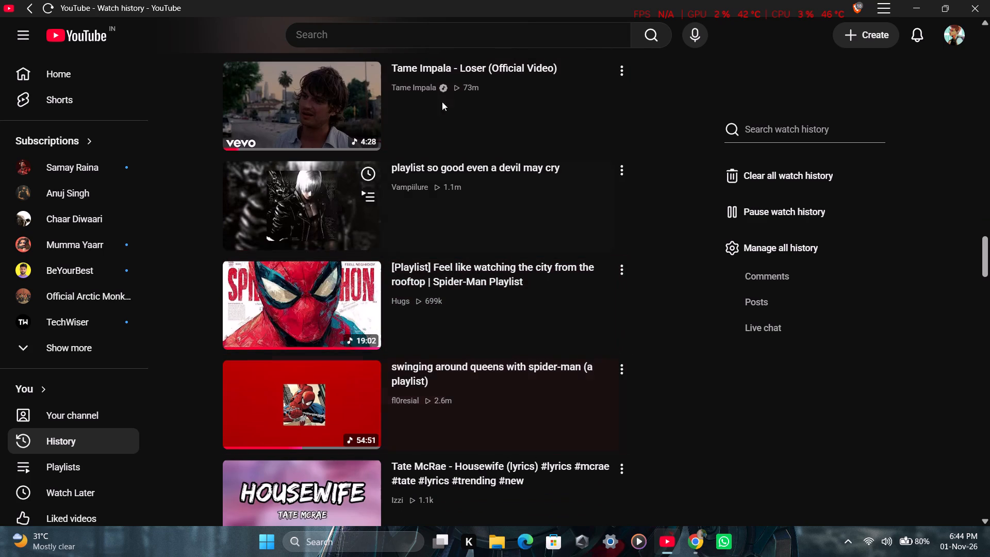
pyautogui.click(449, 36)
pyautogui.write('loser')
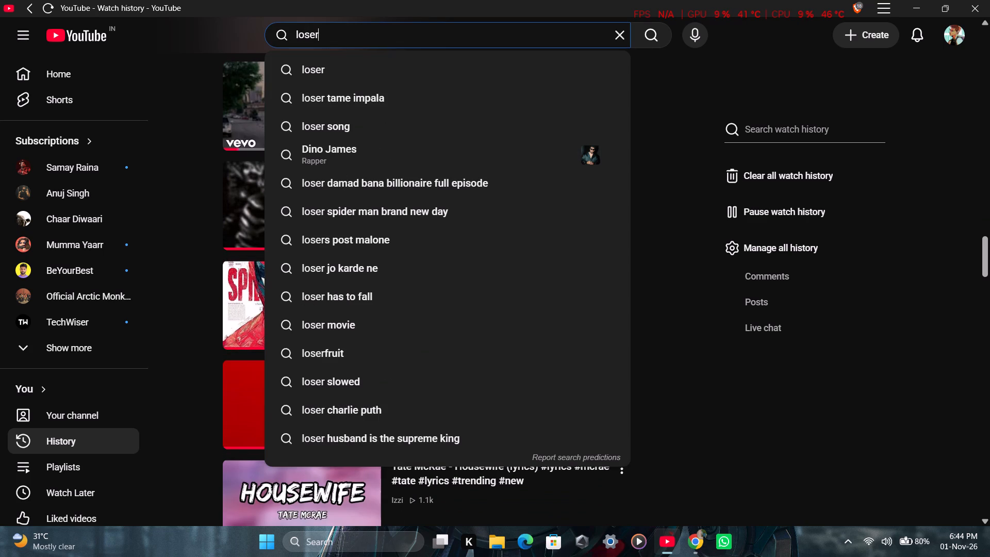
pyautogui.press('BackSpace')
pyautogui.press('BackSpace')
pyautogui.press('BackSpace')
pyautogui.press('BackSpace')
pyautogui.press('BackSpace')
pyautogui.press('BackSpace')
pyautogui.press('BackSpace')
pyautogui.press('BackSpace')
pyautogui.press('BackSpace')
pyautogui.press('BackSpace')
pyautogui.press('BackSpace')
# Search YouTube for "spider man playlist".
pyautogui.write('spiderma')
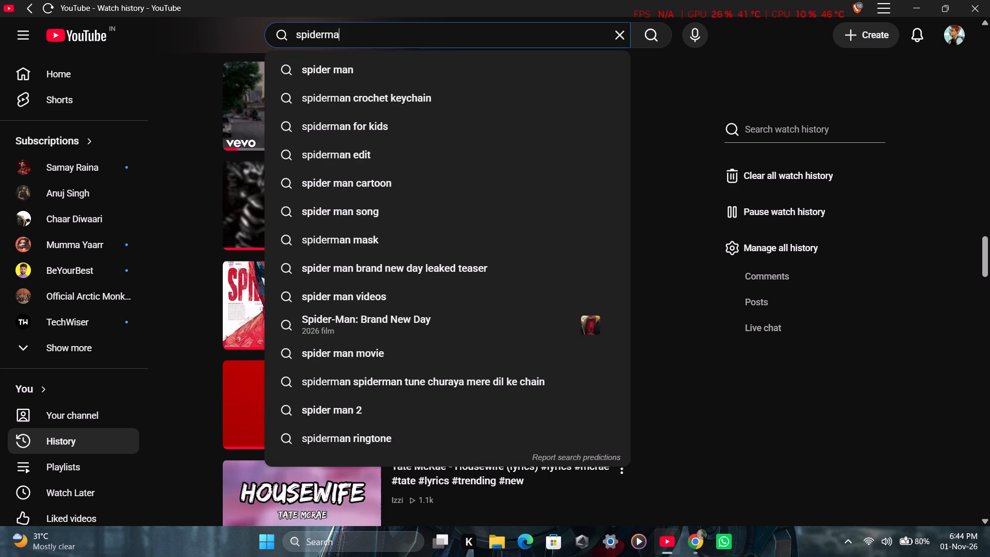
pyautogui.moveTo(449, 36); pyautogui.dragTo(447, 28, button='right')
pyautogui.click(363, 77)
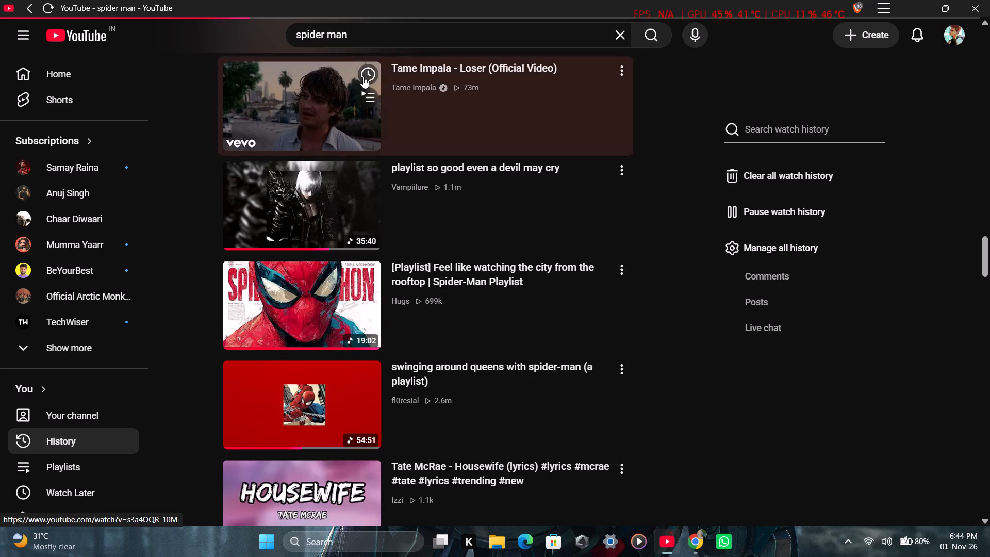
pyautogui.click(402, 40)
pyautogui.press('space')
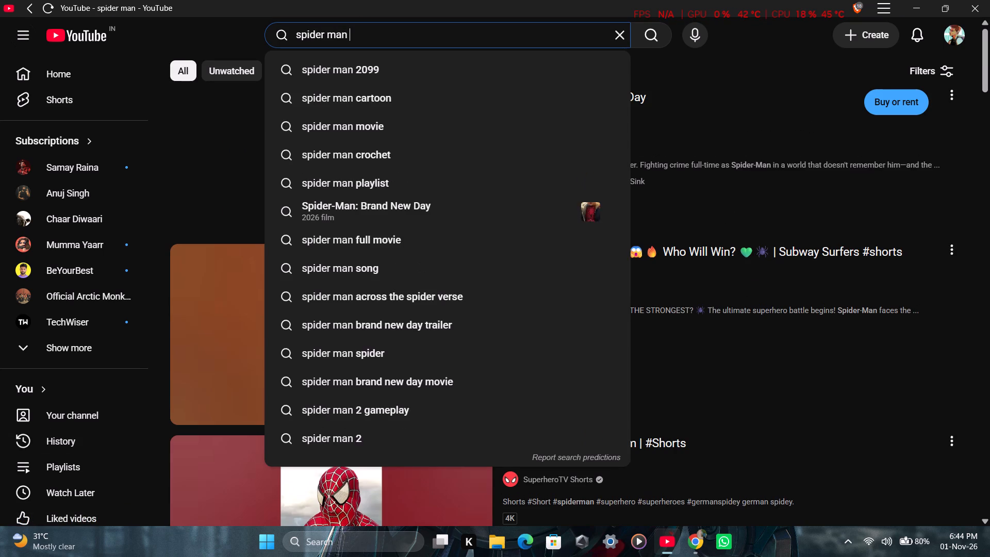
pyautogui.write('pl')
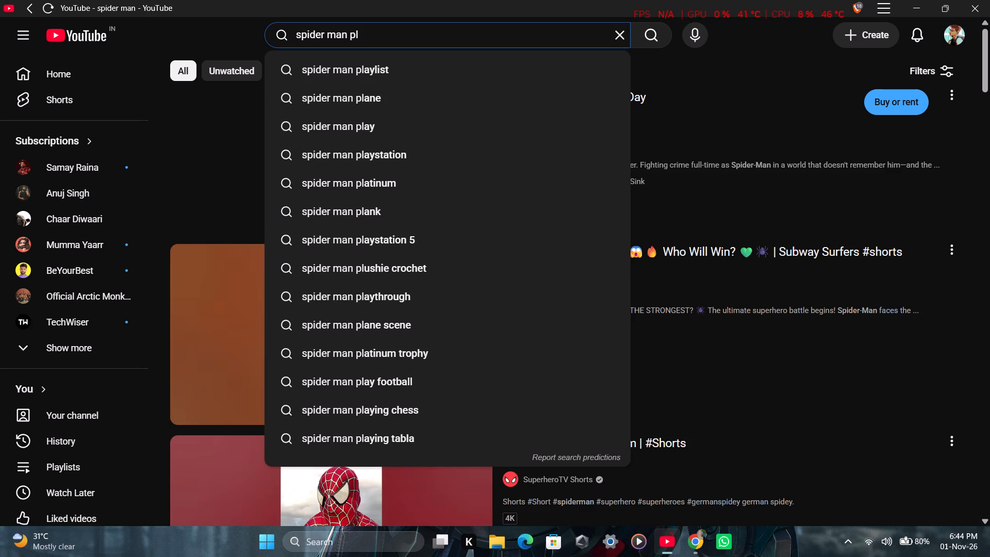
pyautogui.click(420, 60)
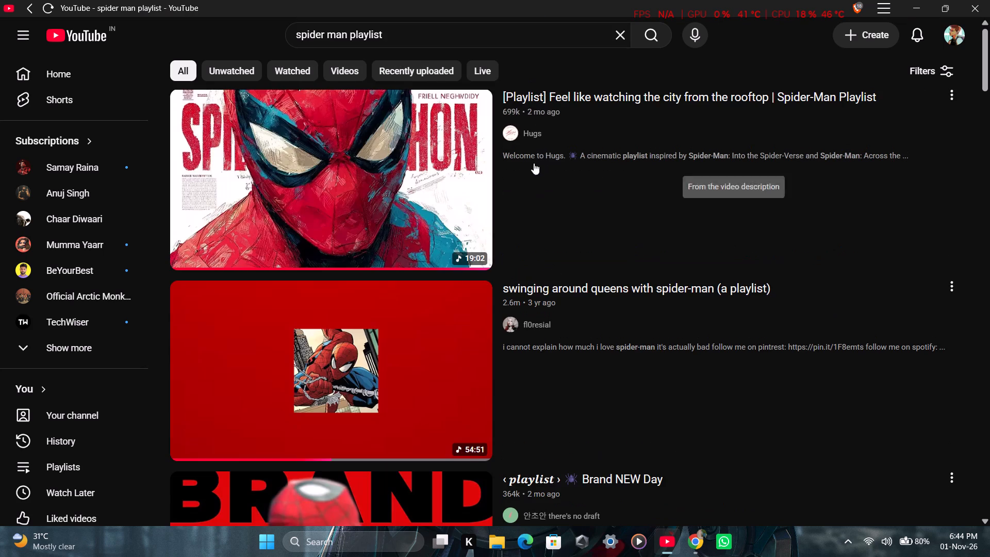
# Play the video "[Playlist] Feel like watching the city from the rooftop | Spider-Man Playlist" from the search results.
pyautogui.click(411, 207)
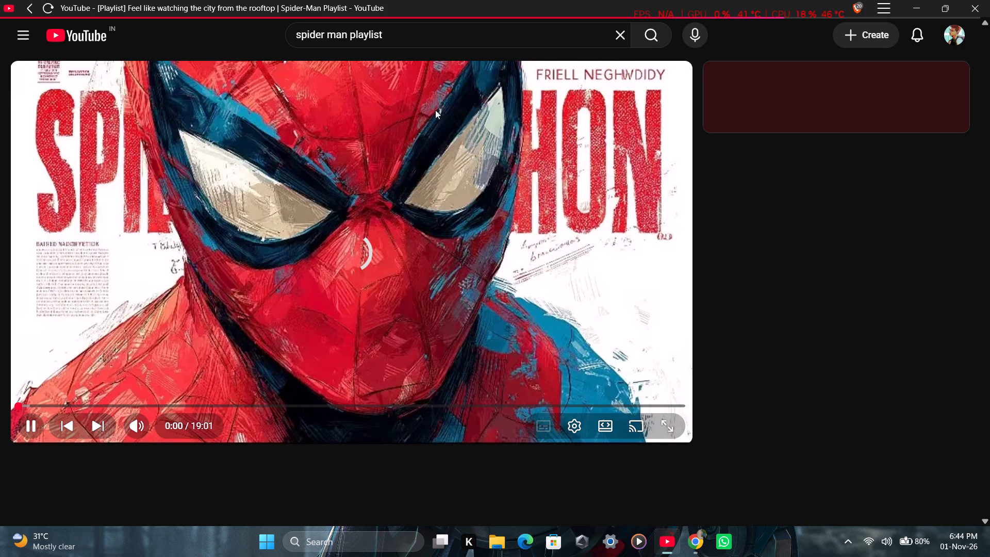
pyautogui.rightClick(445, 121)
pyautogui.click(450, 139)
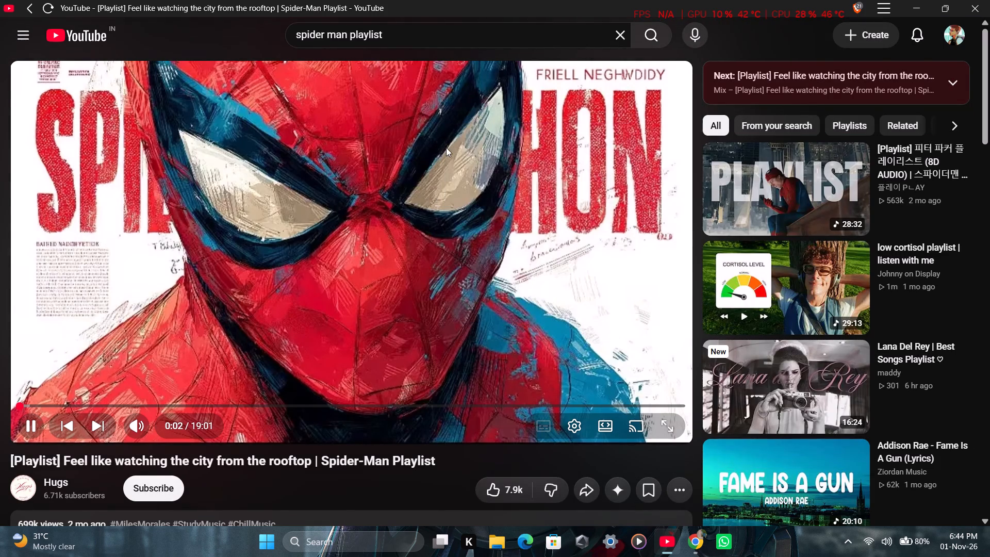
# Skip the Spider-Man playlist video ahead to about 2:55.
pyautogui.click(104, 404)
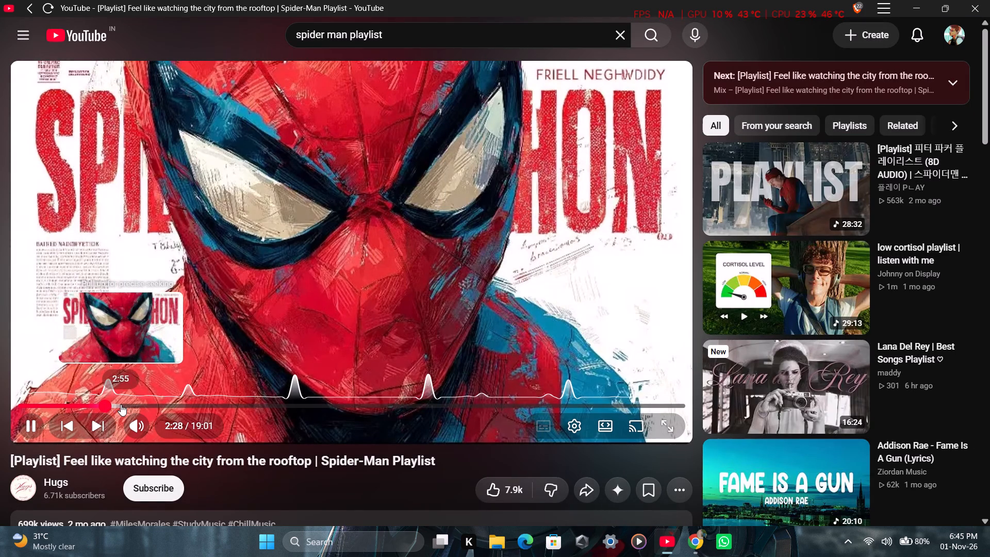
pyautogui.click(121, 404)
pyautogui.click(146, 405)
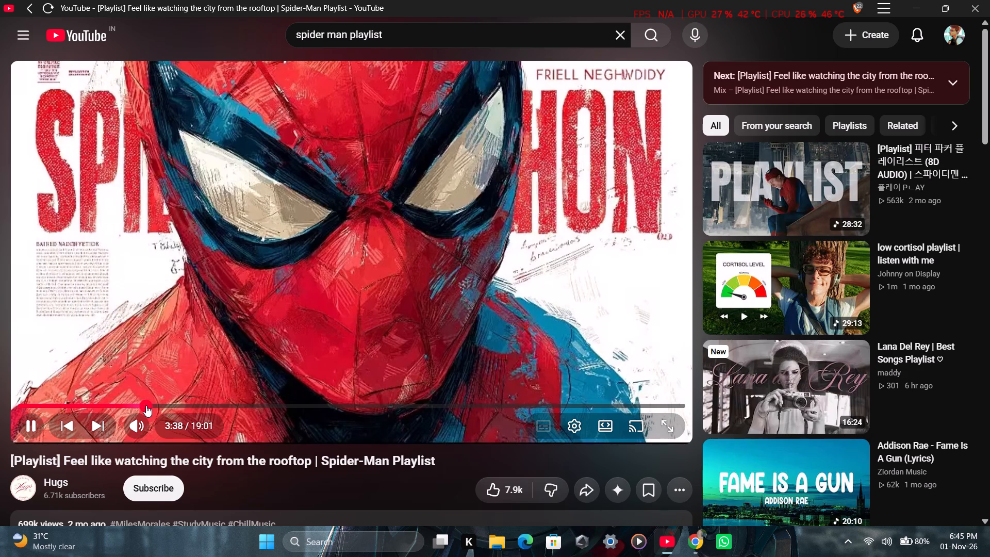
pyautogui.click(120, 404)
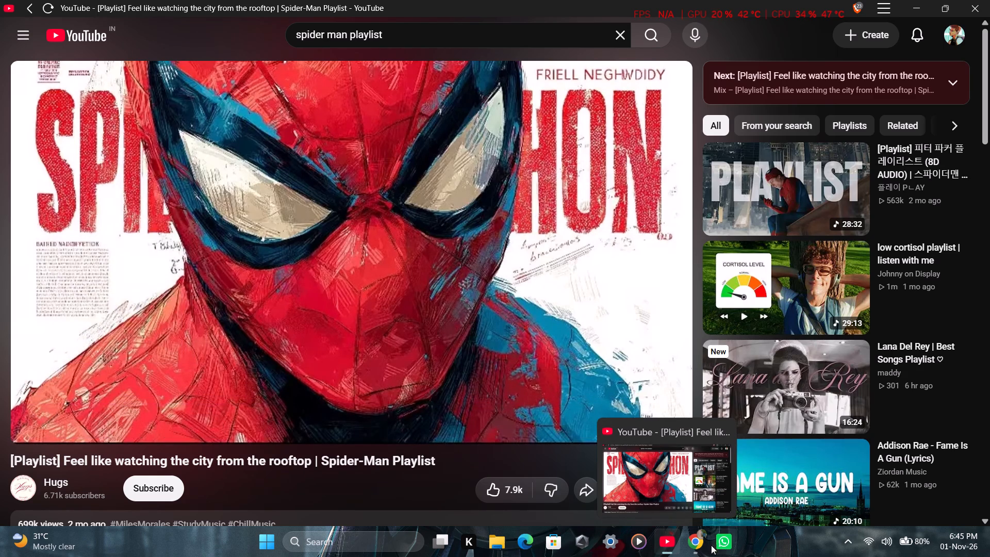
# Switch to Google Chrome and search Google for "excise of Maharashtra".
pyautogui.click(698, 537)
pyautogui.click(394, 267)
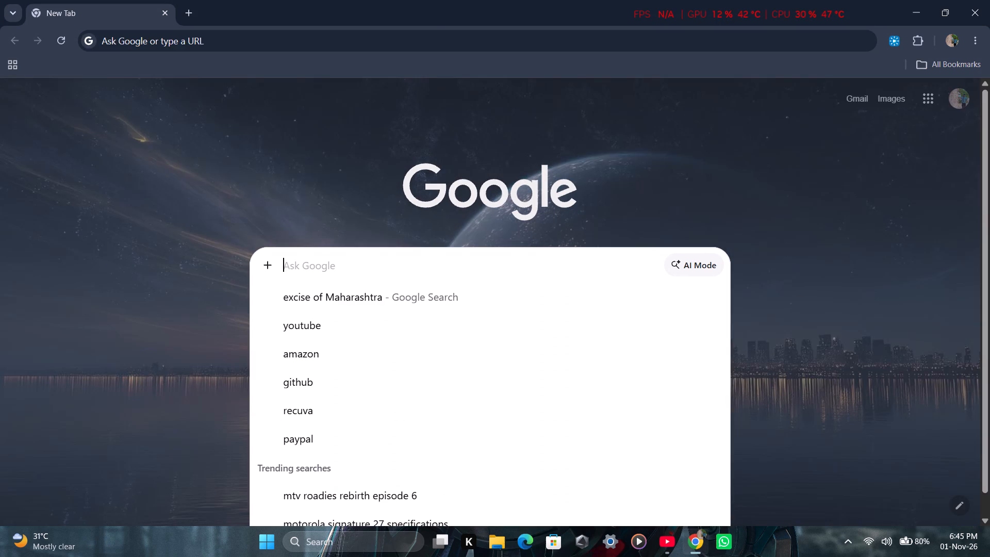
pyautogui.click(372, 291)
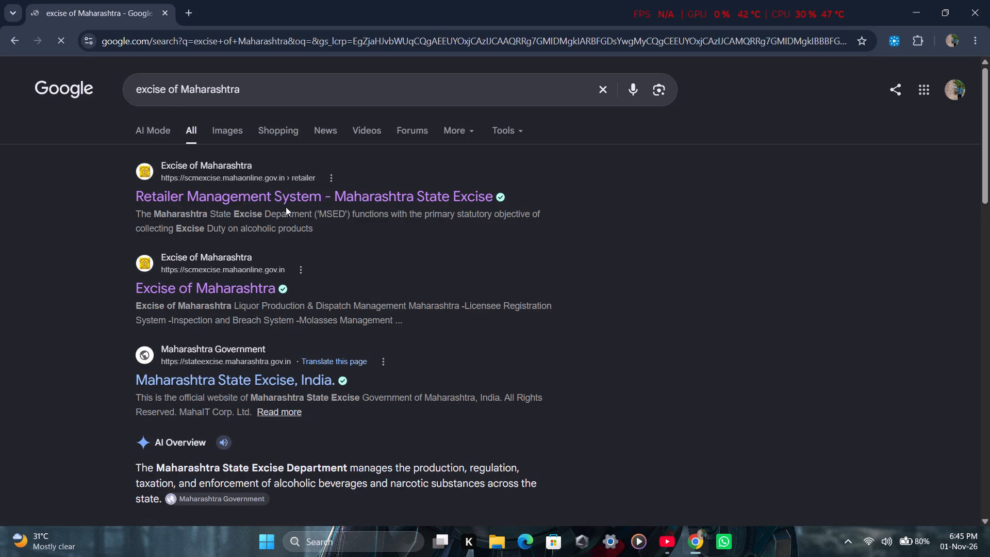
# Open the Retailer Management System site from the search results and log in, answering the arithmetic check with 66.
pyautogui.click(286, 195)
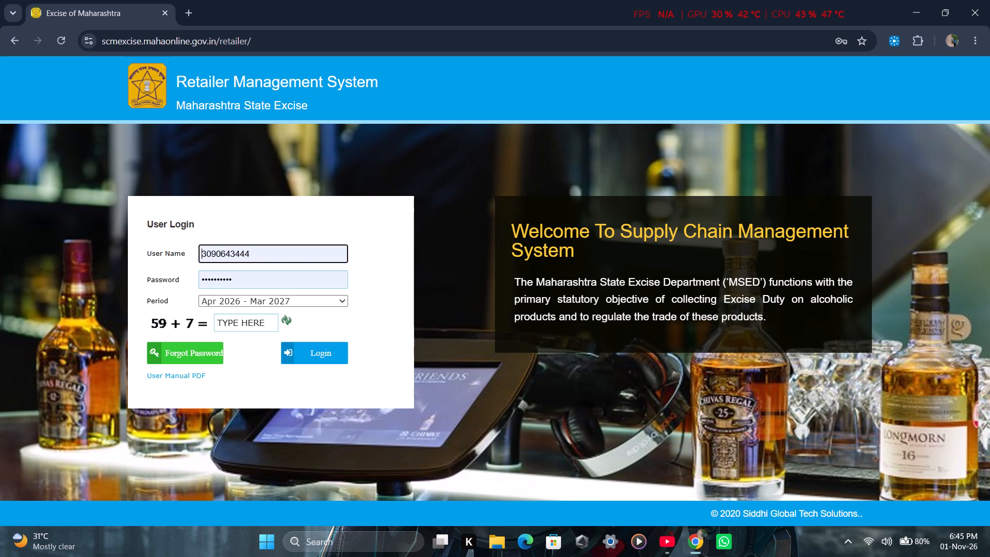
pyautogui.click(260, 327)
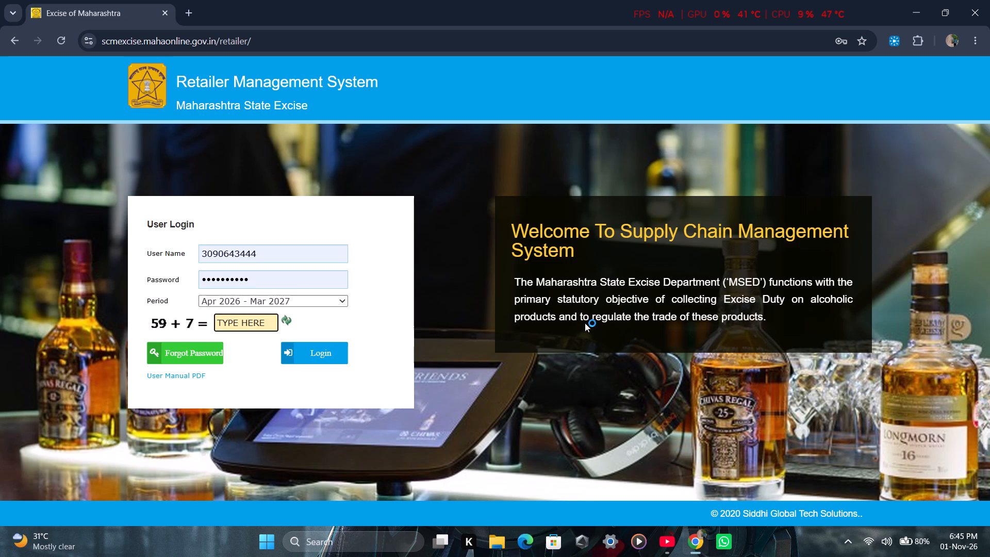
pyautogui.write('66')
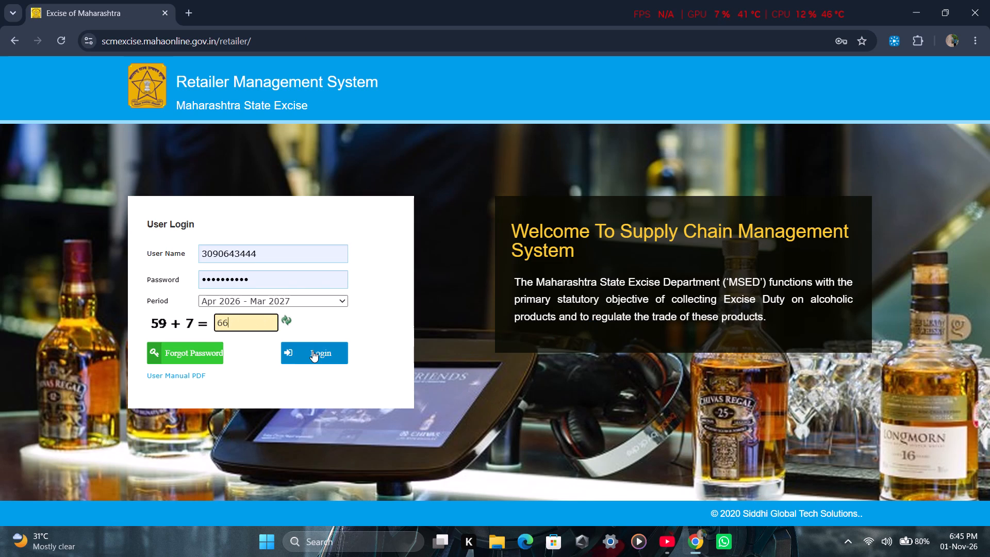
pyautogui.click(312, 351)
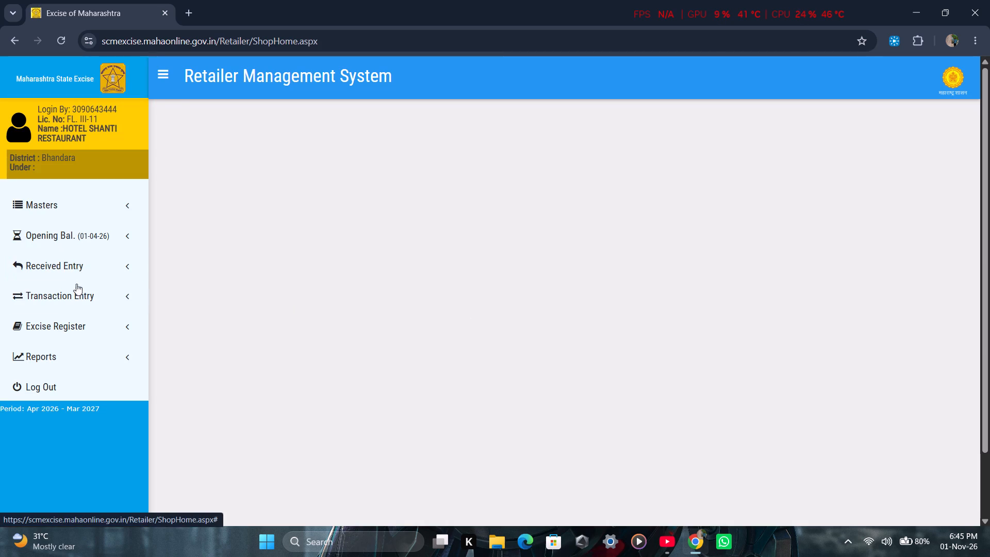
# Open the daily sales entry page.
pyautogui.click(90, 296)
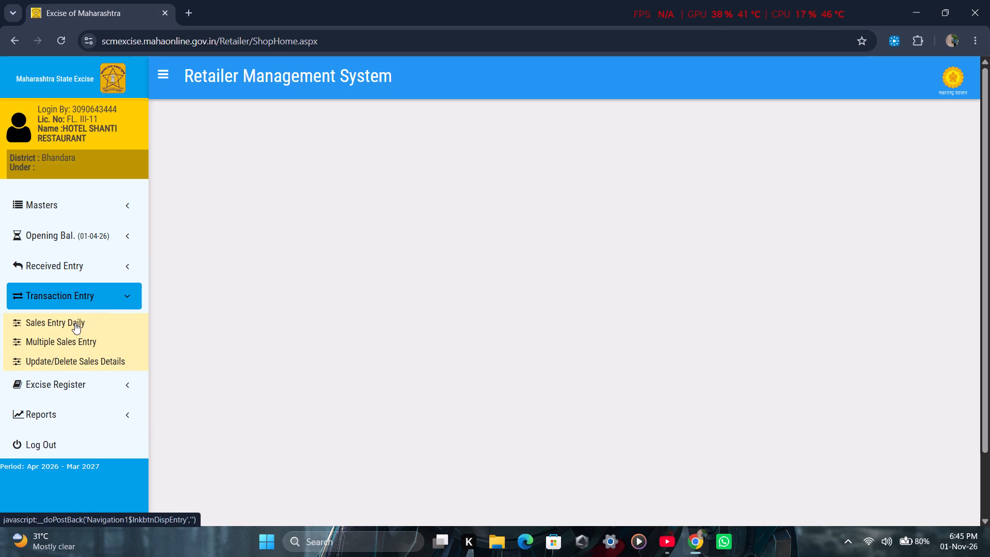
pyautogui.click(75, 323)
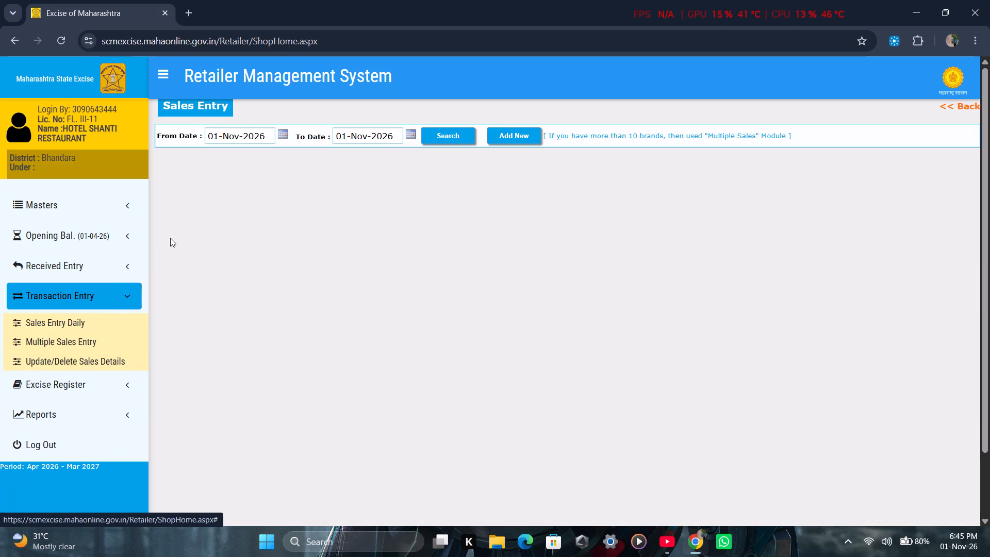
# Show the FLR 4A monthly statement from 25-Oct-2026 to 25-Oct-2026, bottle wise.
pyautogui.click(88, 379)
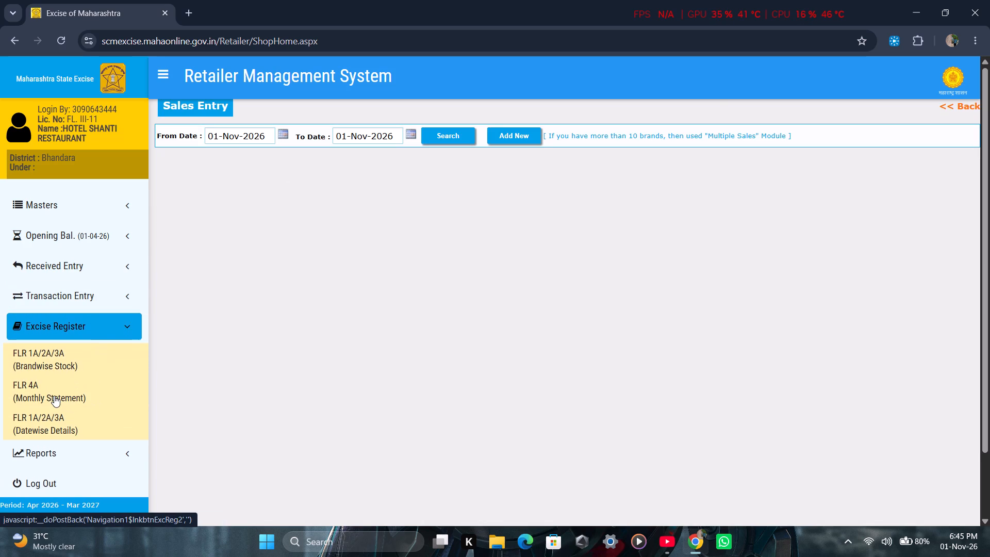
pyautogui.click(54, 396)
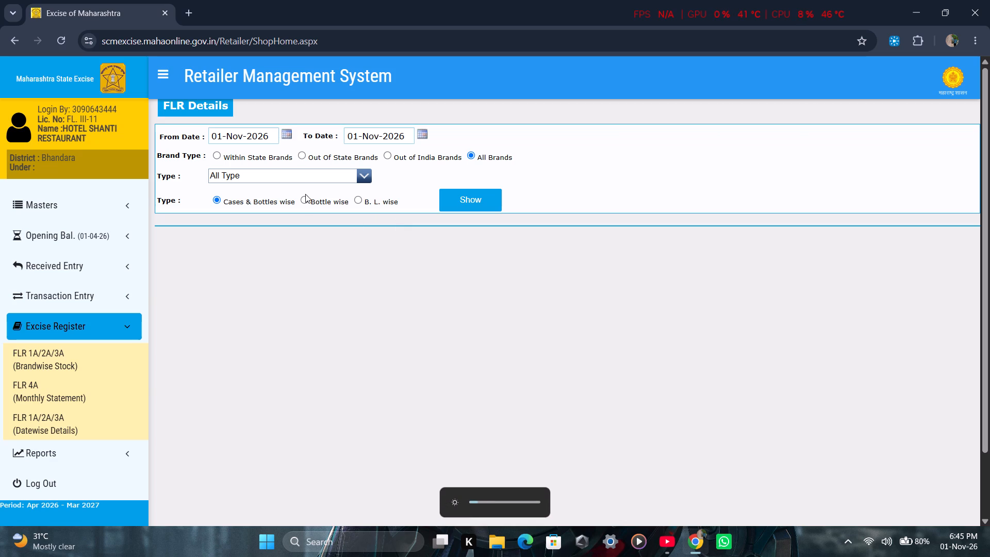
pyautogui.click(287, 133)
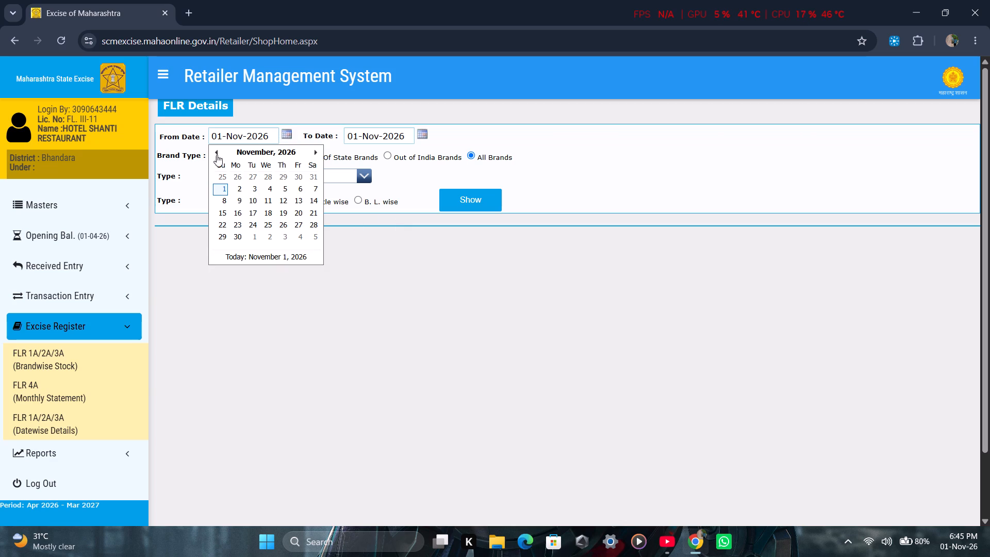
pyautogui.click(220, 172)
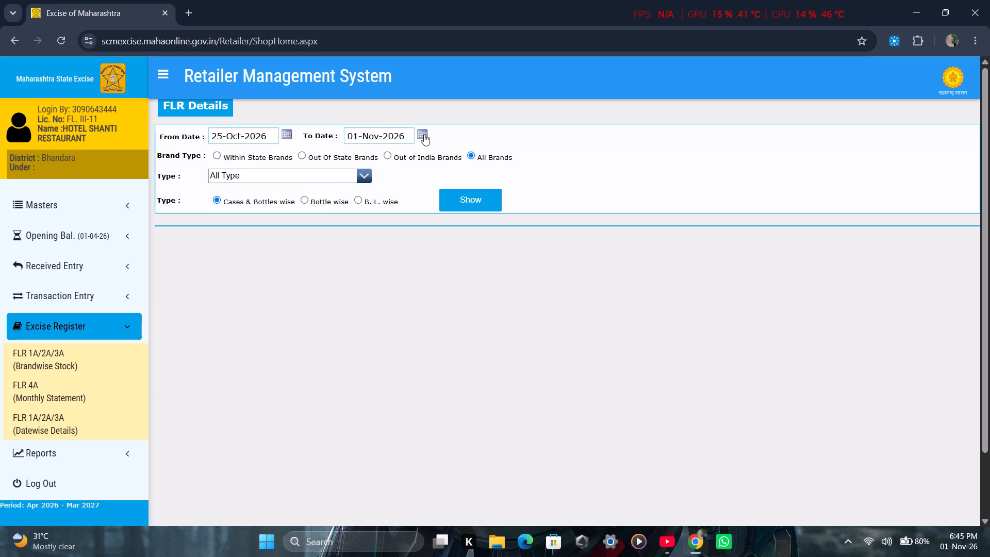
pyautogui.click(424, 134)
pyautogui.click(352, 175)
pyautogui.click(319, 203)
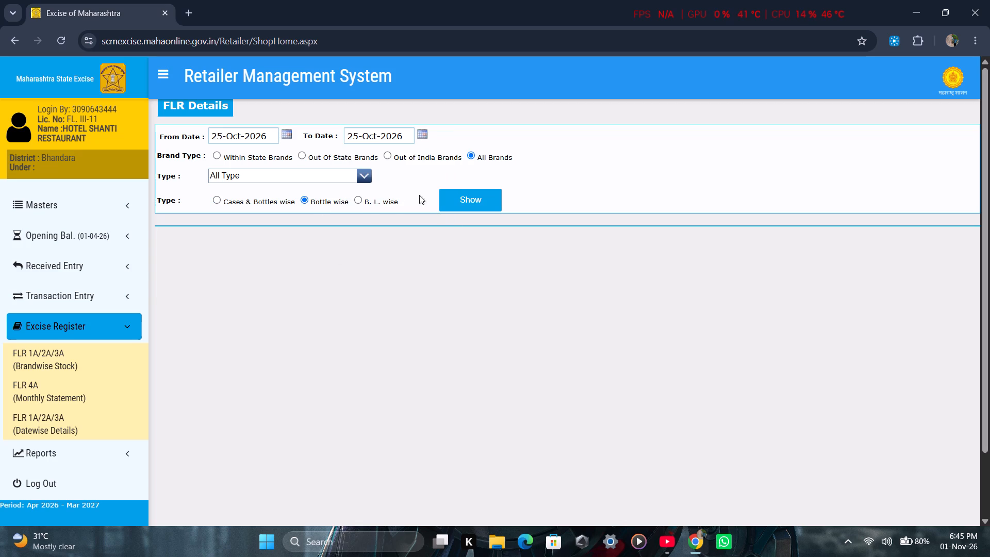
pyautogui.click(451, 192)
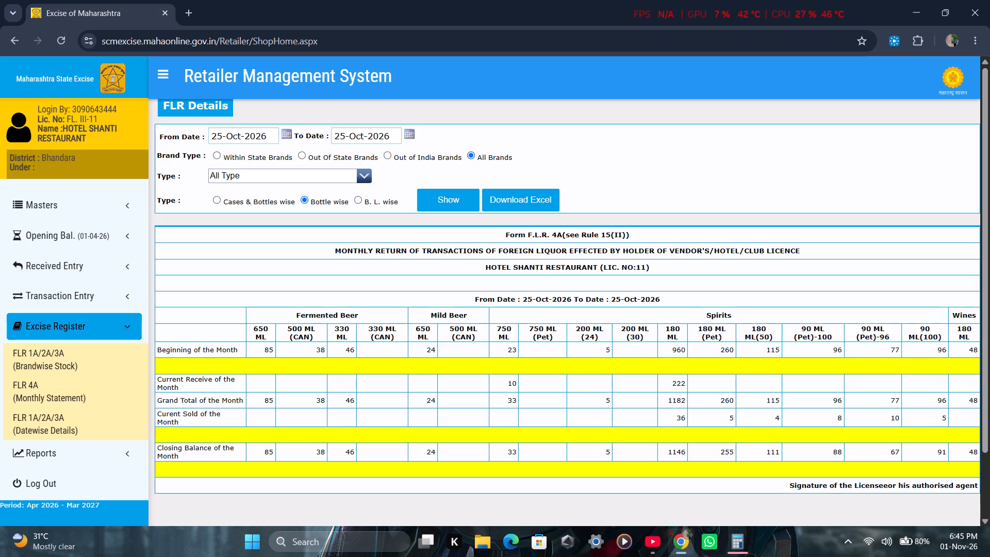
# In Calculator, add the 180 ML closing balances 1146, 255 and 111 plus 5, and clear the result.
pyautogui.click(735, 544)
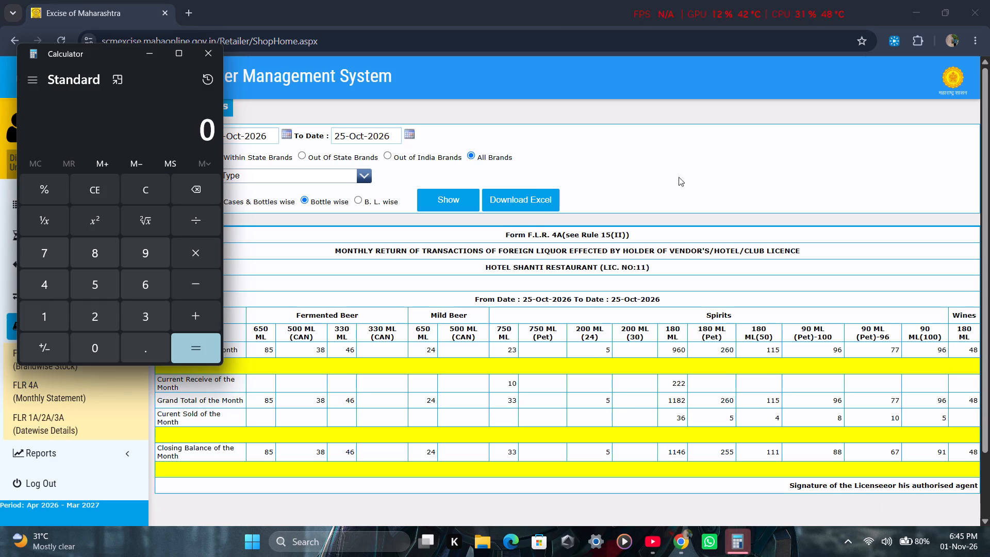
pyautogui.write('1146')
pyautogui.write('+255')
pyautogui.write('+111')
pyautogui.press('+')
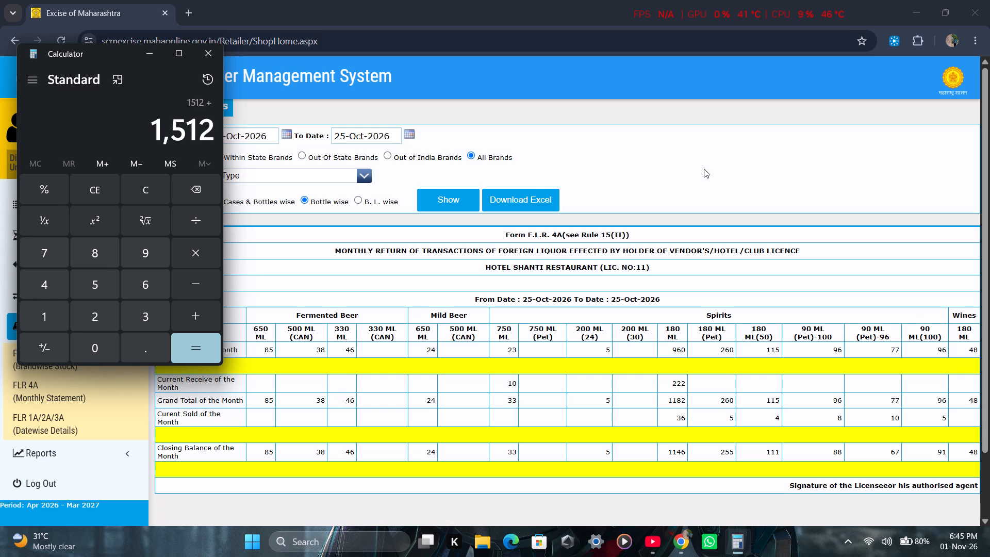
pyautogui.press('5')
pyautogui.press('Return')
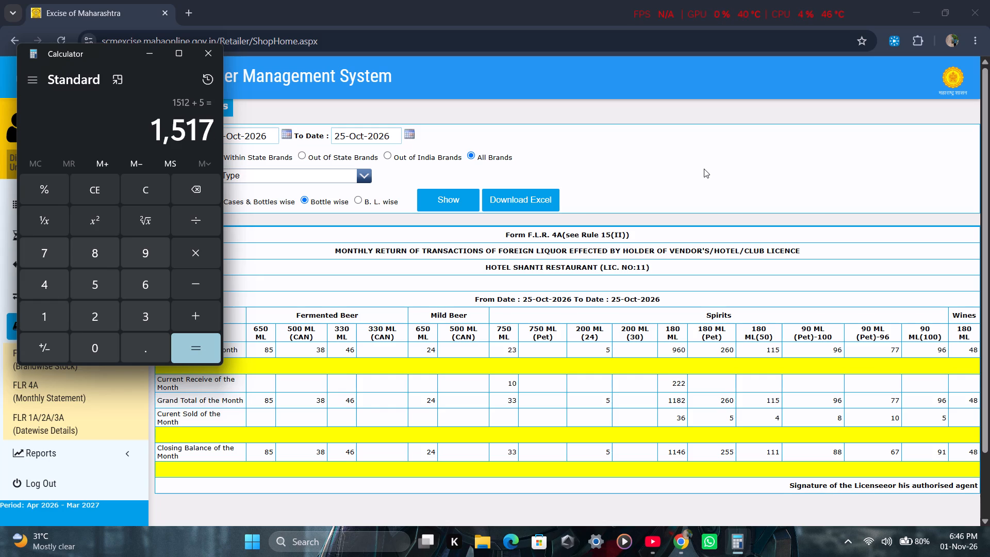
pyautogui.press('Escape')
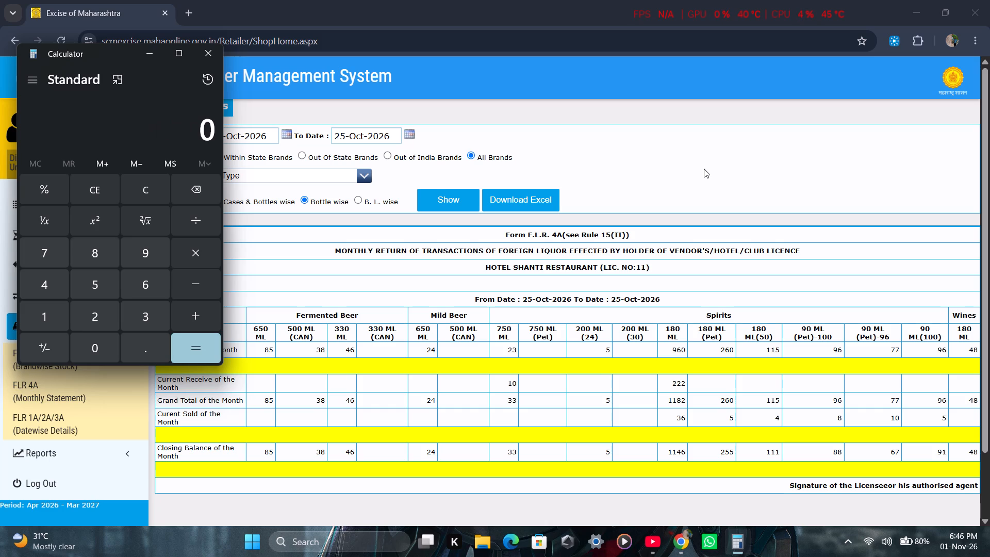
# Calculate 816 + 696 twice, clearing the result each time, and close Calculator.
pyautogui.write('816')
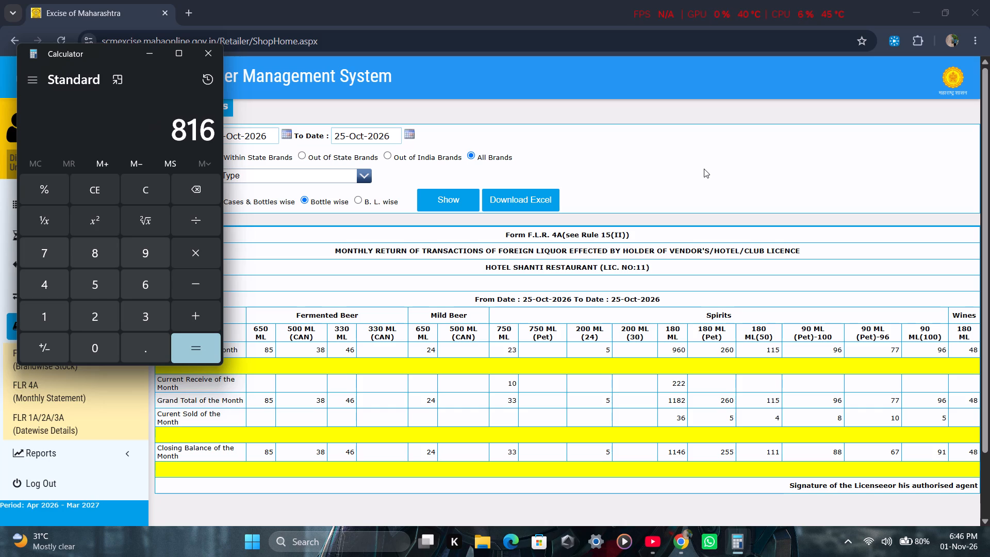
pyautogui.press('+')
pyautogui.write('696')
pyautogui.press('Return')
pyautogui.press('Escape')
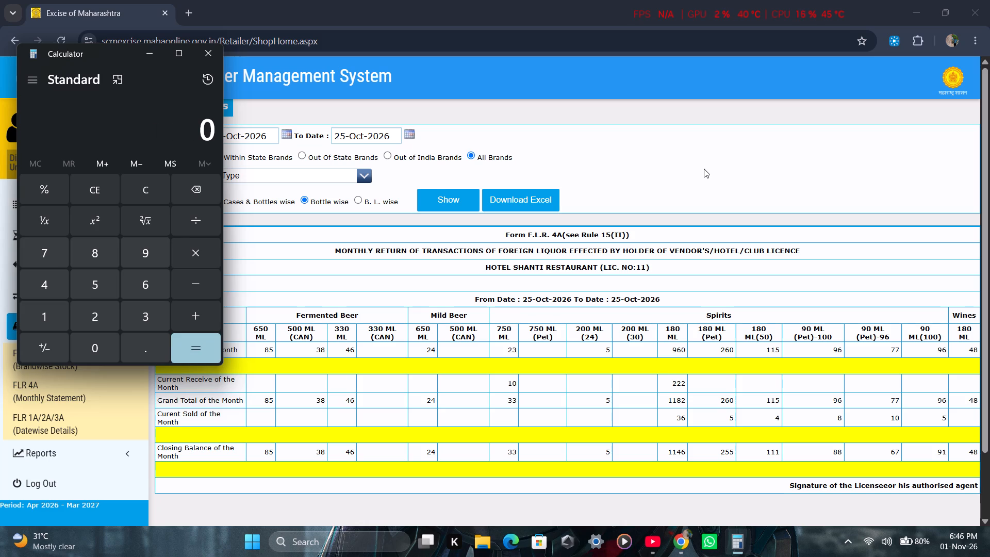
pyautogui.write('816')
pyautogui.press('+')
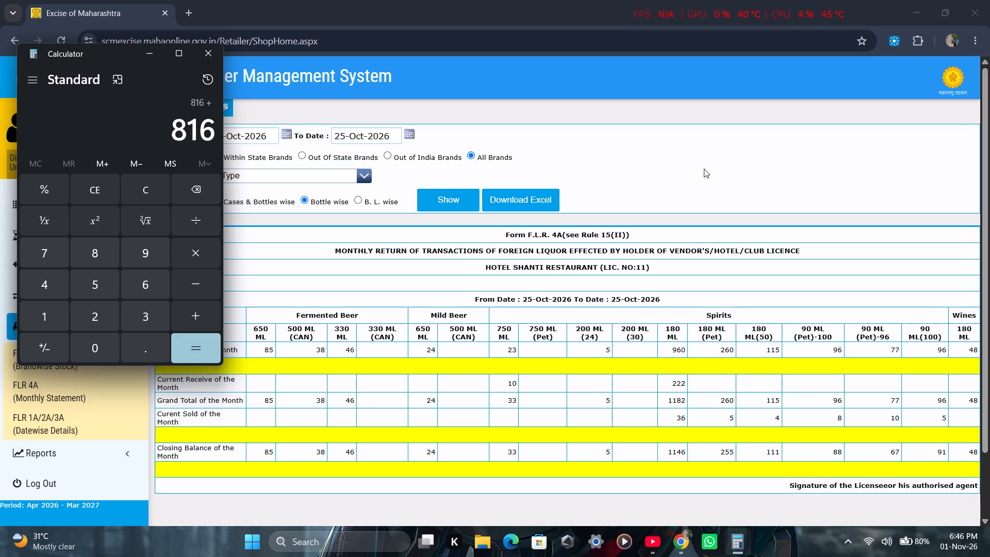
pyautogui.write('696')
pyautogui.press('Return')
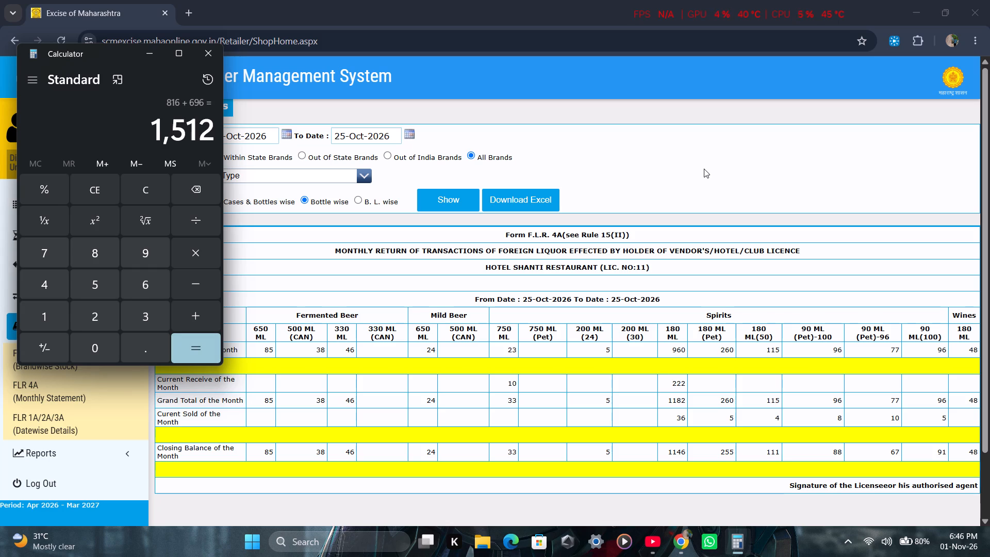
pyautogui.press('Escape')
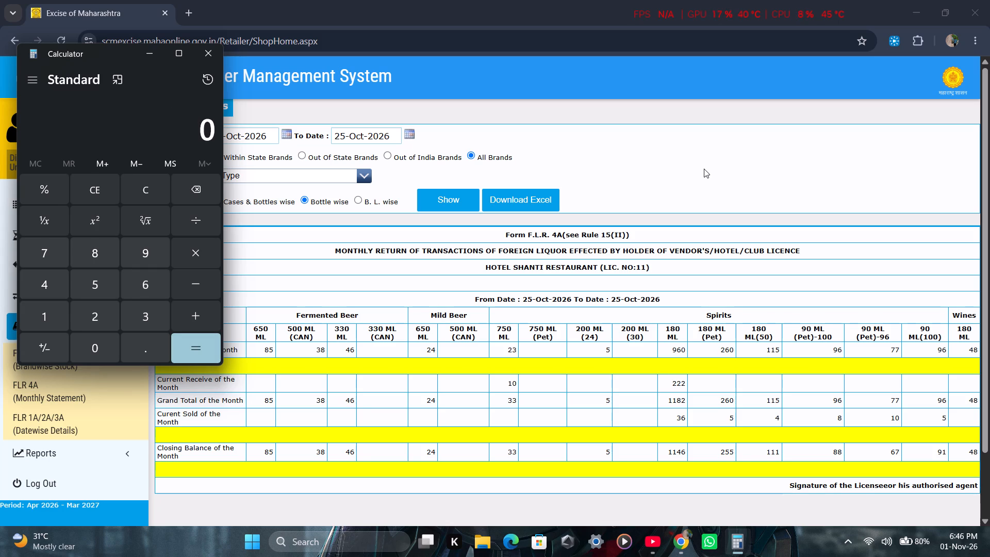
pyautogui.click(215, 54)
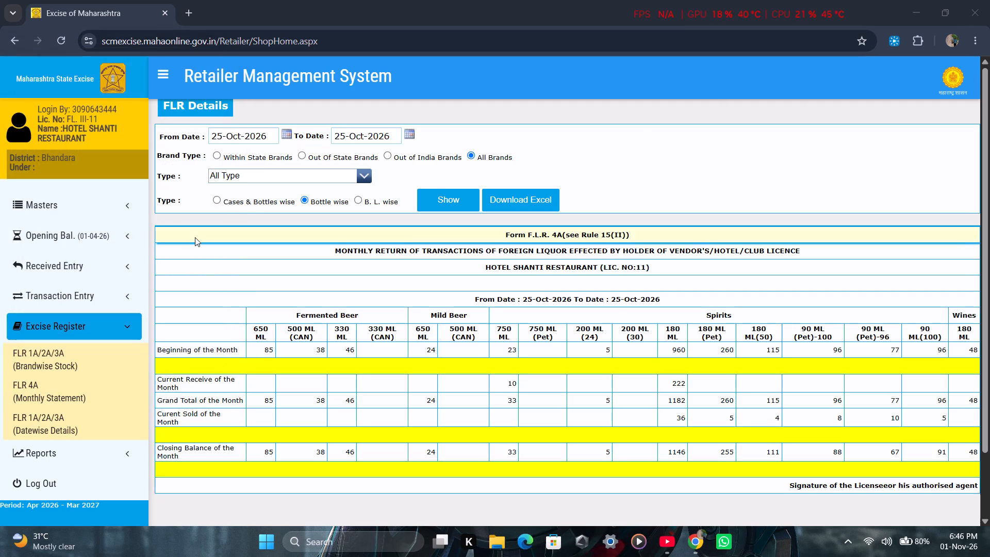
# Search the daily sales entries from 25-Oct-2026 to 25-Oct-2026 and open that day's entry for editing.
pyautogui.click(89, 293)
pyautogui.click(72, 324)
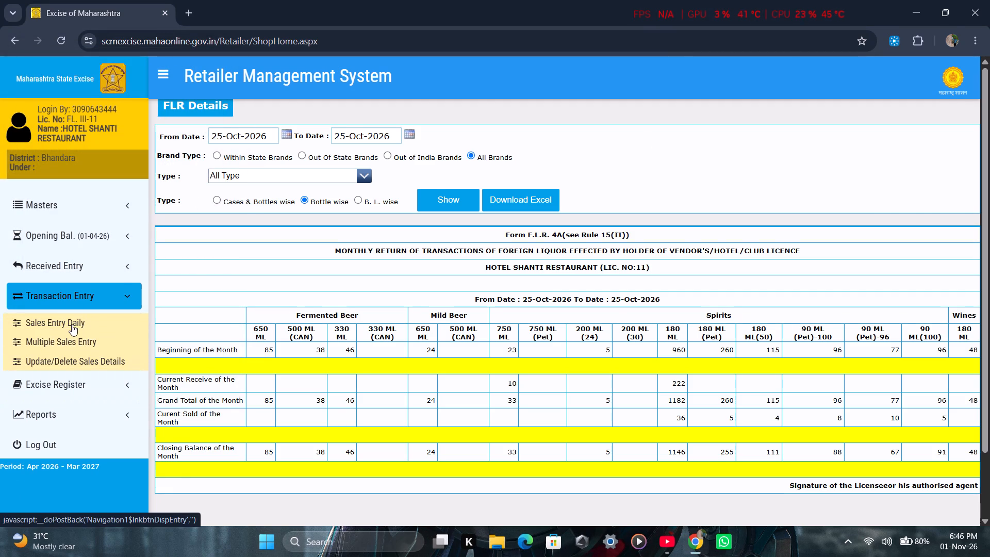
pyautogui.click(279, 135)
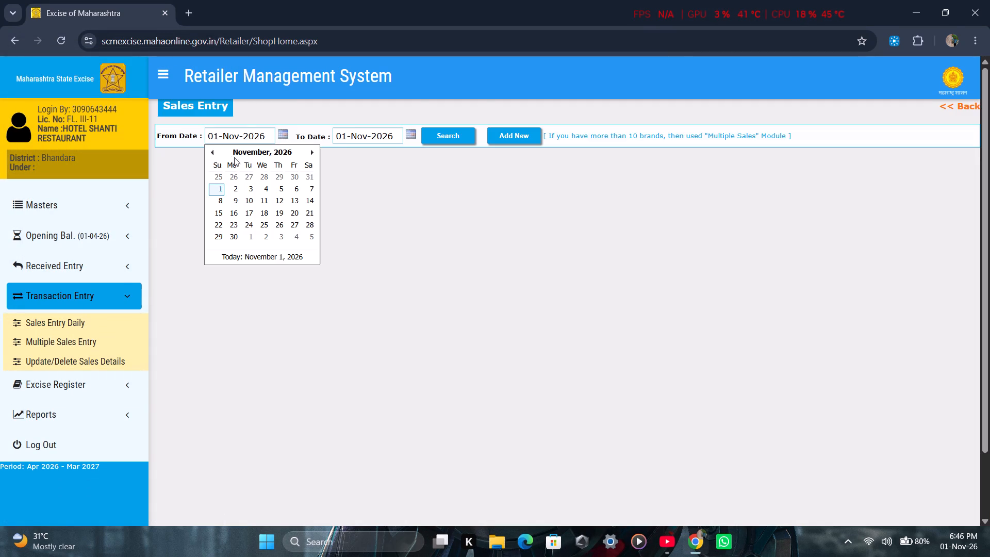
pyautogui.click(209, 153)
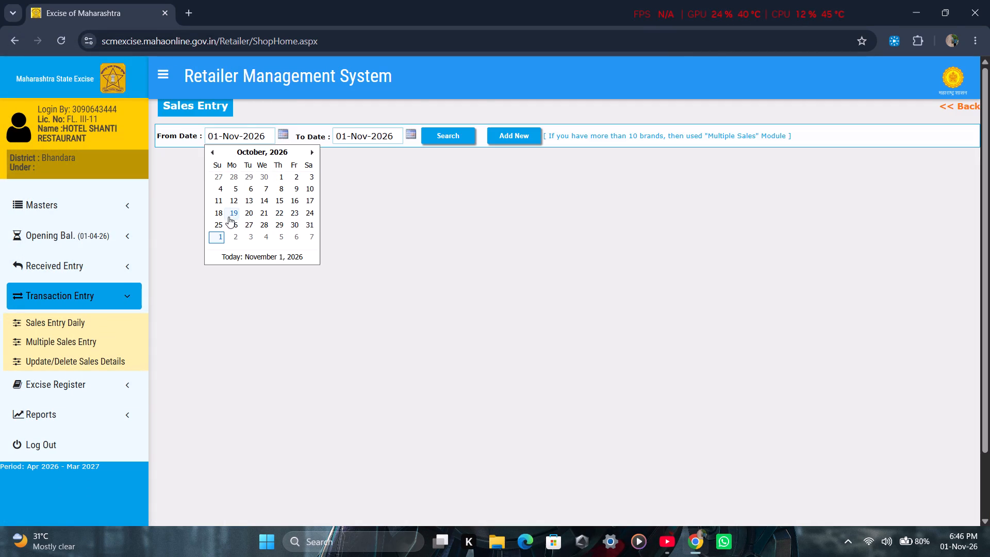
pyautogui.click(219, 230)
pyautogui.click(407, 132)
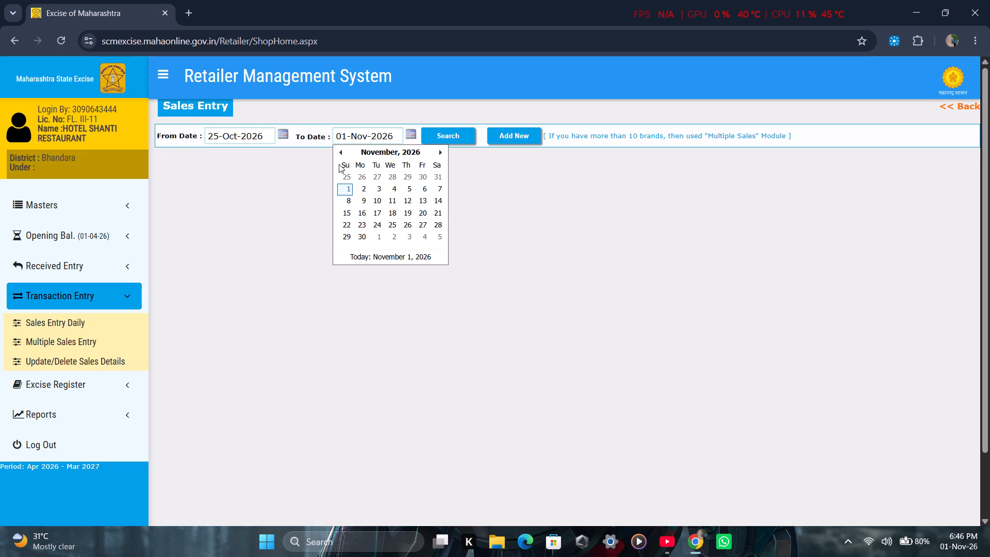
pyautogui.click(339, 153)
pyautogui.click(343, 227)
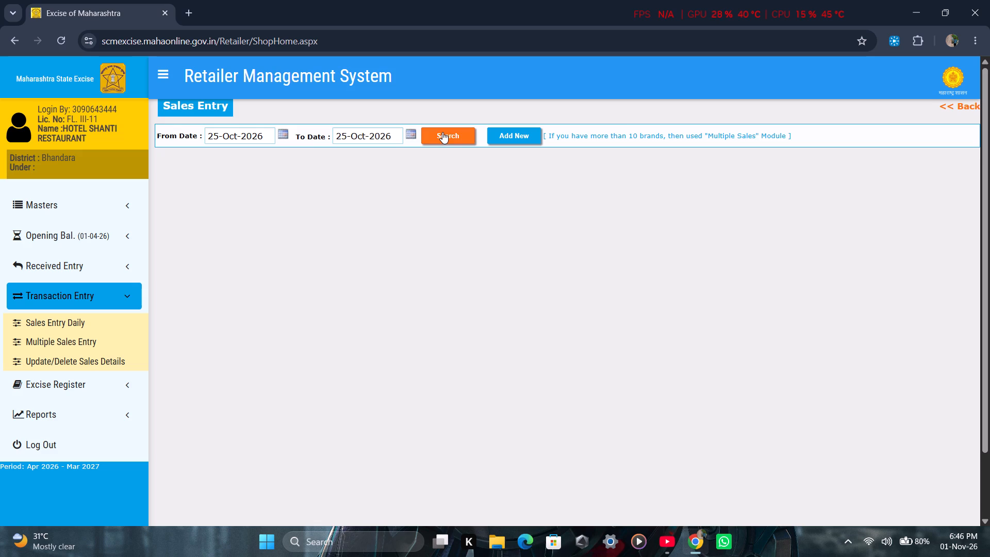
pyautogui.click(442, 132)
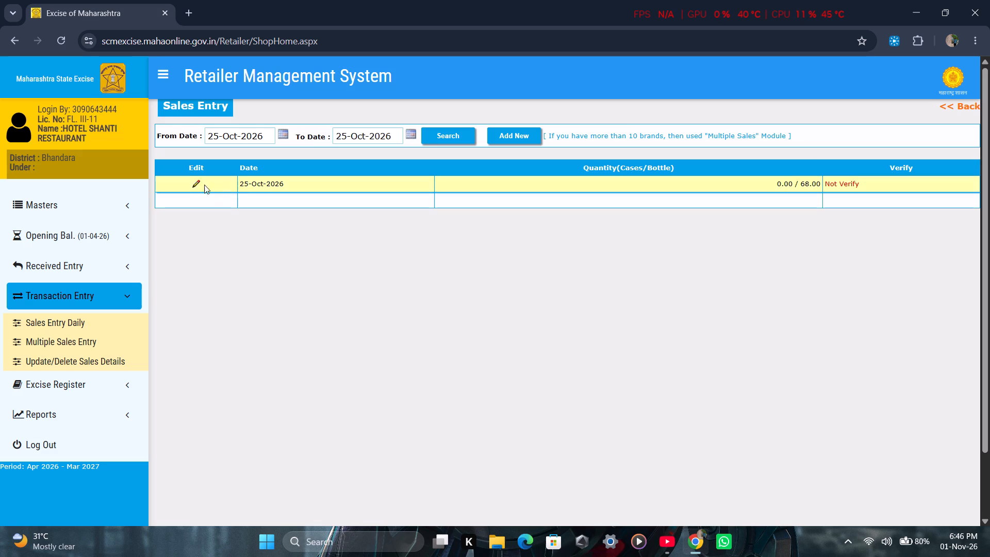
pyautogui.click(195, 181)
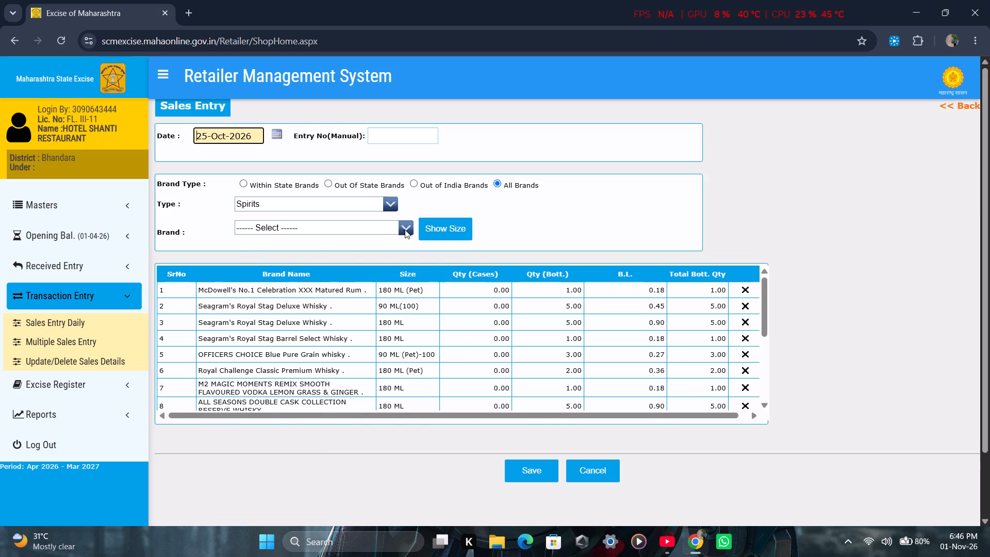
# Choose the brand Seagram's Imperial Blue Superior Grain Whisky in the 25-Oct-2026 sales entry and show its sizes.
pyautogui.click(405, 229)
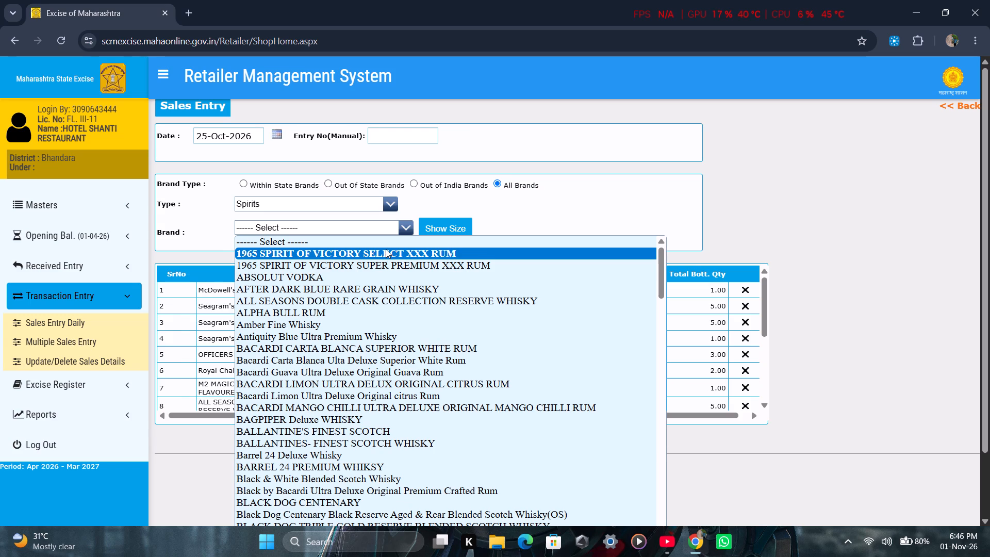
pyautogui.scroll(-10, 334, 361)
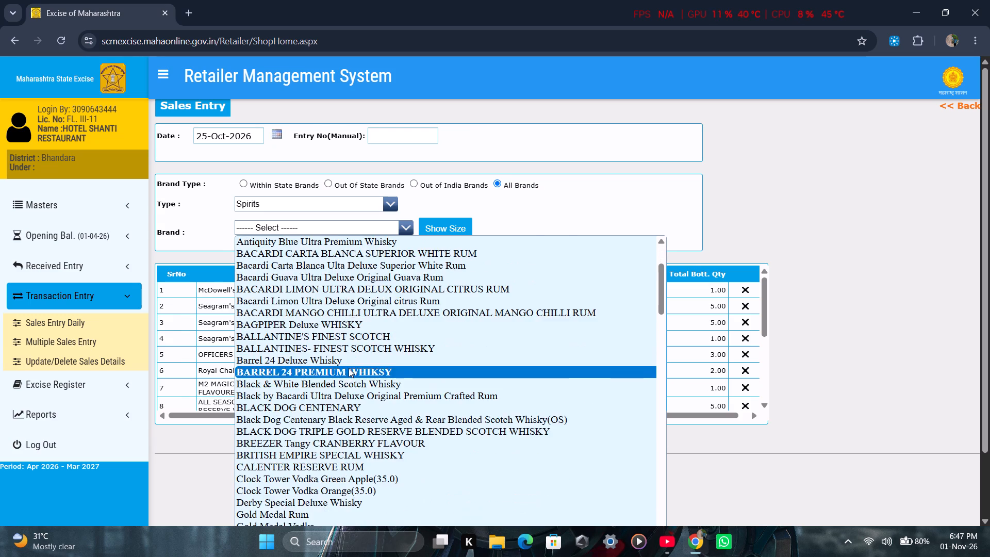
pyautogui.scroll(-18, 349, 368)
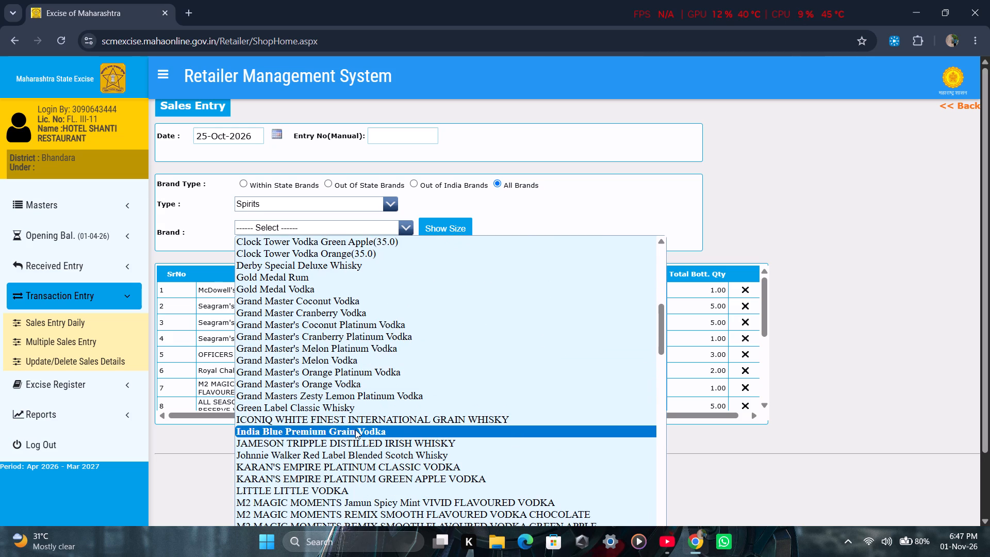
pyautogui.scroll(-19, 339, 435)
pyautogui.scroll(1, 341, 427)
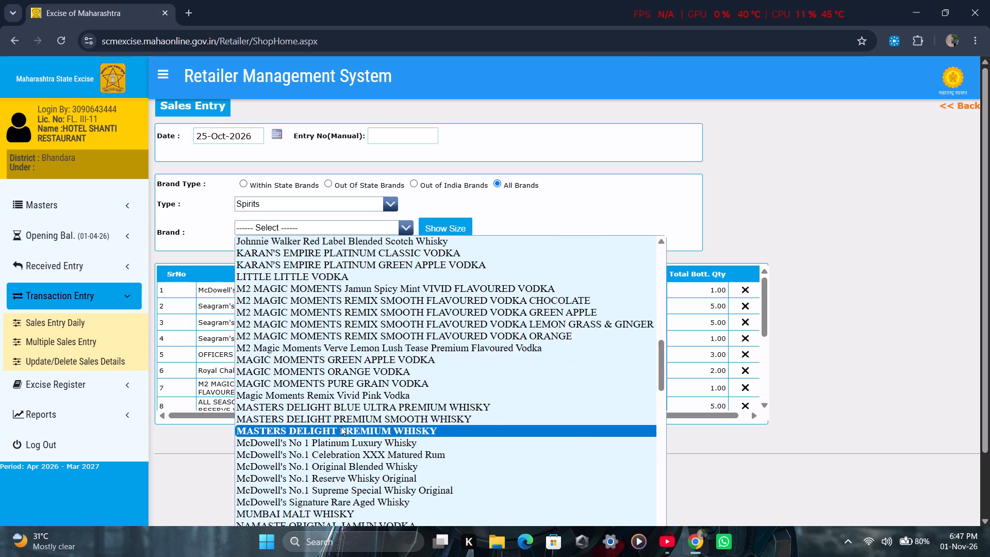
pyautogui.scroll(-15, 340, 428)
pyautogui.scroll(-18, 332, 420)
pyautogui.scroll(-3, 328, 410)
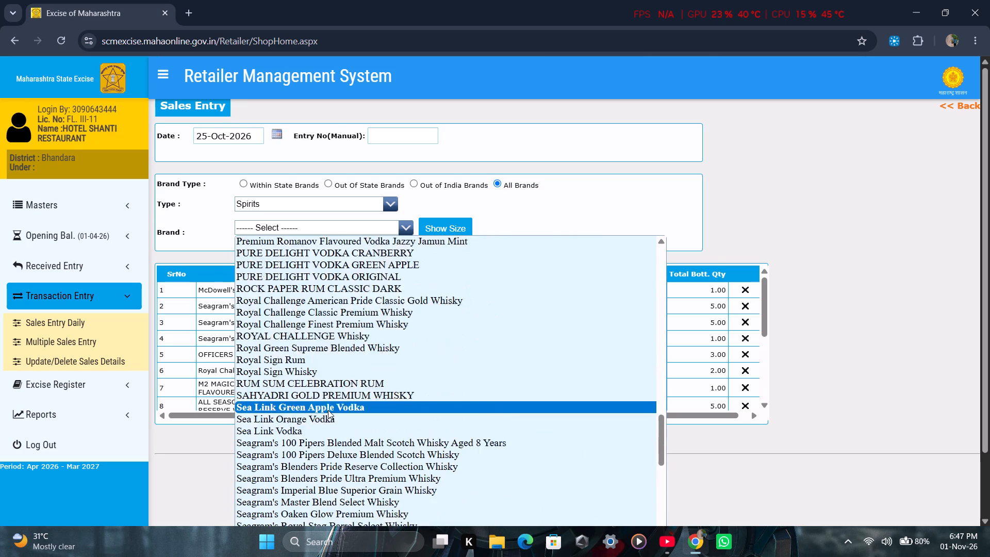
pyautogui.scroll(-9, 328, 410)
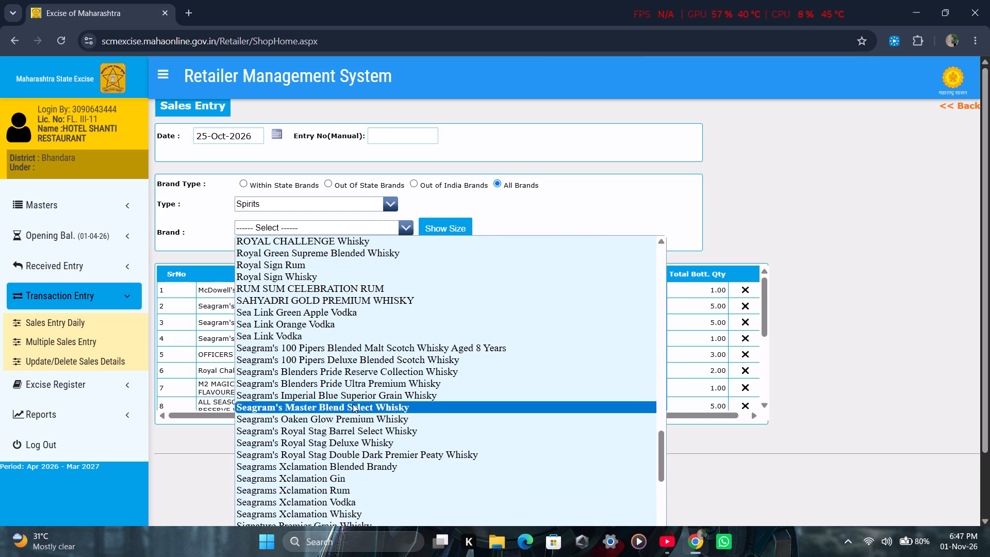
pyautogui.click(361, 391)
pyautogui.click(436, 220)
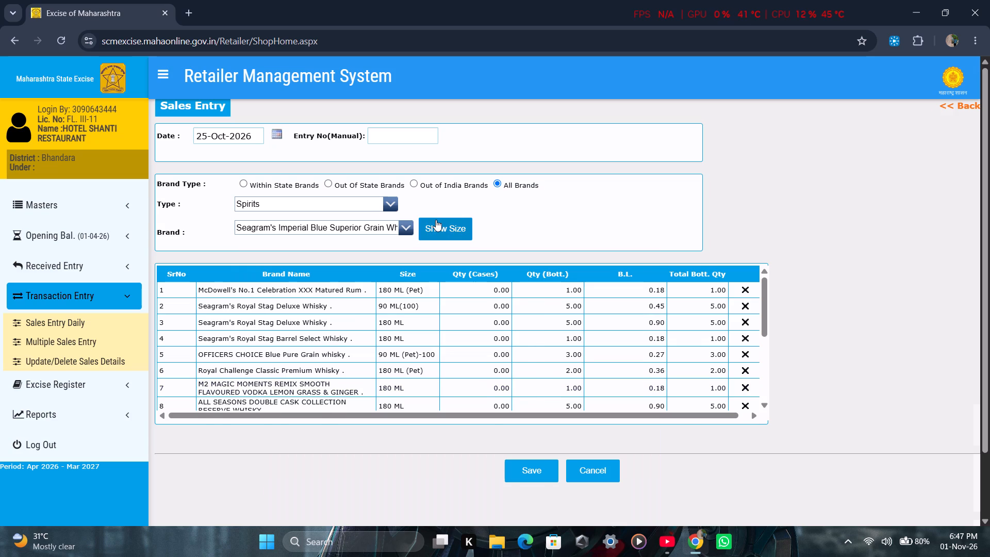
# Add 5 bottles of the 180 ML Imperial Blue to the sales entry details and save the entry.
pyautogui.click(615, 350)
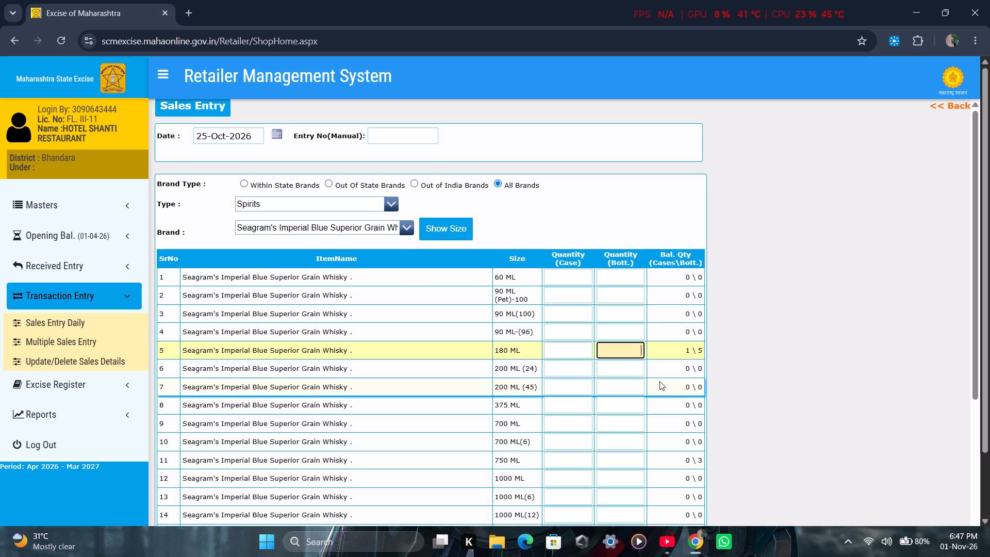
pyautogui.press('5')
pyautogui.scroll(-1, 530, 449)
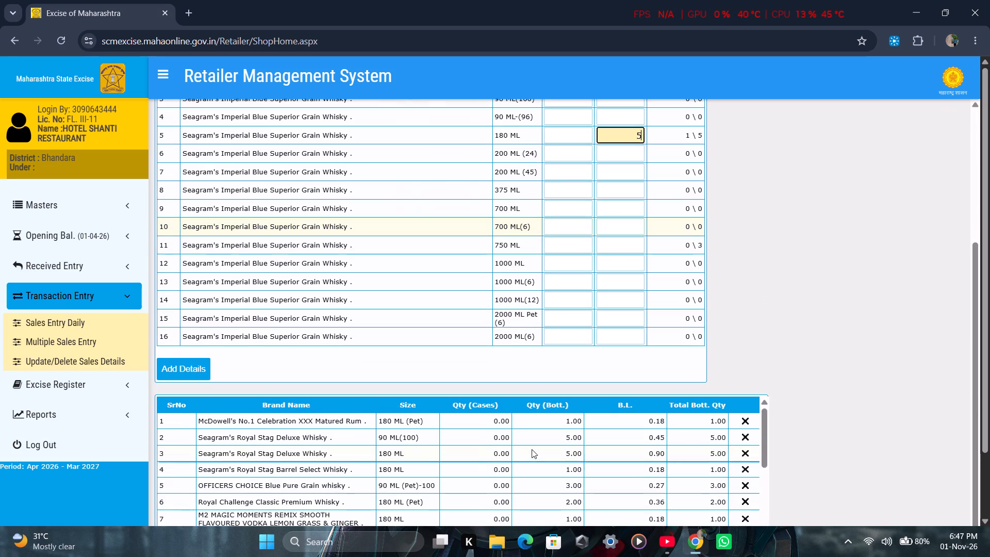
pyautogui.click(173, 370)
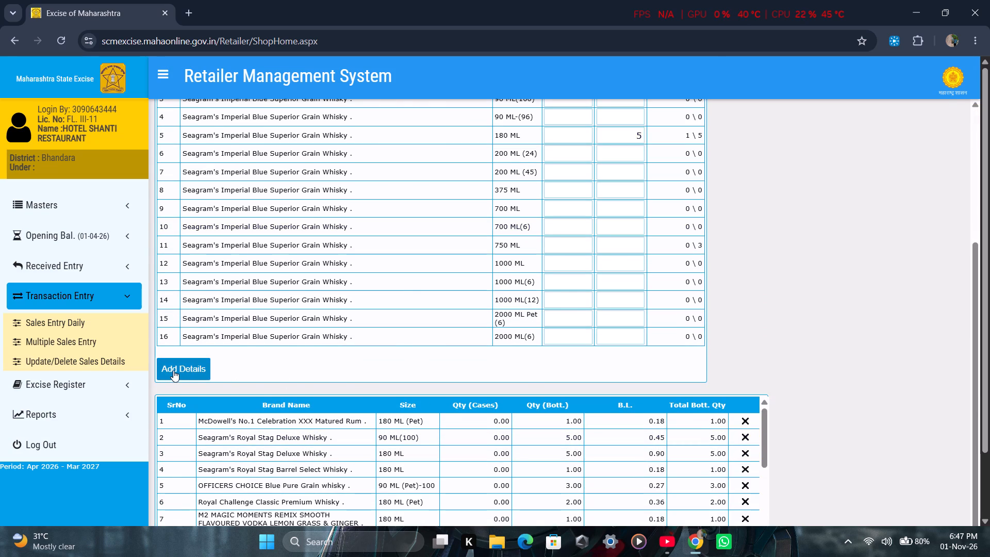
pyautogui.click(538, 480)
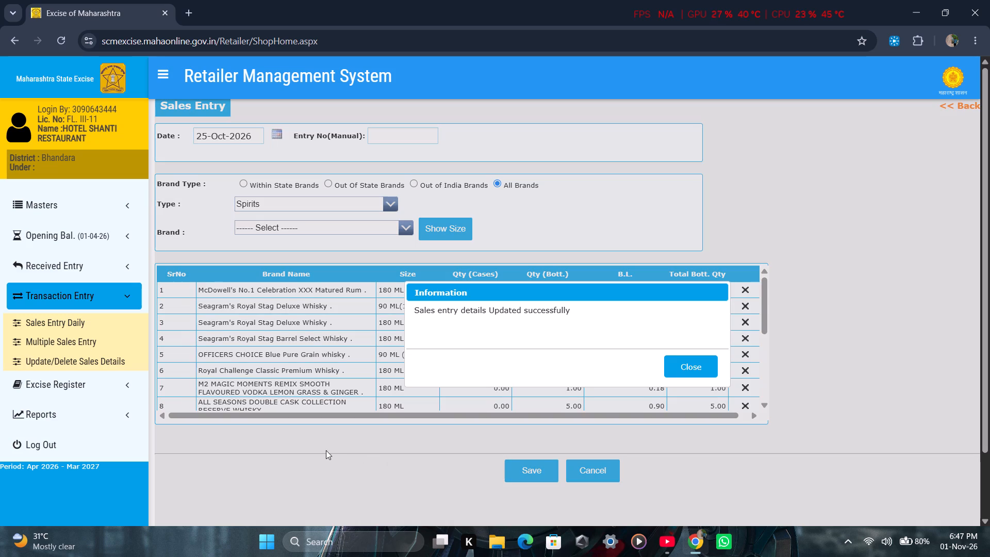
pyautogui.click(705, 368)
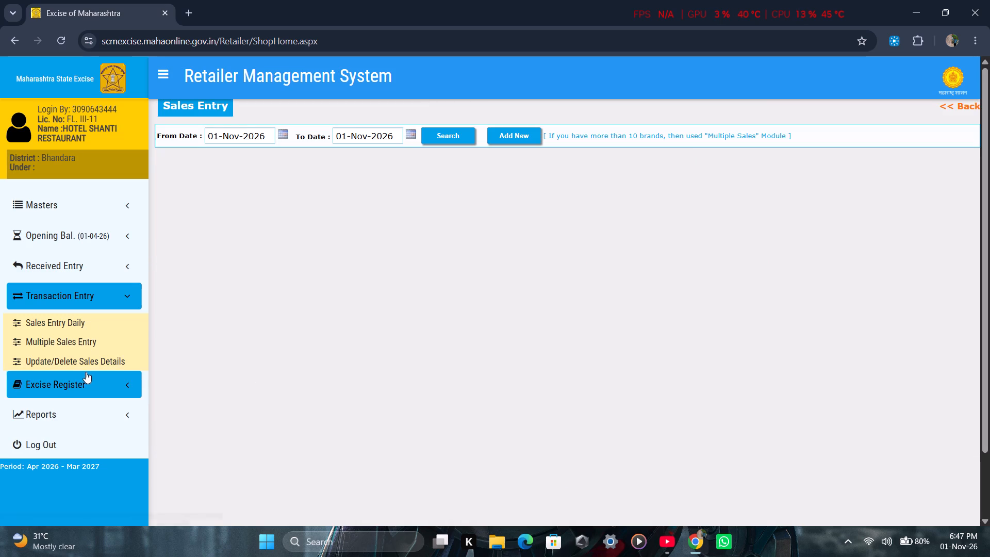
# Show the FLR 4A monthly statement from 25-Oct-2026 to 25-Oct-2026, bottle wise.
pyautogui.click(85, 375)
pyautogui.click(55, 394)
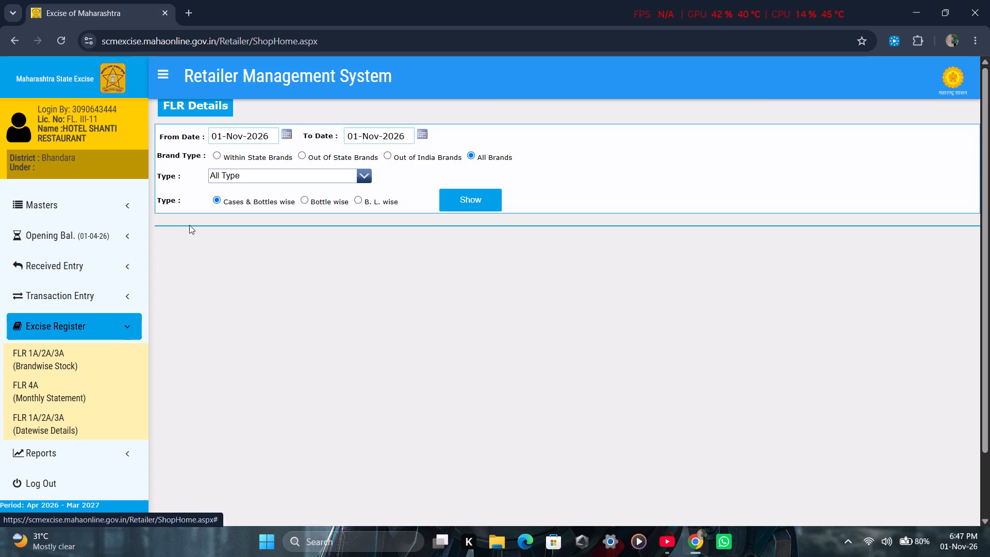
pyautogui.click(290, 134)
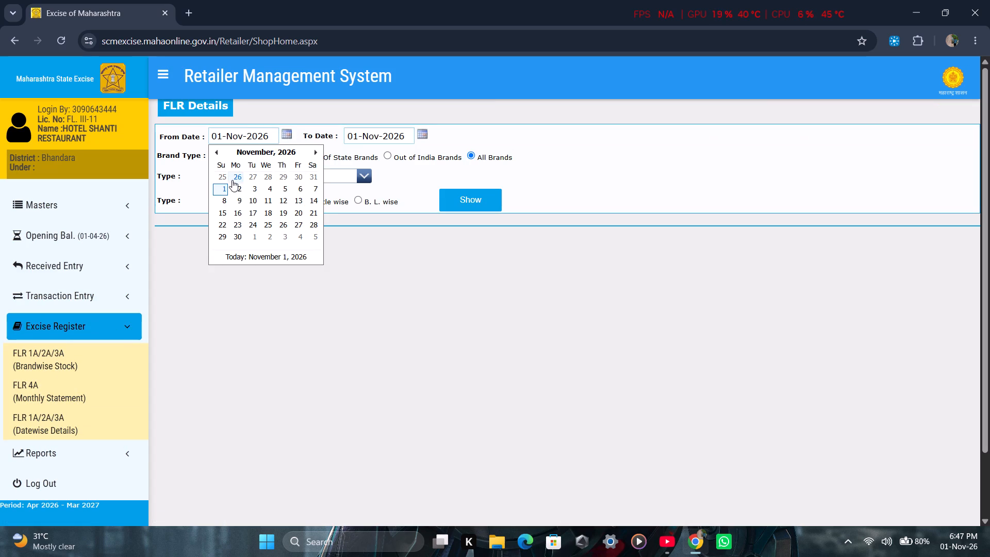
pyautogui.click(224, 181)
pyautogui.click(424, 135)
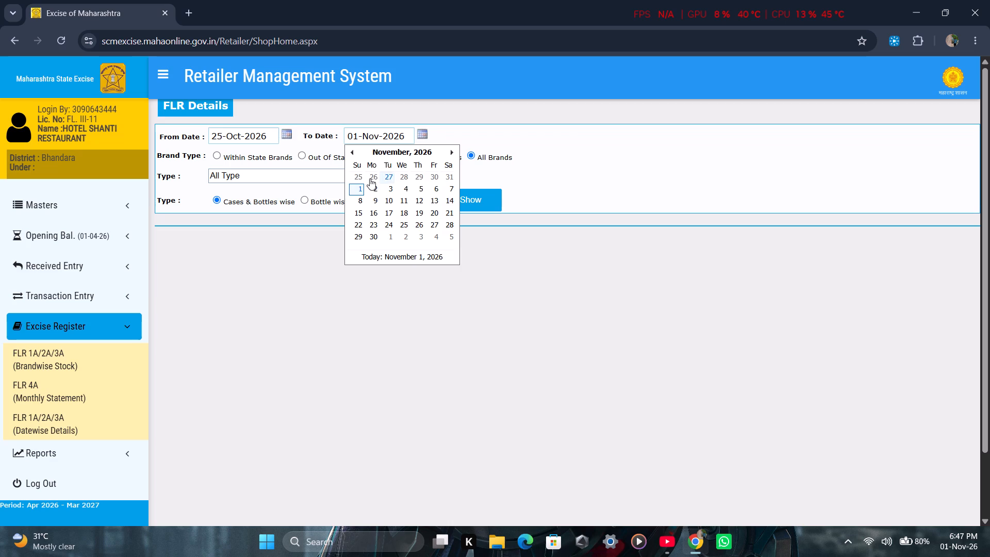
pyautogui.click(364, 176)
pyautogui.click(316, 197)
pyautogui.click(480, 205)
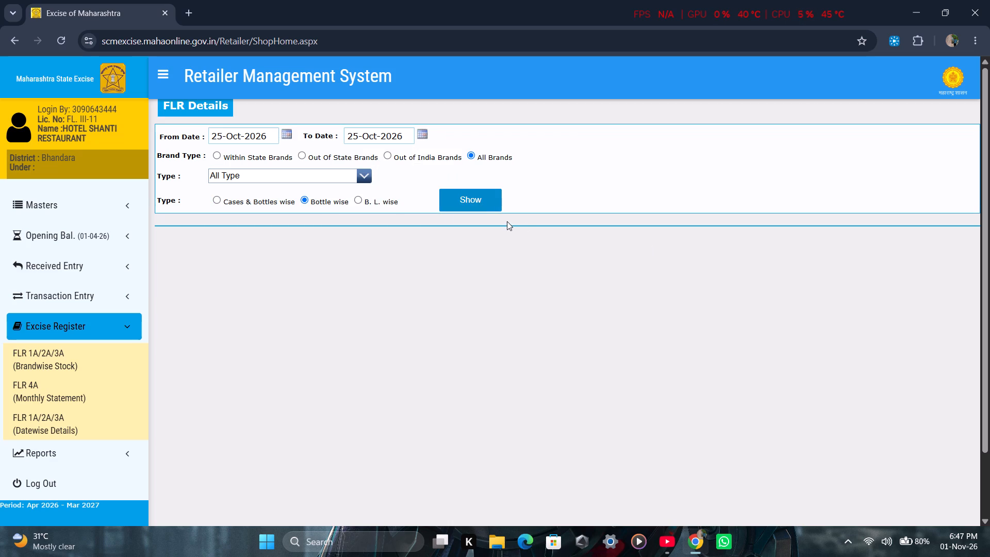
pyautogui.click(480, 200)
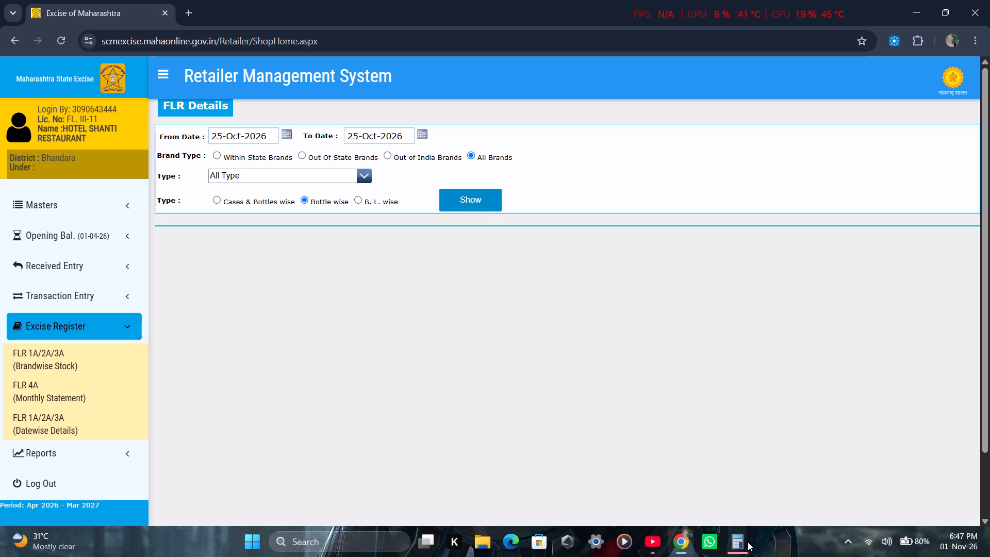
# In Calculator, add the 180 ML closing balances 1141, 255 and 111 plus 5, and clear the result.
pyautogui.click(741, 543)
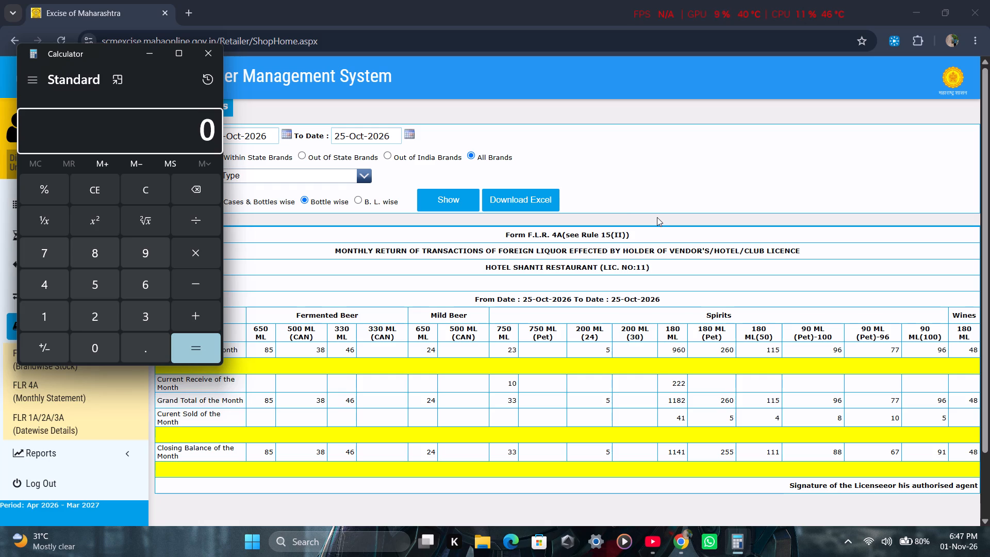
pyautogui.write('1141')
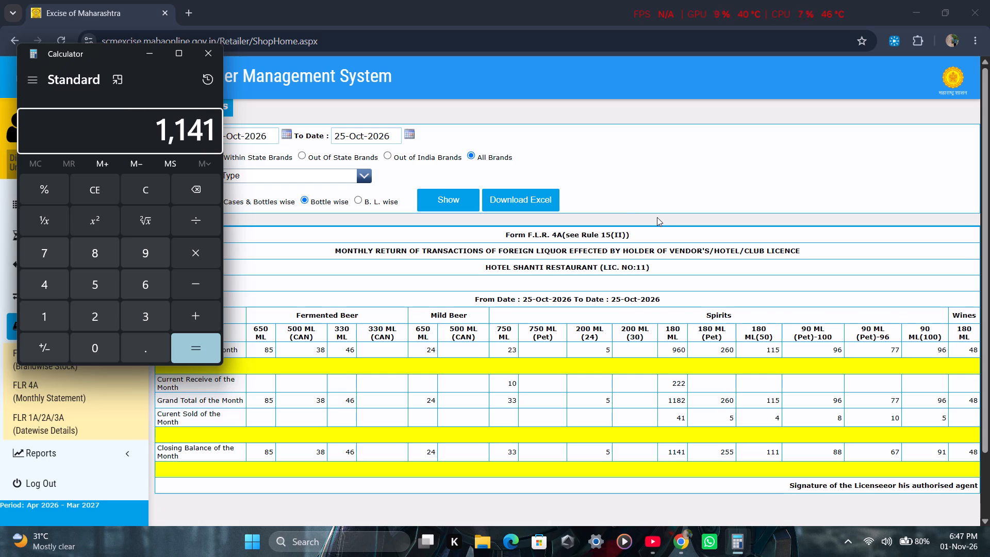
pyautogui.write('+255')
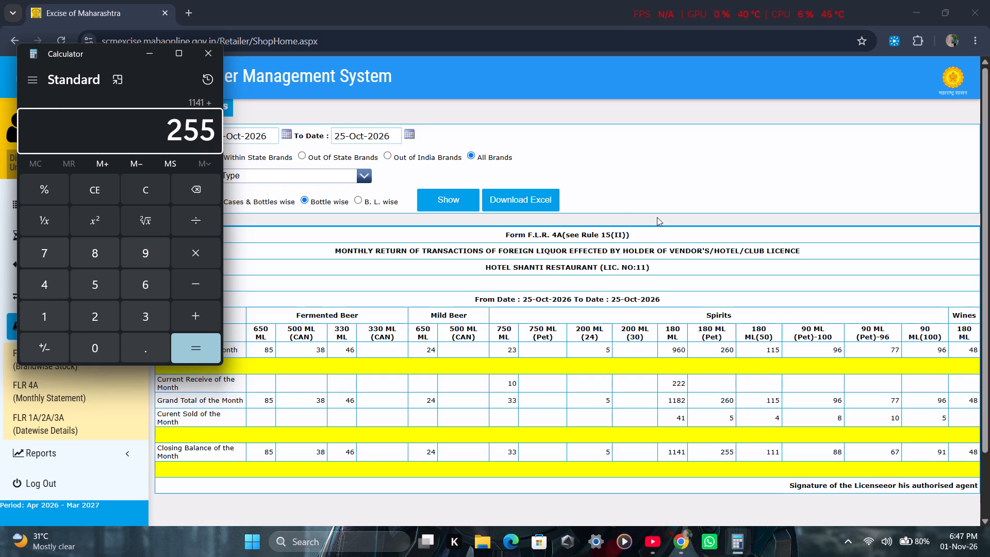
pyautogui.write('+111')
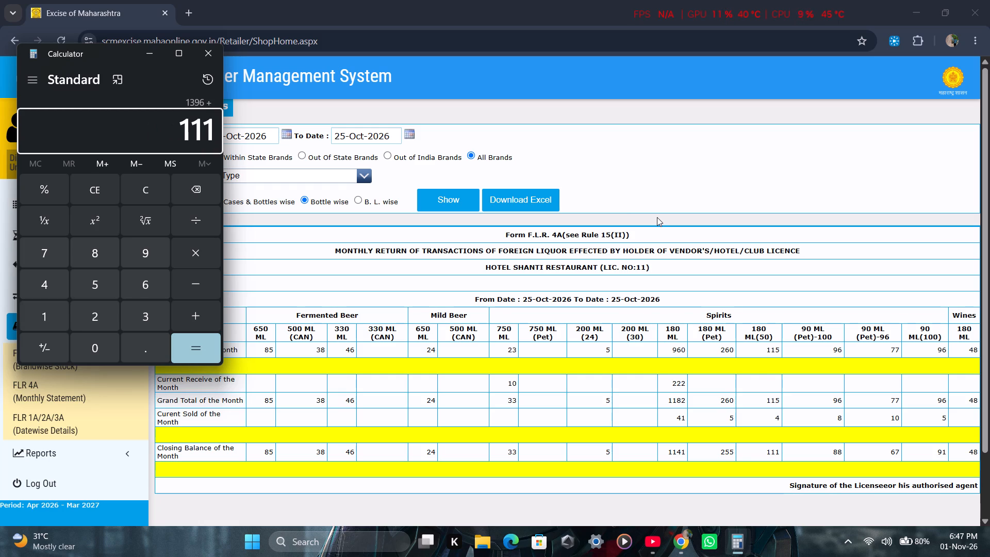
pyautogui.write('+5')
pyautogui.press('Return')
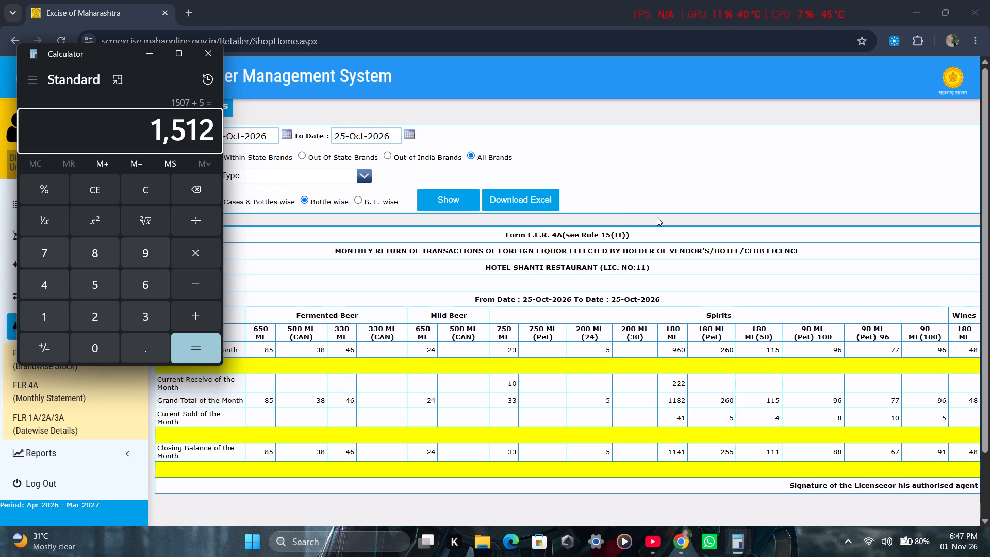
pyautogui.press('Escape')
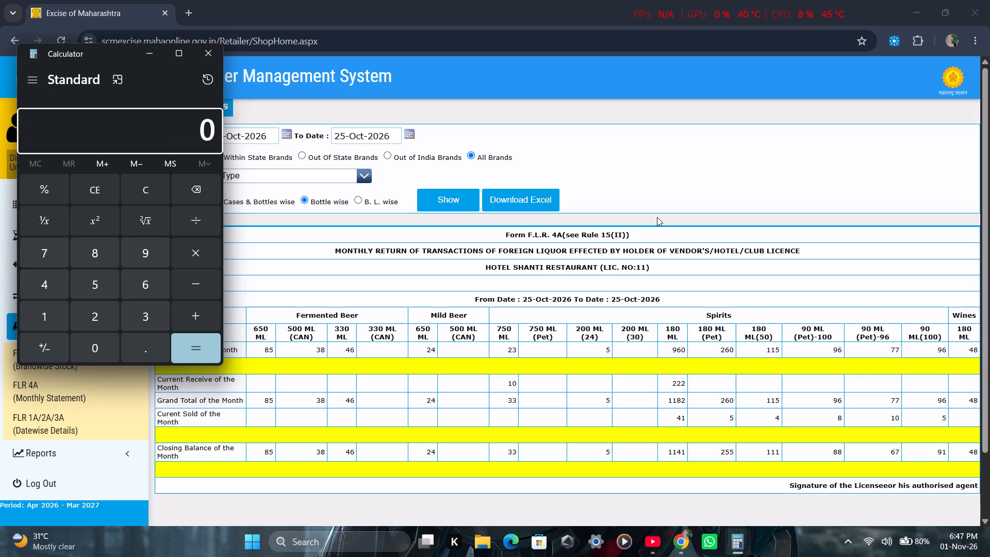
# Calculate 816 + 696 and clear the result.
pyautogui.write('816')
pyautogui.press('+')
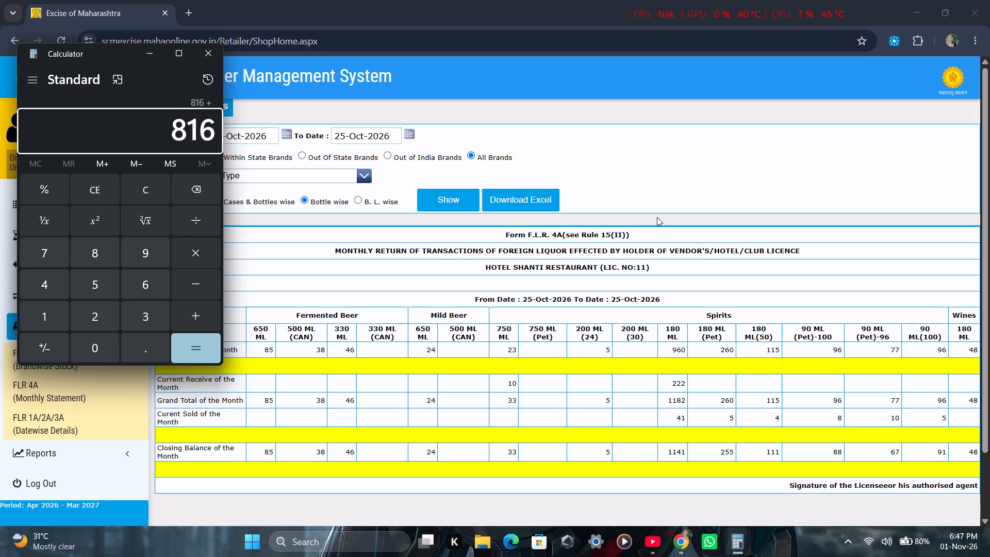
pyautogui.write('696')
pyautogui.press('Return')
pyautogui.press('Escape')
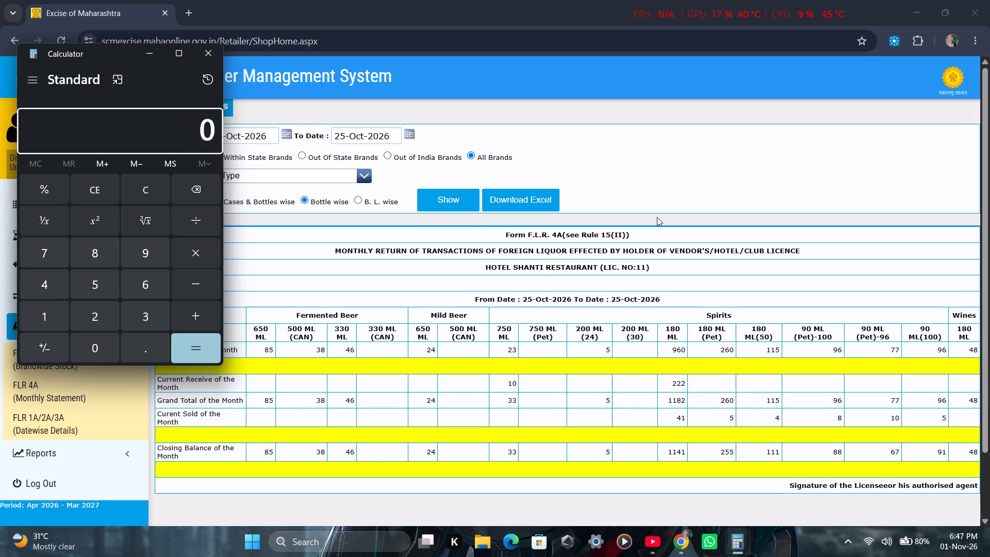
# Calculate 148 + 98 and clear the result.
pyautogui.write('148')
pyautogui.write('+98')
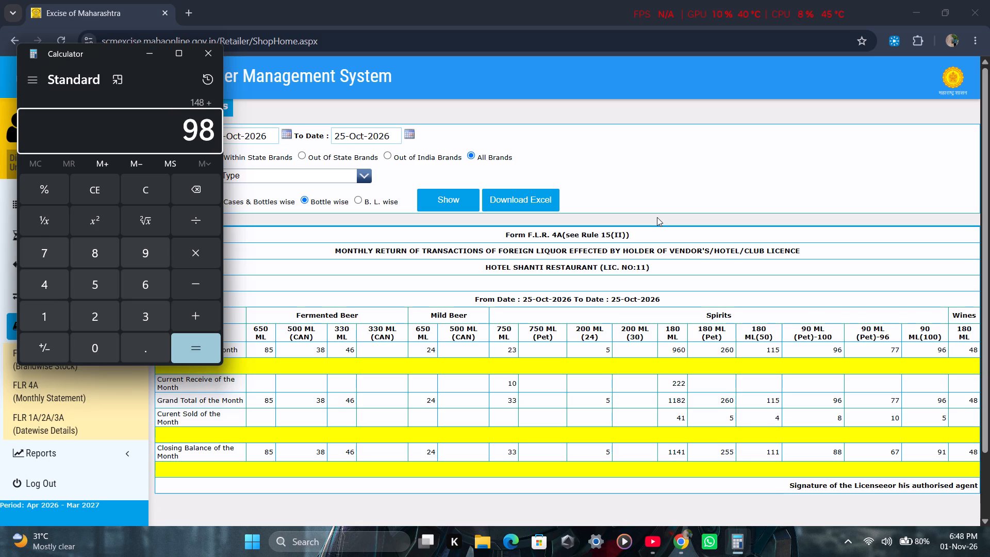
pyautogui.press('Return')
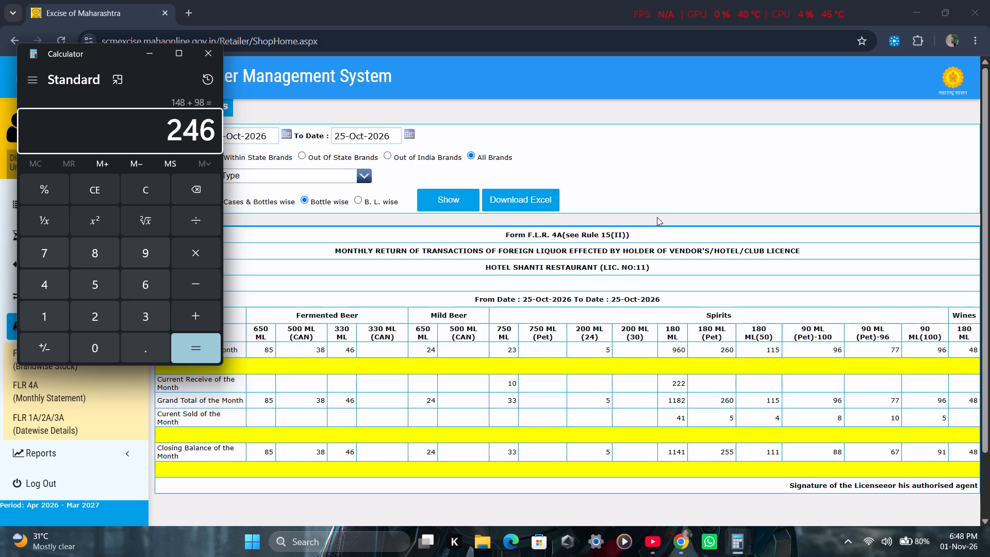
pyautogui.press('Escape')
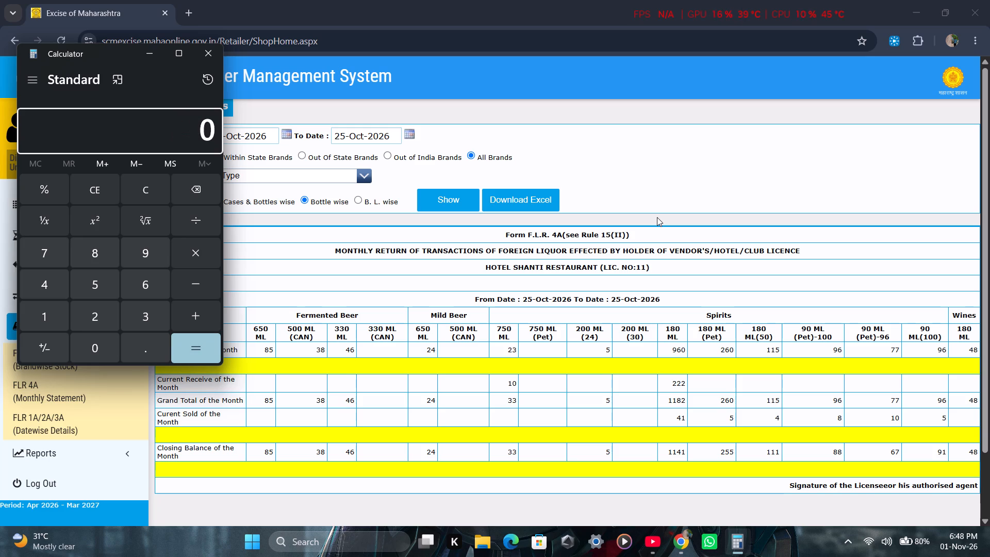
# Add the 90 ML closing balances 88, 67 and 91, clear the result, and close Calculator.
pyautogui.write('88+67+91')
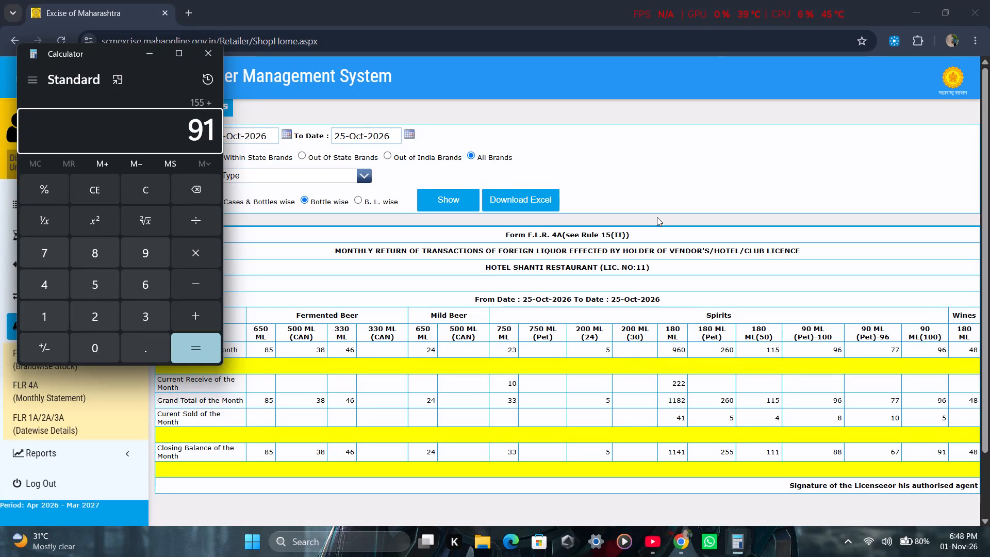
pyautogui.press('Return')
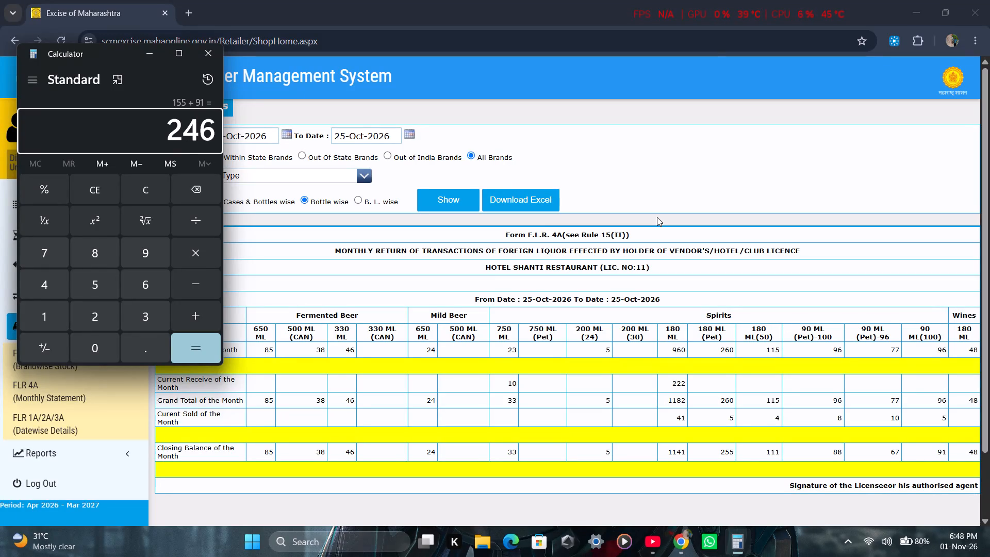
pyautogui.press('Escape')
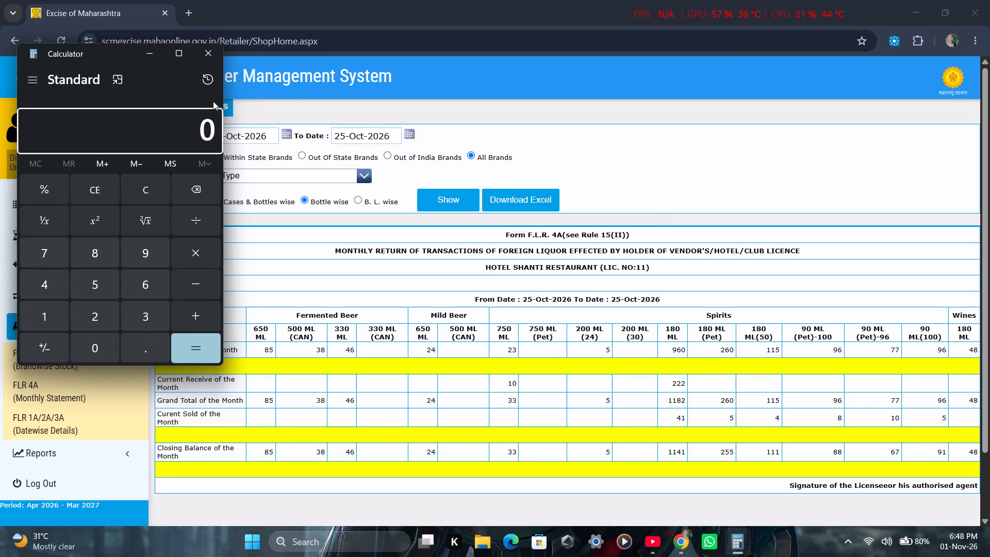
pyautogui.click(215, 56)
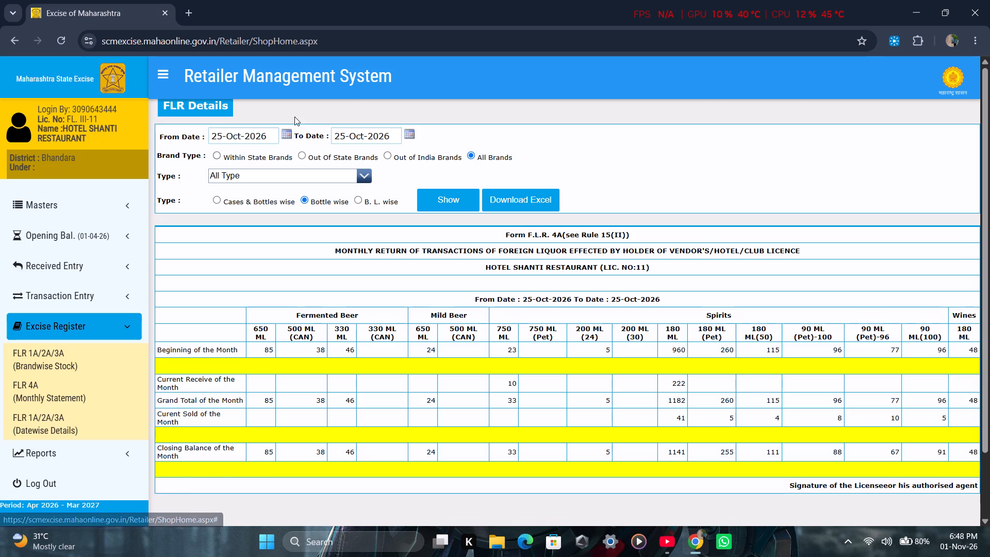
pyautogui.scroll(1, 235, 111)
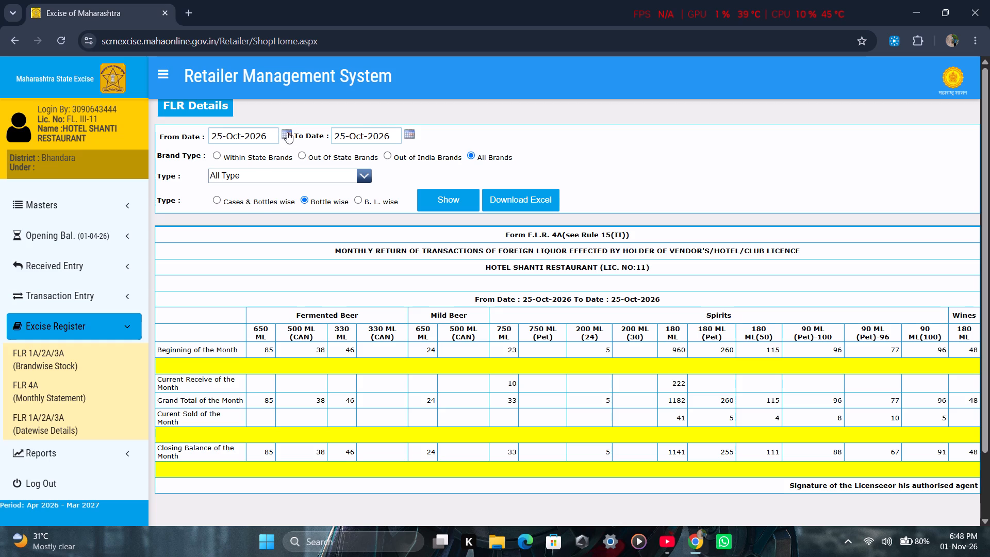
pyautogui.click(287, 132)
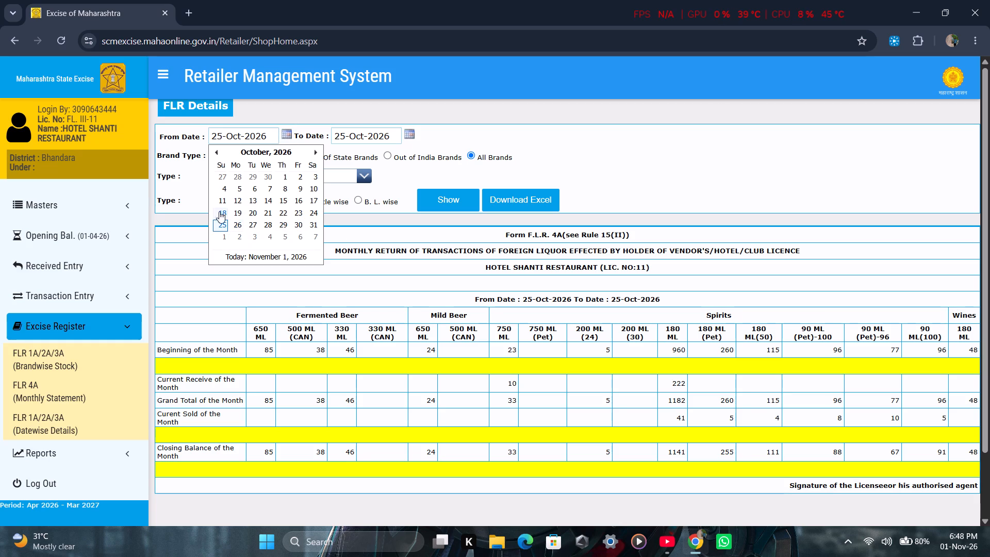
# Start a new daily sales entry and set its date to 26-Oct-2026.
pyautogui.click(94, 297)
pyautogui.click(70, 321)
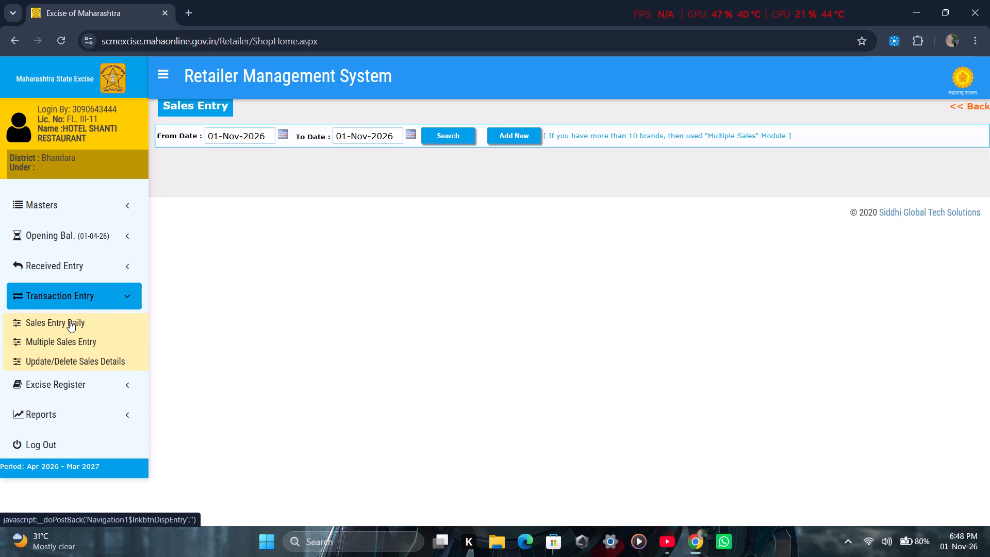
pyautogui.click(506, 136)
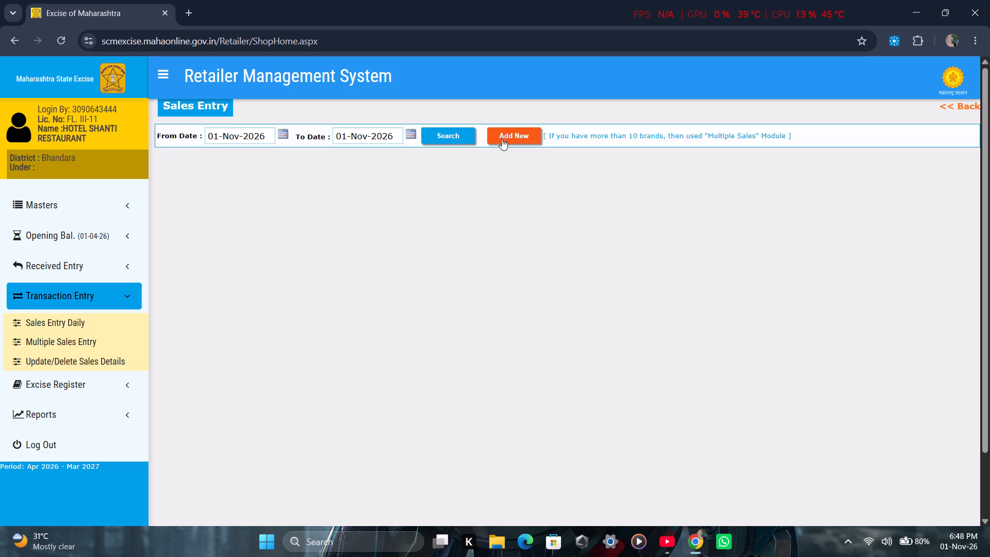
pyautogui.click(271, 138)
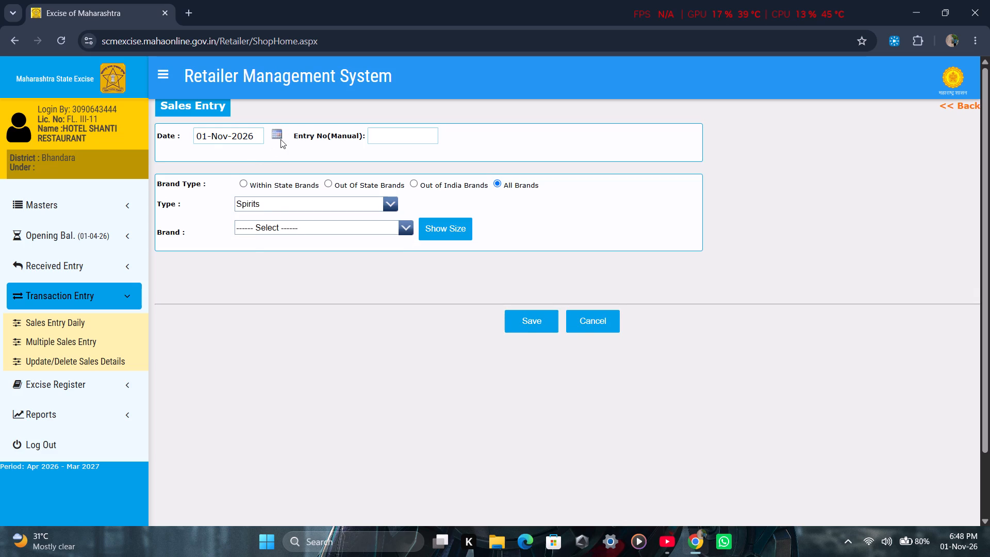
pyautogui.click(280, 138)
pyautogui.click(222, 178)
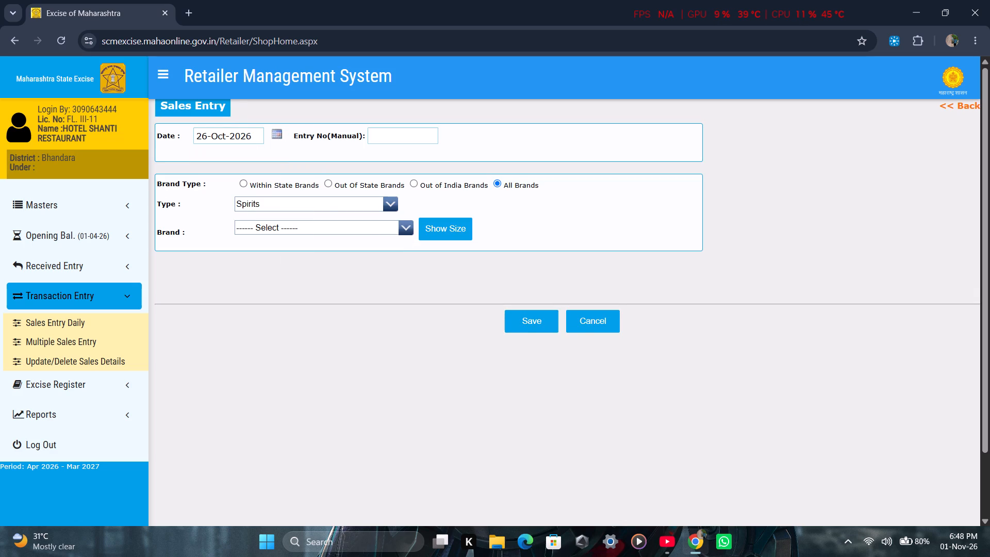
# Add 5 bottles of ALL SEASONS DOUBLE CASK COLLECTION RESERVE WHISKY in the 180 ML size to the sales entry.
pyautogui.click(408, 228)
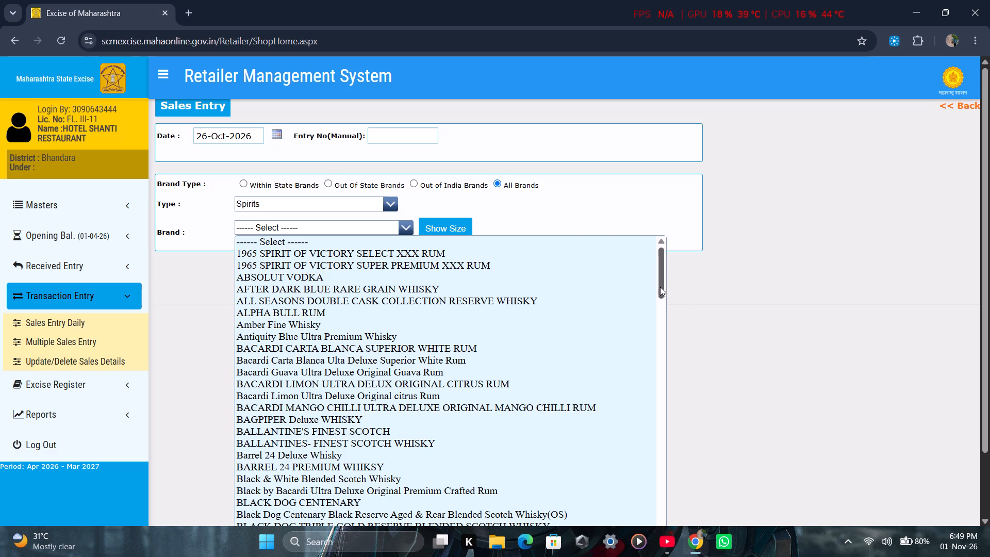
pyautogui.click(596, 295)
pyautogui.click(450, 235)
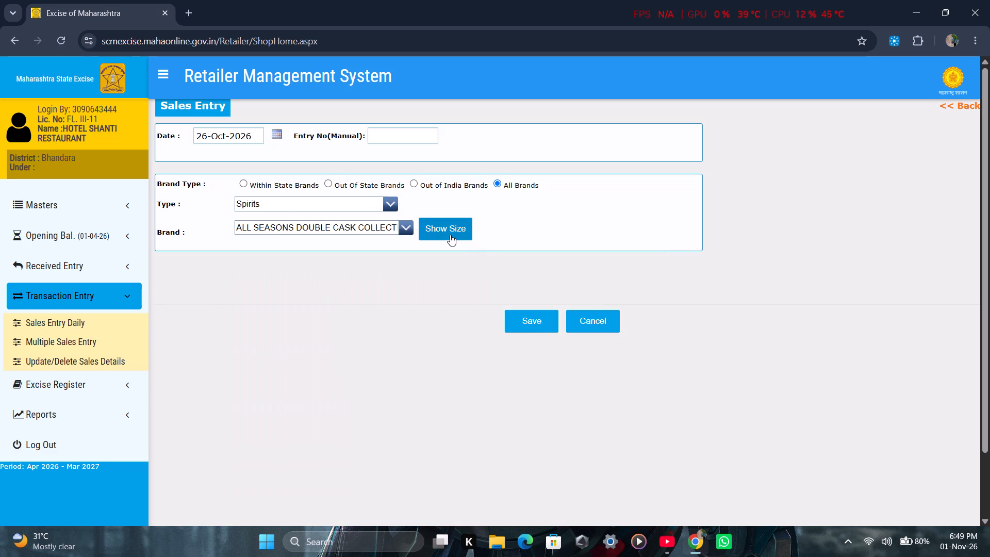
pyautogui.click(628, 320)
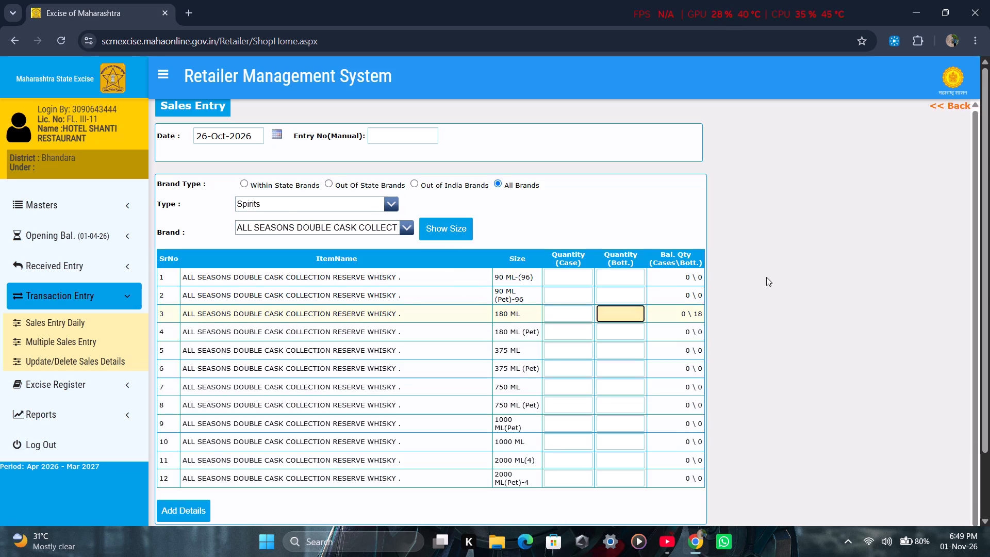
pyautogui.press('5')
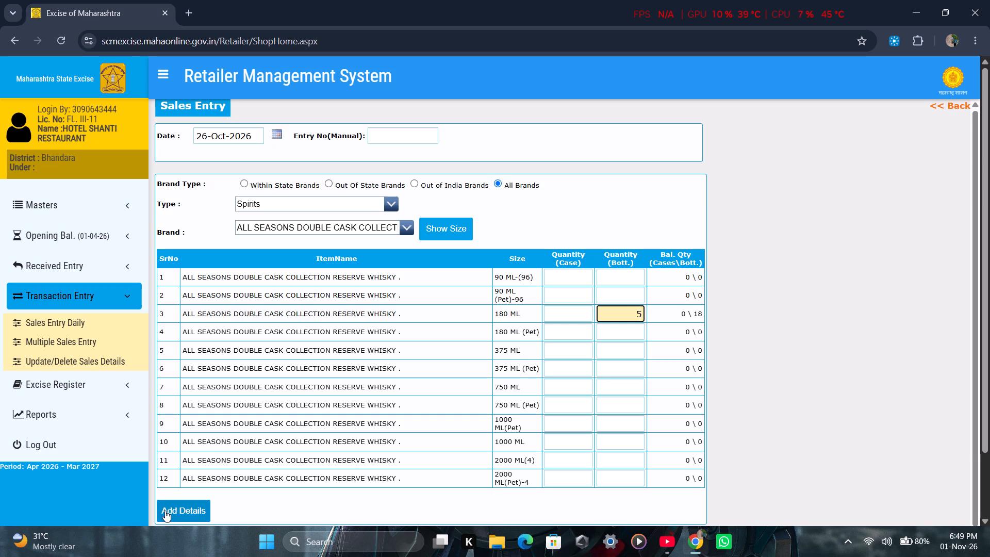
pyautogui.click(184, 511)
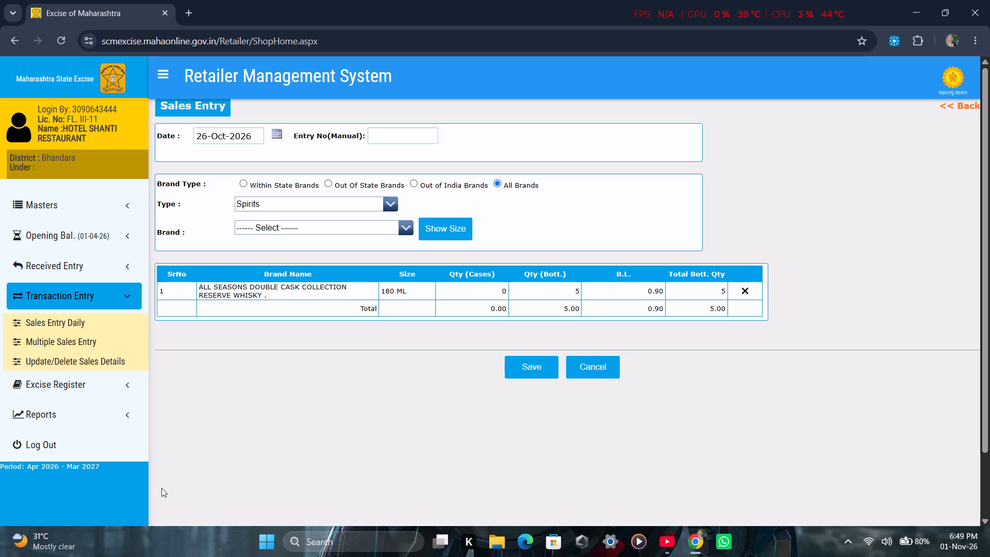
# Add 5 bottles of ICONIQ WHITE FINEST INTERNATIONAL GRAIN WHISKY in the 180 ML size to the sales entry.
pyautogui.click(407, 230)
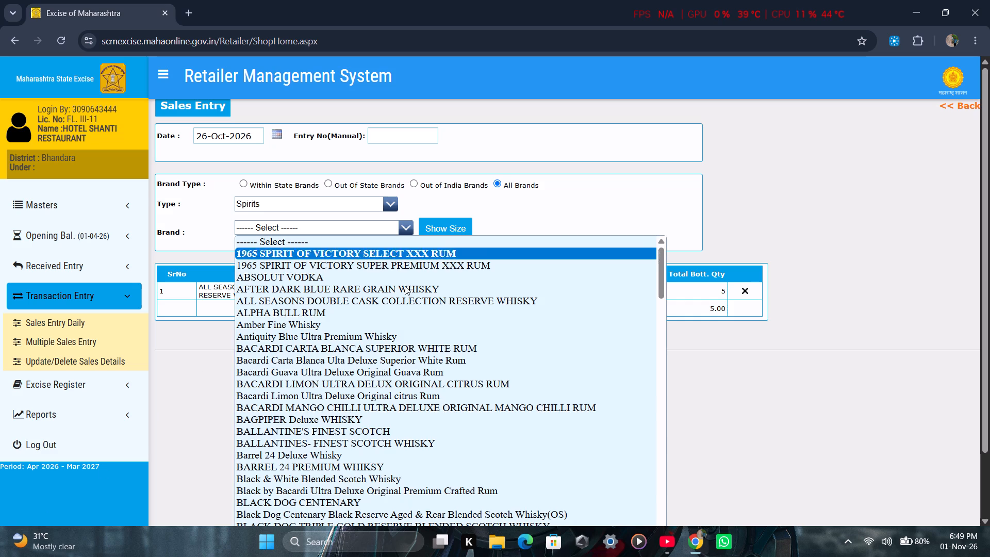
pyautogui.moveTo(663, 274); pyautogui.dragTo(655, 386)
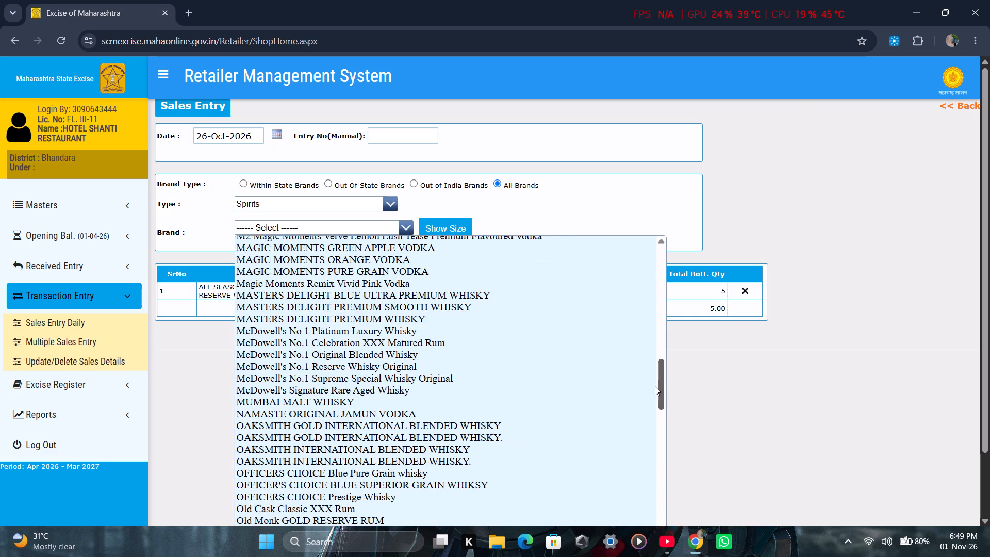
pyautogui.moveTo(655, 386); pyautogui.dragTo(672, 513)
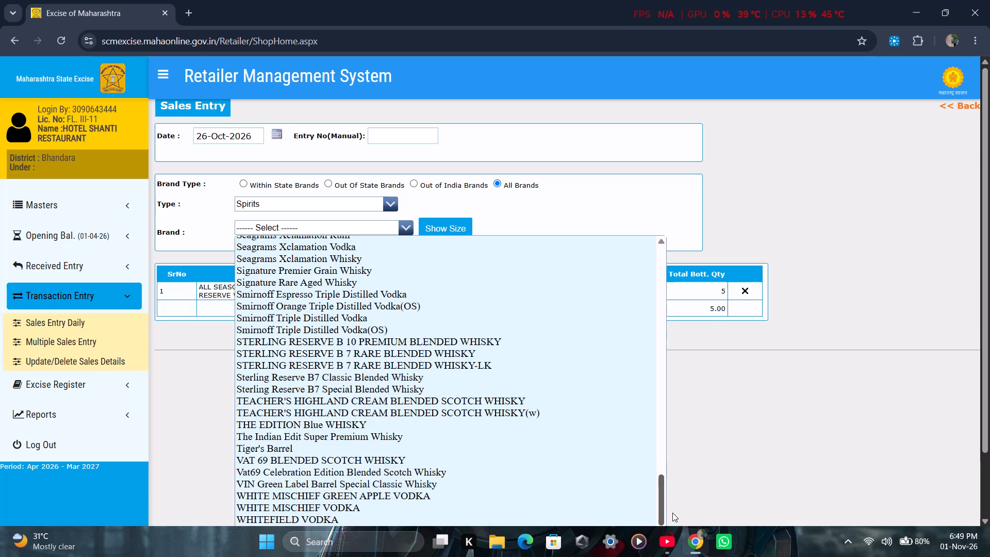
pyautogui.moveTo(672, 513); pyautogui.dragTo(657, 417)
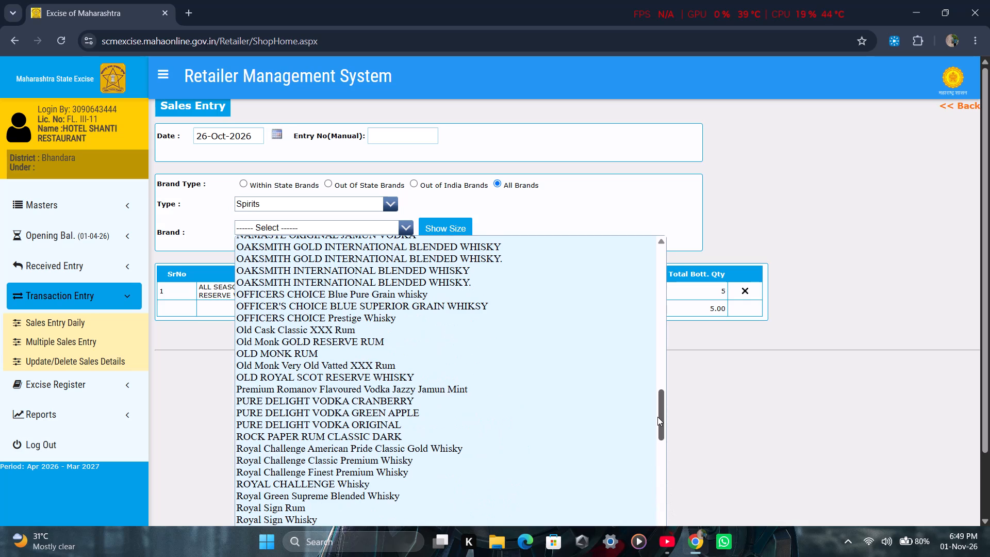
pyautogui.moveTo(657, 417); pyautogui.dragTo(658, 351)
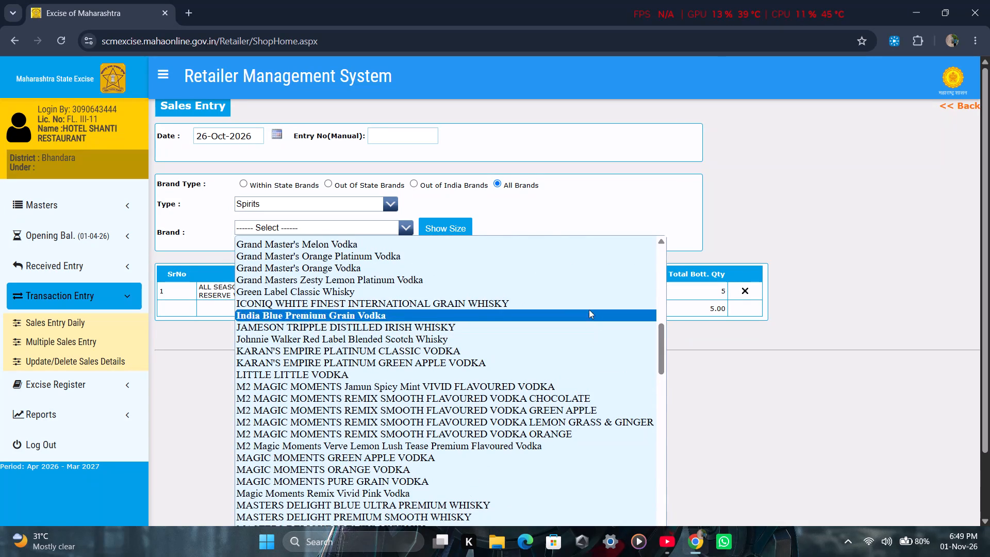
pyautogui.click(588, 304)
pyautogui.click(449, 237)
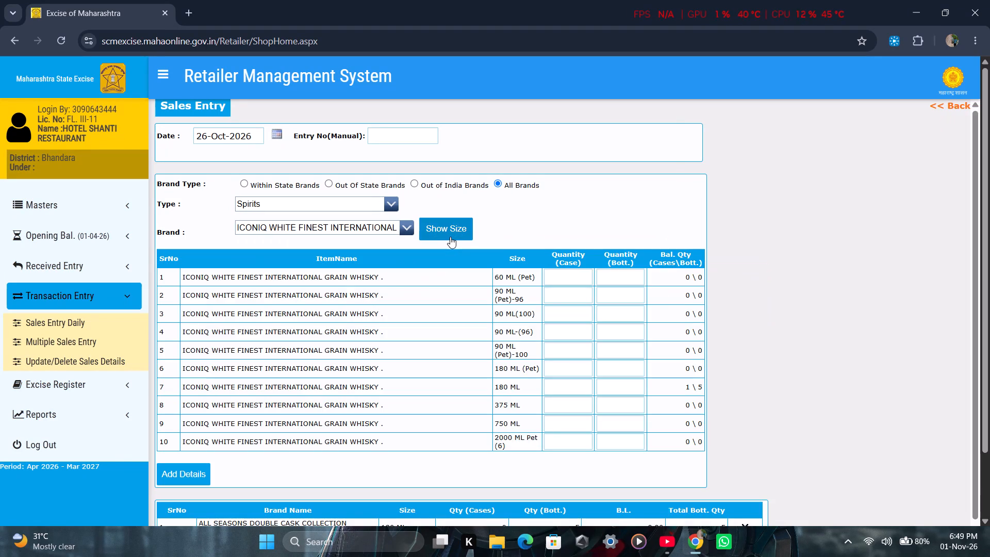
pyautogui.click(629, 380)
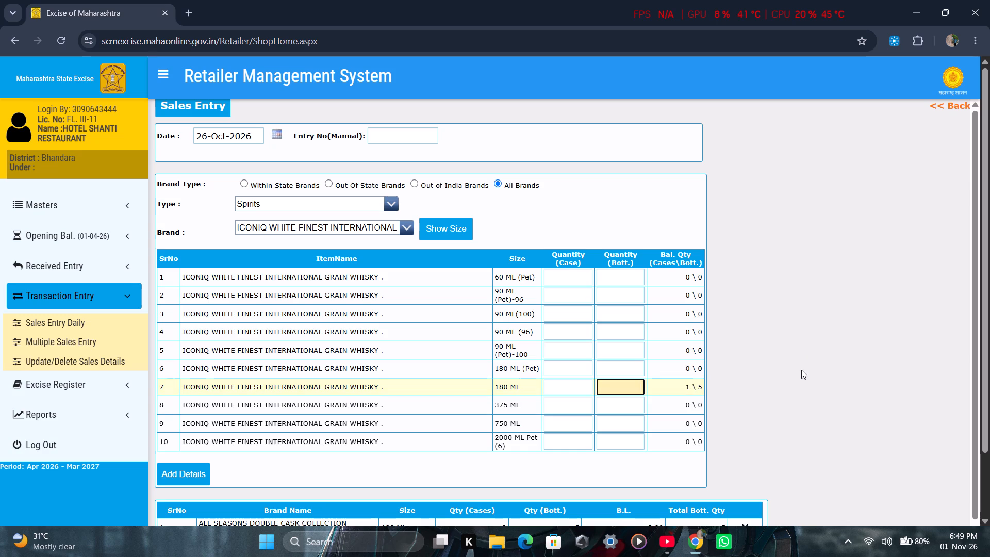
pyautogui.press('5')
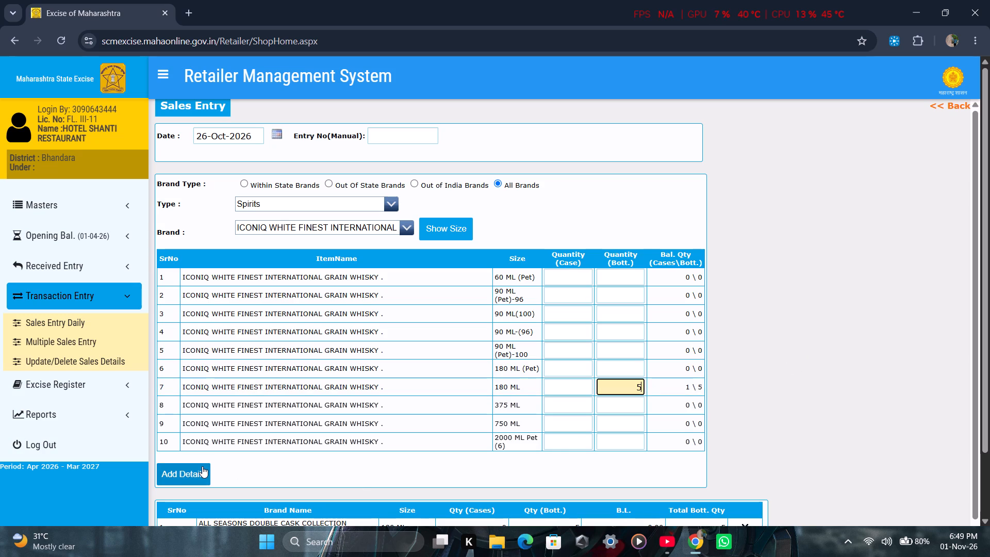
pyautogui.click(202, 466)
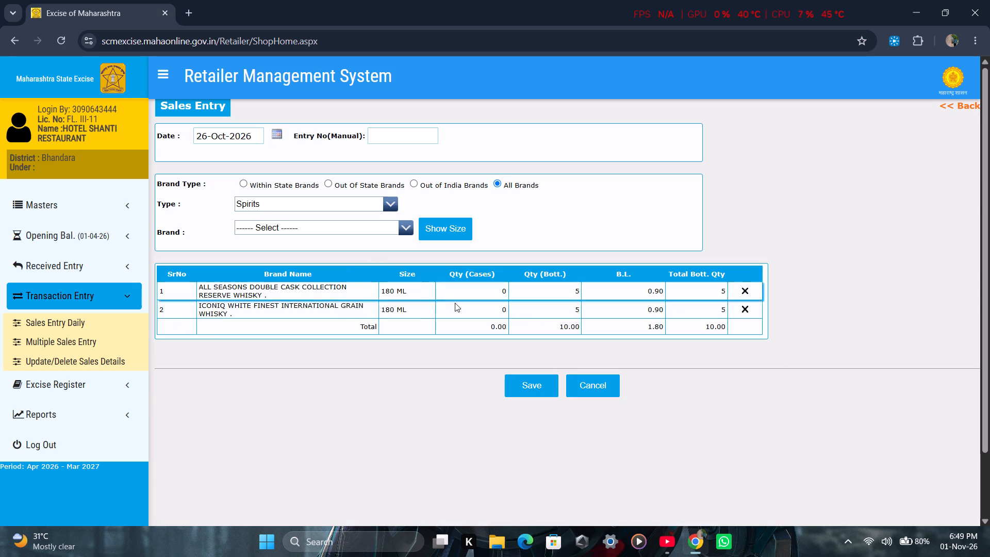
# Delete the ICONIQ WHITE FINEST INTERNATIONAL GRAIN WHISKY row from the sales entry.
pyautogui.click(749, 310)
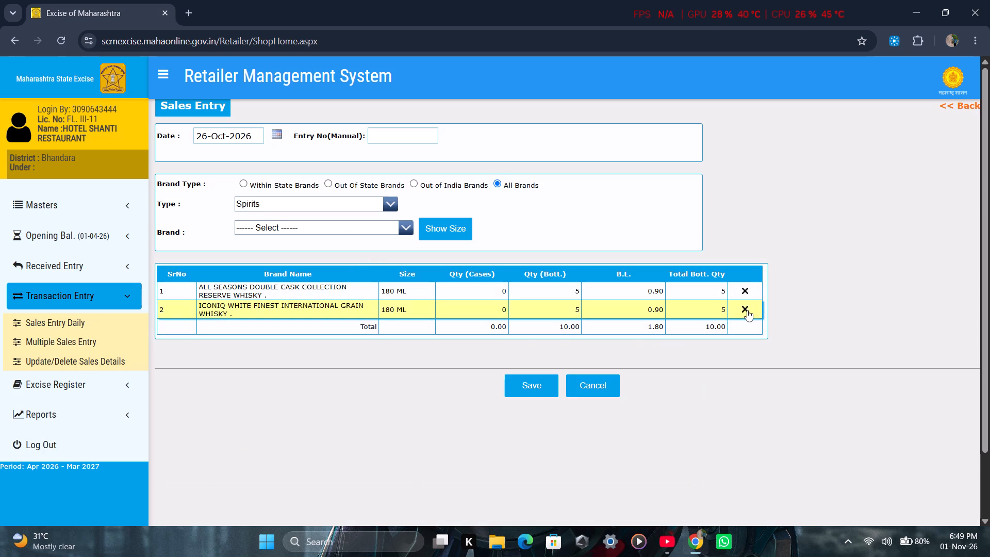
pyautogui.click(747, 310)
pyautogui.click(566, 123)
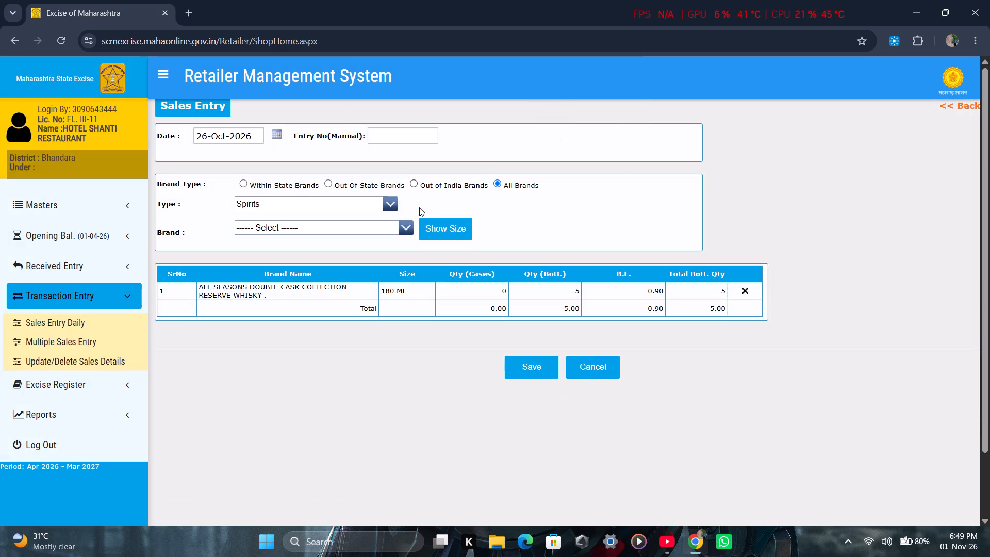
# Add 3 bottles of ICONIQ WHITE FINEST INTERNATIONAL GRAIN WHISKY in the 180 ML size to the sales entry.
pyautogui.click(404, 227)
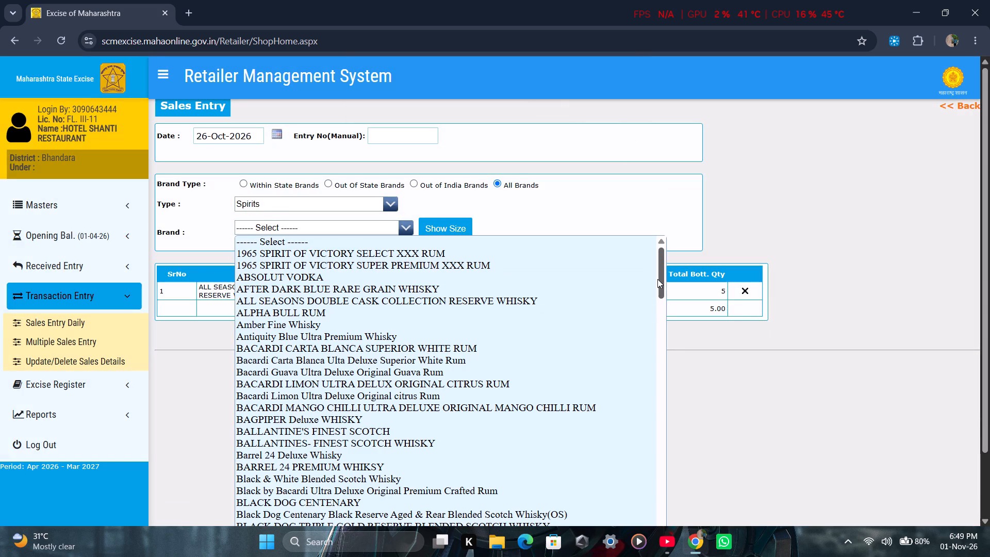
pyautogui.moveTo(659, 276); pyautogui.dragTo(666, 337)
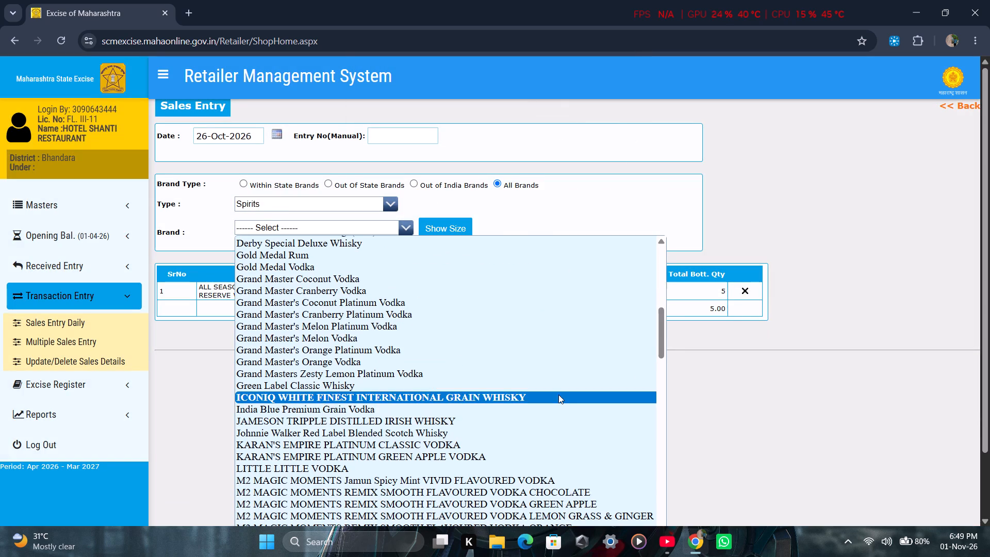
pyautogui.click(558, 395)
pyautogui.click(450, 230)
pyautogui.click(450, 230)
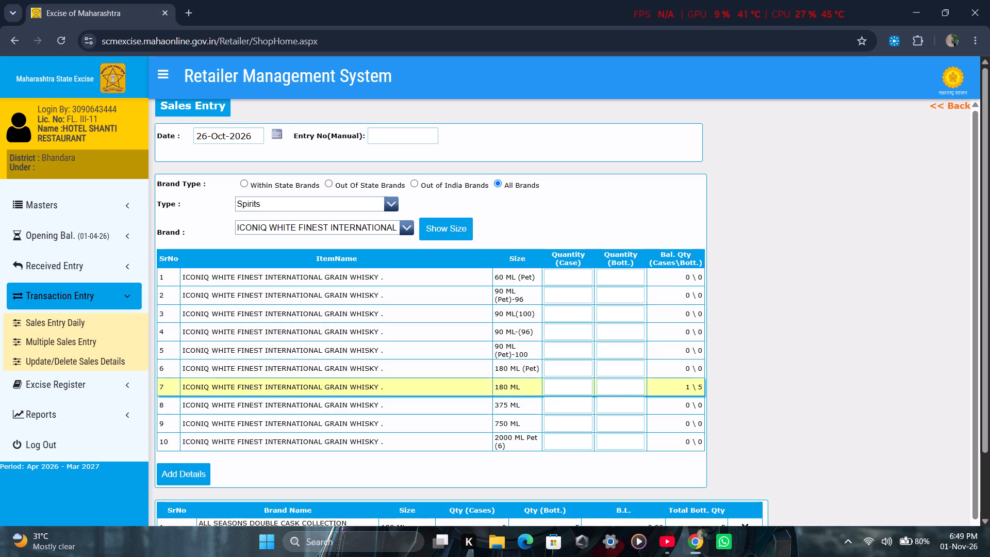
pyautogui.click(622, 389)
pyautogui.press('3')
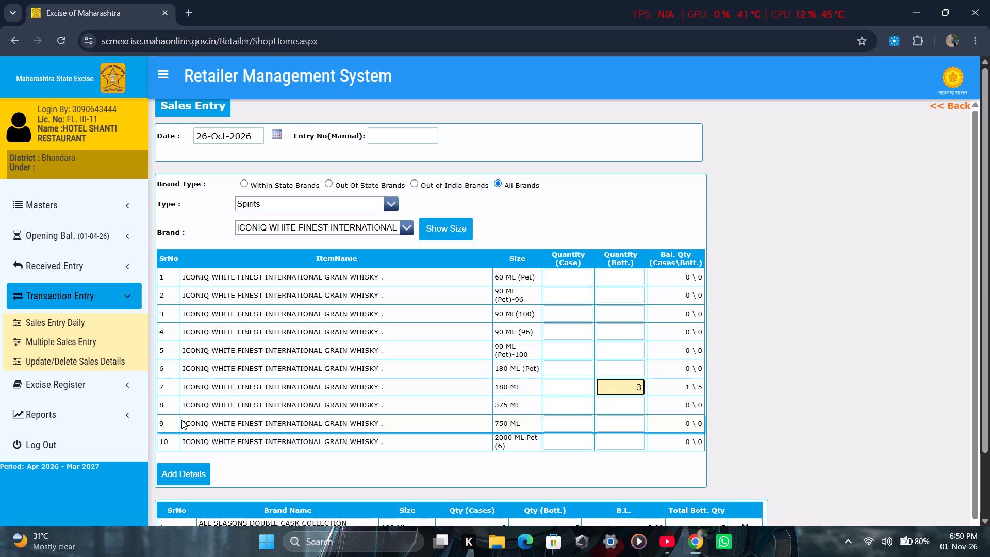
pyautogui.click(187, 484)
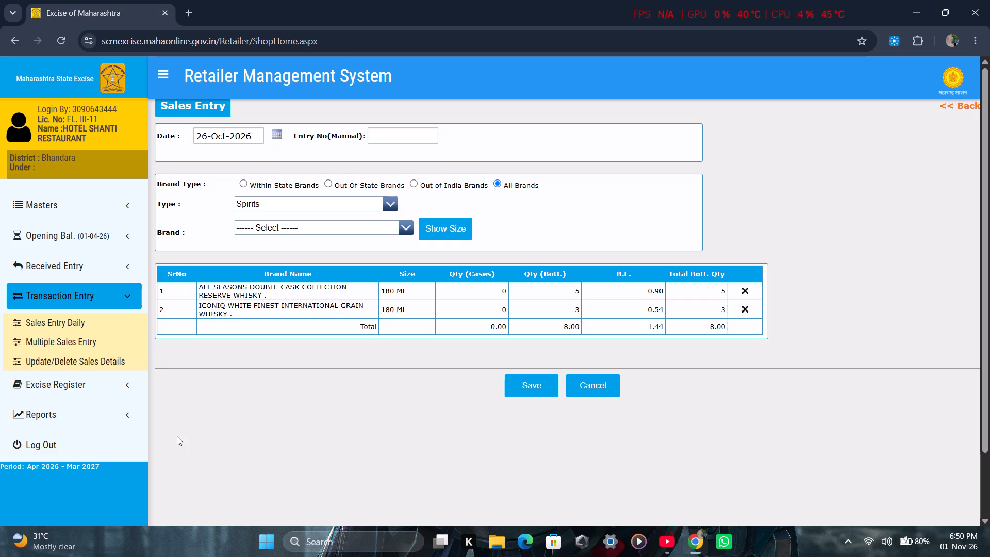
# Add OFFICERS CHOICE Blue Pure Grain whisky to the sales entry: 1 bottle of 180 ML and 10 bottles of 90 ML (Pet)-100.
pyautogui.click(401, 230)
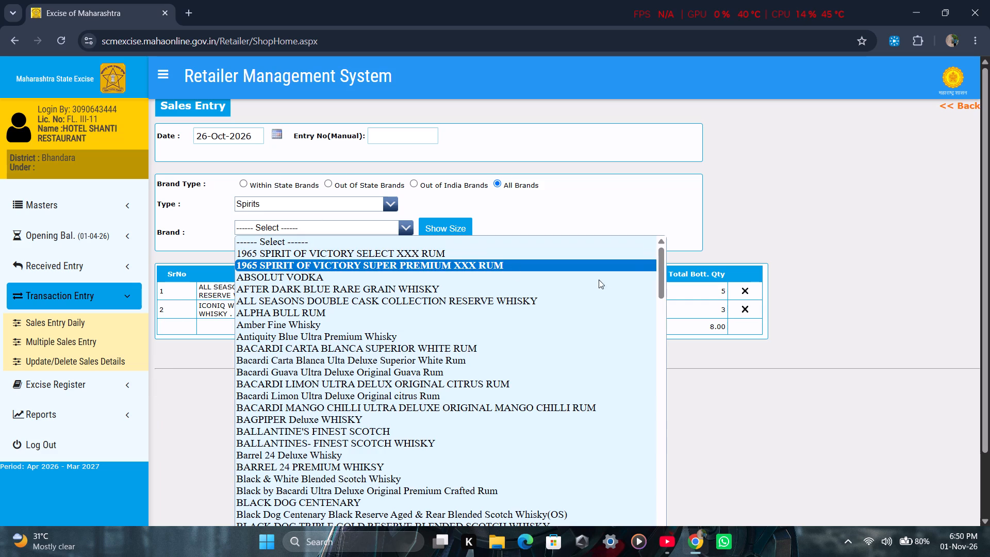
pyautogui.moveTo(659, 268); pyautogui.dragTo(680, 351)
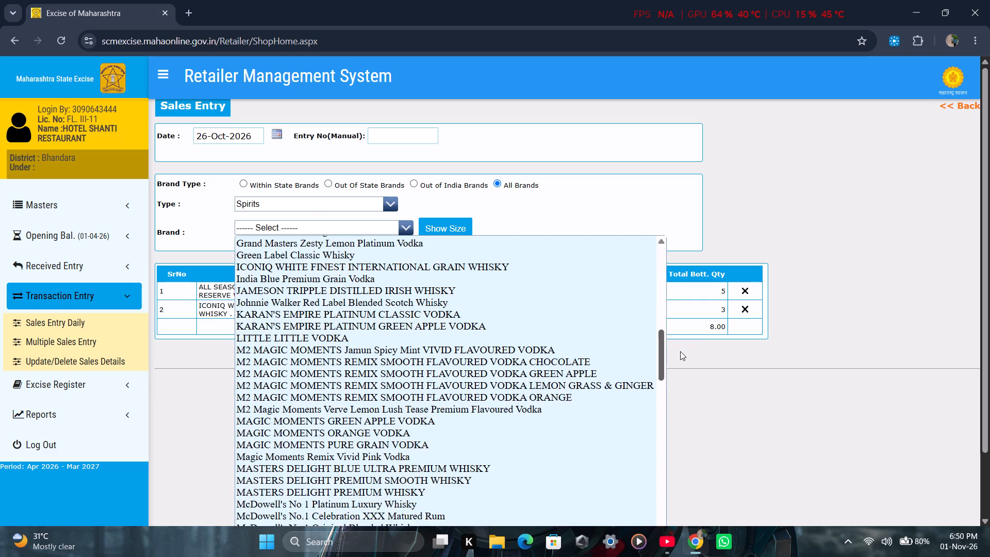
pyautogui.moveTo(680, 351); pyautogui.dragTo(684, 409)
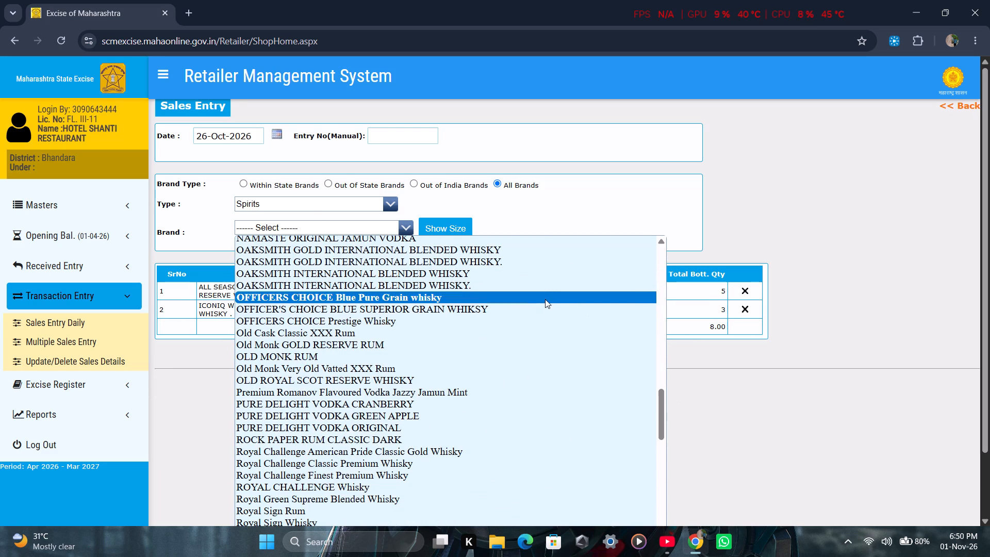
pyautogui.click(545, 300)
pyautogui.tripleClick(461, 232)
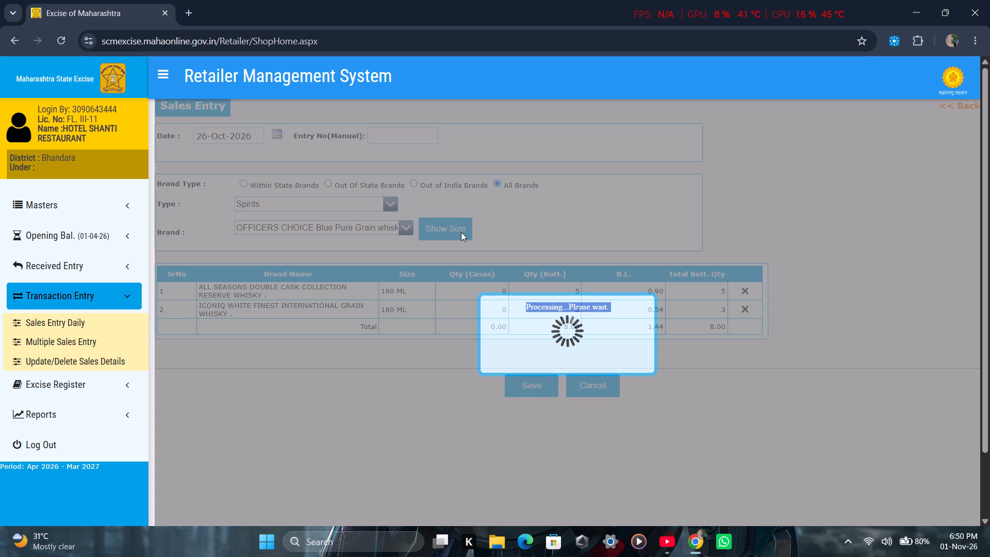
pyautogui.click(461, 232)
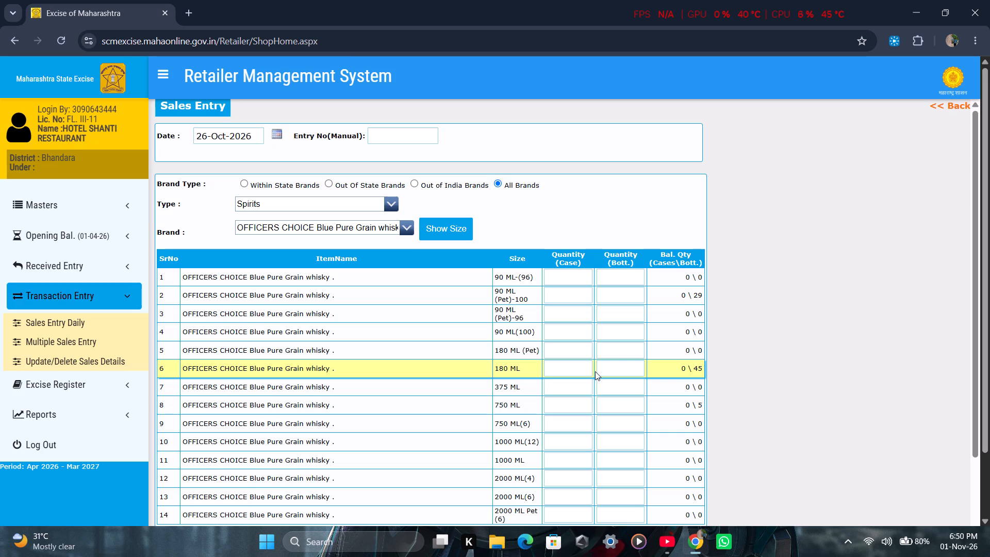
pyautogui.click(604, 362)
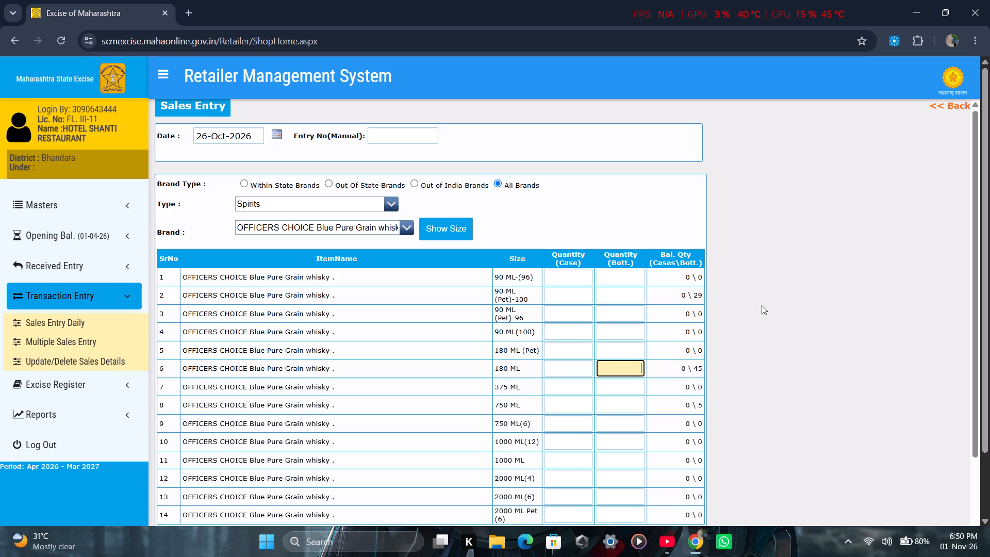
pyautogui.press('1')
pyautogui.click(631, 294)
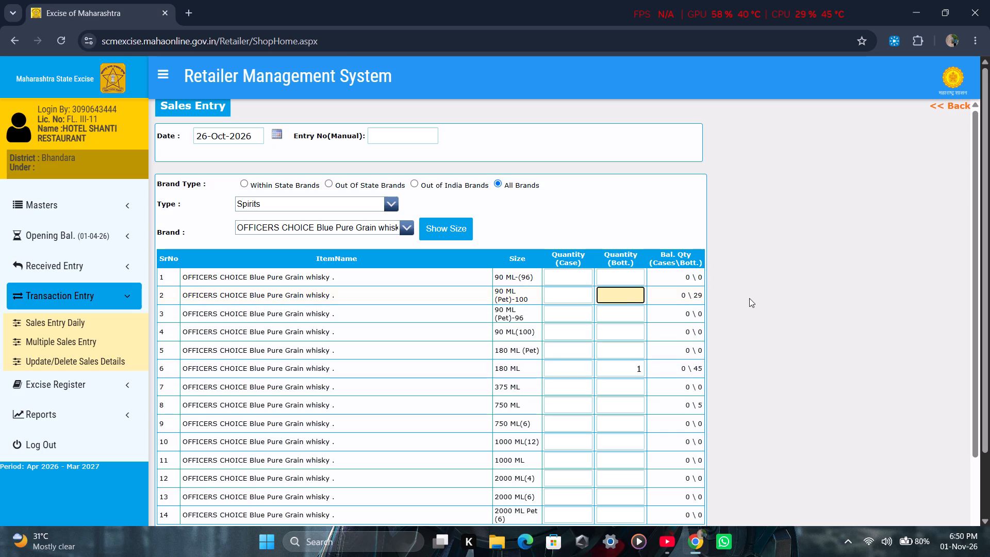
pyautogui.write('10')
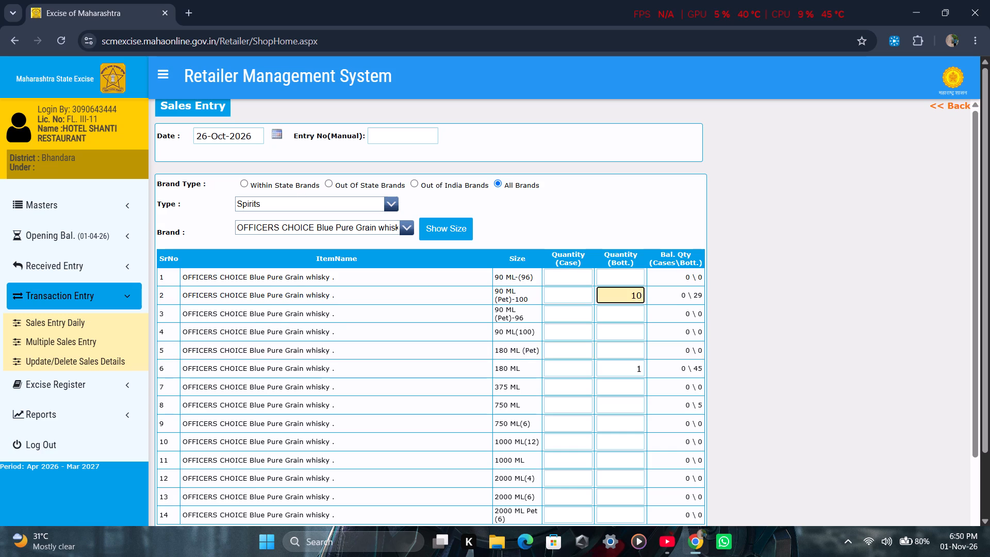
pyautogui.scroll(-2, 397, 247)
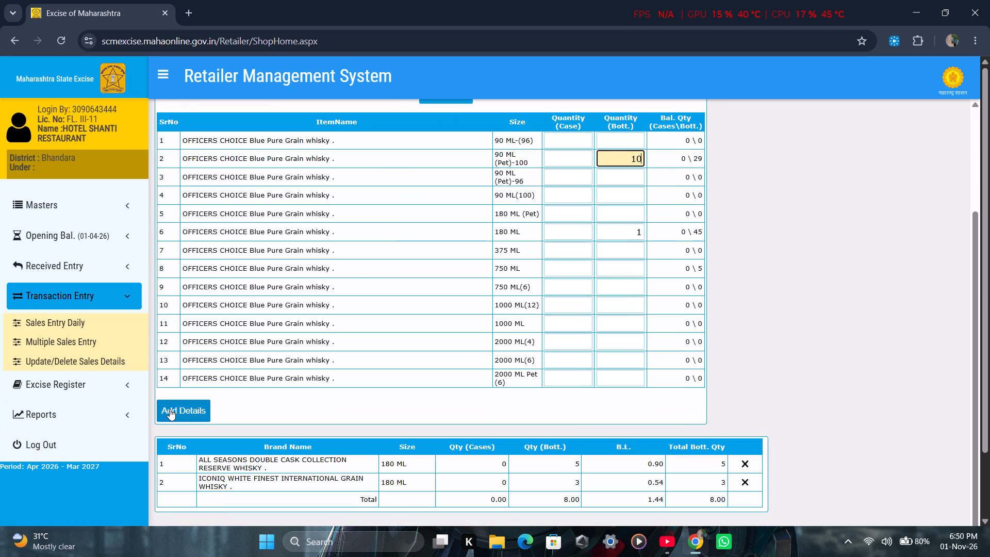
pyautogui.click(170, 409)
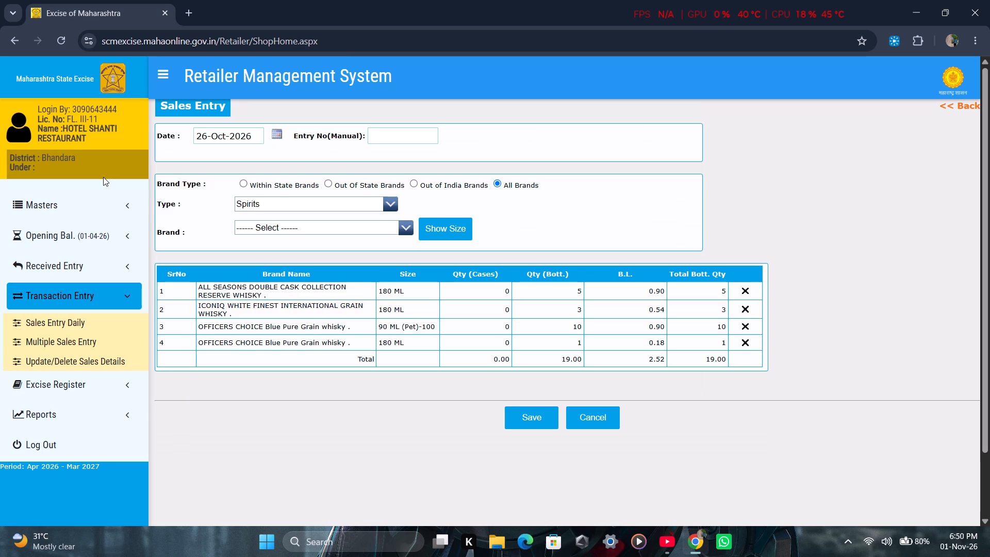
# Add 4 bottles of Royal Challenge Classic Premium Whisky in the 180 ML (Pet) size to the sales entry.
pyautogui.click(407, 225)
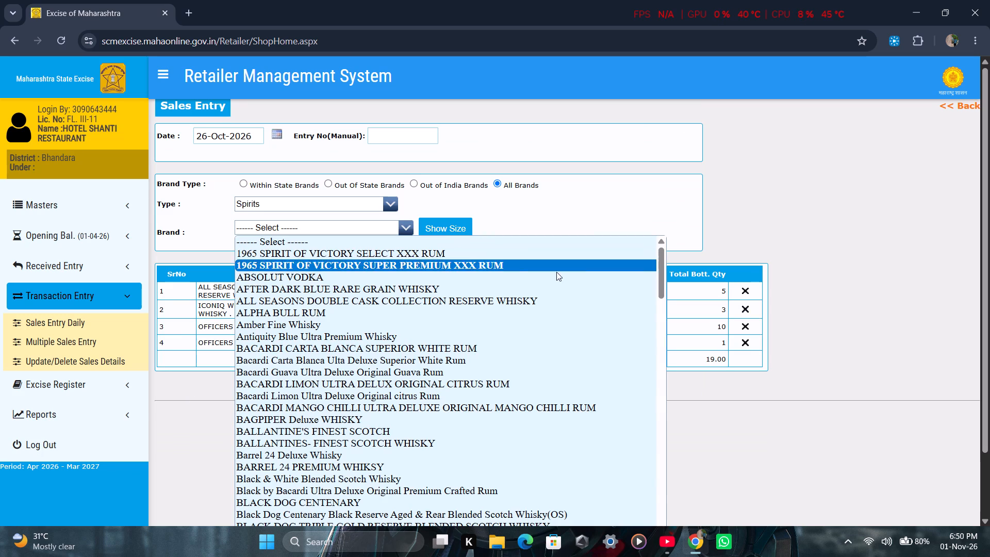
pyautogui.moveTo(658, 256); pyautogui.dragTo(654, 405)
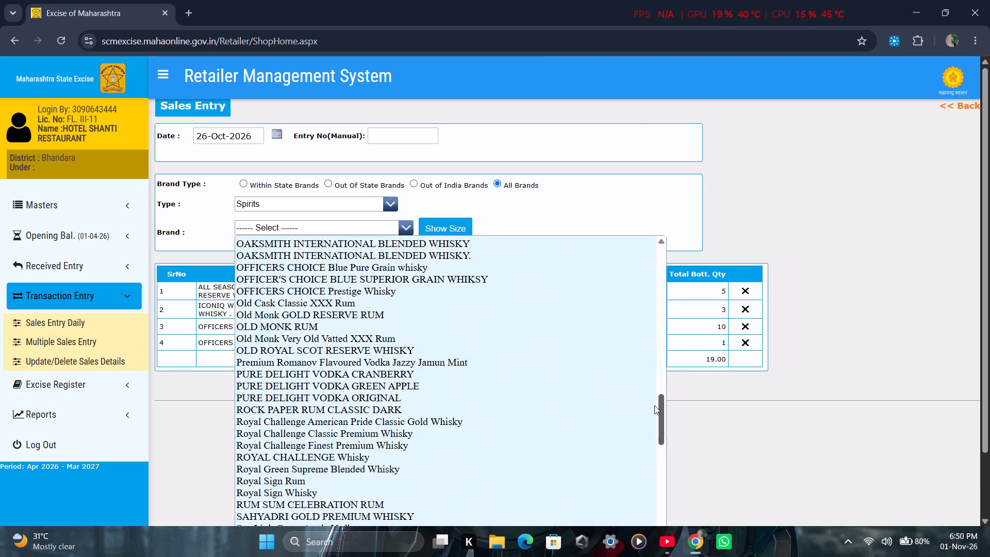
pyautogui.moveTo(654, 405); pyautogui.dragTo(657, 422)
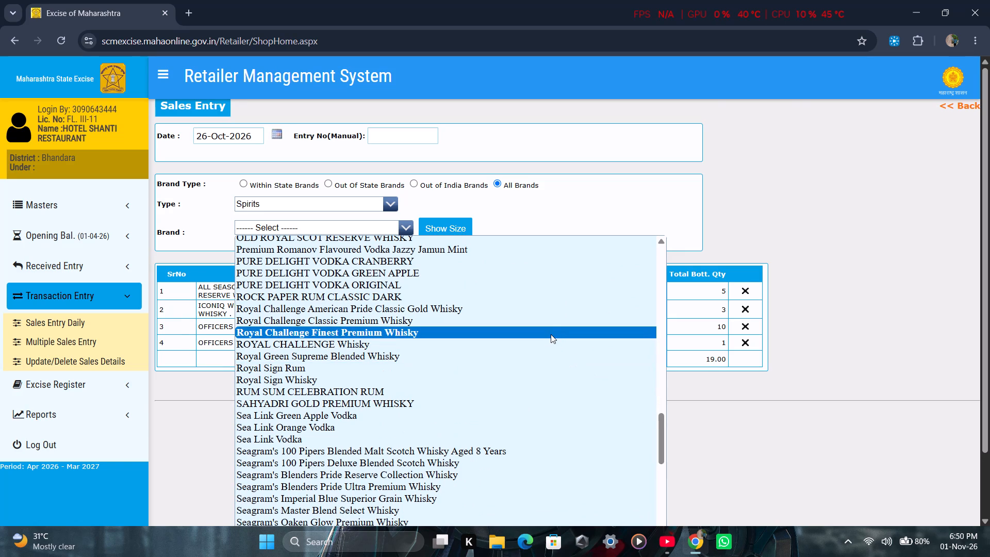
pyautogui.click(551, 324)
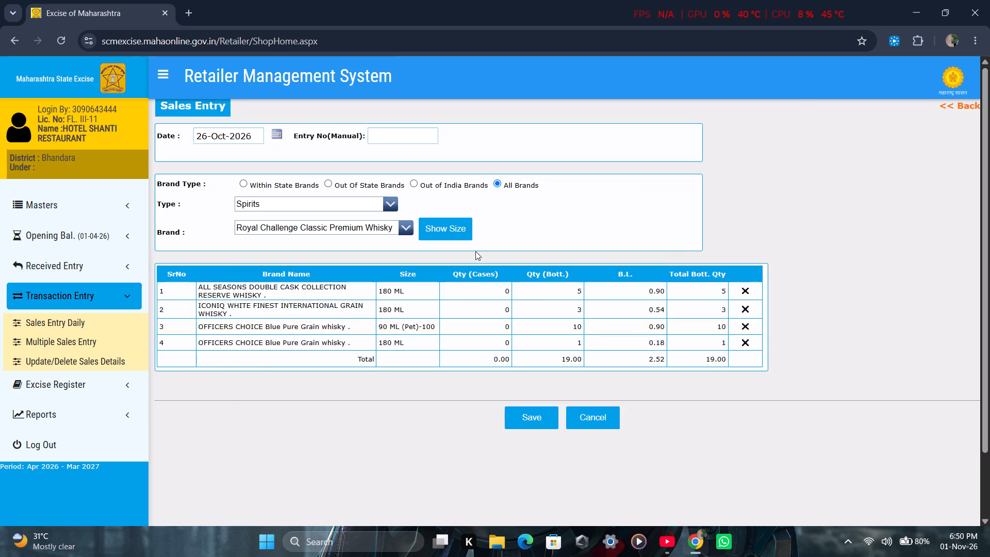
pyautogui.click(467, 234)
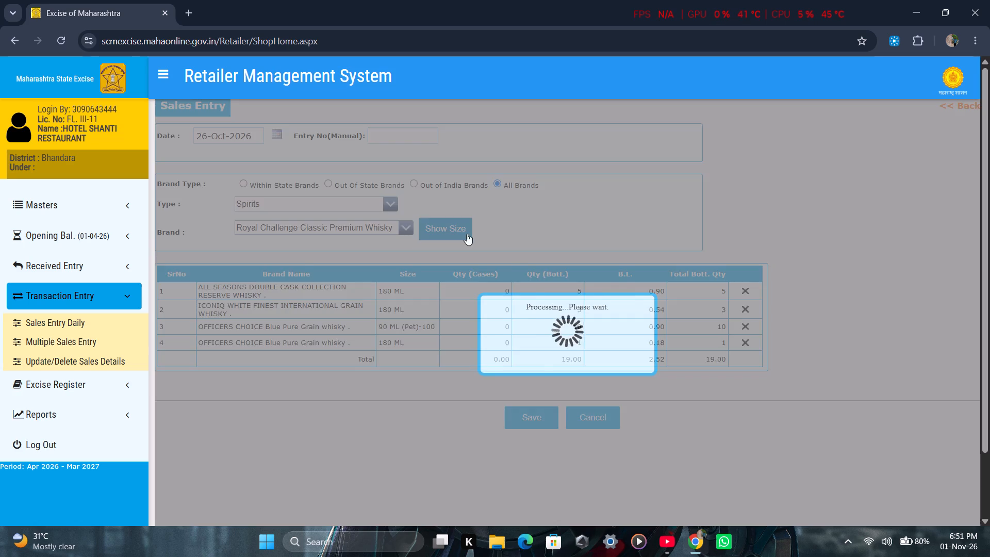
pyautogui.click(650, 315)
pyautogui.click(634, 311)
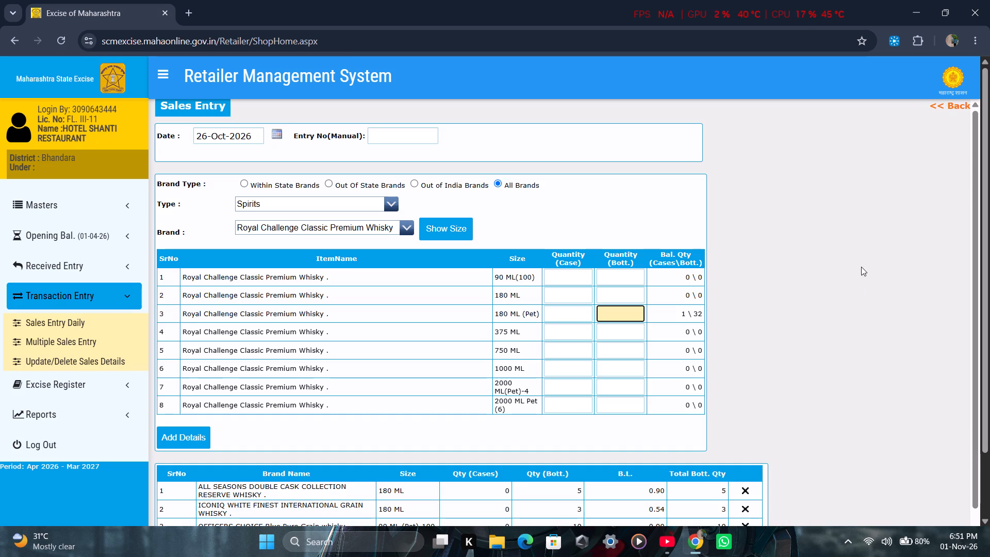
pyautogui.press('4')
pyautogui.click(194, 441)
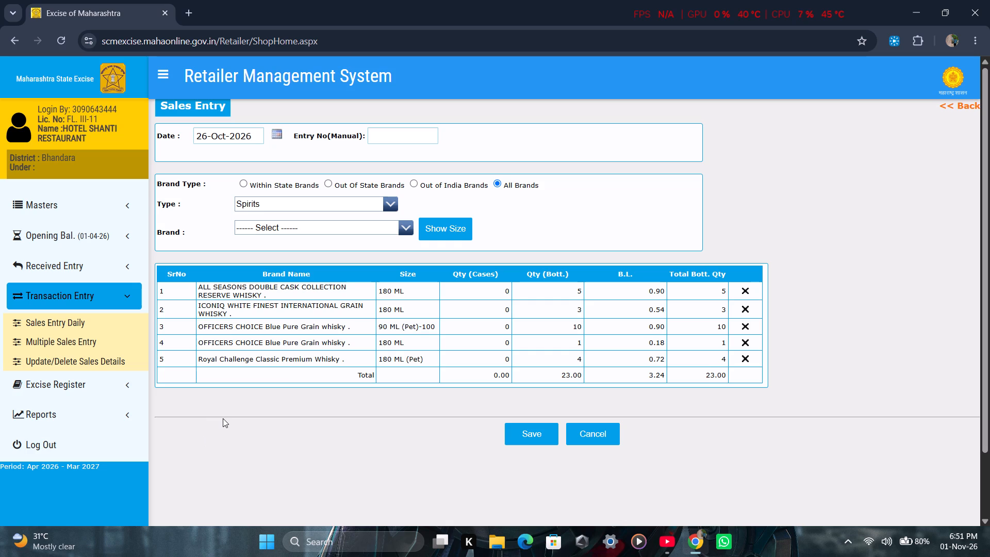
# Add 1 bottle of Royal Green Supreme Blended Whisky in the 180 ML size to the sales entry.
pyautogui.click(410, 228)
pyautogui.scroll(-8, 437, 293)
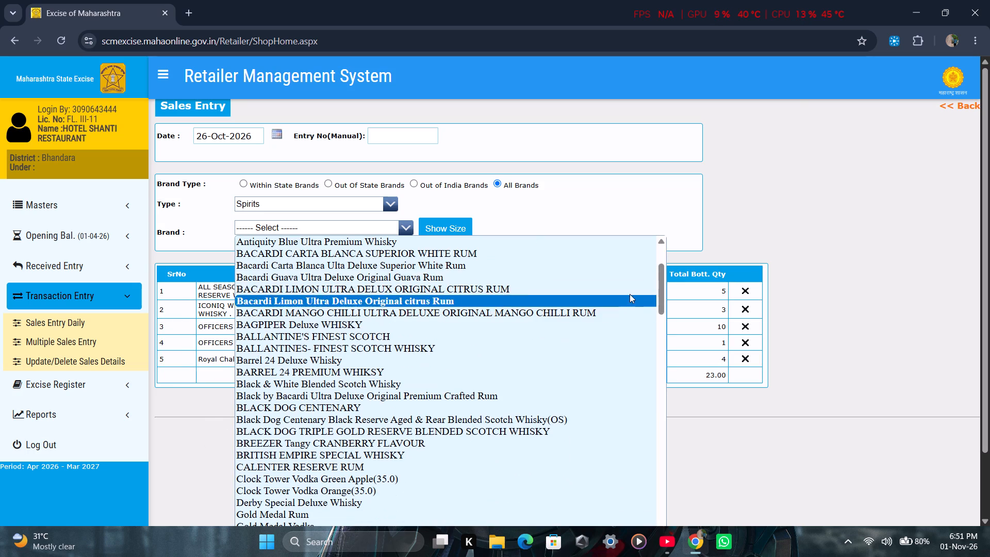
pyautogui.moveTo(661, 277); pyautogui.dragTo(706, 403)
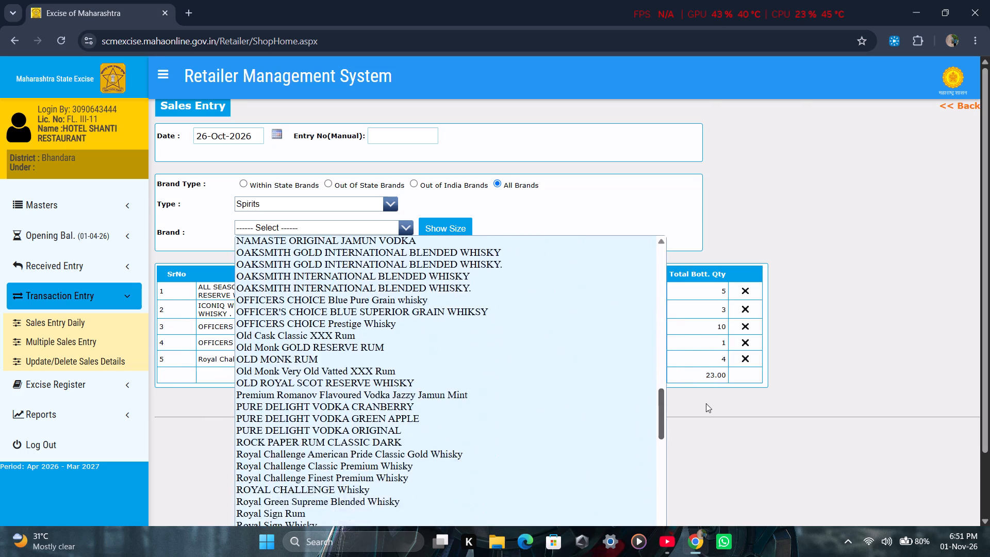
pyautogui.moveTo(706, 403); pyautogui.dragTo(723, 438)
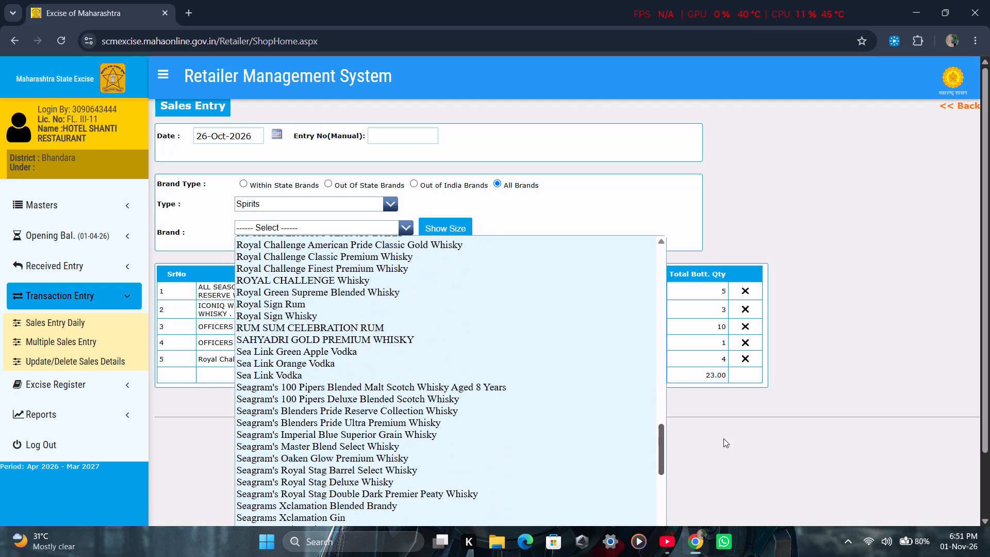
pyautogui.moveTo(723, 438); pyautogui.dragTo(724, 431)
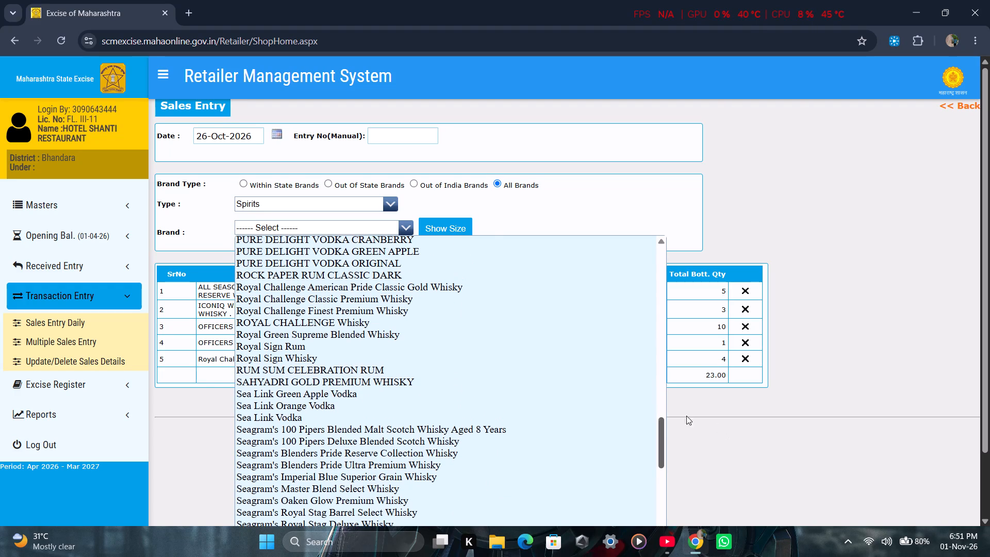
pyautogui.click(542, 336)
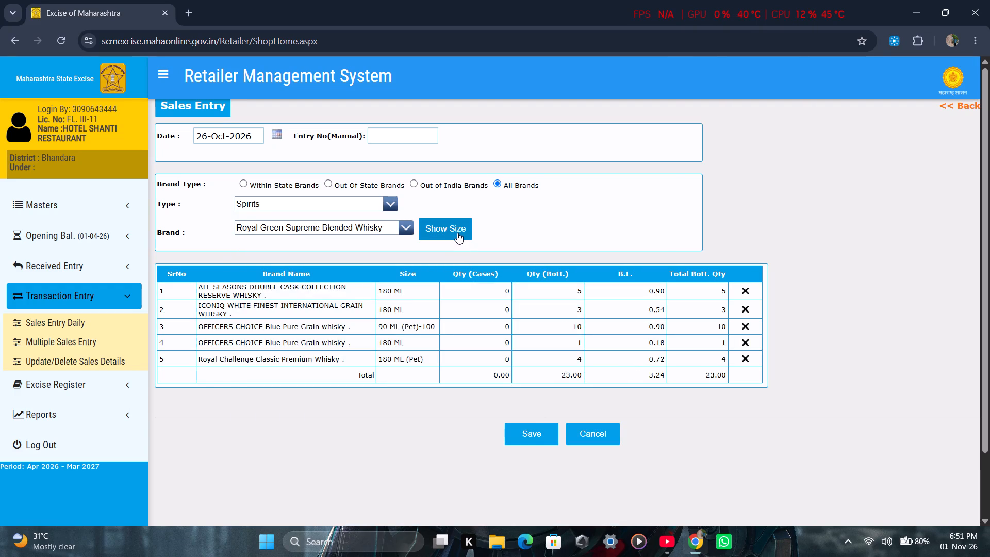
pyautogui.click(457, 232)
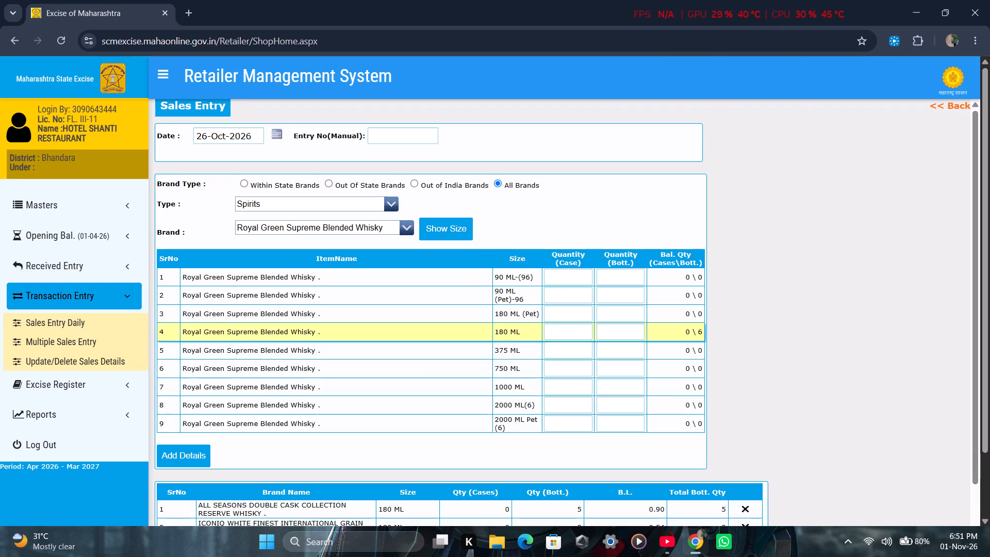
pyautogui.click(628, 332)
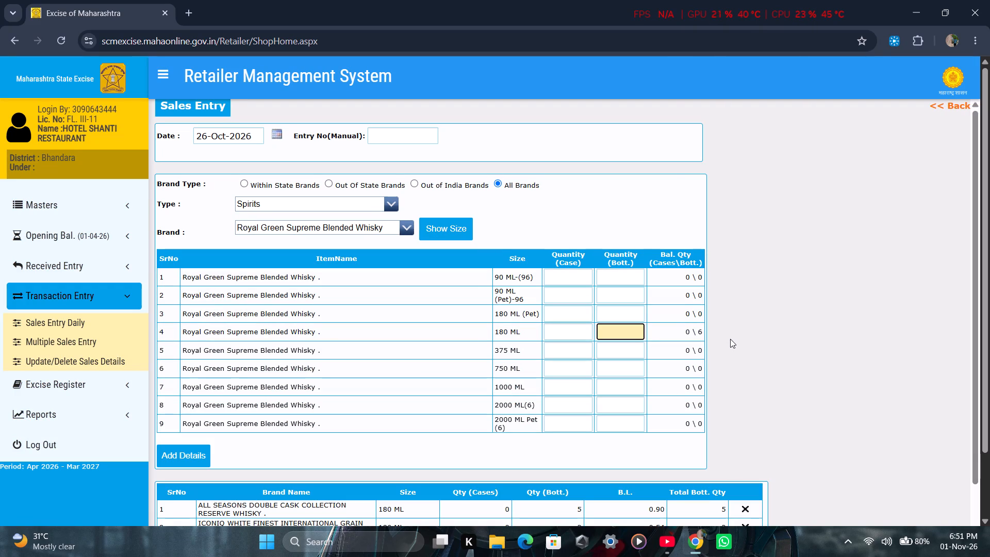
pyautogui.press('1')
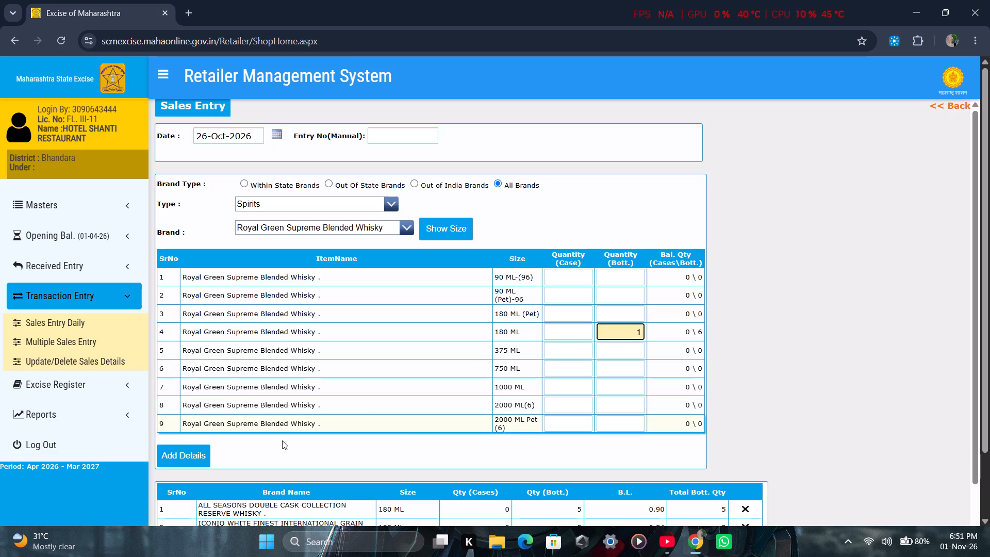
pyautogui.click(189, 449)
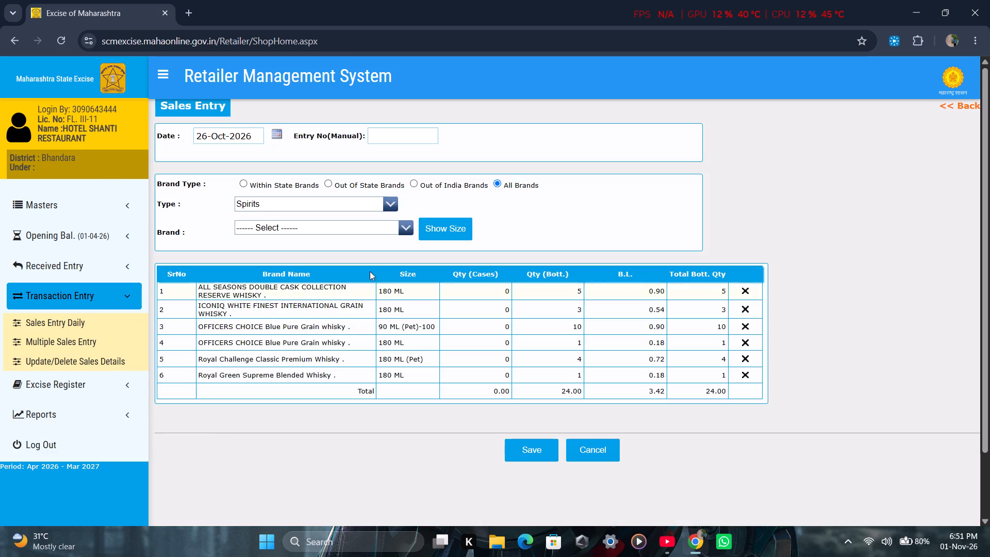
# Add 5 bottles of Seagram's Royal Stag Deluxe Whisky in the 180 ML size to the sales entry.
pyautogui.click(405, 226)
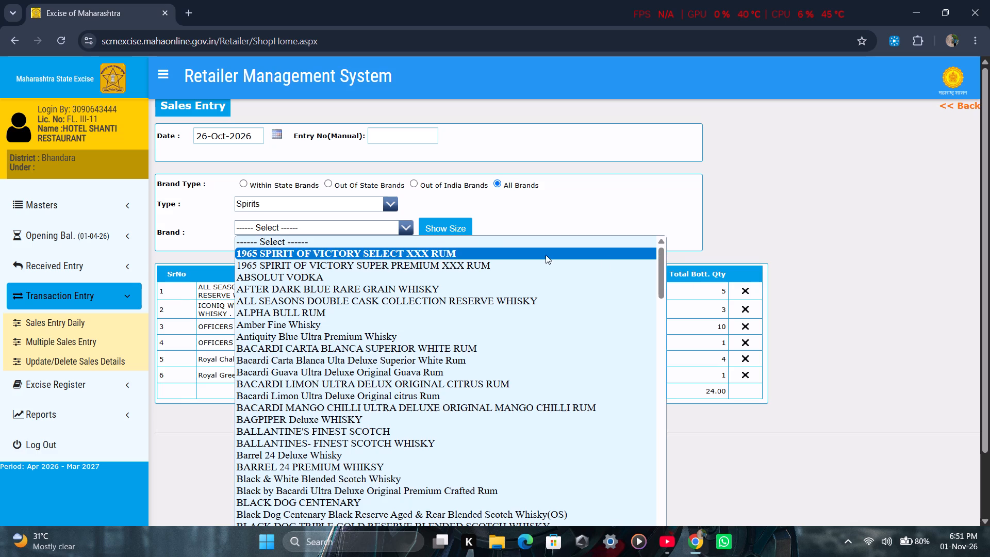
pyautogui.moveTo(664, 259); pyautogui.dragTo(685, 413)
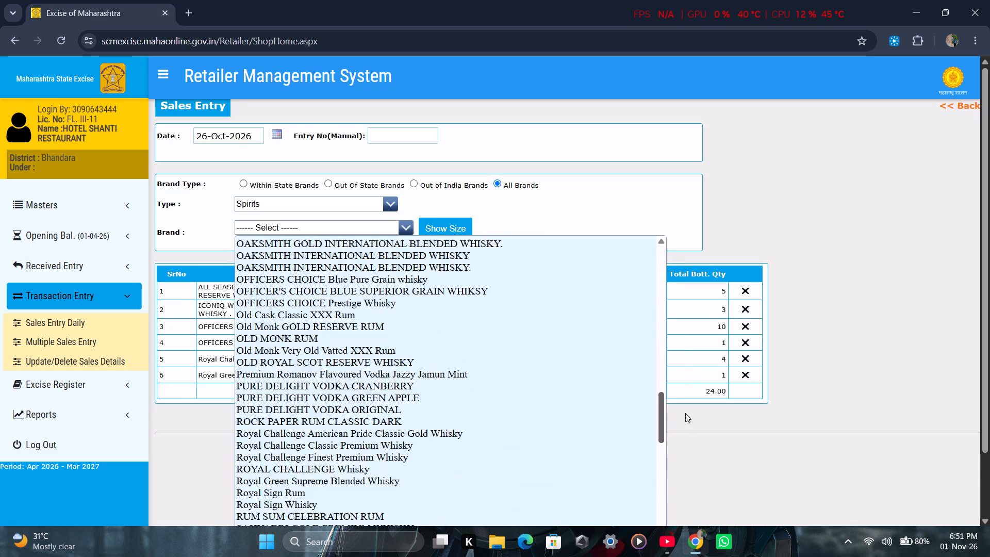
pyautogui.moveTo(685, 413); pyautogui.dragTo(712, 463)
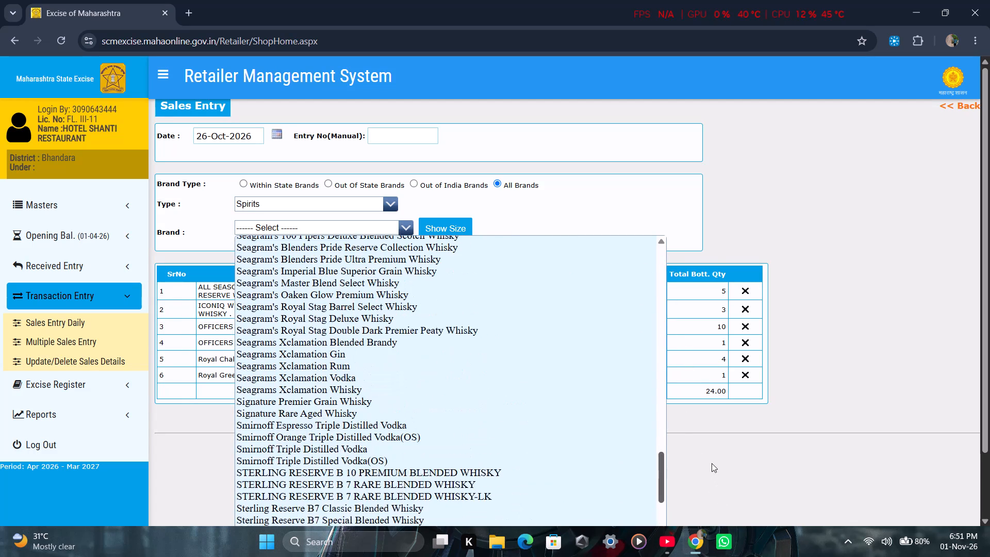
pyautogui.moveTo(712, 463); pyautogui.dragTo(711, 463)
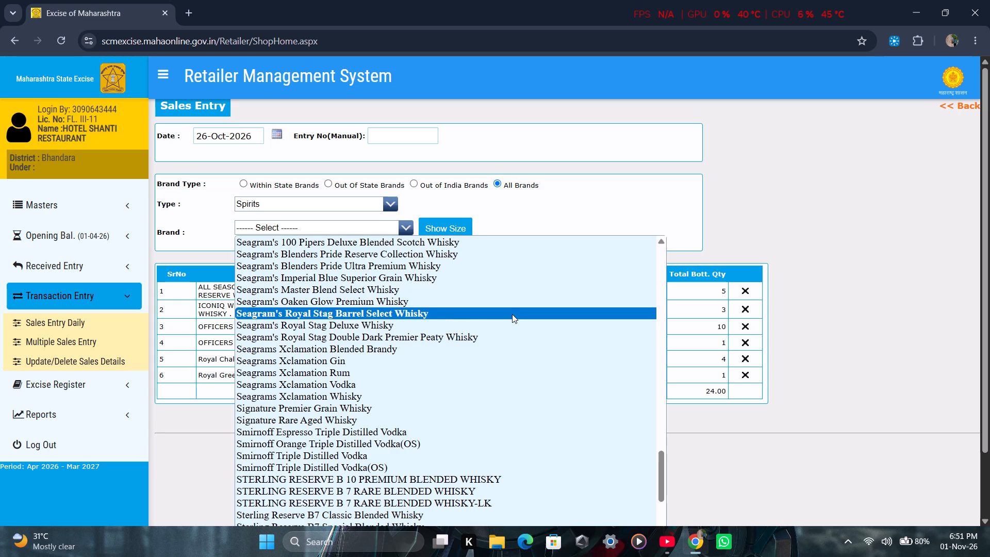
pyautogui.click(510, 320)
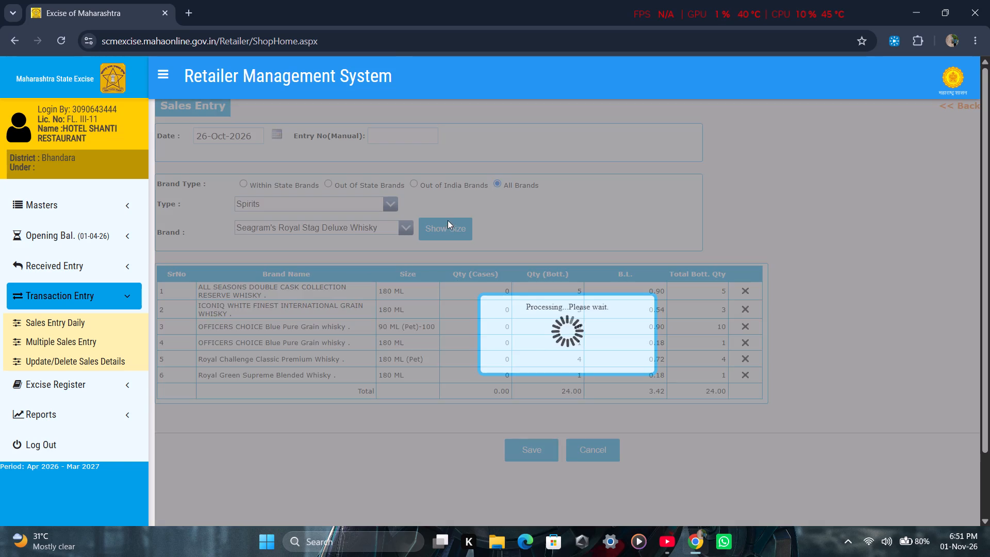
pyautogui.click(450, 225)
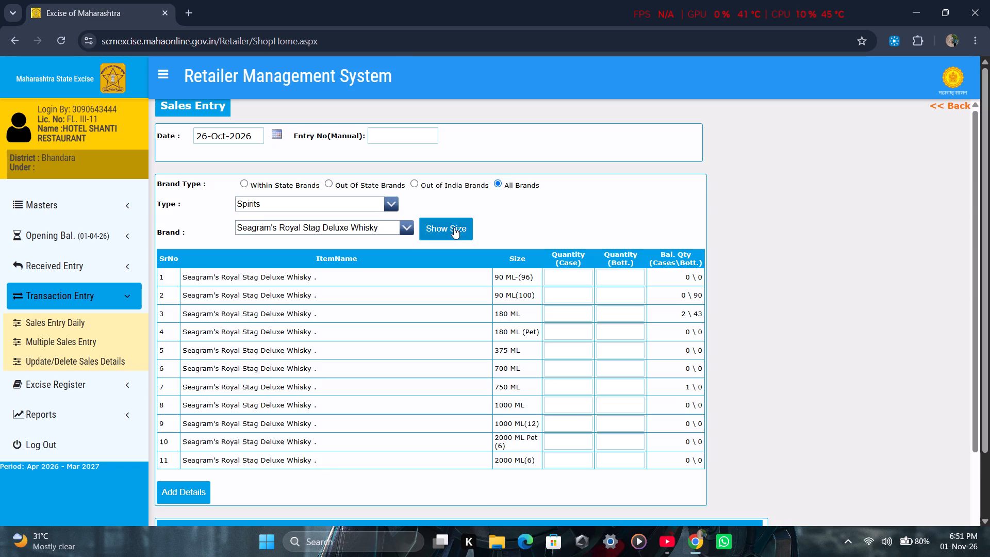
pyautogui.click(620, 309)
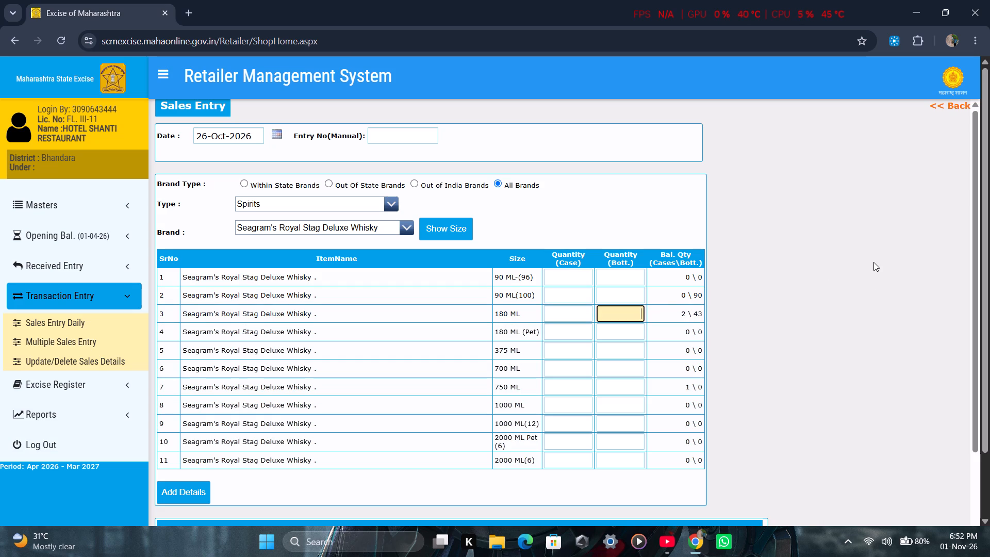
pyautogui.press('5')
pyautogui.click(203, 488)
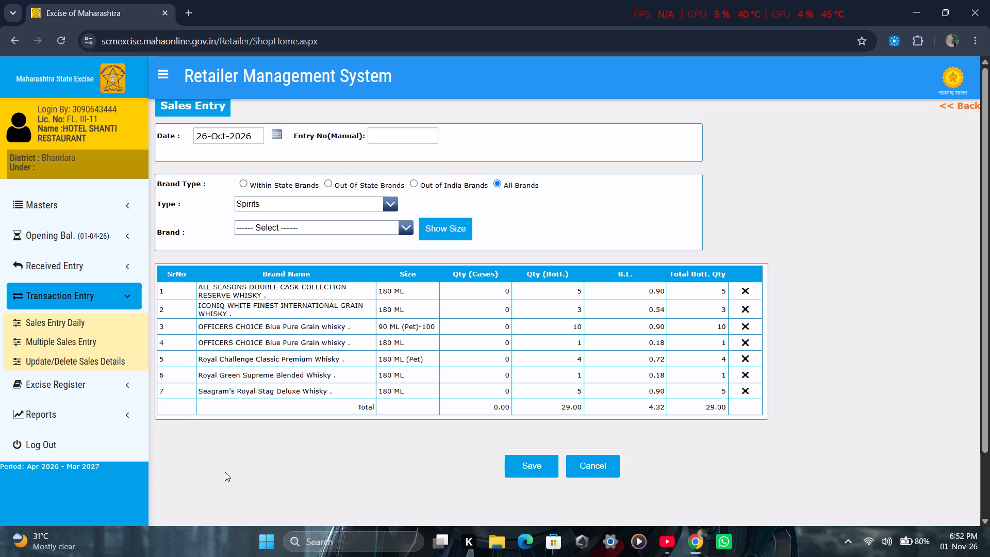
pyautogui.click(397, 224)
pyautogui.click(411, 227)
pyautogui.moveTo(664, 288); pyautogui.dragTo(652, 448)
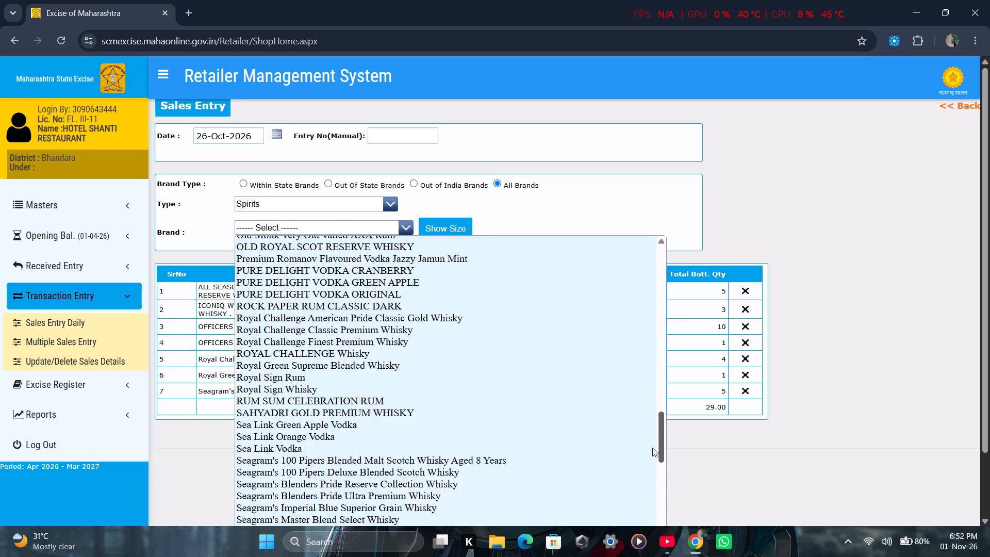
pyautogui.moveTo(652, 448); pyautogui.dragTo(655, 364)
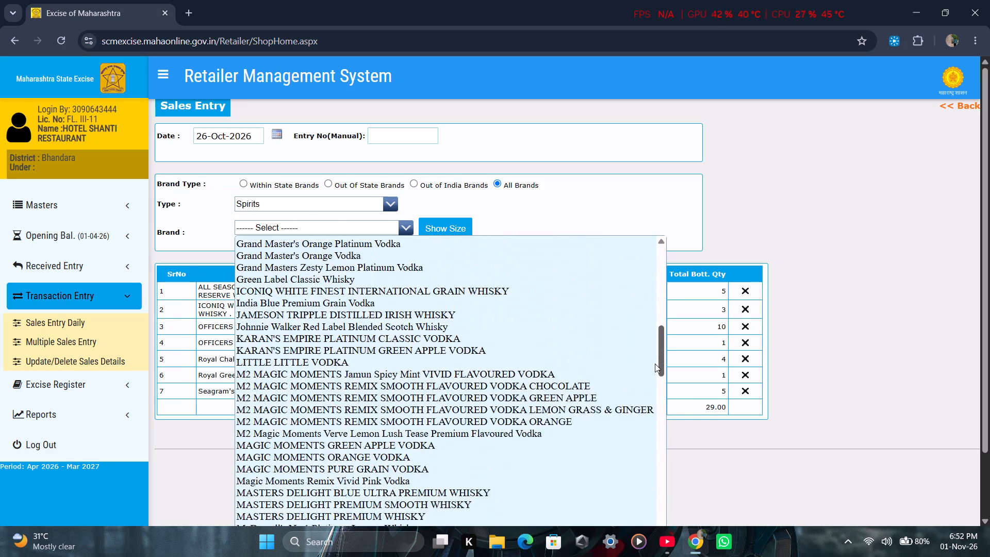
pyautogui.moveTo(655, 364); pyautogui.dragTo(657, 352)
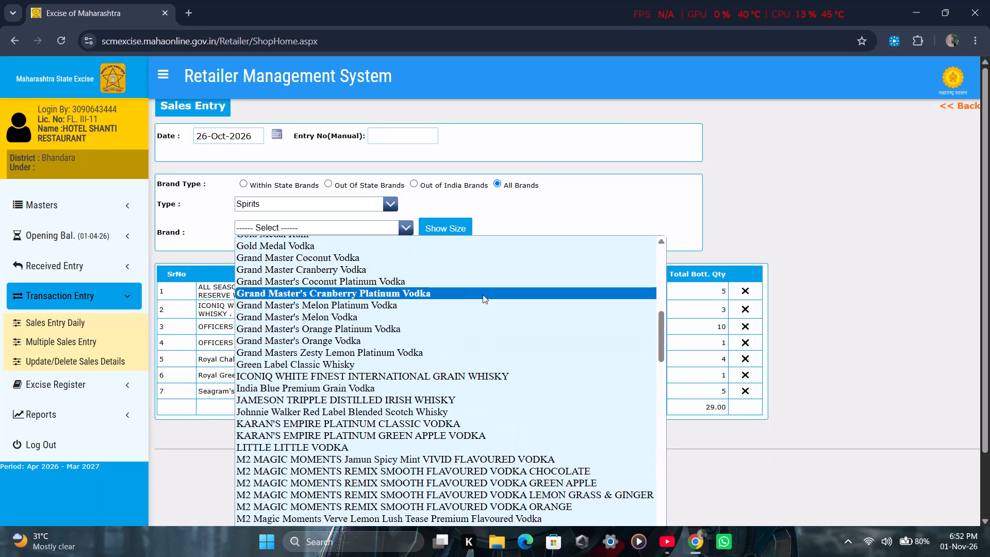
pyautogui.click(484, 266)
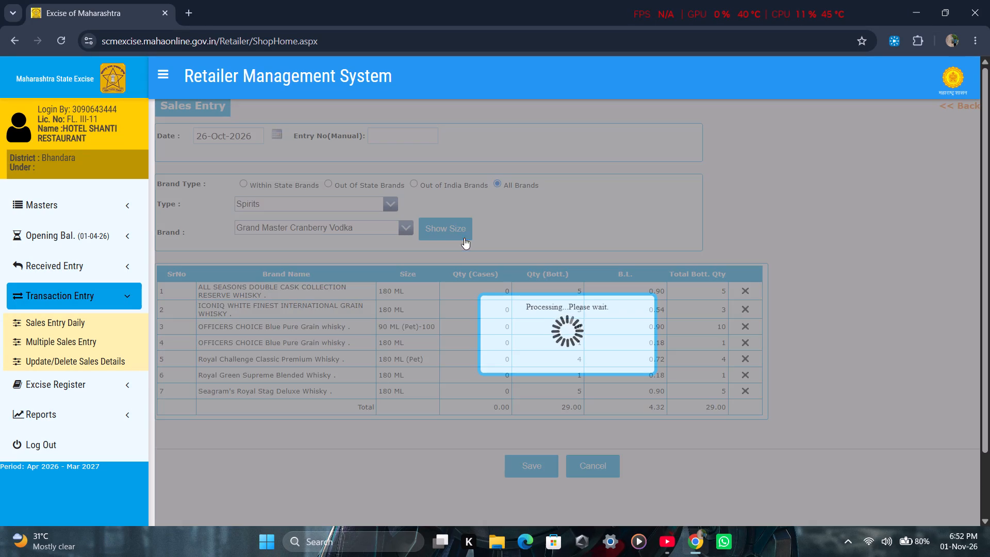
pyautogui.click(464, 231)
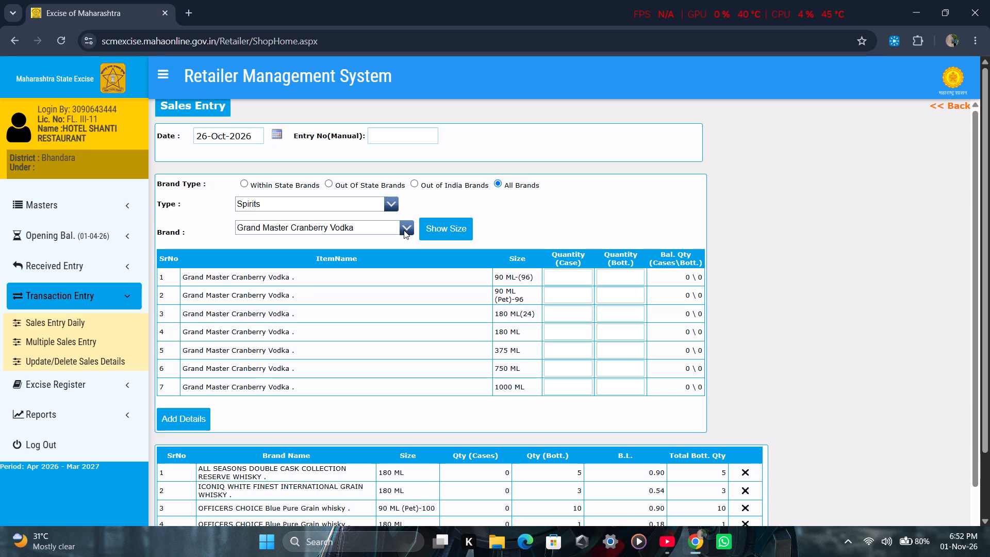
# Add 2 bottles of Grand Master's Cranberry Platinum Vodka in the 180 ML size to the sales entry.
pyautogui.click(404, 230)
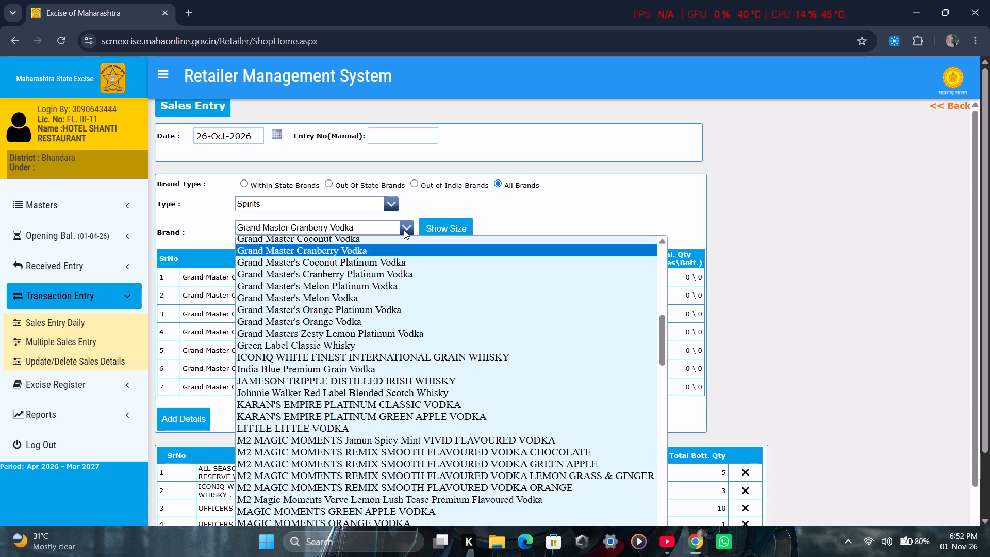
pyautogui.click(434, 273)
pyautogui.click(449, 232)
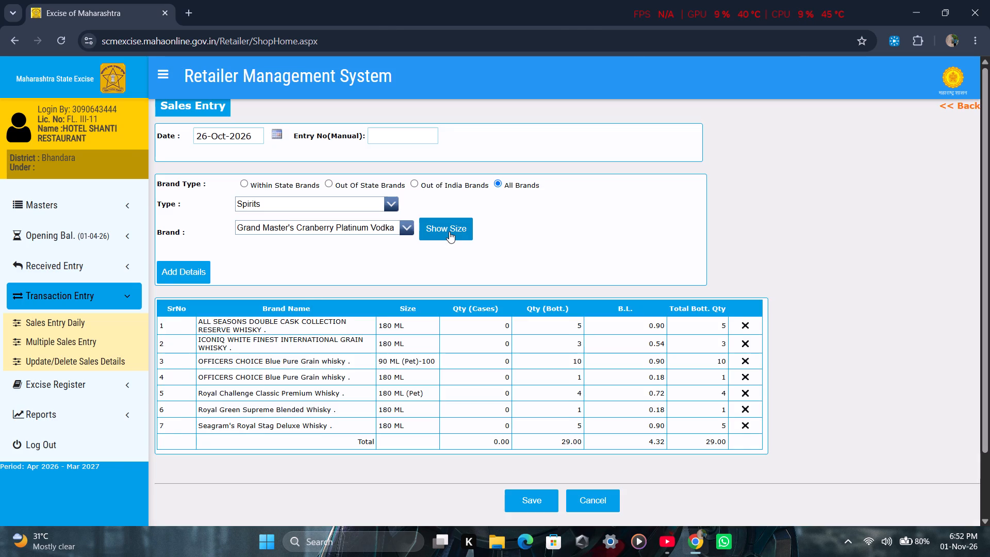
pyautogui.click(622, 309)
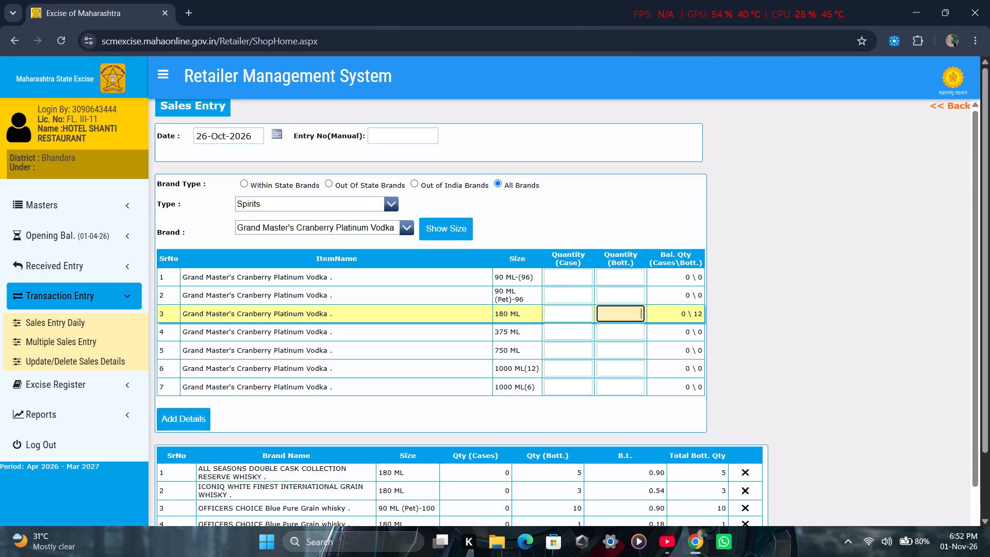
pyautogui.press('2')
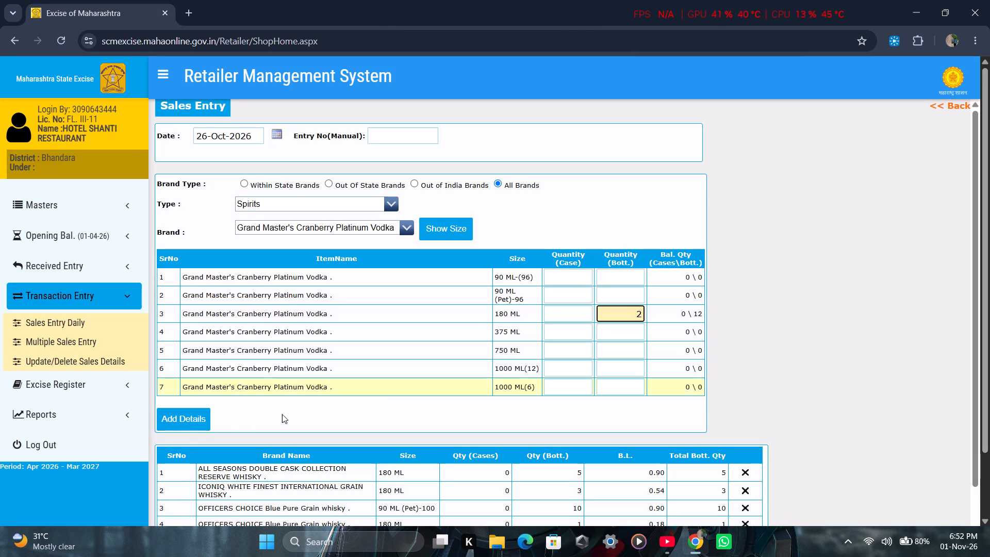
pyautogui.click(185, 425)
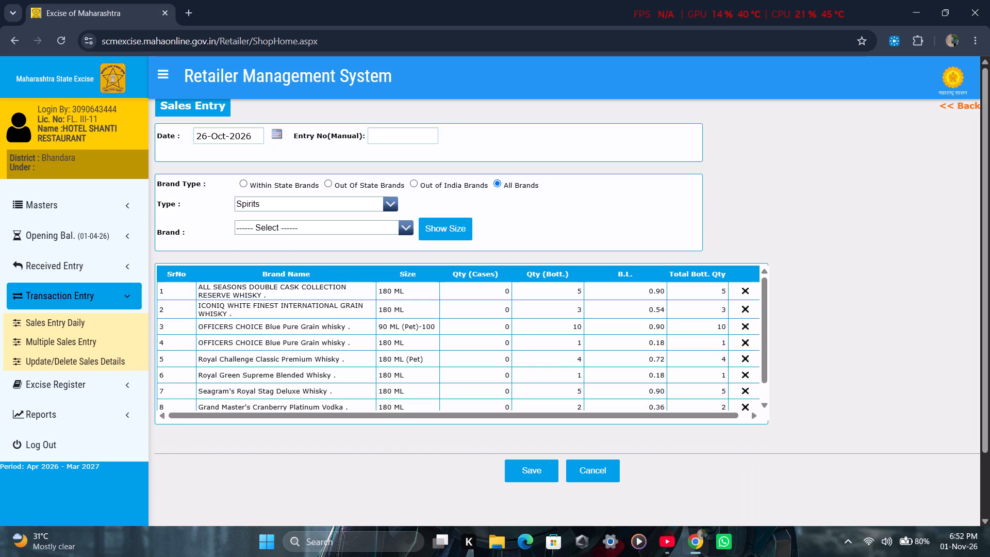
# Add 6 bottles of Grand Master's Melon Platinum Vodka in the 180 ML size to the sales entry.
pyautogui.click(408, 230)
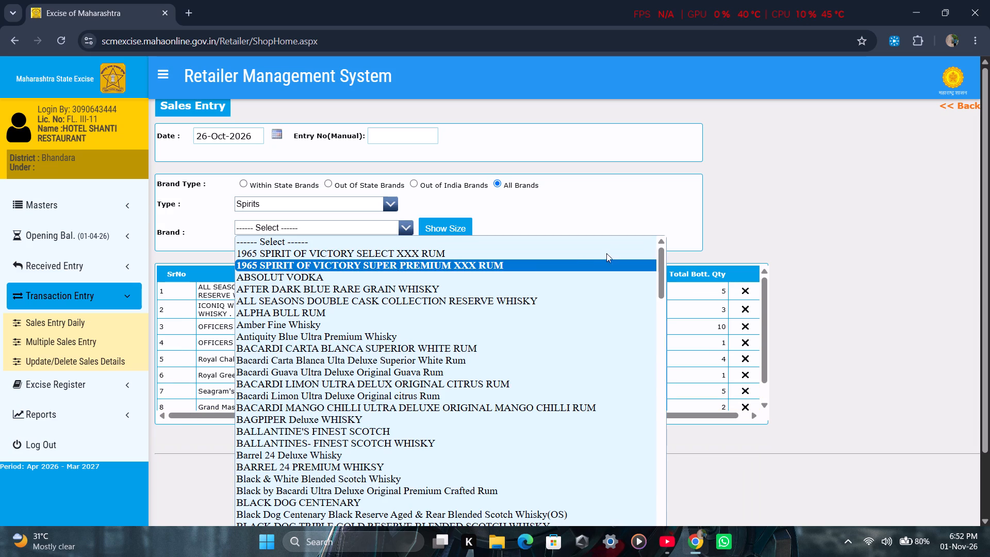
pyautogui.moveTo(664, 261); pyautogui.dragTo(667, 465)
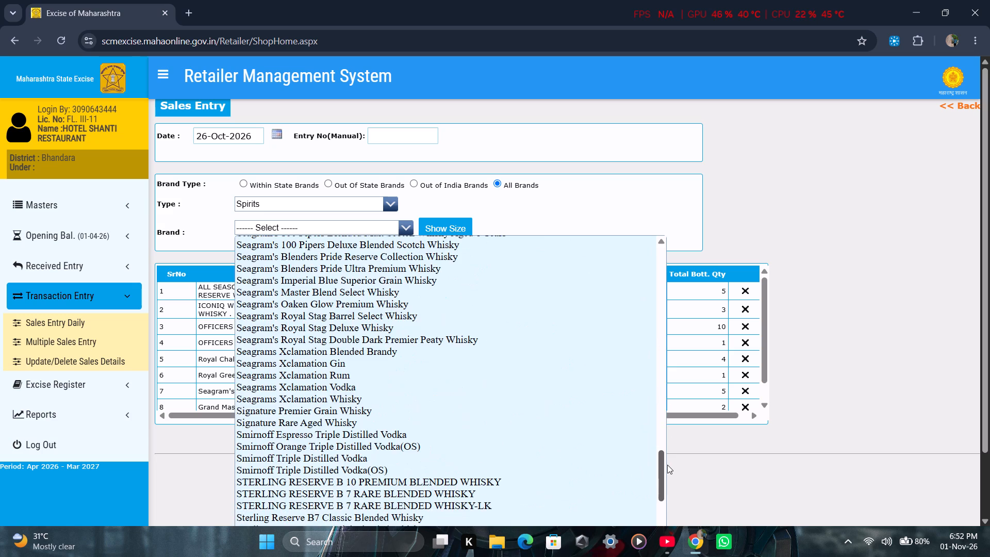
pyautogui.moveTo(667, 465); pyautogui.dragTo(658, 391)
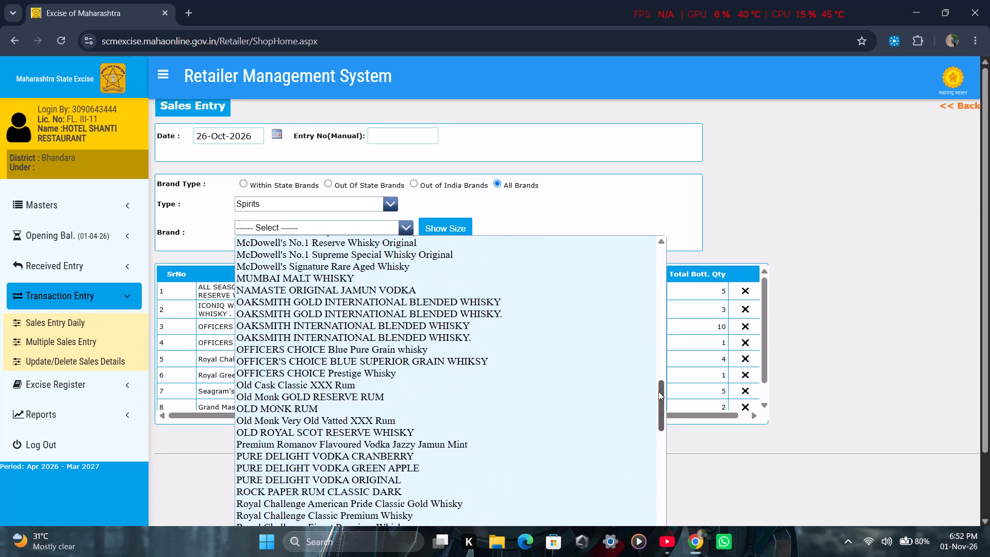
pyautogui.moveTo(658, 391); pyautogui.dragTo(651, 323)
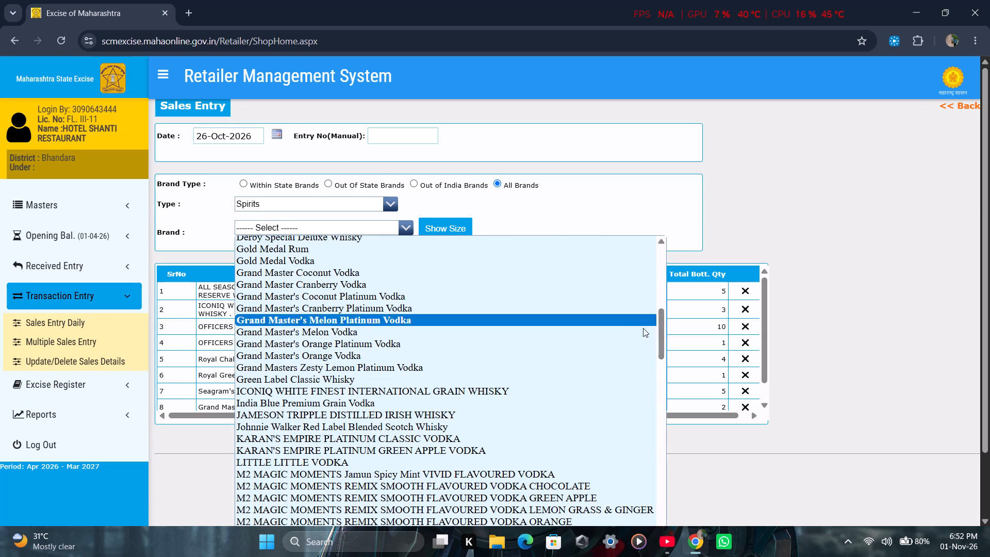
pyautogui.click(622, 318)
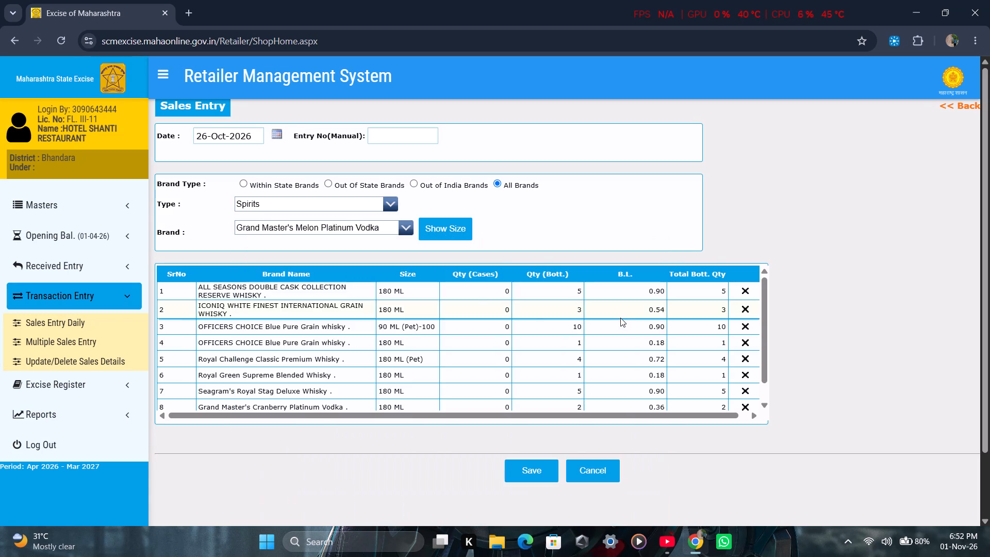
pyautogui.click(464, 224)
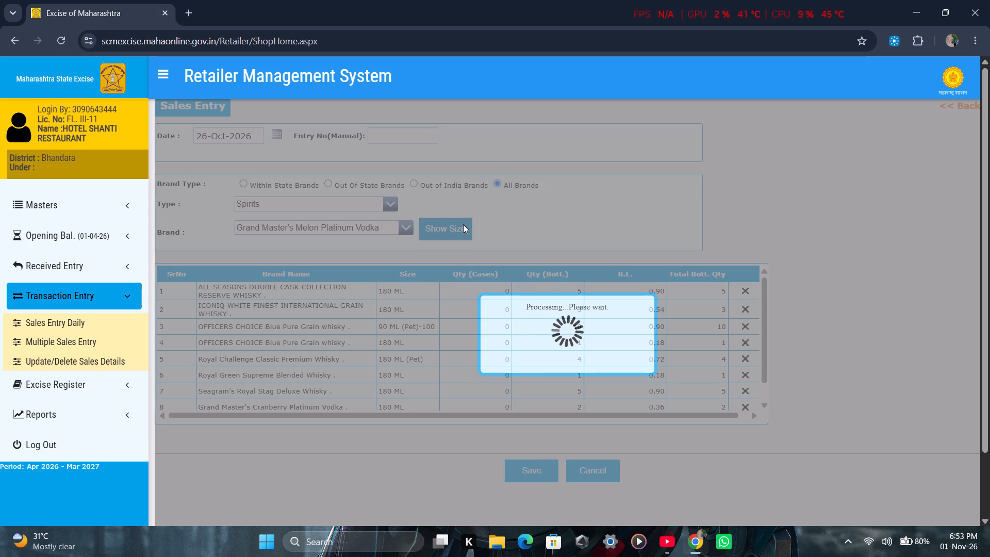
pyautogui.click(625, 316)
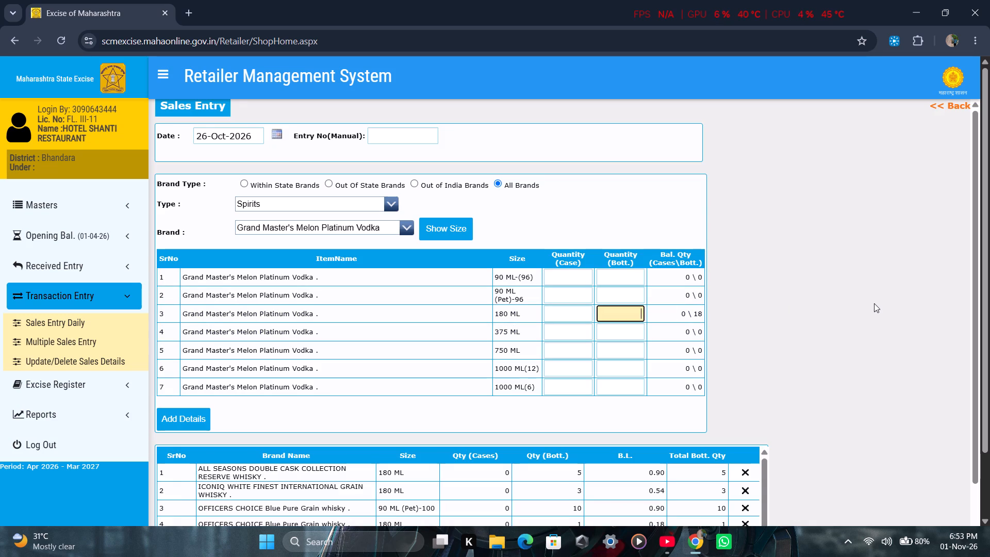
pyautogui.press('6')
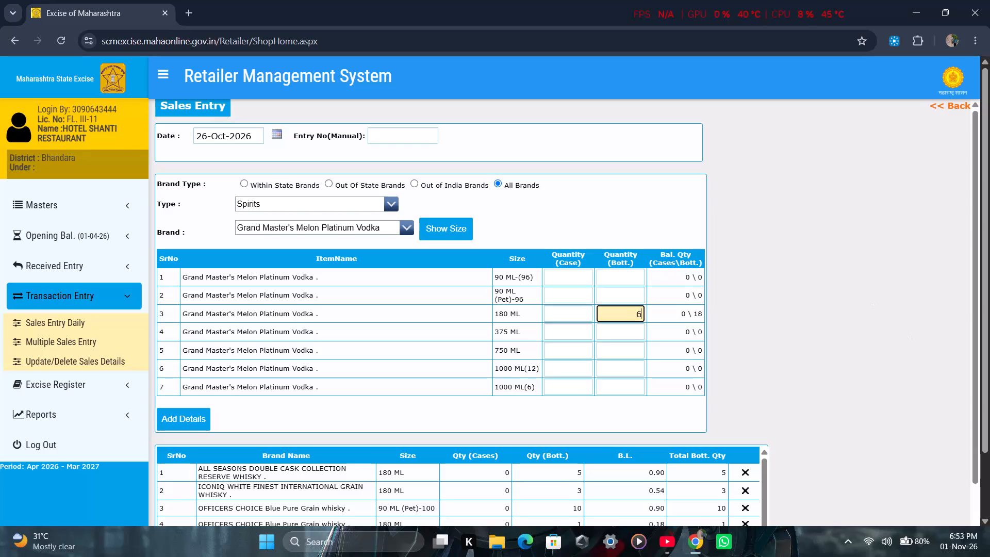
pyautogui.click(173, 423)
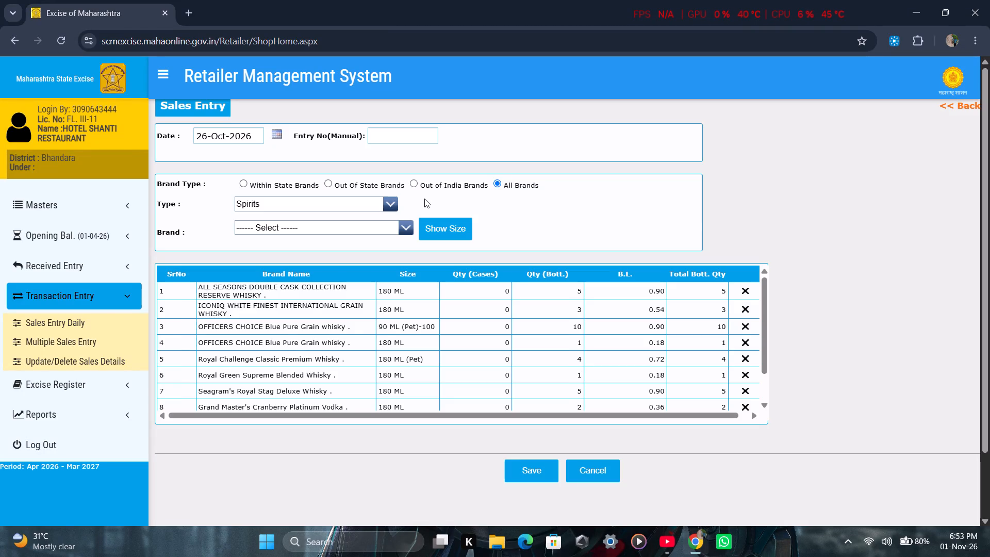
# Add Old Cask Classic XXX Rum to the sales entry: 1 bottle of 180 ML and 1 bottle of 90 ML (Pet)-96.
pyautogui.click(409, 226)
pyautogui.moveTo(664, 271); pyautogui.dragTo(675, 340)
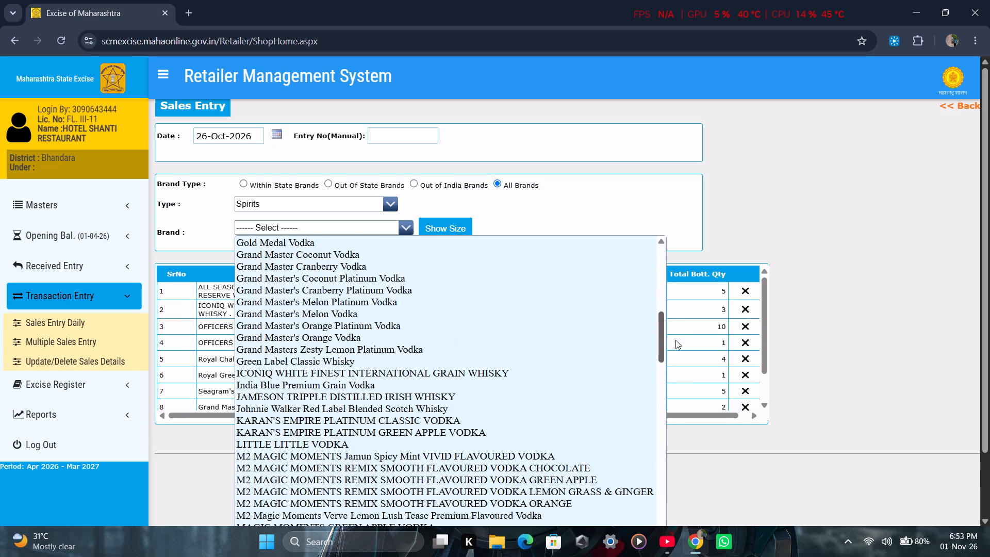
pyautogui.moveTo(675, 340); pyautogui.dragTo(670, 413)
pyautogui.click(507, 338)
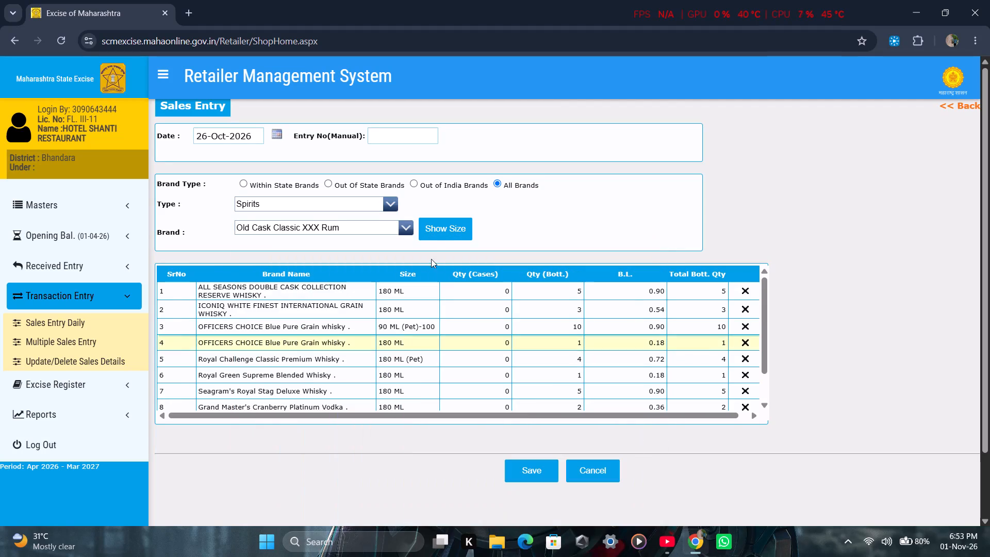
pyautogui.click(442, 233)
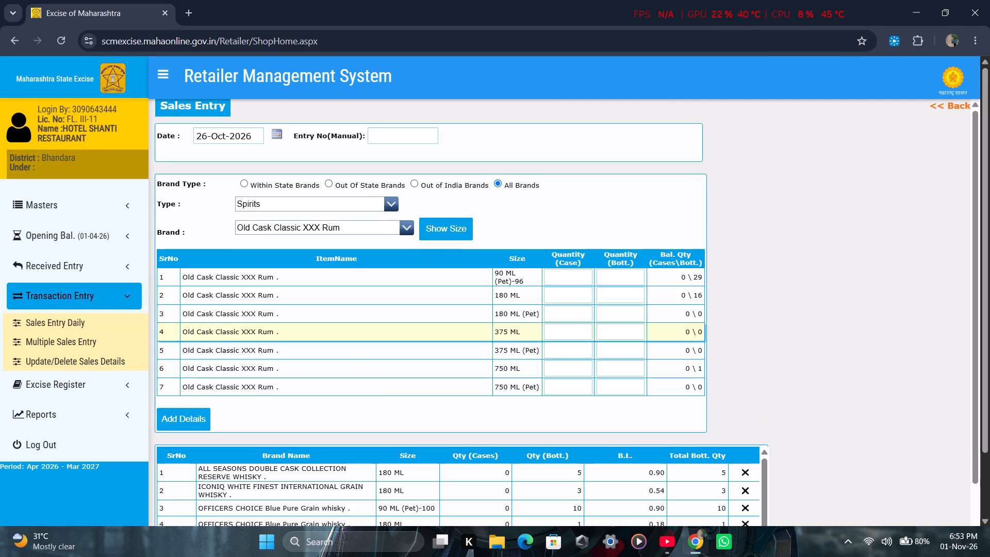
pyautogui.click(608, 294)
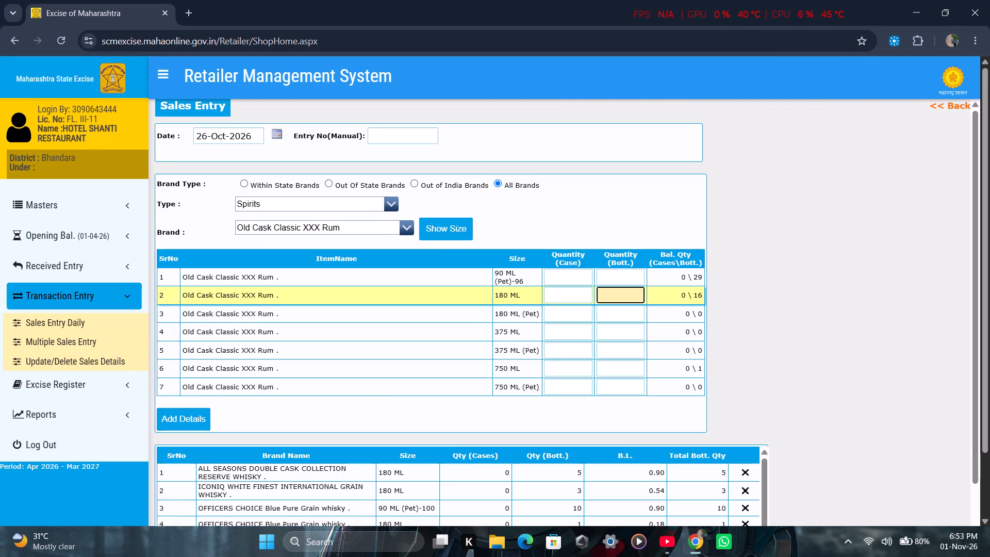
pyautogui.press('1')
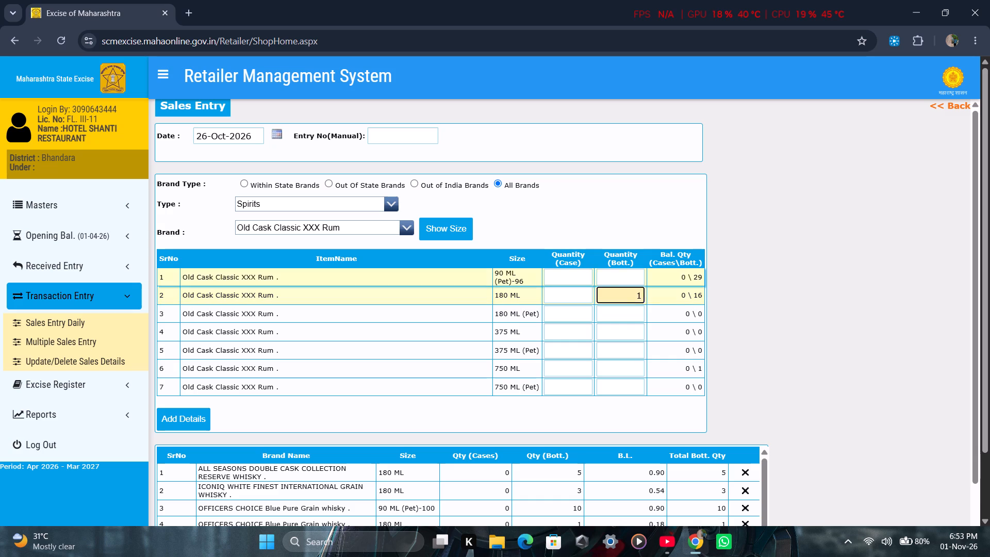
pyautogui.click(616, 275)
pyautogui.press('1')
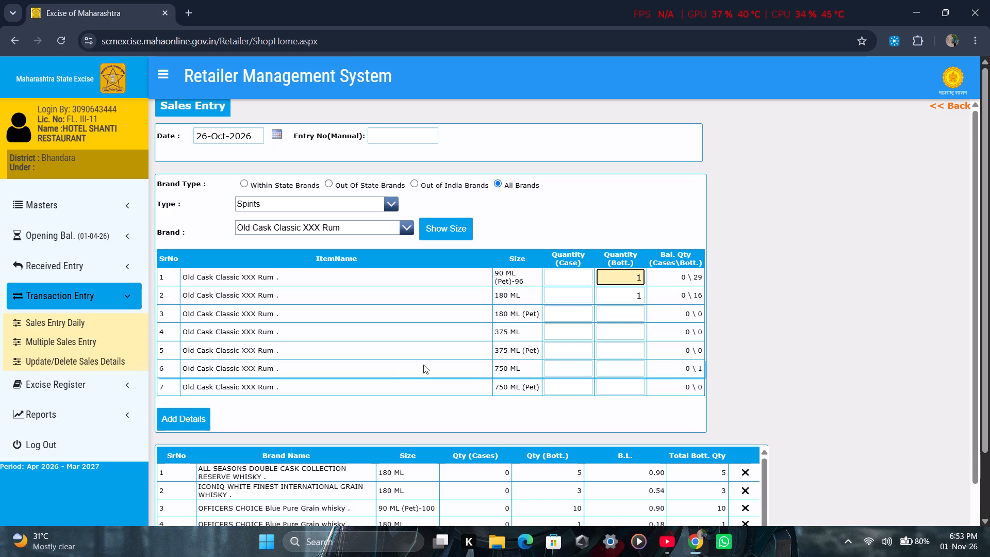
pyautogui.click(192, 417)
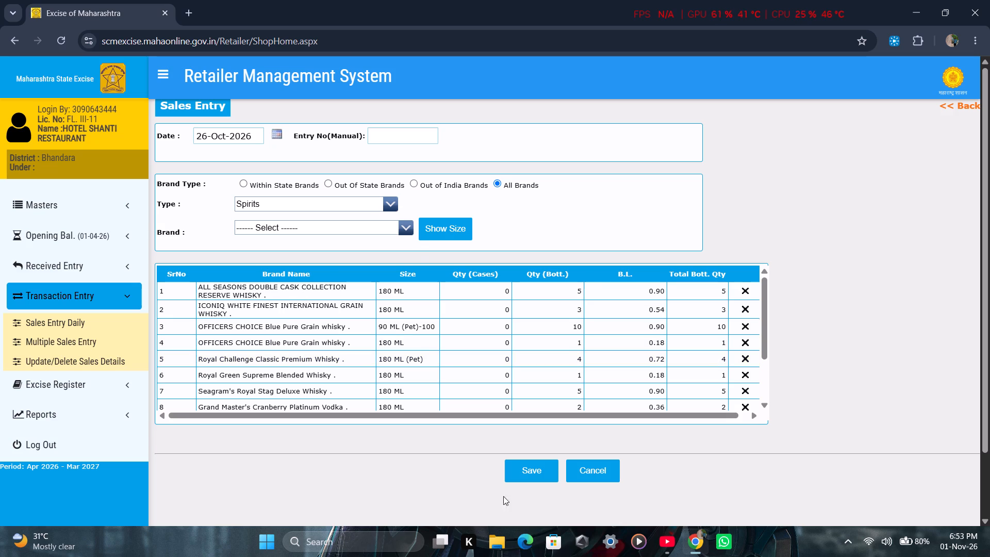
# Switch to YouTube, skip ahead through the playing Spider-Man rooftop playlist, and go back to the "spider man playlist" search results.
pyautogui.click(668, 545)
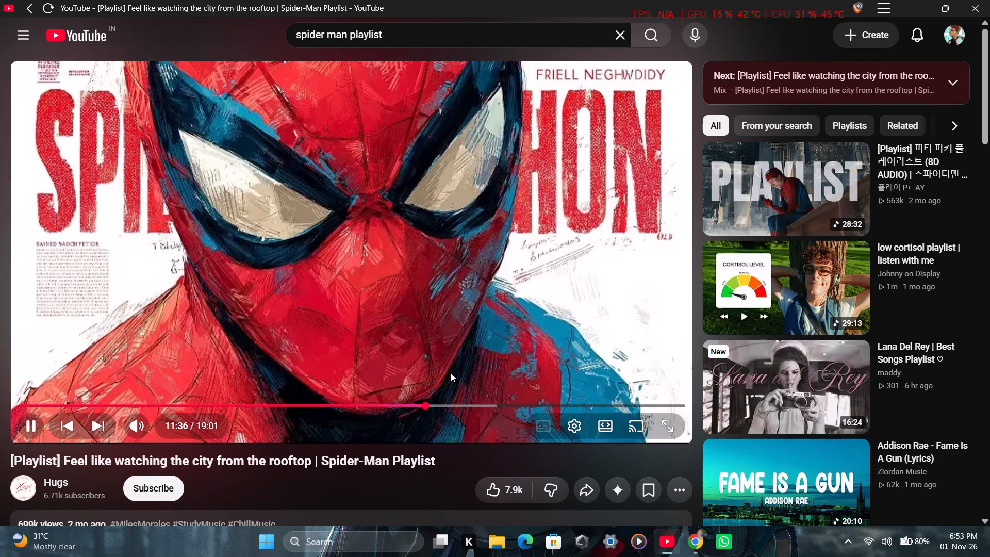
pyautogui.scroll(-4, 436, 417)
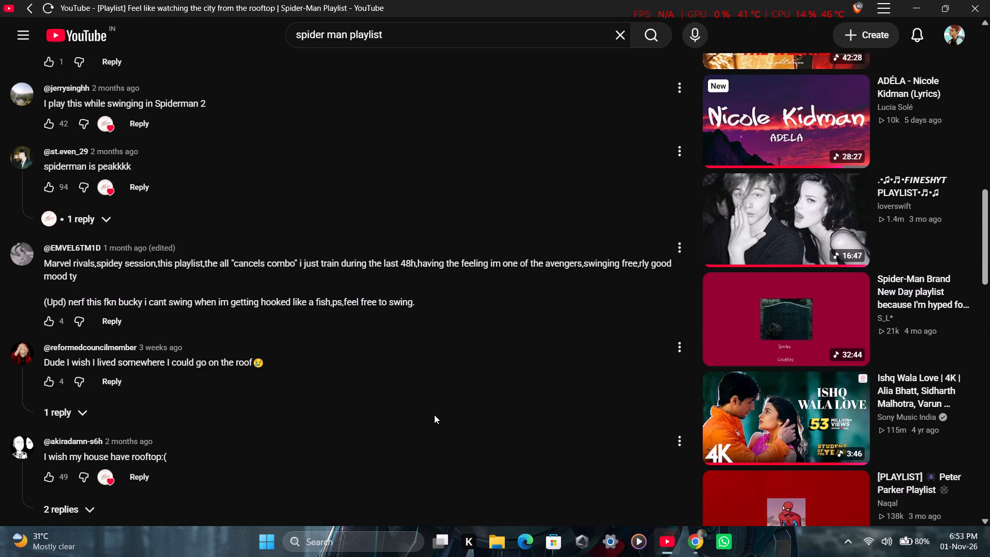
pyautogui.scroll(6, 432, 412)
pyautogui.click(456, 405)
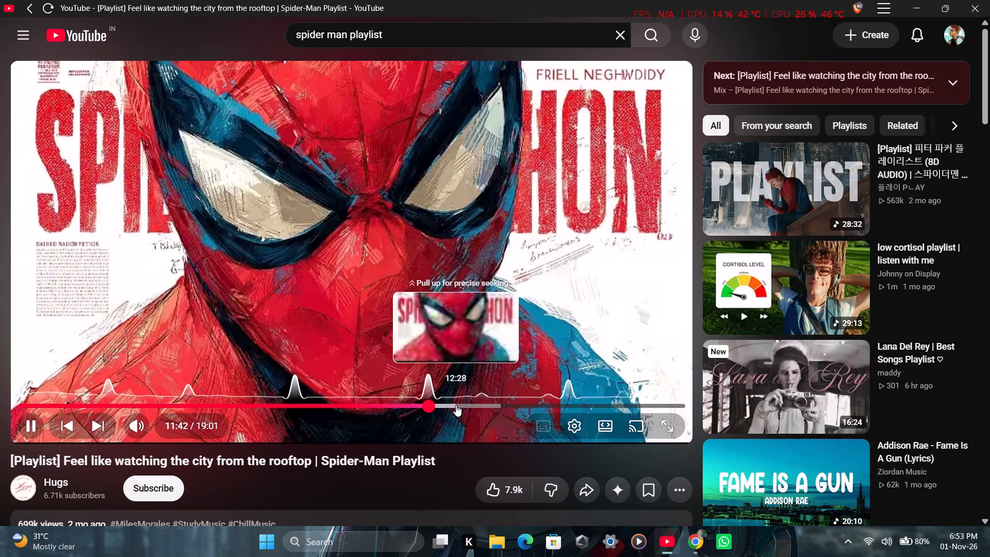
pyautogui.click(479, 403)
pyautogui.click(504, 403)
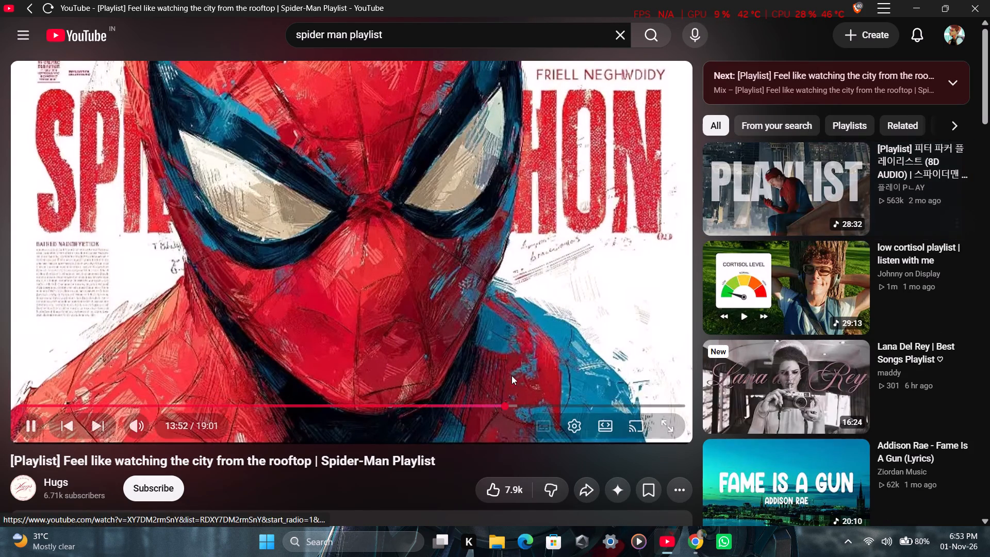
pyautogui.click(530, 399)
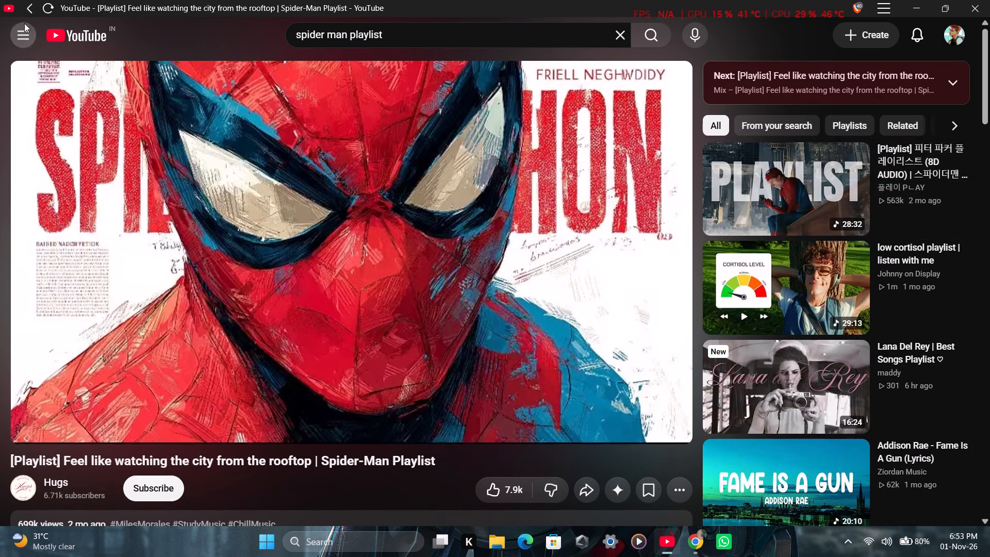
pyautogui.click(32, 11)
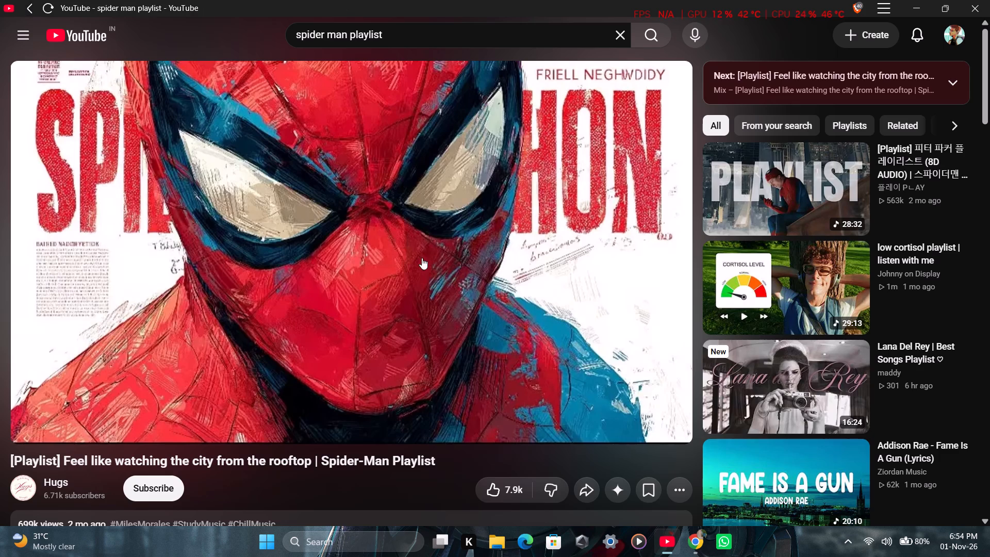
pyautogui.click(922, 469)
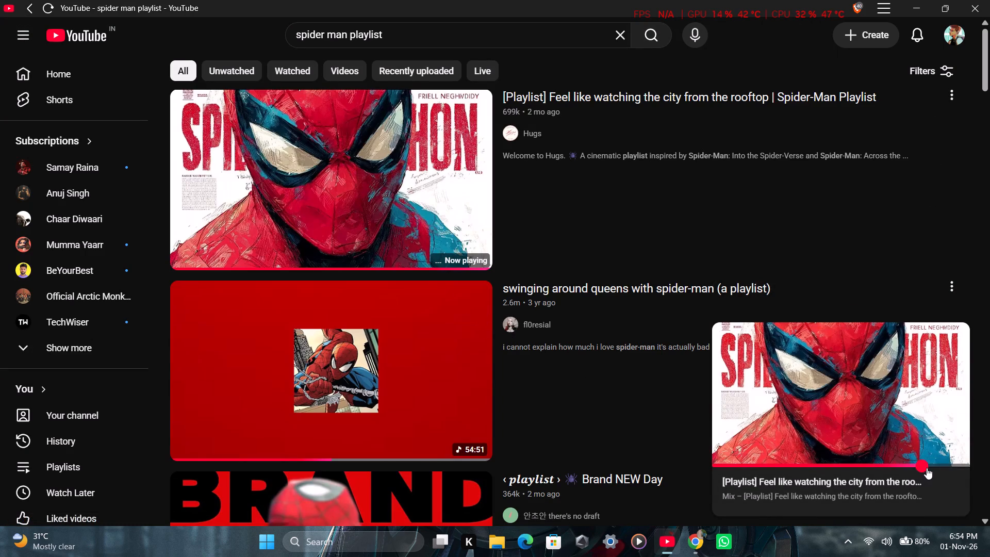
pyautogui.click(936, 465)
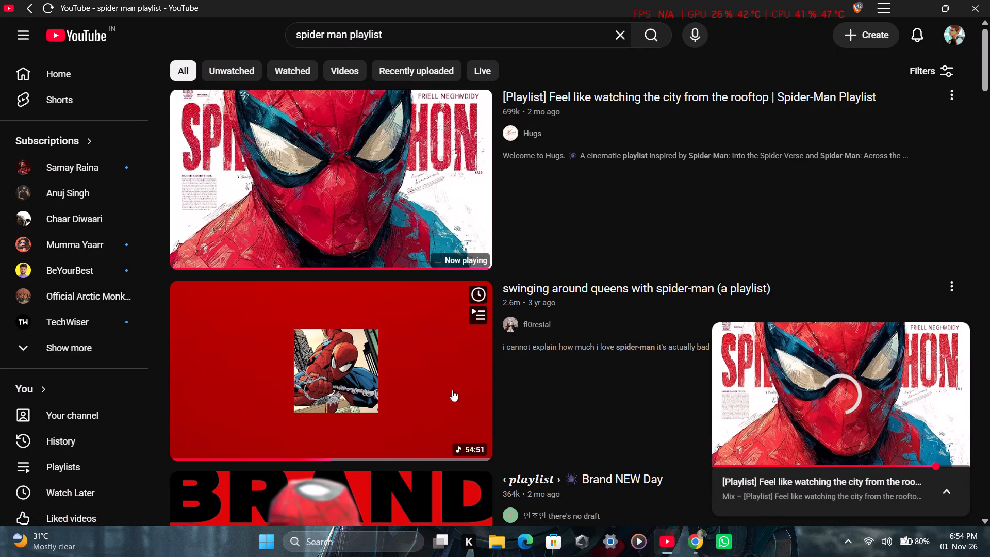
# Play the "Brand NEW Day" playlist video from its beginning and like it.
pyautogui.scroll(-1, 411, 411)
pyautogui.click(377, 392)
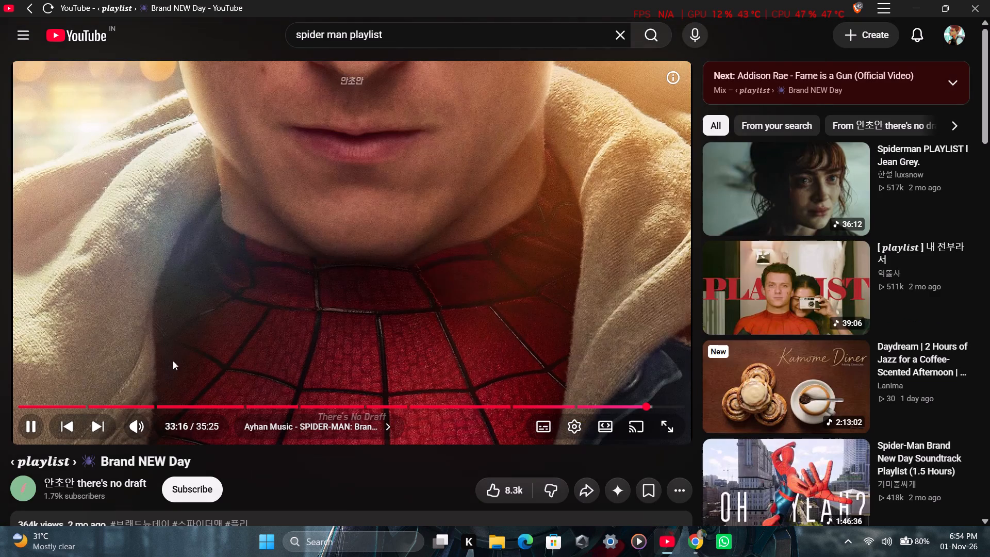
pyautogui.click(32, 400)
pyautogui.moveTo(26, 405); pyautogui.dragTo(14, 408)
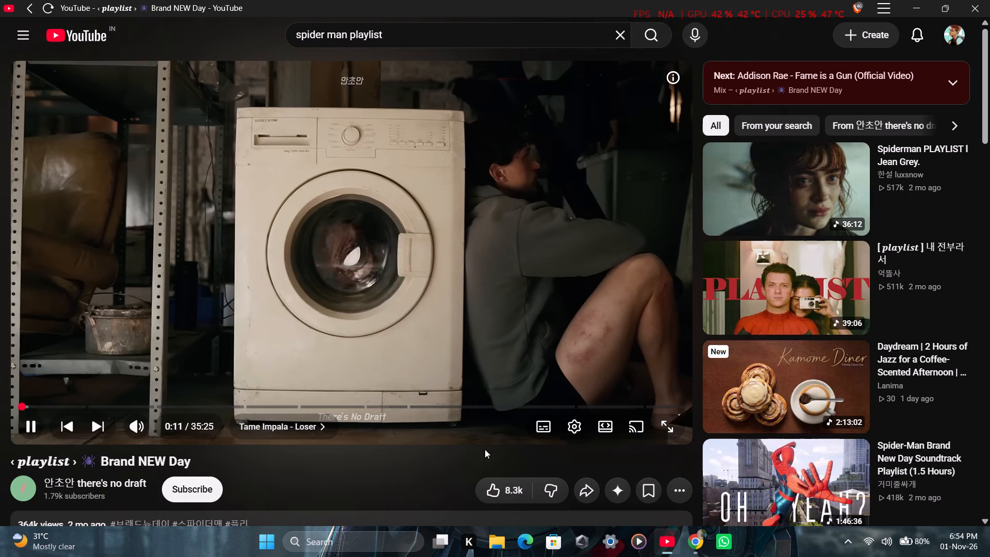
pyautogui.click(500, 497)
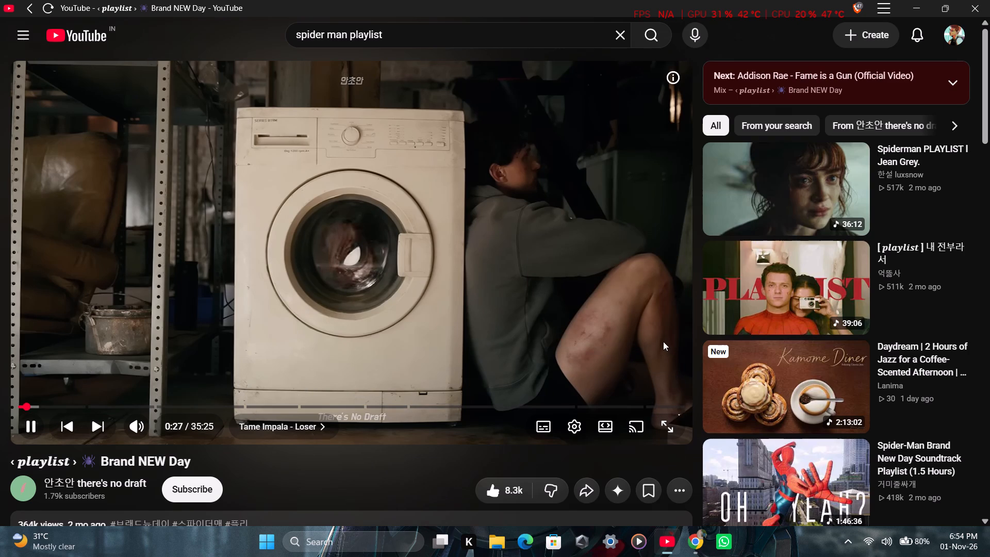
# Switch back to the excise site in Chrome and add 8 bottles of Masters Delight Premium Smooth Whisky in the 180 ML size.
pyautogui.click(699, 544)
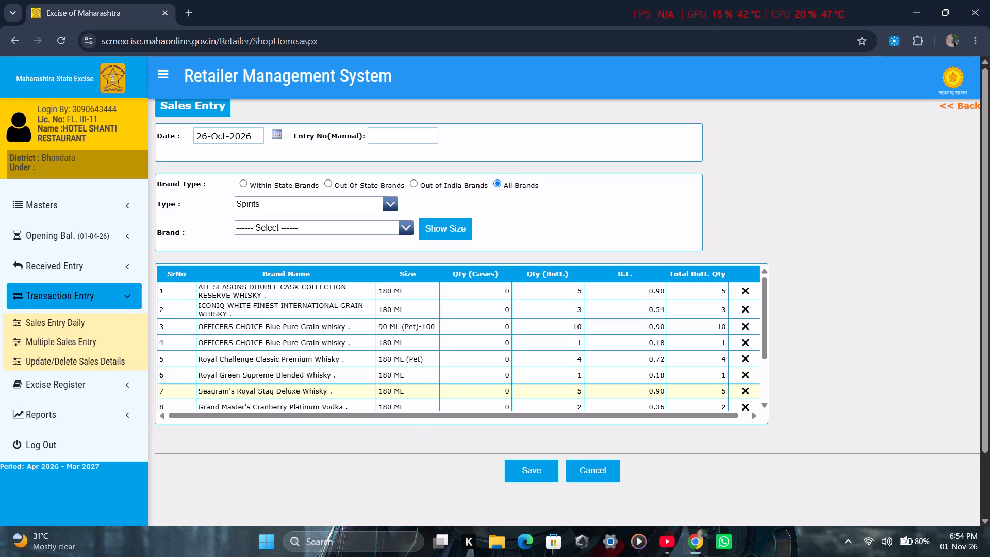
pyautogui.click(405, 230)
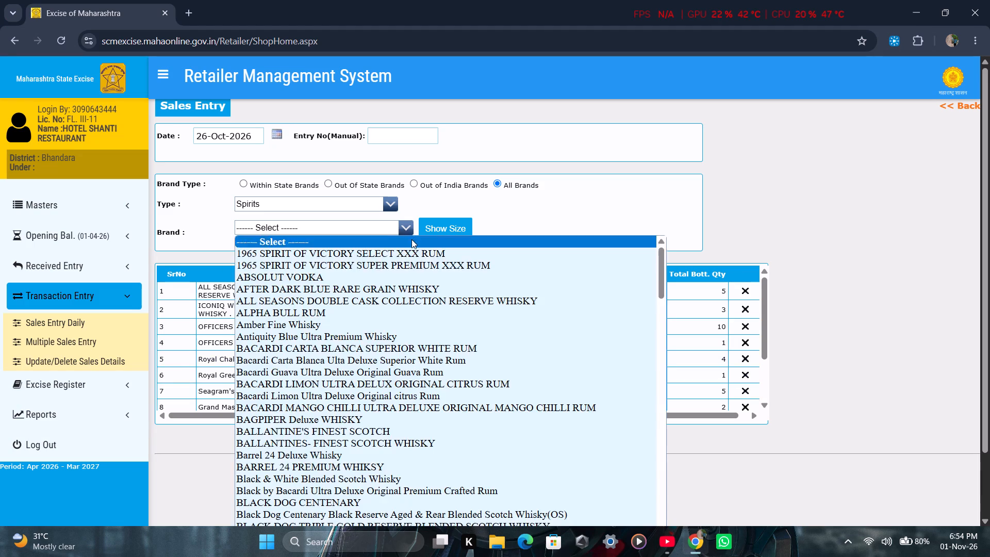
pyautogui.scroll(-8, 424, 272)
pyautogui.moveTo(665, 287); pyautogui.dragTo(659, 437)
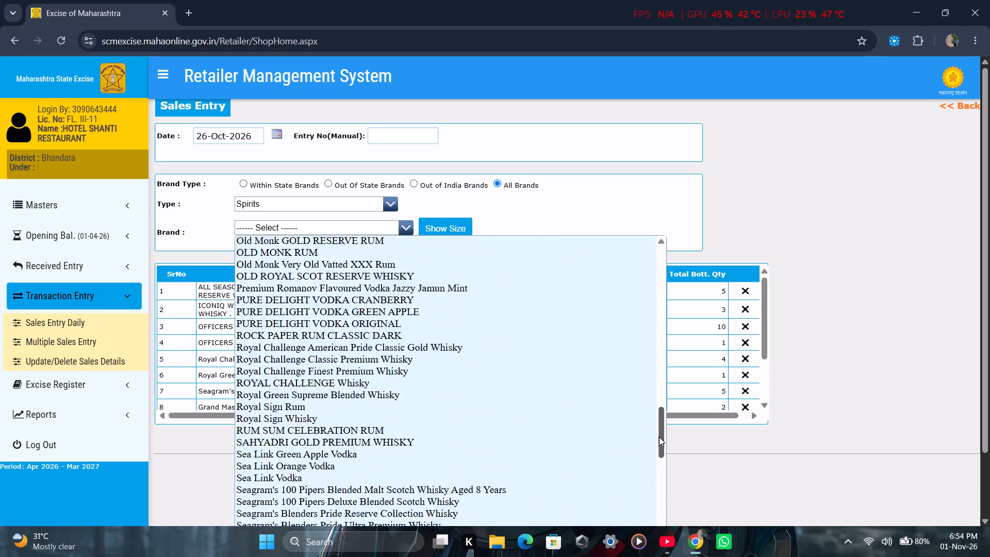
pyautogui.moveTo(659, 437); pyautogui.dragTo(649, 372)
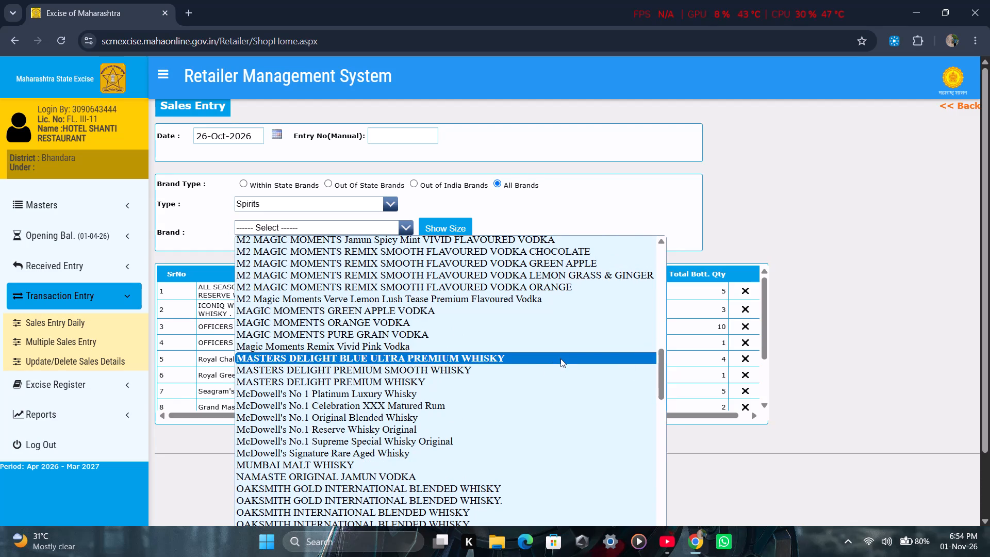
pyautogui.click(558, 365)
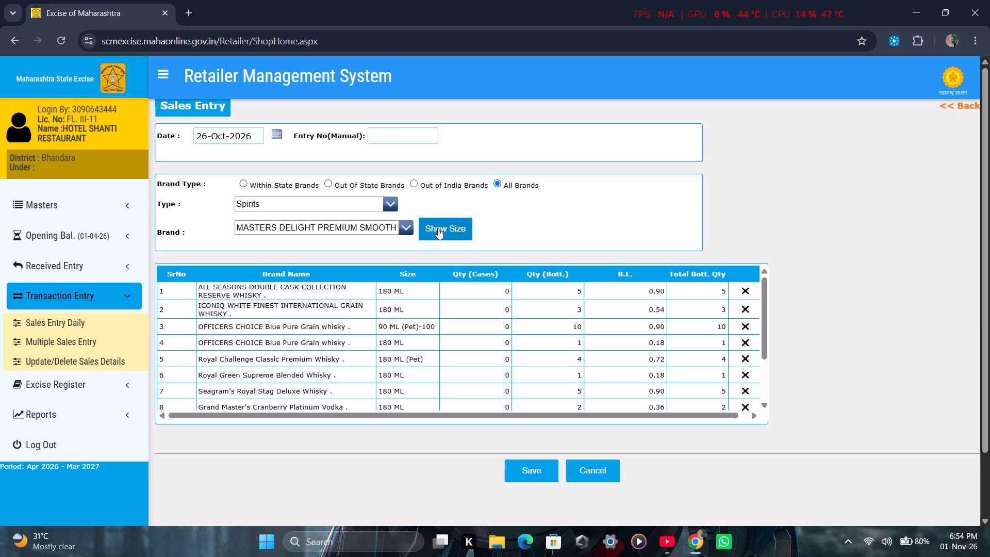
pyautogui.click(438, 228)
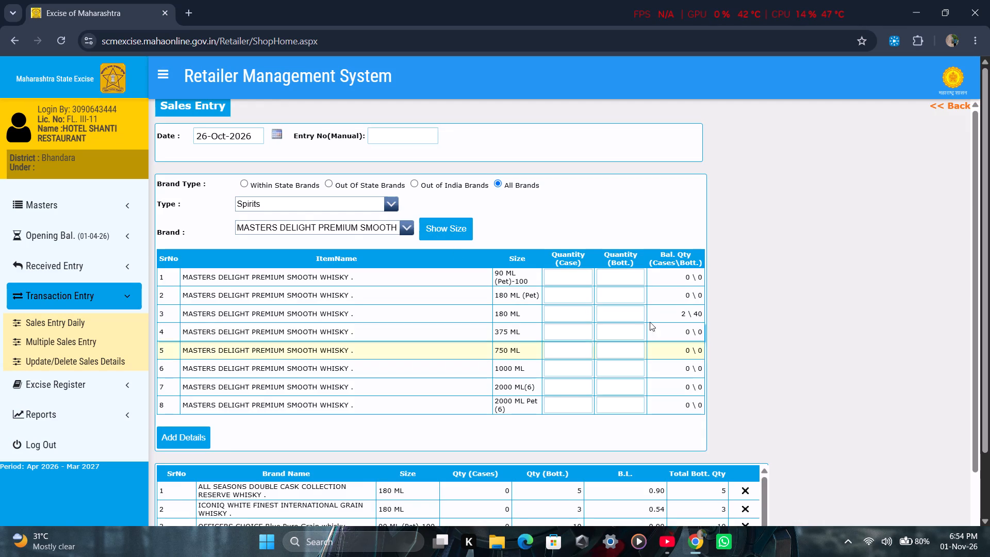
pyautogui.click(636, 313)
pyautogui.press('8')
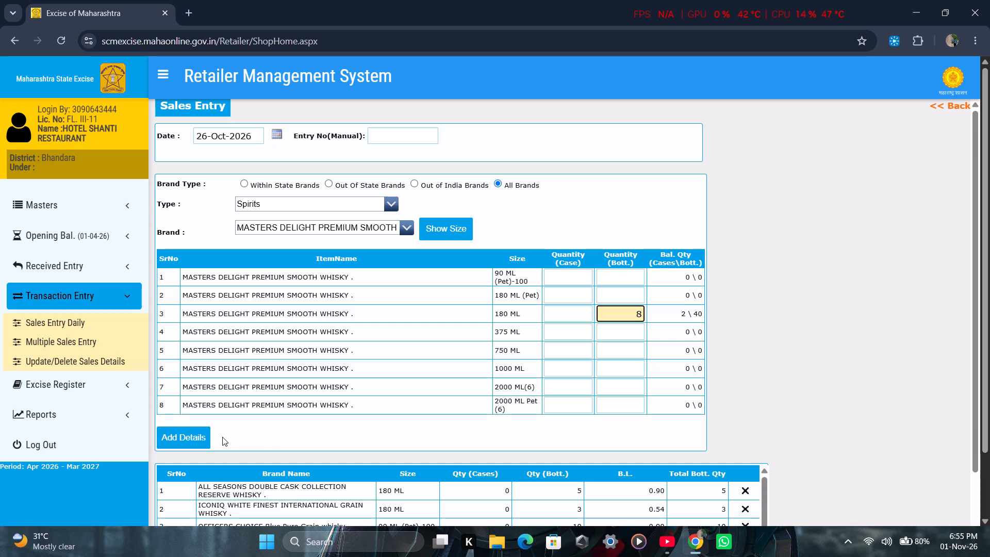
pyautogui.click(196, 434)
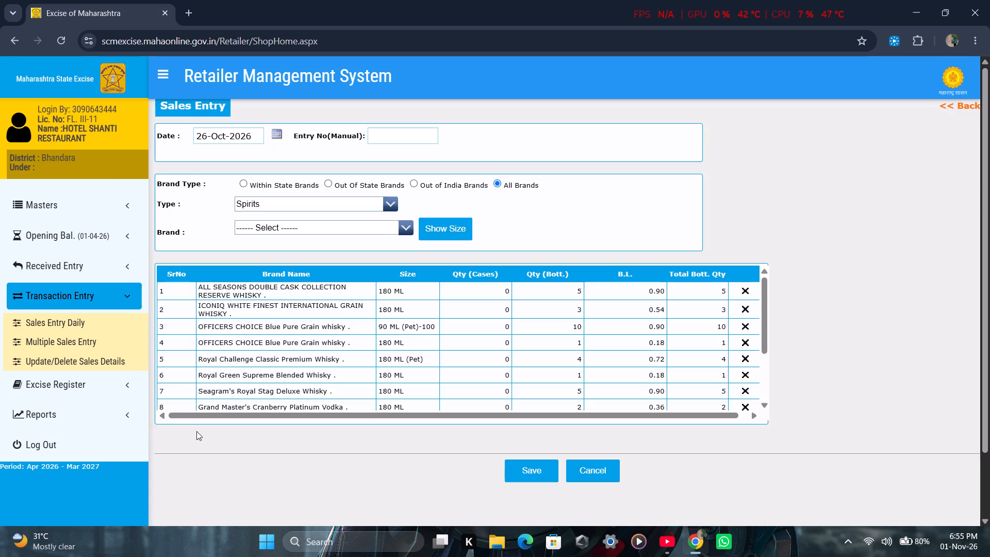
# Add 18 bottles of Sahyadri Gold Premium Whisky in the 180 ML size to the sales entry.
pyautogui.scroll(-3, 404, 357)
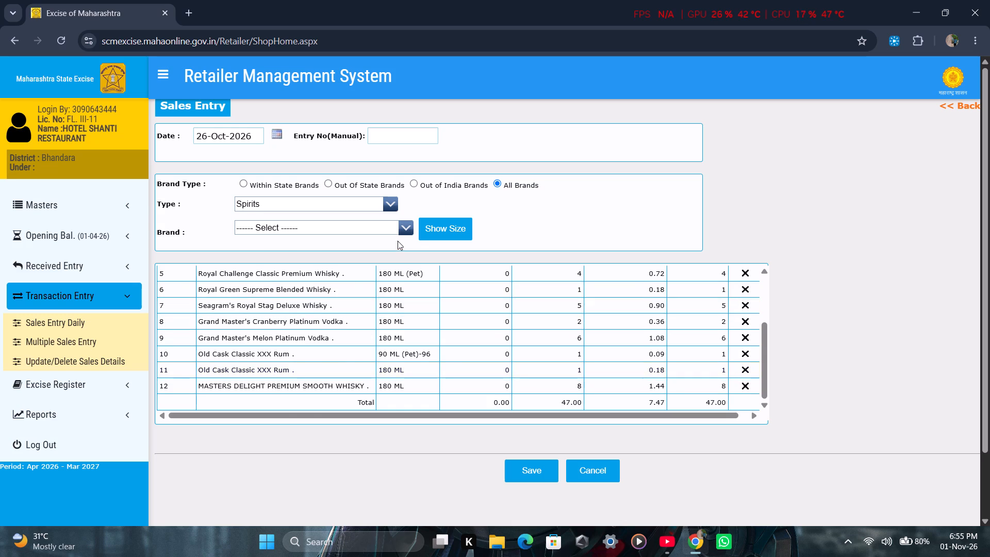
pyautogui.click(408, 228)
pyautogui.moveTo(663, 270); pyautogui.dragTo(677, 400)
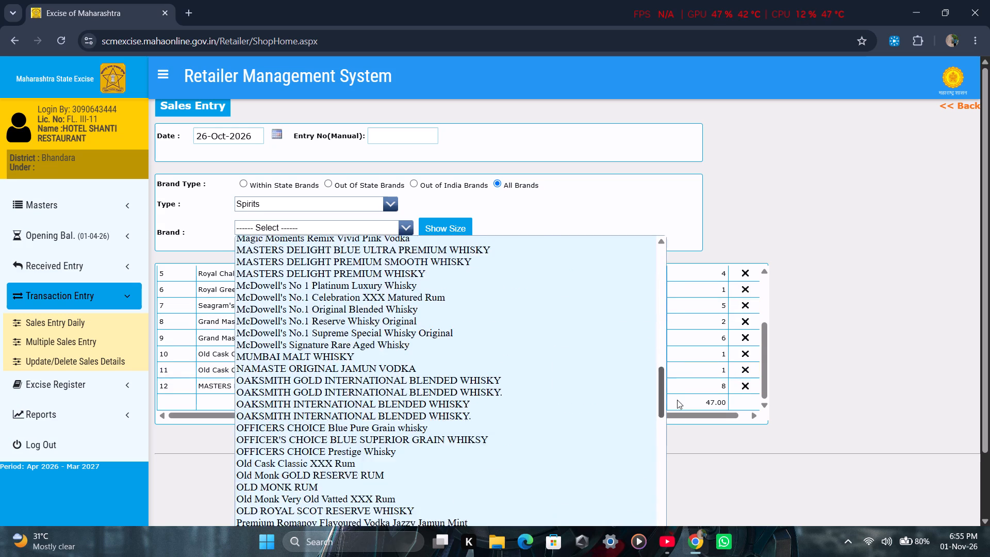
pyautogui.moveTo(677, 400); pyautogui.dragTo(681, 448)
pyautogui.click(569, 330)
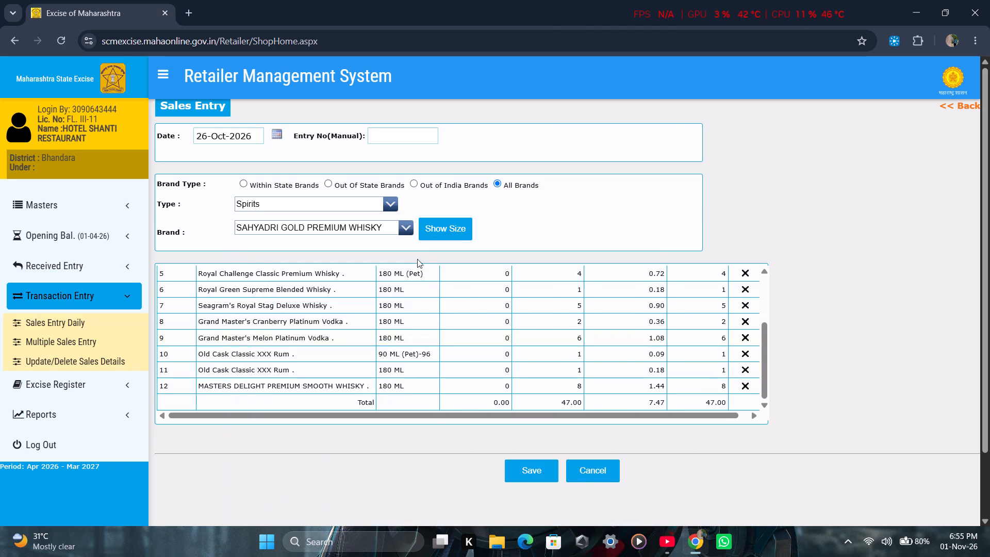
pyautogui.click(450, 224)
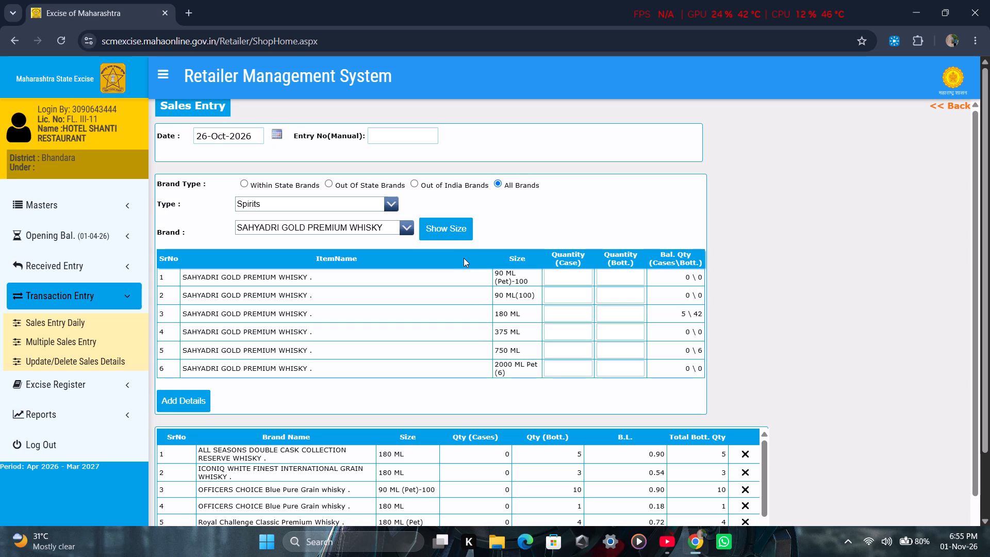
pyautogui.click(620, 316)
pyautogui.write('18')
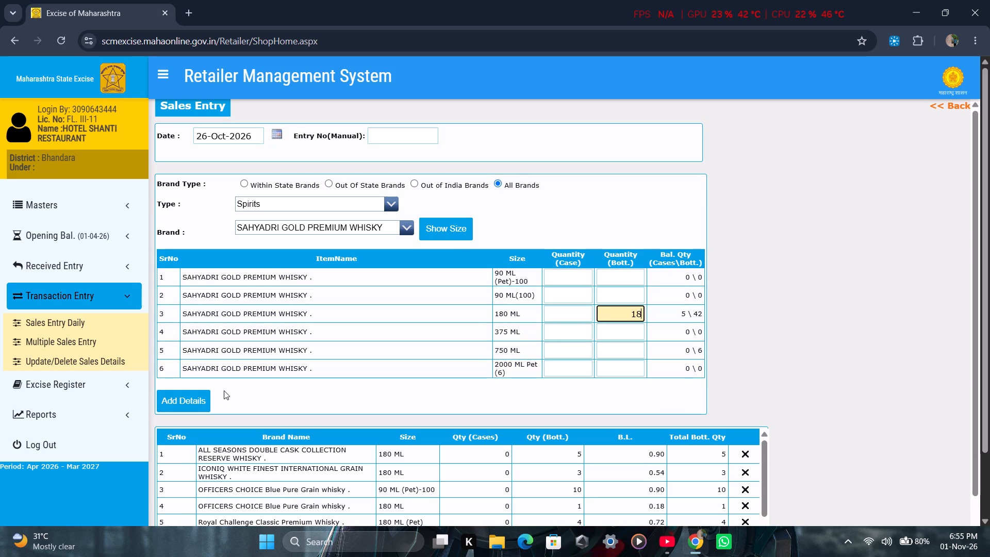
pyautogui.click(195, 400)
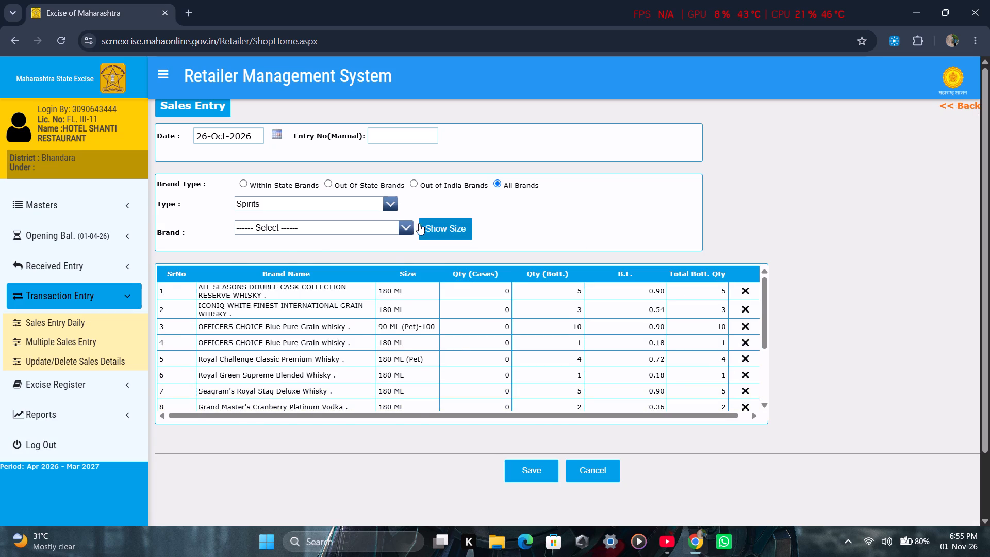
# Add Tiger's Barrel to the sales entry: 12 bottles of 180 ML and 5 bottles of 90 ML (Pet)-100.
pyautogui.click(403, 224)
pyautogui.moveTo(664, 258); pyautogui.dragTo(661, 363)
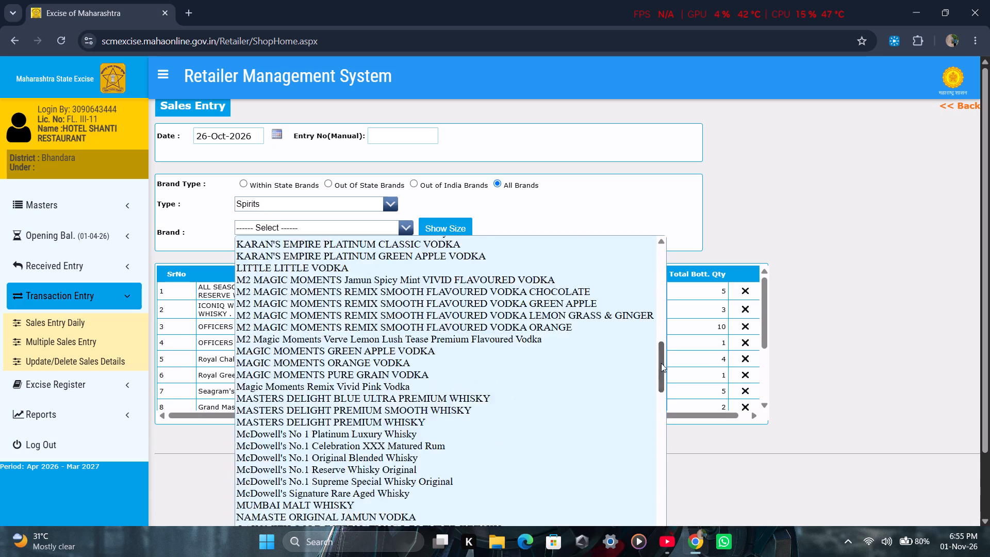
pyautogui.moveTo(661, 363); pyautogui.dragTo(682, 501)
pyautogui.click(478, 453)
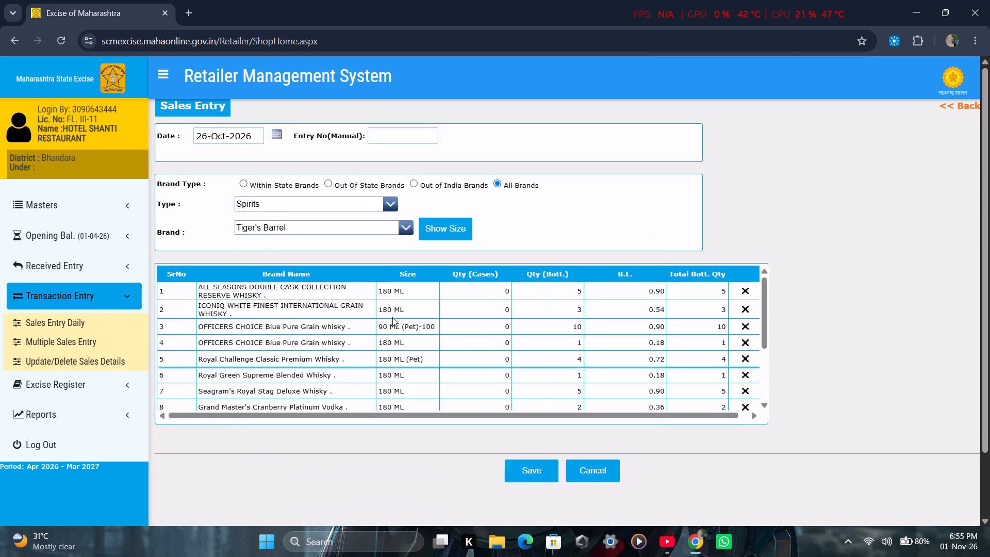
pyautogui.click(433, 229)
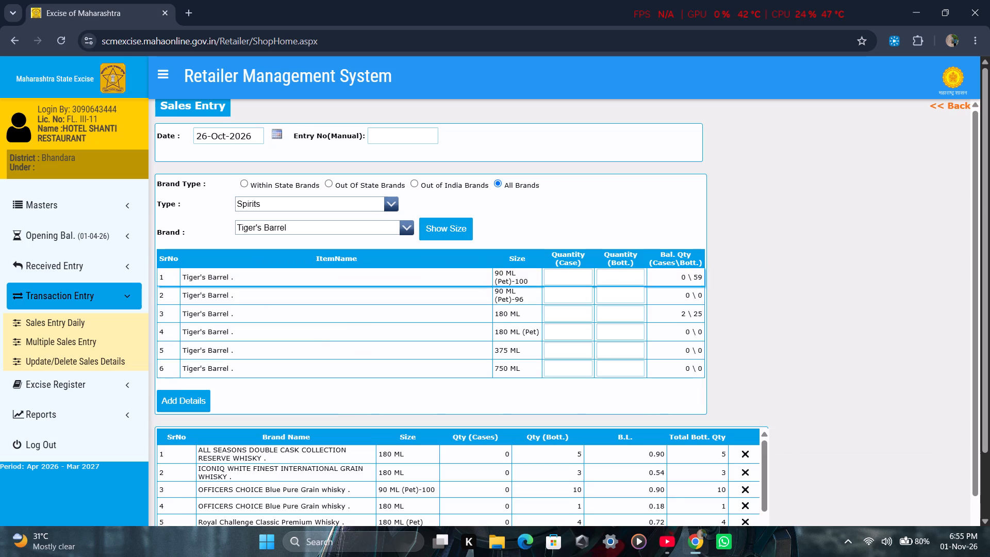
pyautogui.click(631, 316)
pyautogui.write('12')
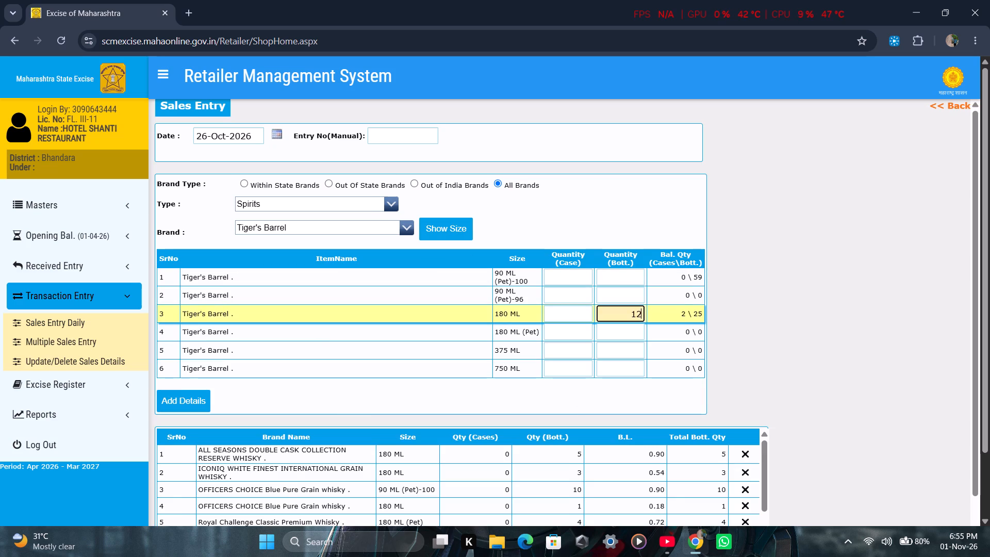
pyautogui.click(618, 280)
pyautogui.press('5')
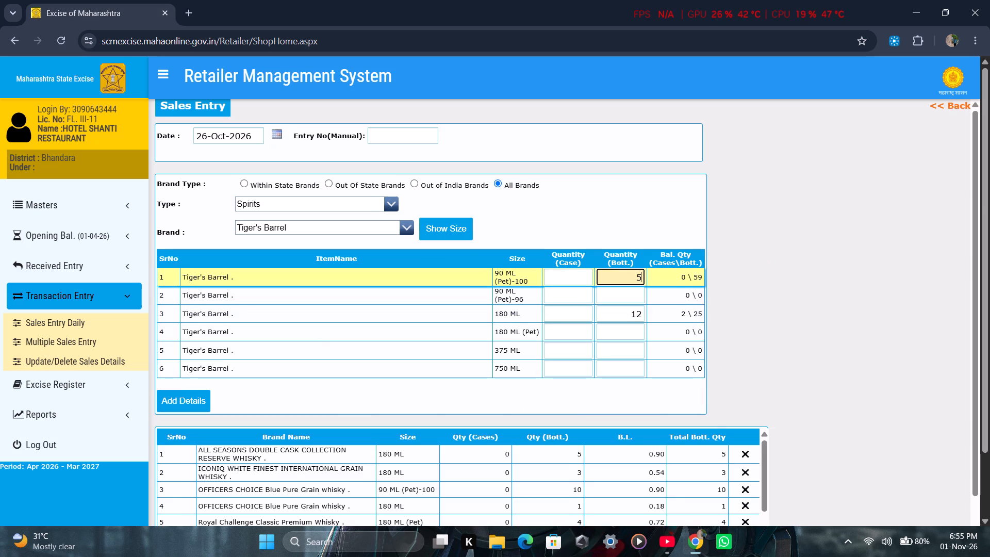
pyautogui.click(199, 394)
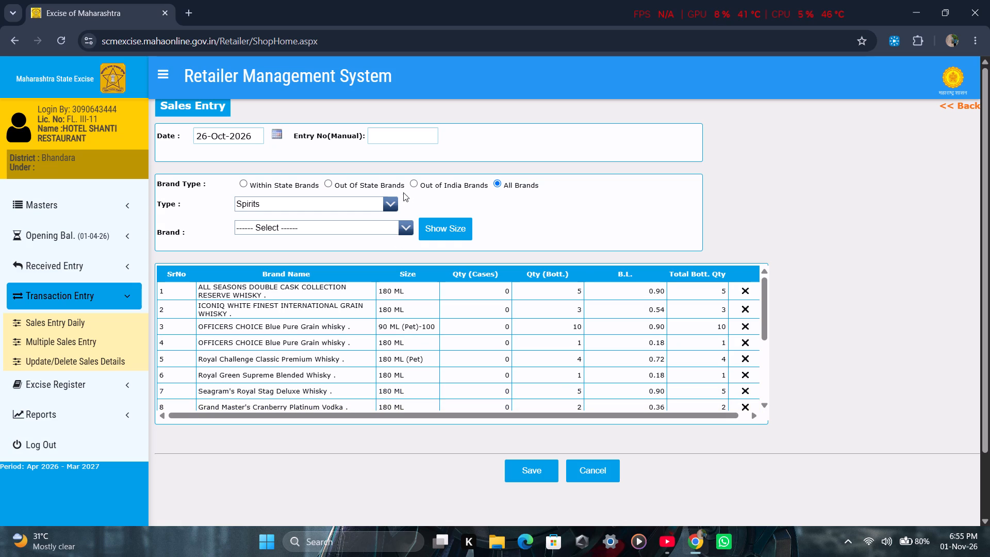
# Add Gold Medal Vodka to the sales entry: 1 bottle of 180 ML and 5 bottles of 90 ML (Pet)-96.
pyautogui.click(404, 223)
pyautogui.moveTo(658, 274); pyautogui.dragTo(659, 352)
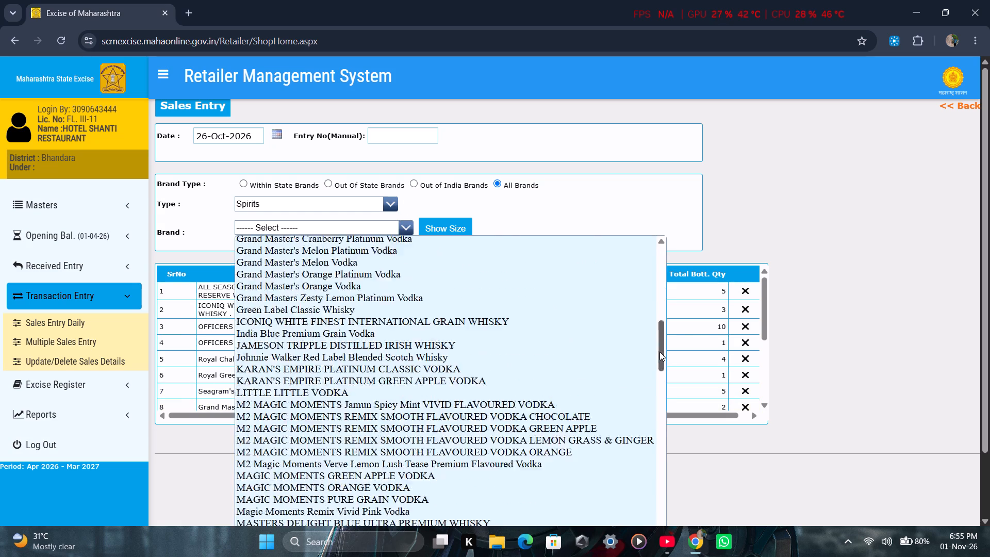
pyautogui.moveTo(659, 352); pyautogui.dragTo(676, 424)
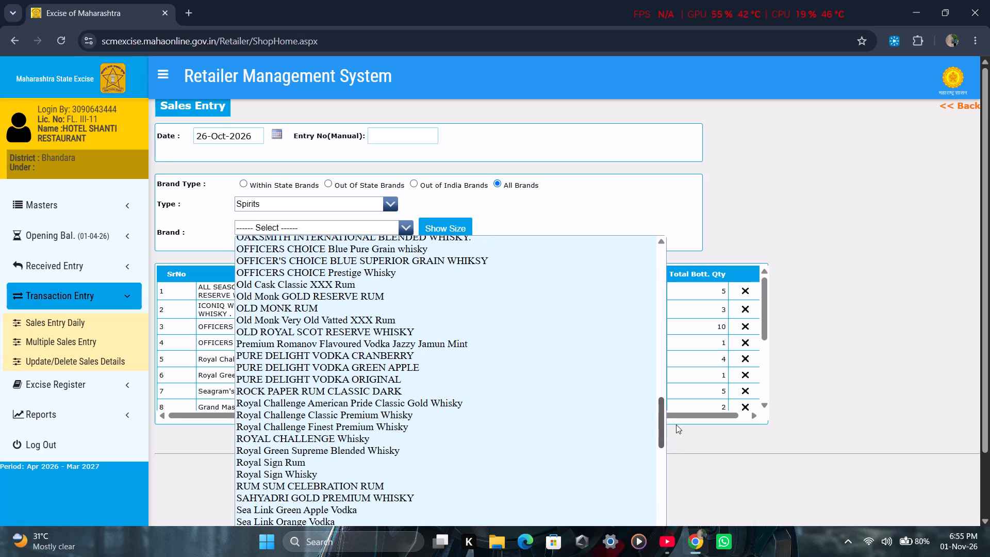
pyautogui.moveTo(676, 424); pyautogui.dragTo(677, 389)
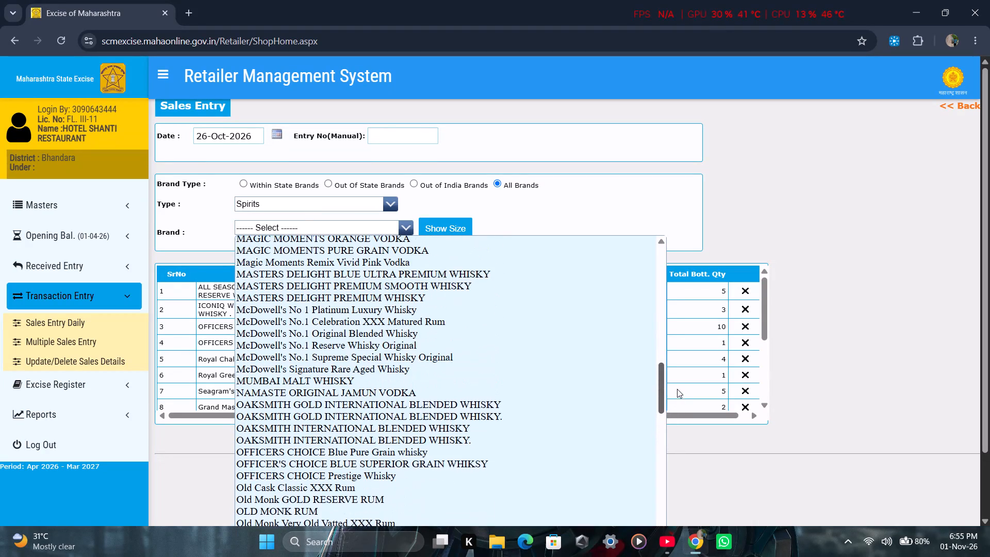
pyautogui.moveTo(677, 389); pyautogui.dragTo(669, 357)
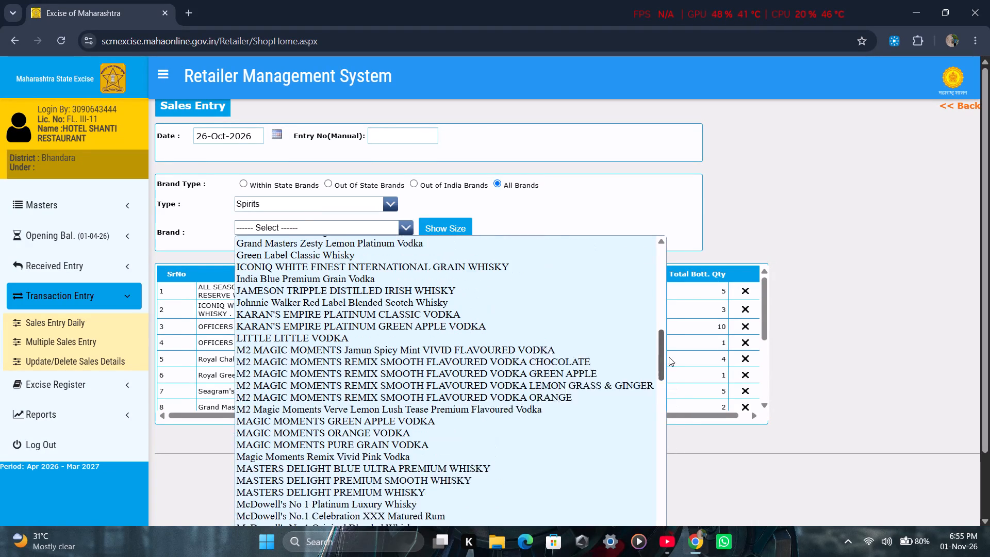
pyautogui.moveTo(669, 357); pyautogui.dragTo(667, 300)
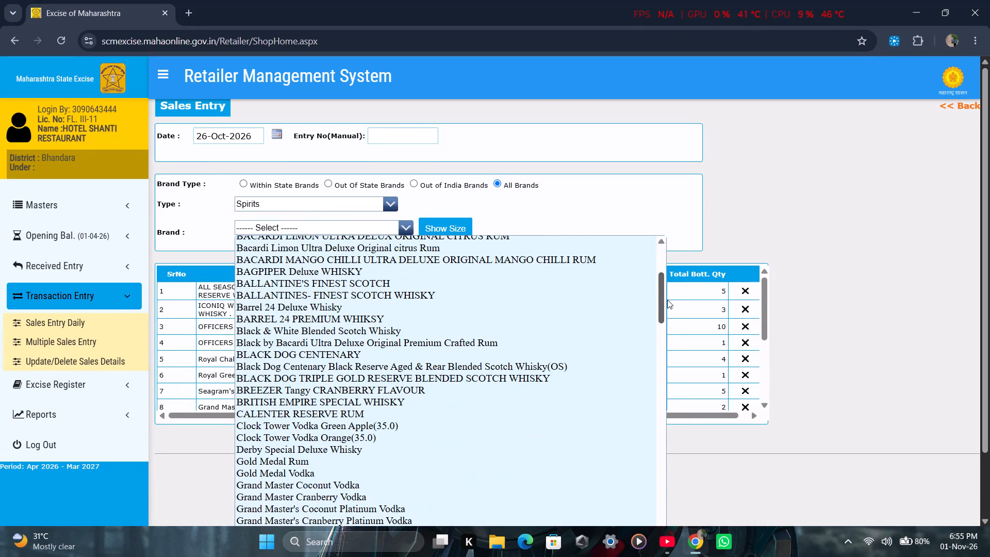
pyautogui.moveTo(667, 300); pyautogui.dragTo(667, 323)
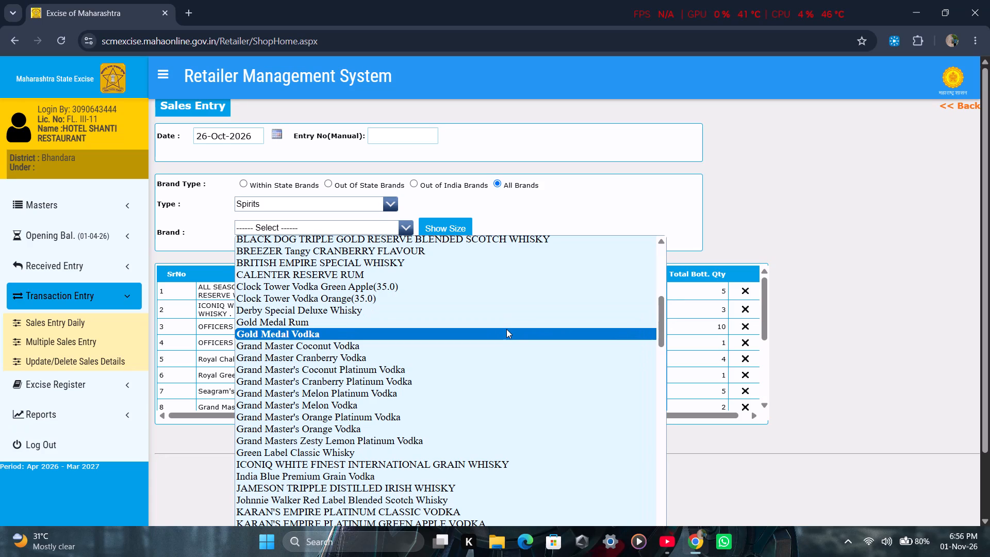
pyautogui.click(506, 329)
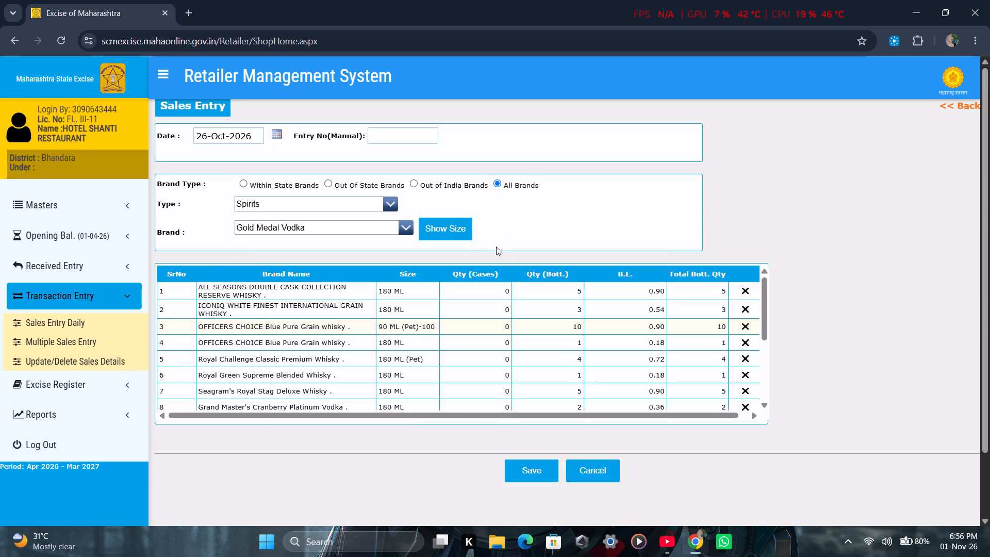
pyautogui.click(465, 229)
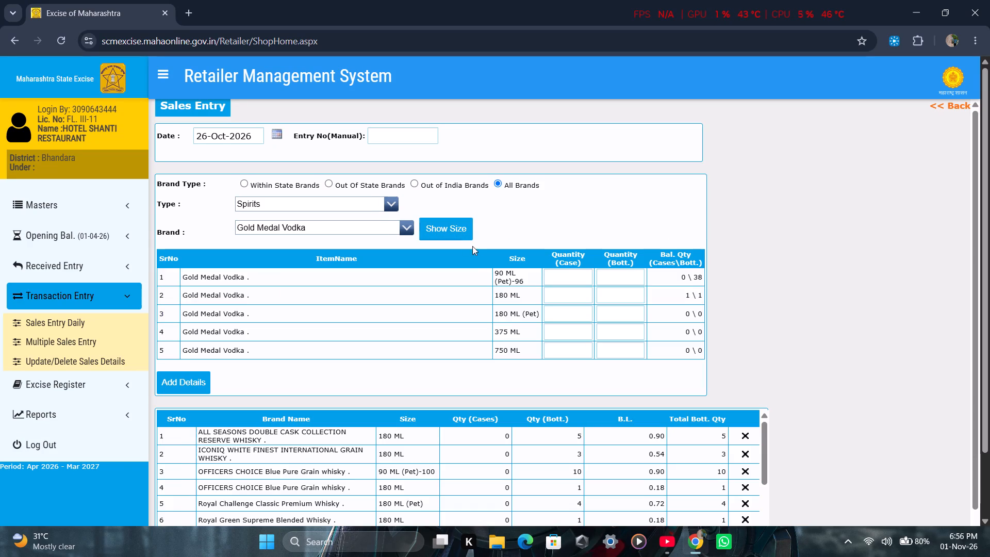
pyautogui.click(617, 294)
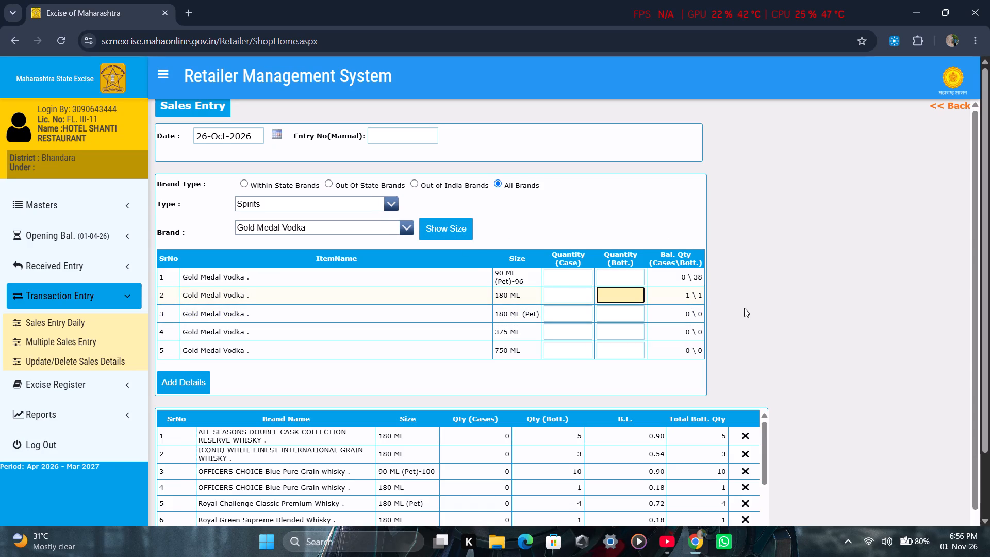
pyautogui.press('1')
pyautogui.click(621, 283)
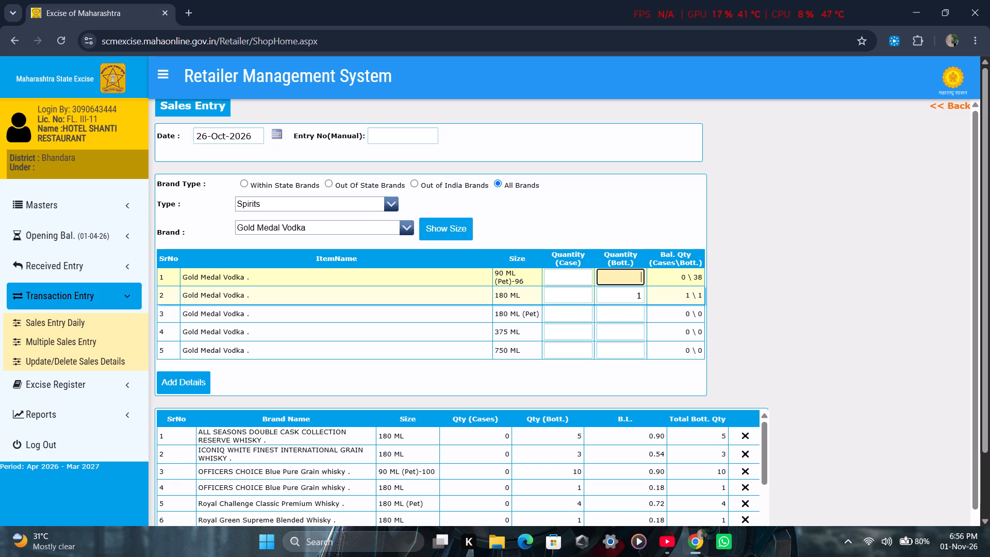
pyautogui.press('5')
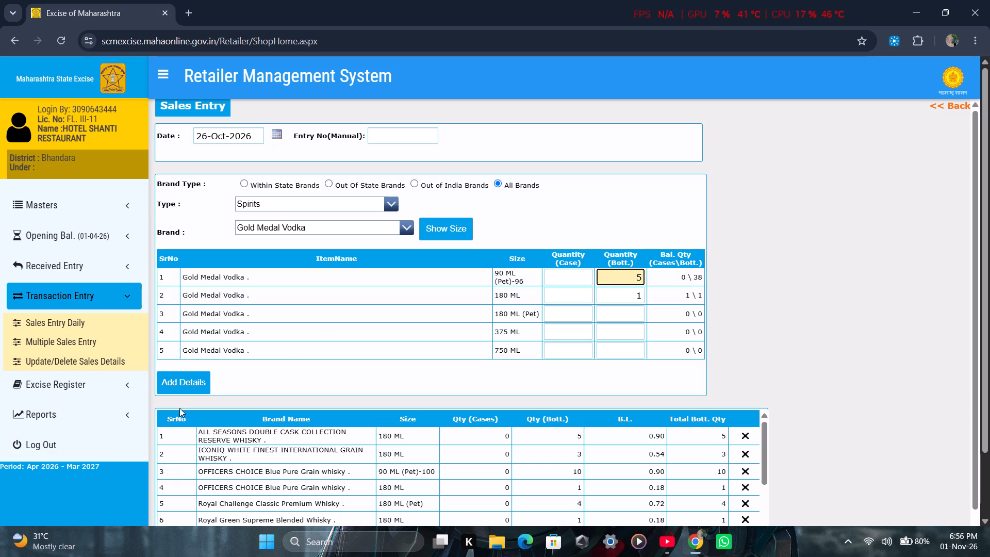
pyautogui.click(197, 380)
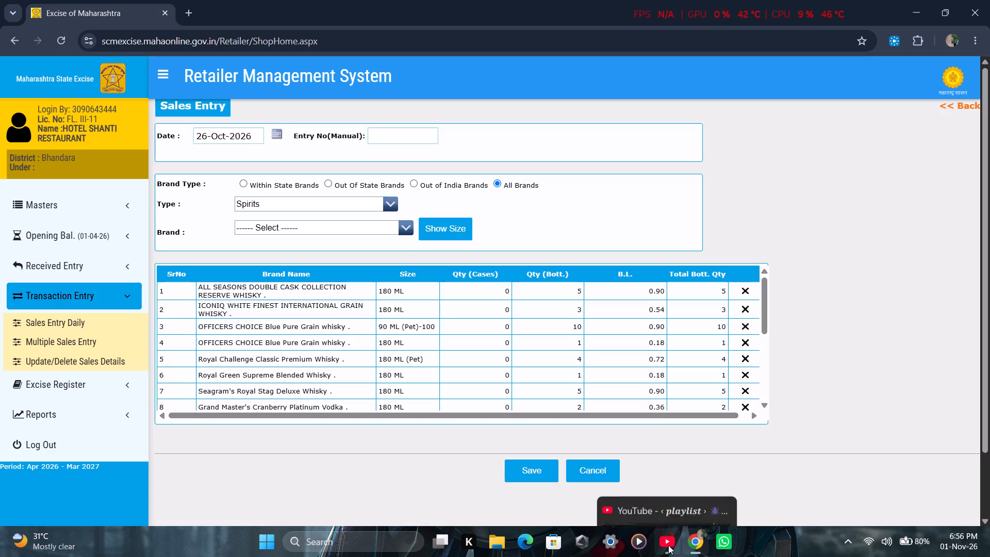
# Switch to the YouTube window, toggle playback of the playlist video, and return to the excise site in Chrome.
pyautogui.click(668, 545)
pyautogui.click(500, 325)
pyautogui.click(673, 545)
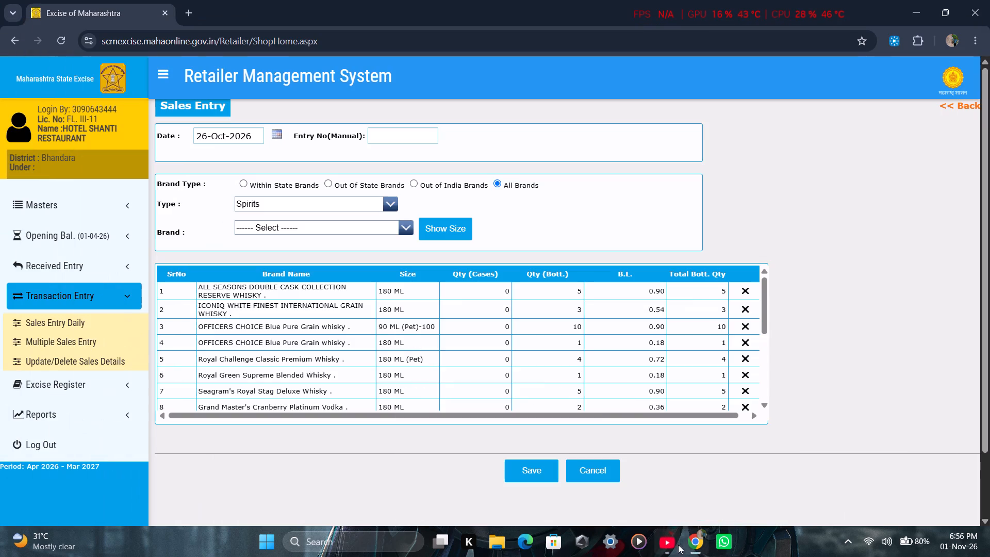
pyautogui.click(824, 316)
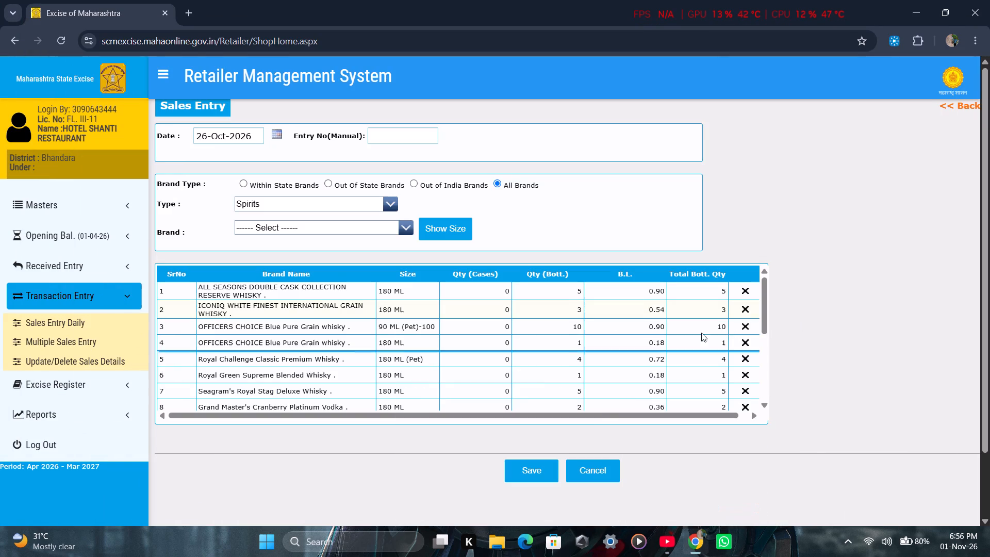
# Add 3 bottles of Pure Delight Vodka Original in the 180 ML (Pet) size to the sales entry.
pyautogui.moveTo(765, 313); pyautogui.dragTo(772, 389)
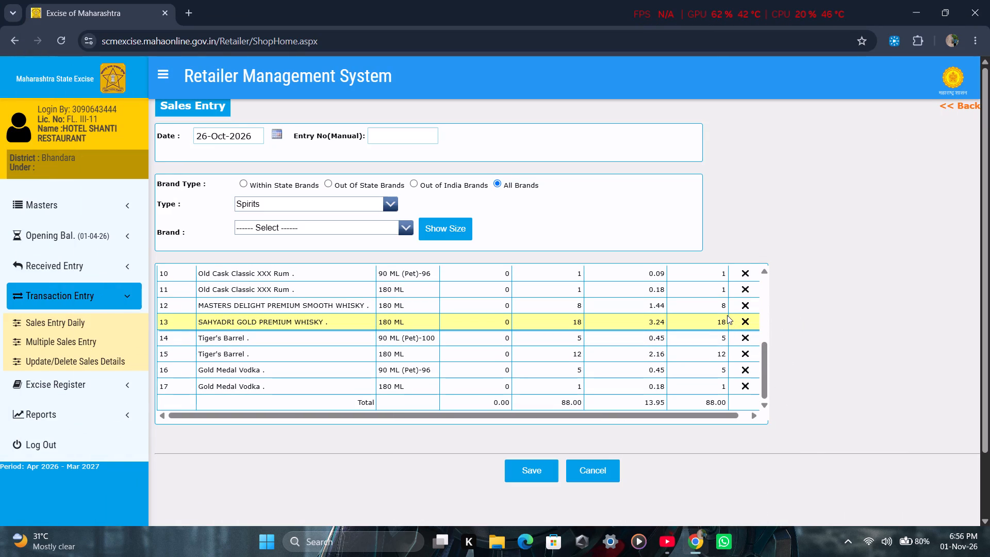
pyautogui.click(408, 230)
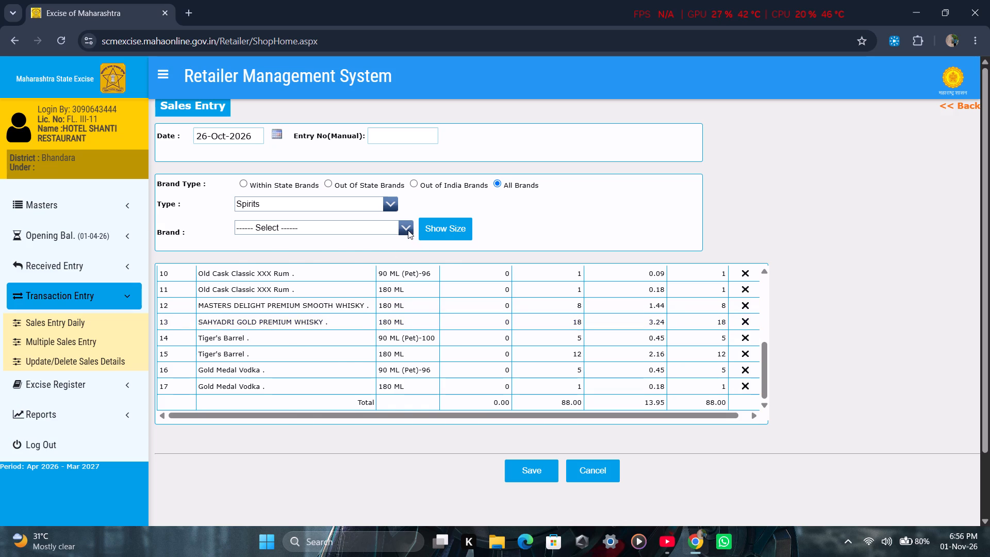
pyautogui.moveTo(664, 277); pyautogui.dragTo(658, 512)
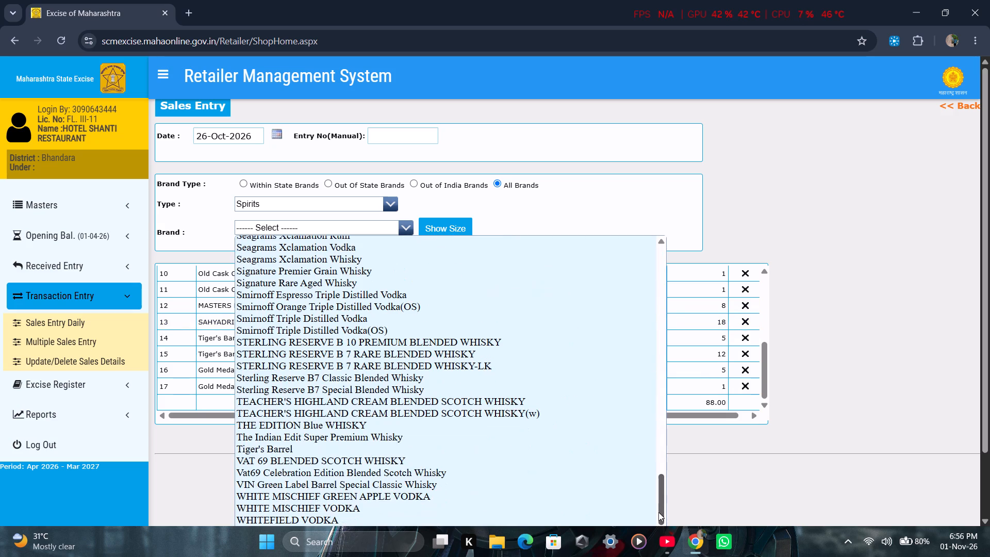
pyautogui.moveTo(658, 512); pyautogui.dragTo(655, 411)
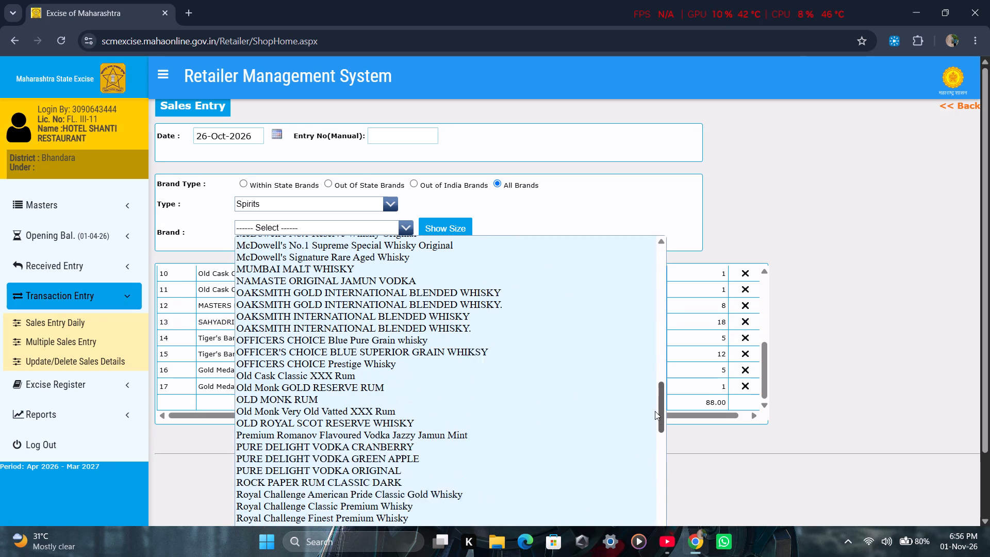
pyautogui.moveTo(655, 411); pyautogui.dragTo(652, 419)
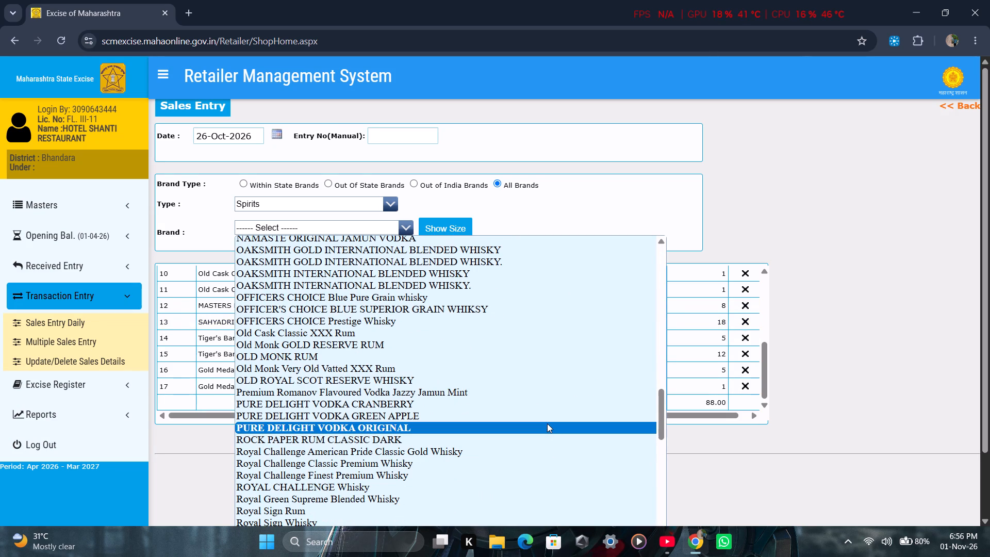
pyautogui.click(546, 423)
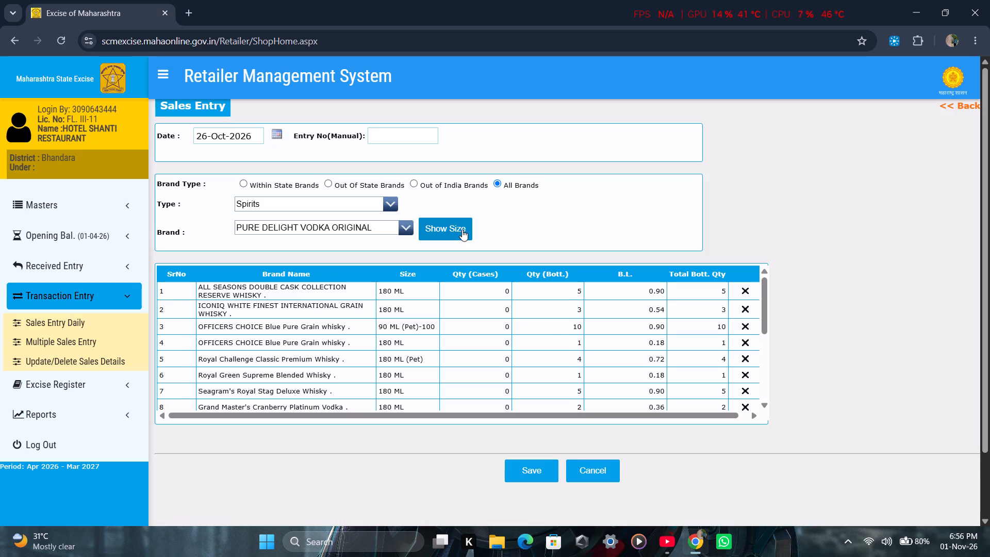
pyautogui.click(461, 230)
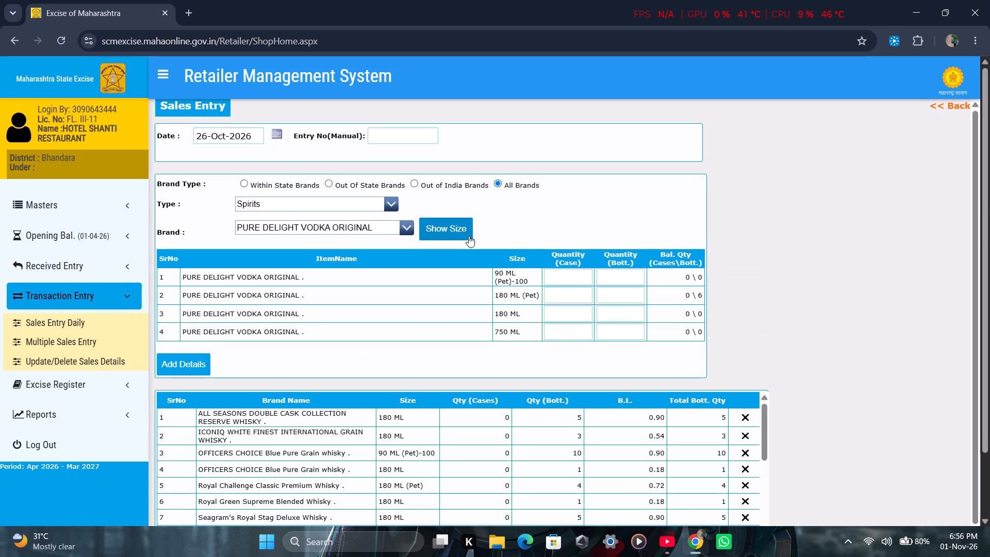
pyautogui.click(466, 233)
pyautogui.click(613, 299)
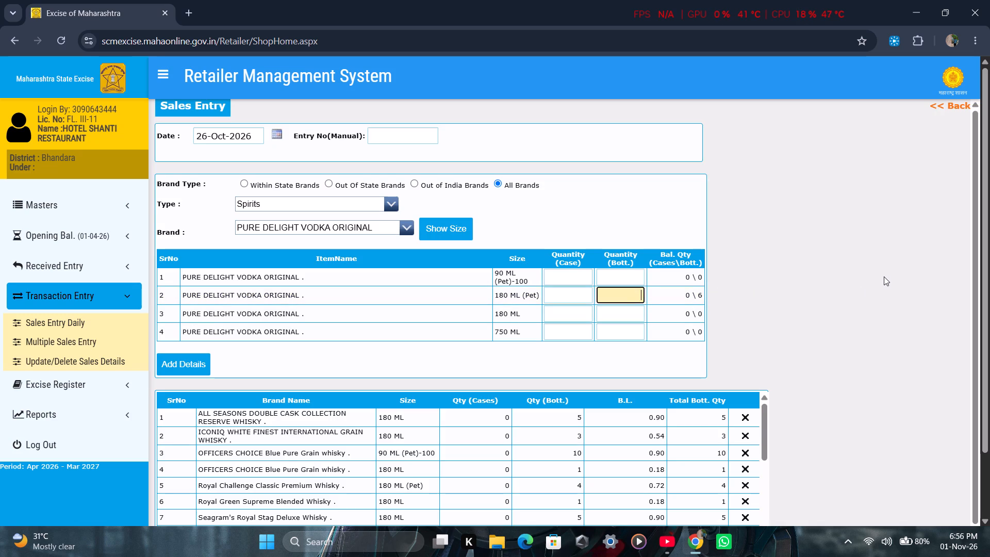
pyautogui.press('3')
pyautogui.click(191, 371)
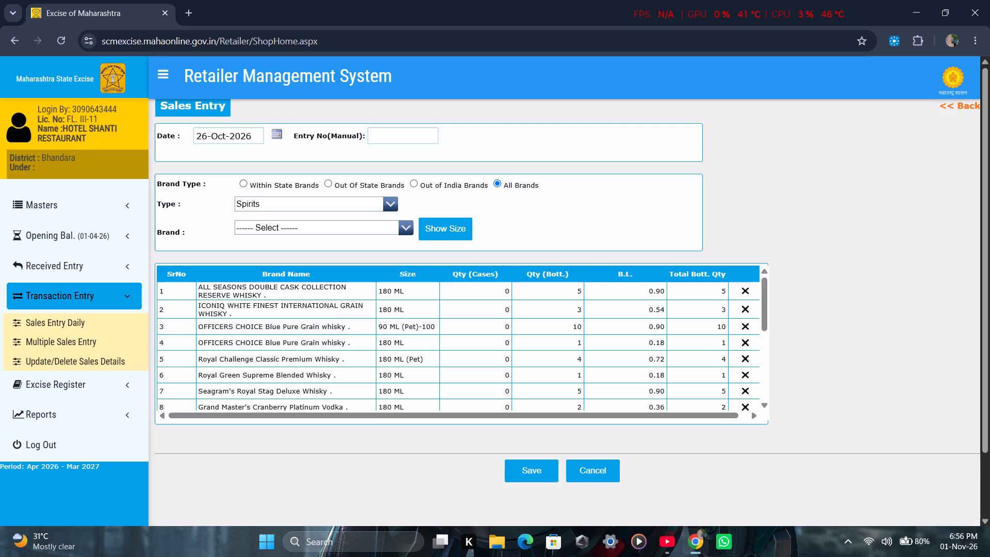
# Review the brands, sizes and bottle quantities listed in the 26-Oct-2026 sales entry.
pyautogui.scroll(-6, 448, 352)
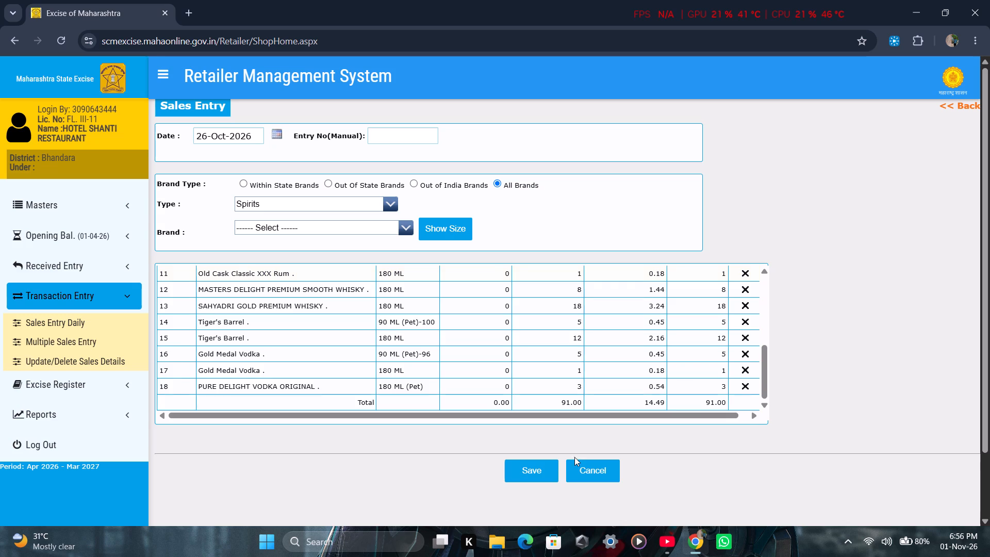
pyautogui.scroll(1, 664, 379)
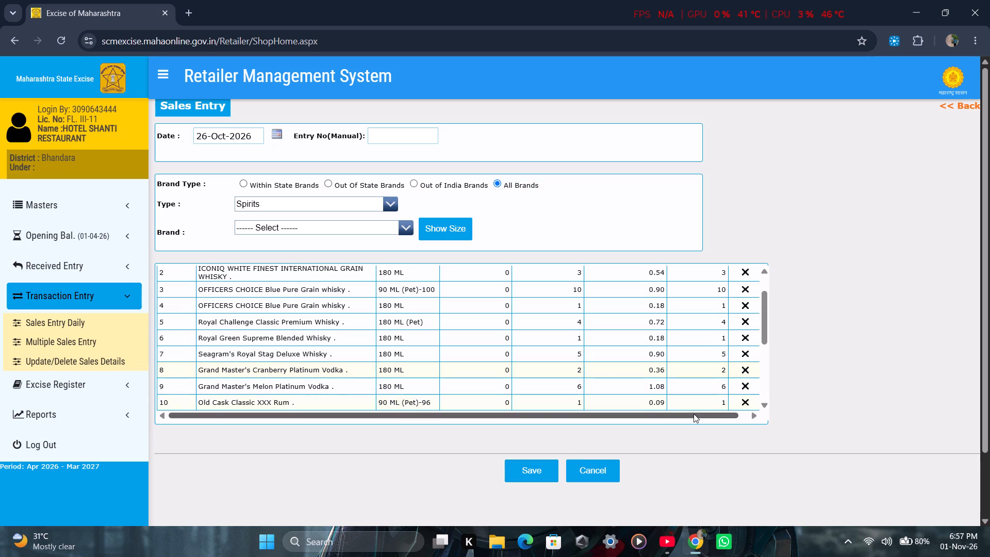
pyautogui.click(764, 310)
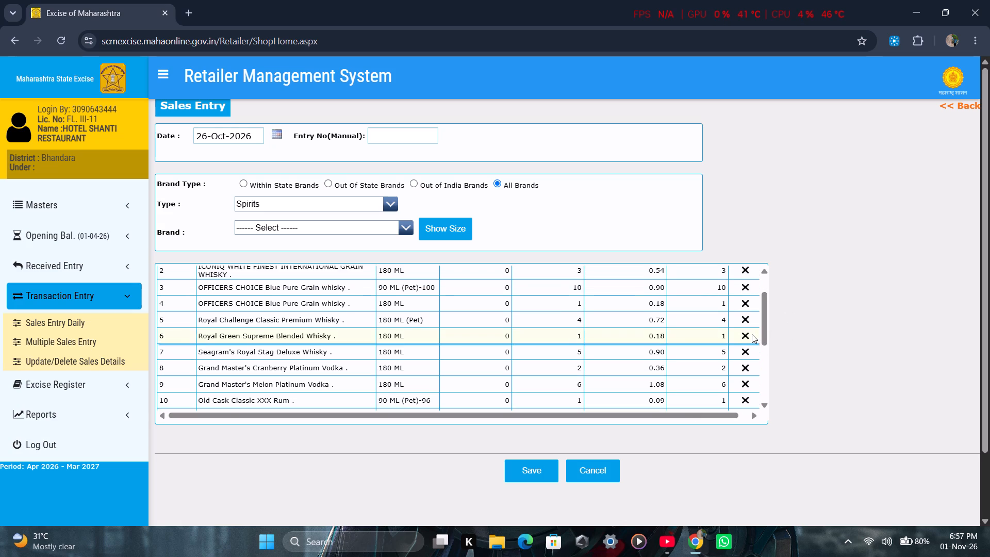
pyautogui.scroll(1, 752, 334)
pyautogui.scroll(-1, 752, 334)
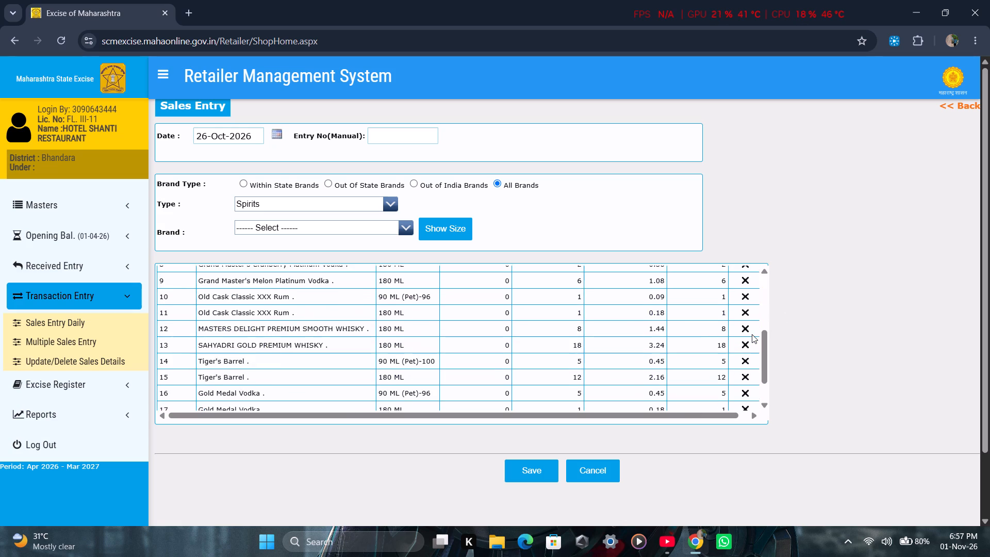
pyautogui.scroll(1, 752, 334)
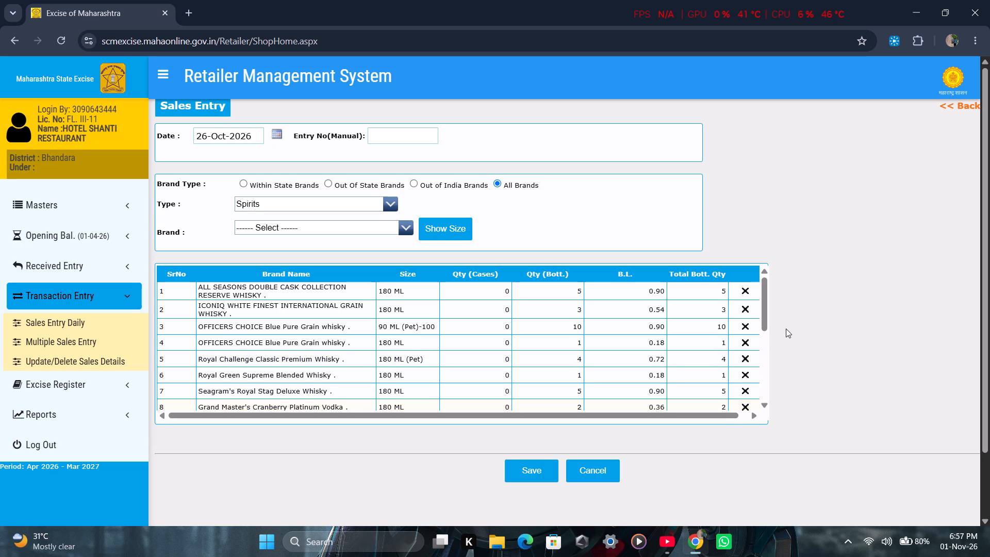
pyautogui.moveTo(764, 315); pyautogui.dragTo(769, 323)
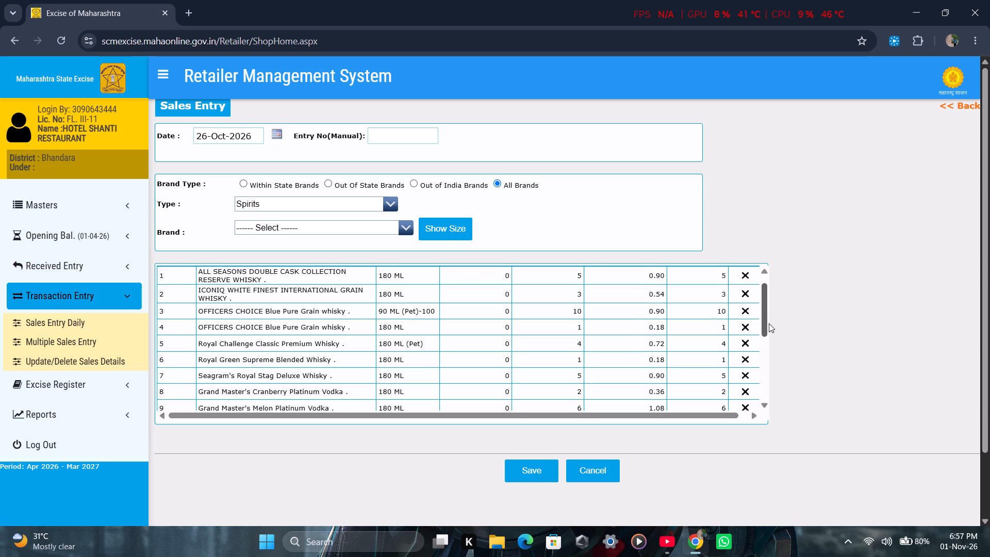
pyautogui.moveTo(769, 323); pyautogui.dragTo(770, 324)
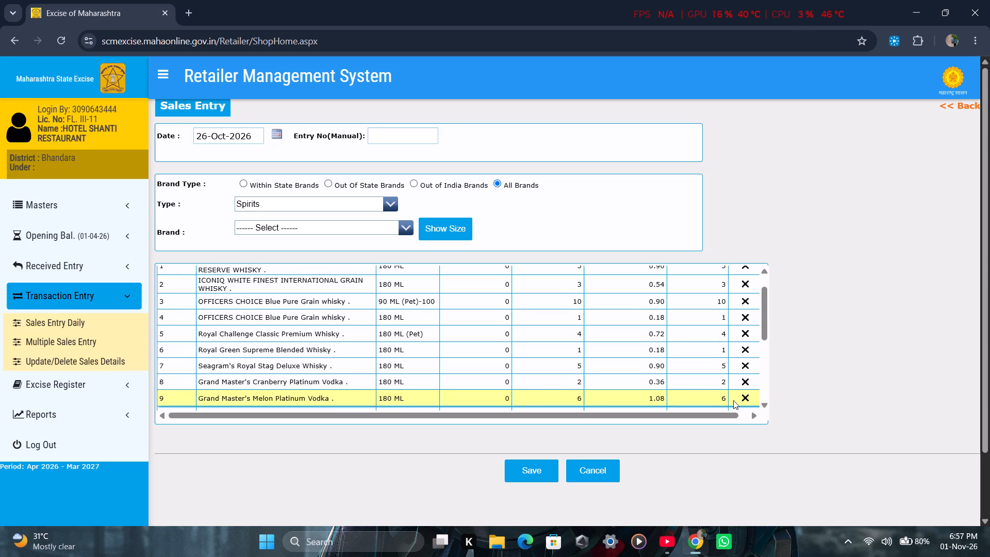
# Save the 26-Oct-2026 spirits sales entry.
pyautogui.click(526, 471)
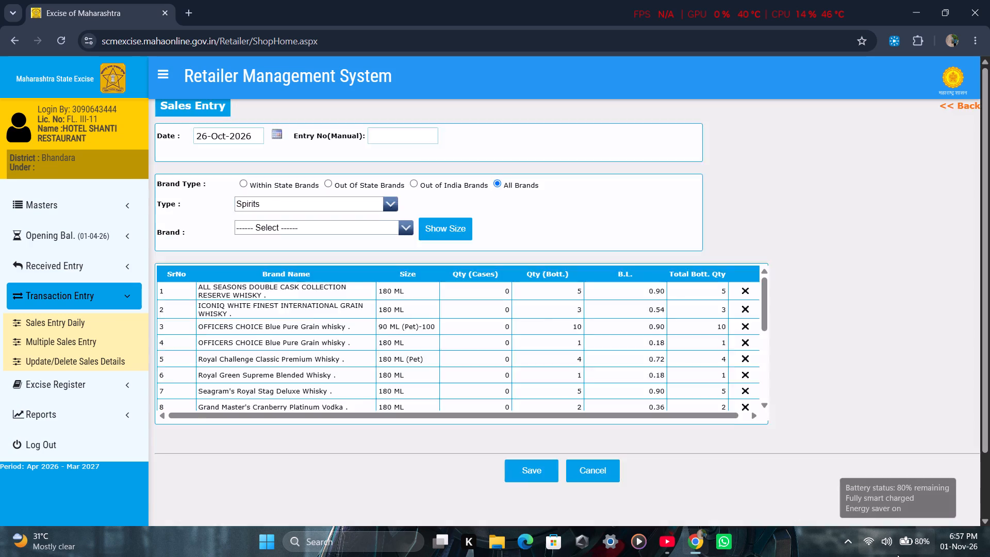
# Resume the "Brand NEW Day" YouTube playlist through the Windows media controls and return to the excise site.
pyautogui.click(912, 541)
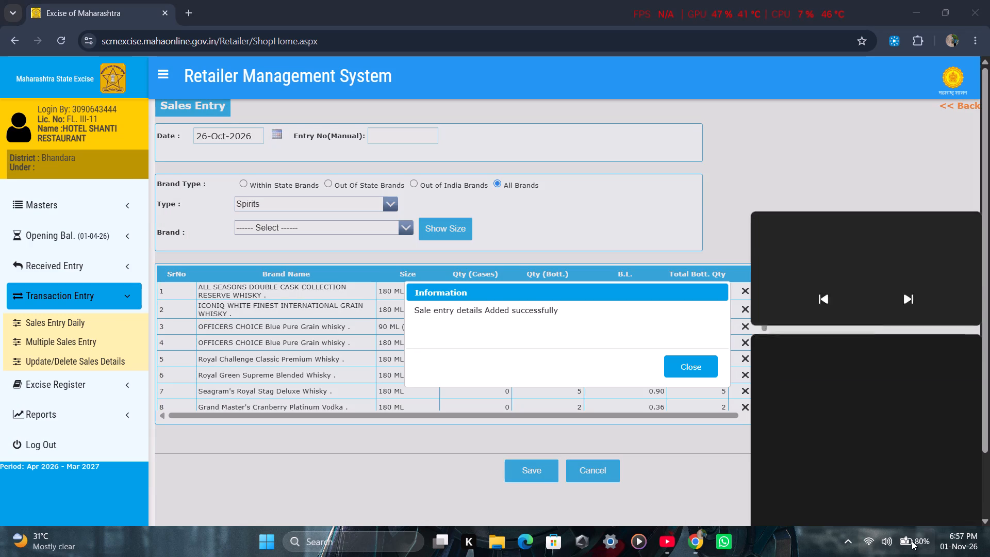
pyautogui.click(864, 228)
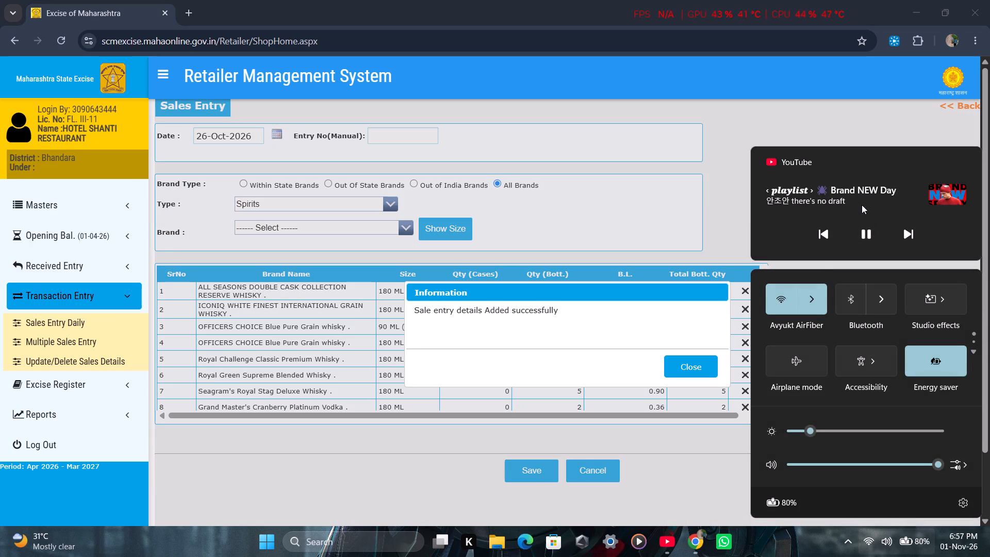
pyautogui.click(827, 127)
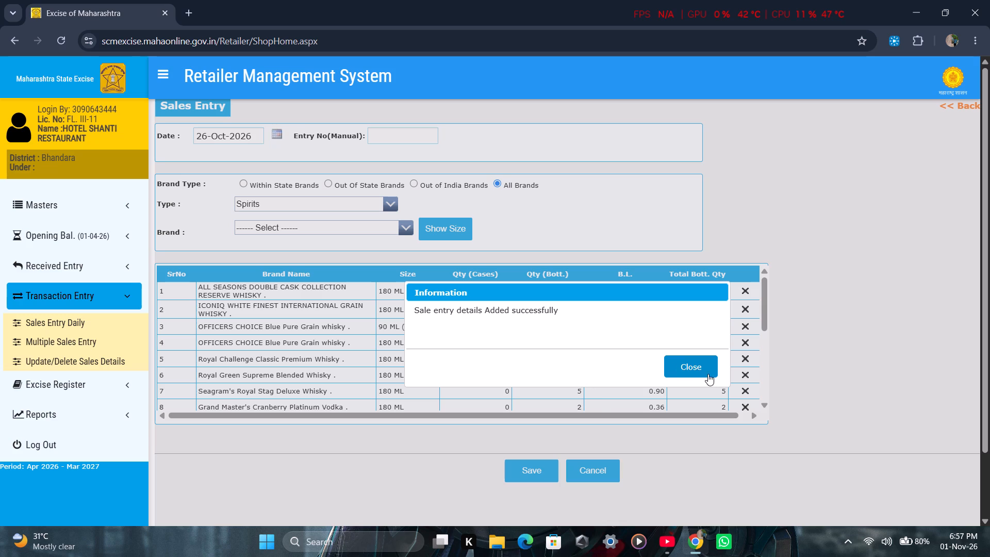
# Dismiss the message shown after saving the sales entry.
pyautogui.click(688, 368)
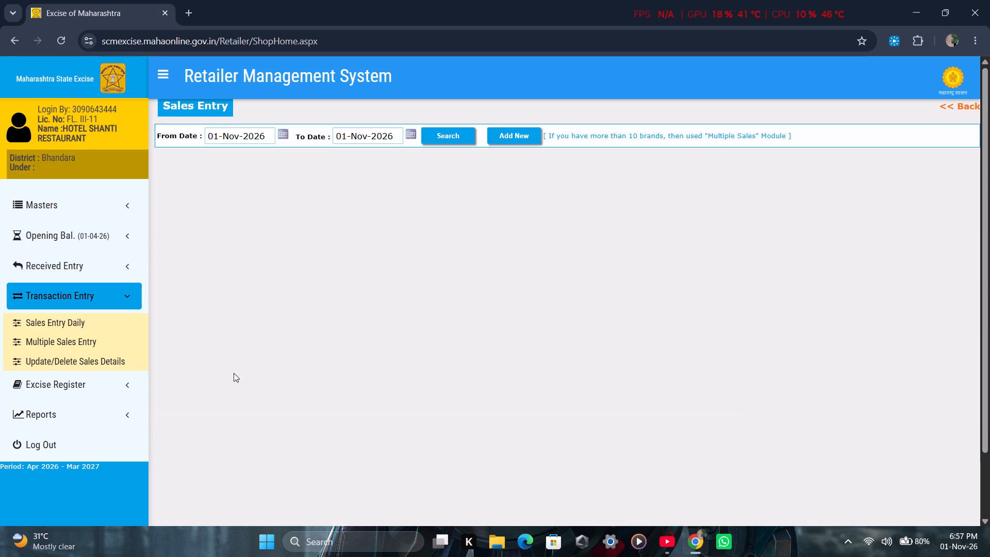
# Generate the FLR 4A monthly statement from 26-Oct-2026 to 26-Oct-2026 for all brands and all types, bottle wise.
pyautogui.click(87, 386)
pyautogui.click(57, 390)
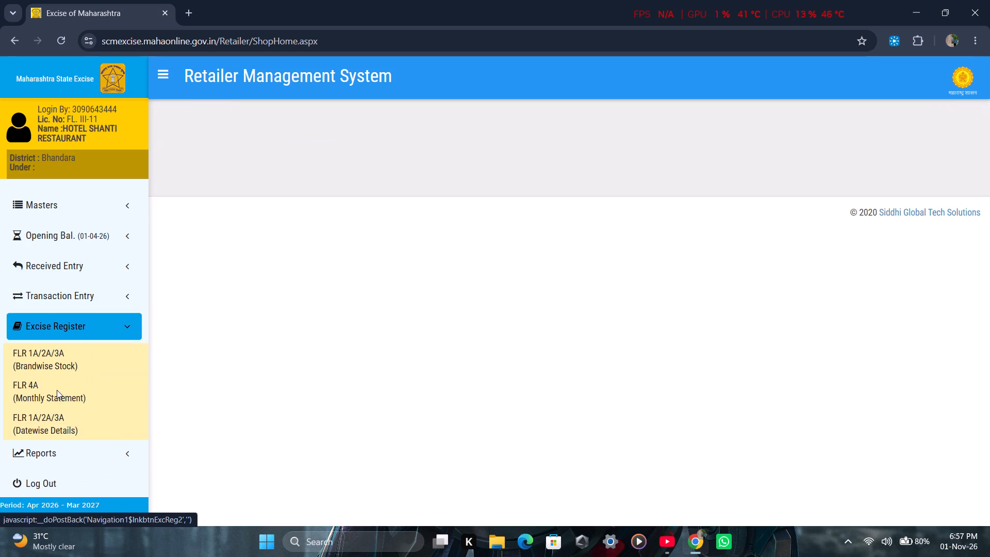
pyautogui.click(283, 138)
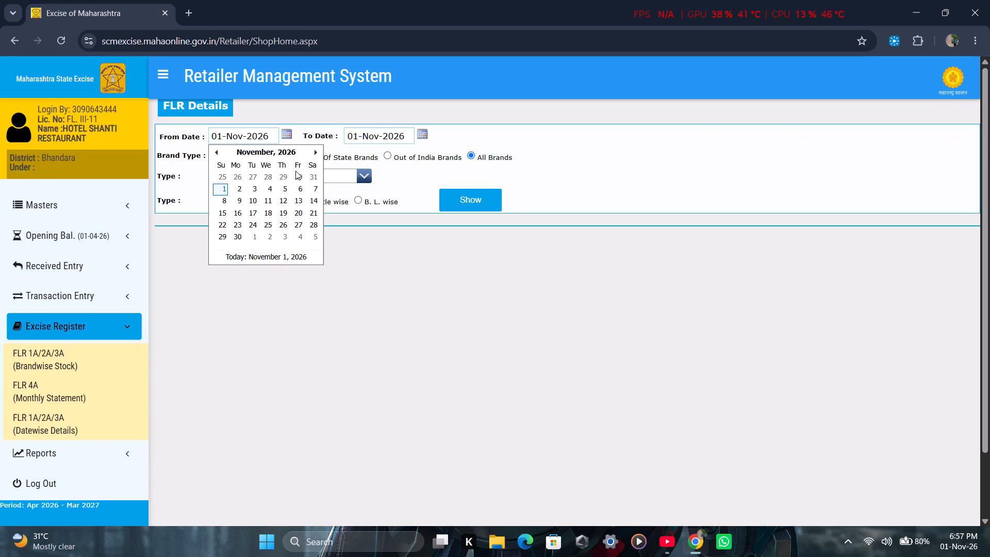
pyautogui.click(229, 174)
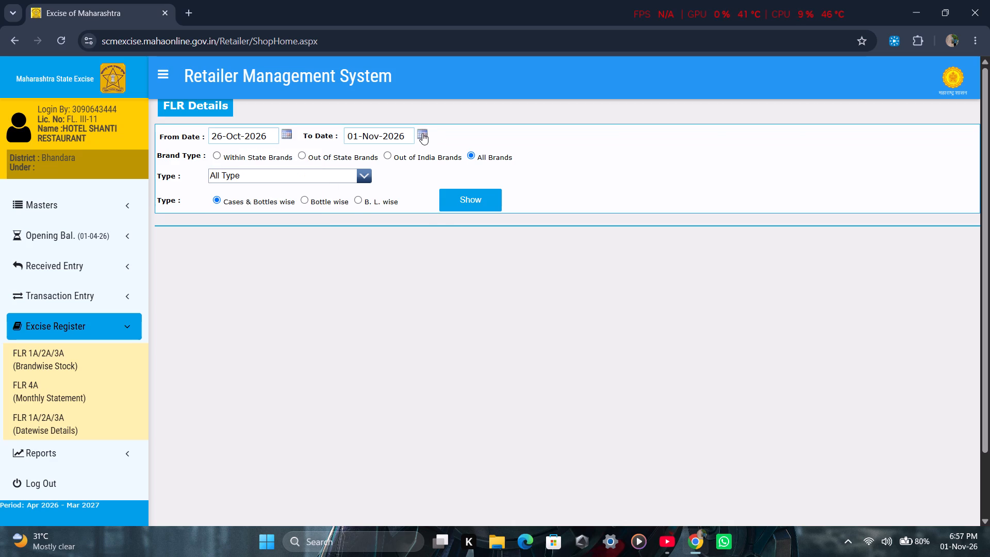
pyautogui.click(422, 133)
pyautogui.click(369, 176)
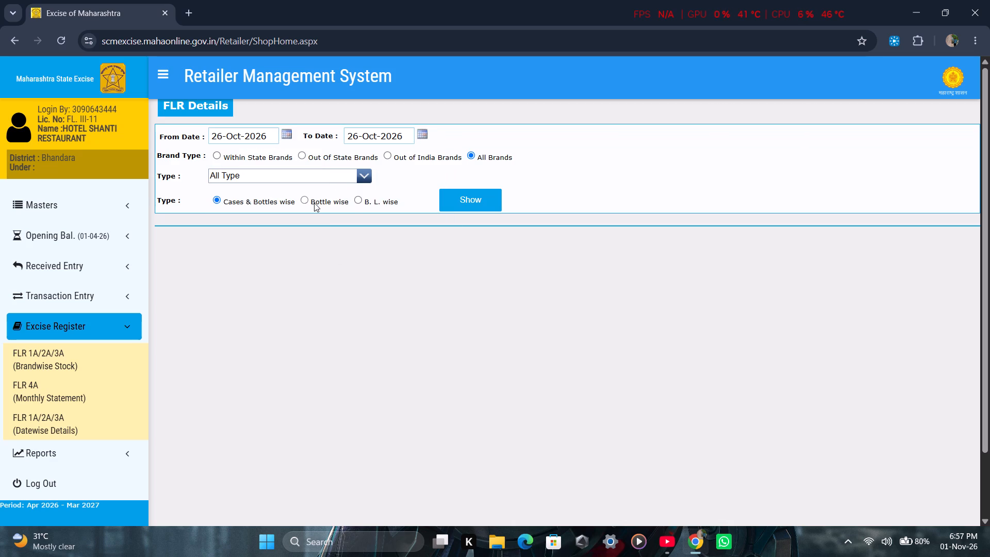
pyautogui.click(314, 203)
pyautogui.click(475, 198)
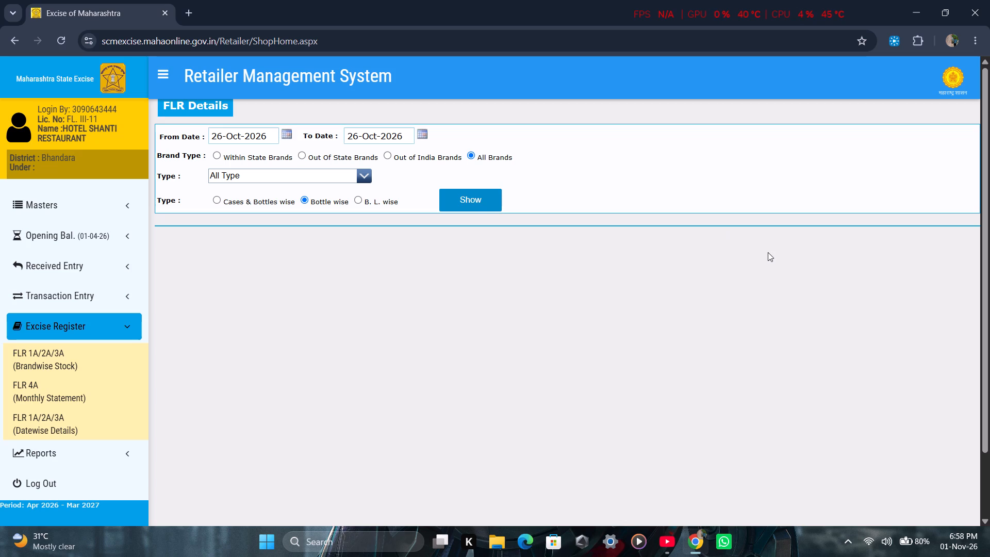
pyautogui.click(467, 204)
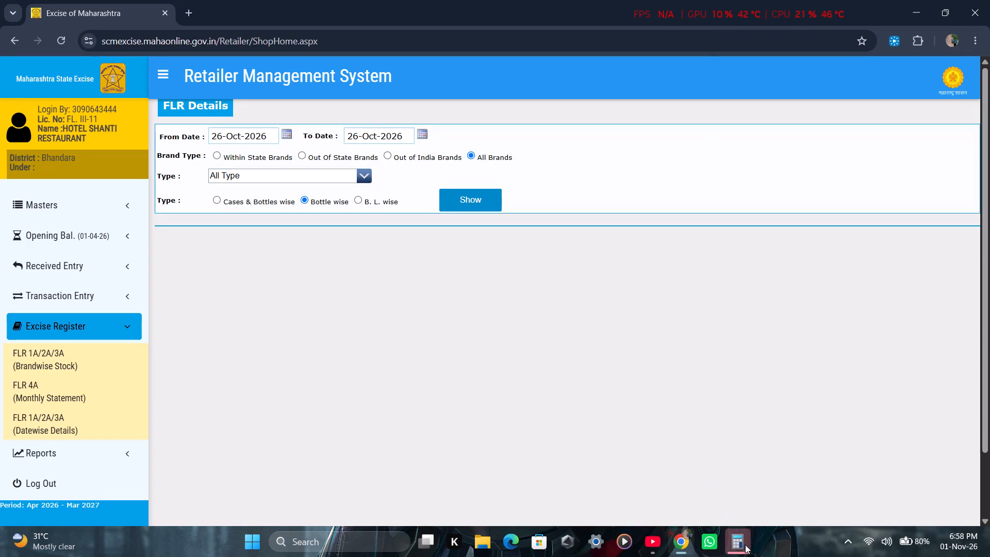
# Switch to Calculator and add the closing balances of the 180 ML, 180 ML (Pet), 180 ML(50) and 200 ML (24) spirits: 1126+248+111+5.
pyautogui.click(746, 547)
pyautogui.click(736, 542)
pyautogui.click(730, 542)
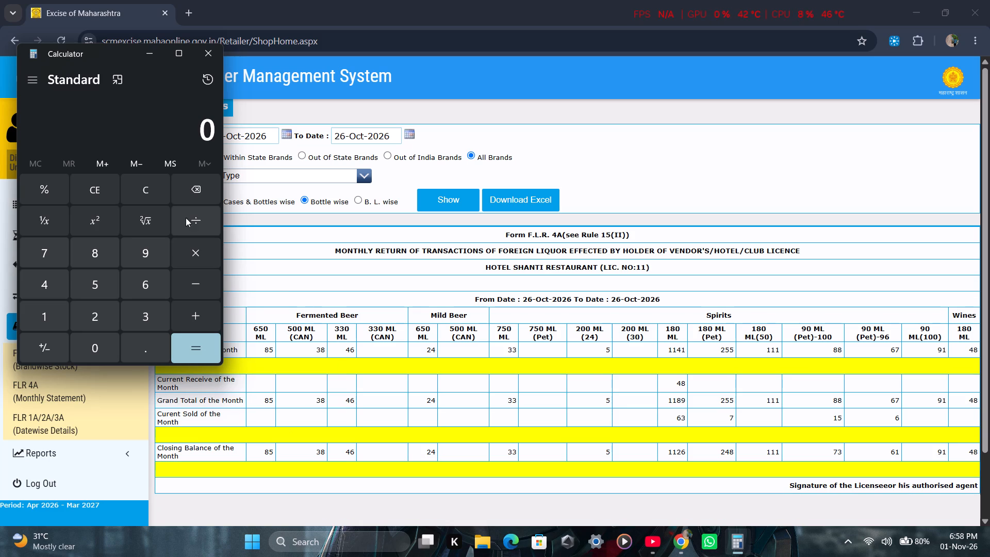
pyautogui.write('1126')
pyautogui.write('+248+111')
pyautogui.write('+5')
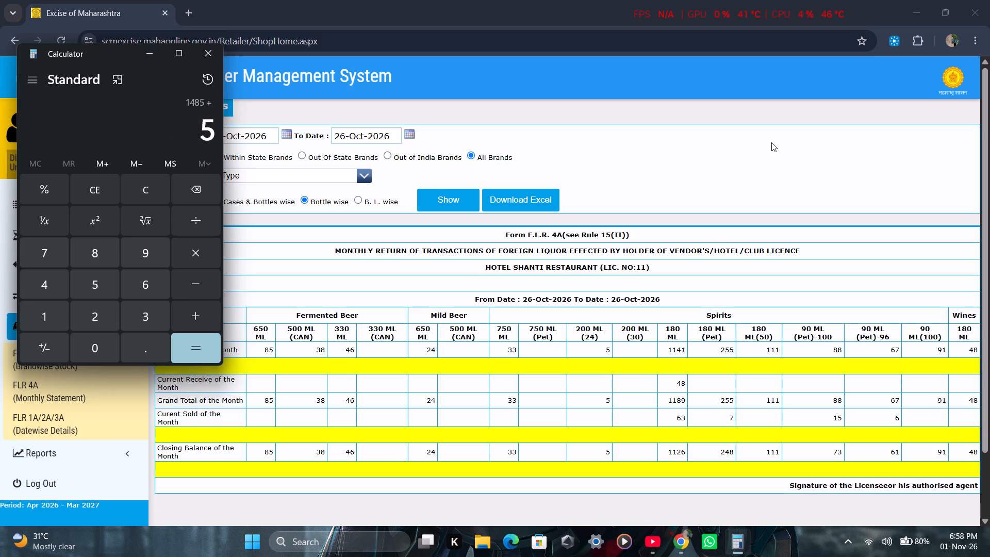
pyautogui.press('Return')
pyautogui.press('Escape')
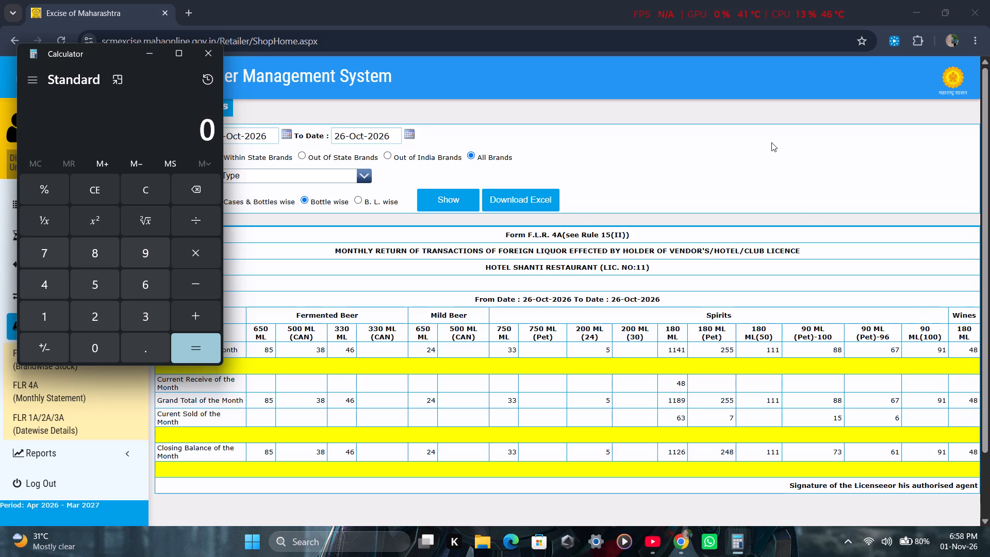
# Calculate 788+702 to compare with the combined 180 ML and 200 ML closing balance, and clear the calculator.
pyautogui.press('4')
pyautogui.press('BackSpace')
pyautogui.write('788+')
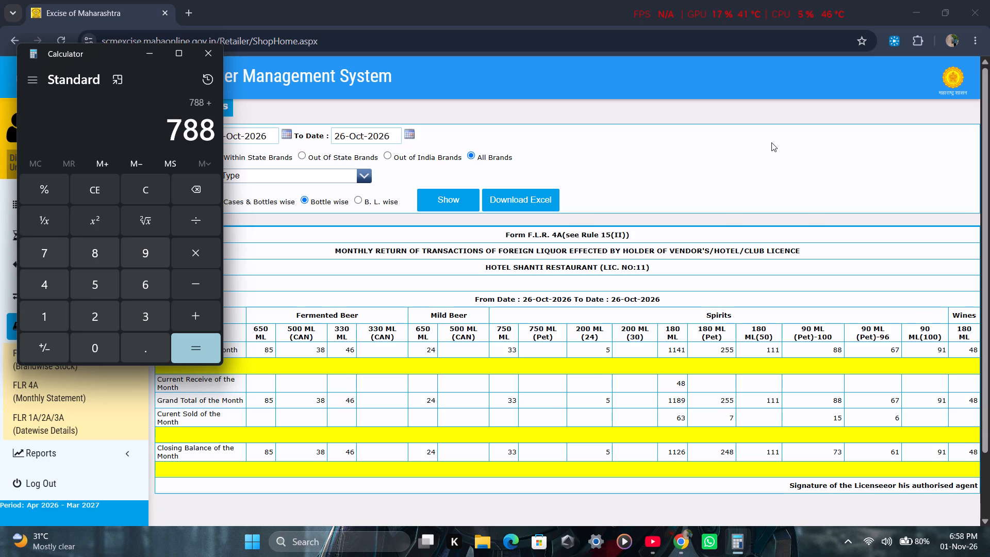
pyautogui.write('702')
pyautogui.press('Return')
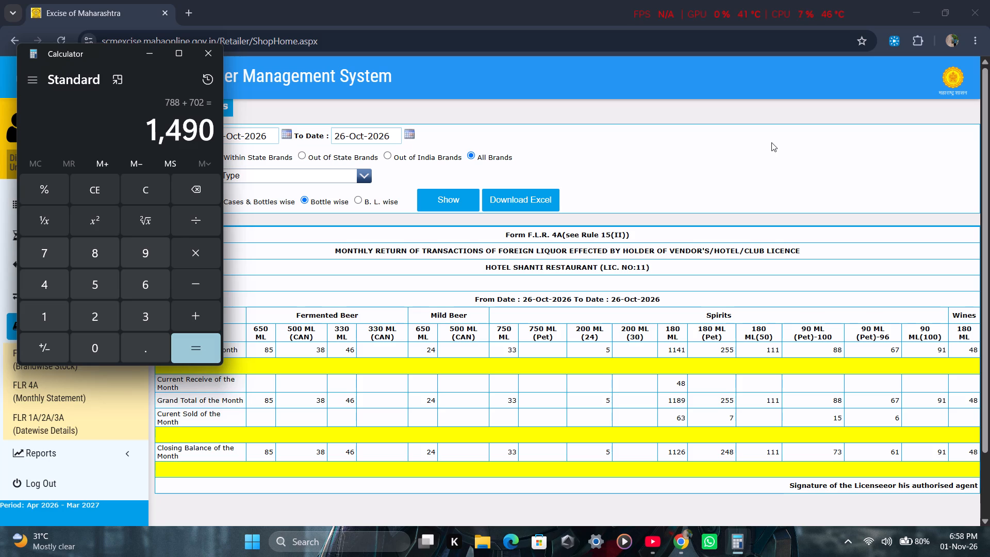
pyautogui.press('Escape')
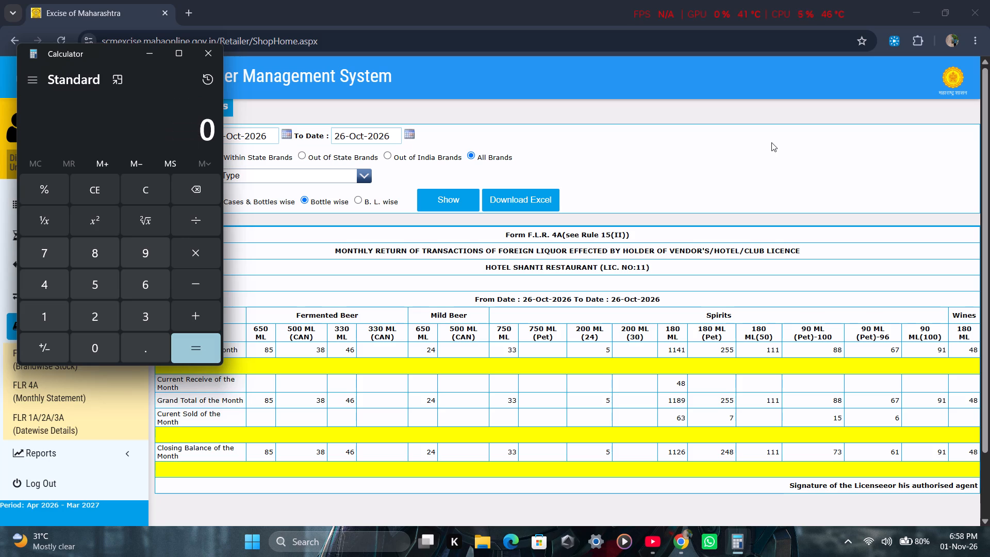
# Calculate 137+88 for comparison with the combined 90 ML closing balance, and clear the calculator.
pyautogui.write('137+')
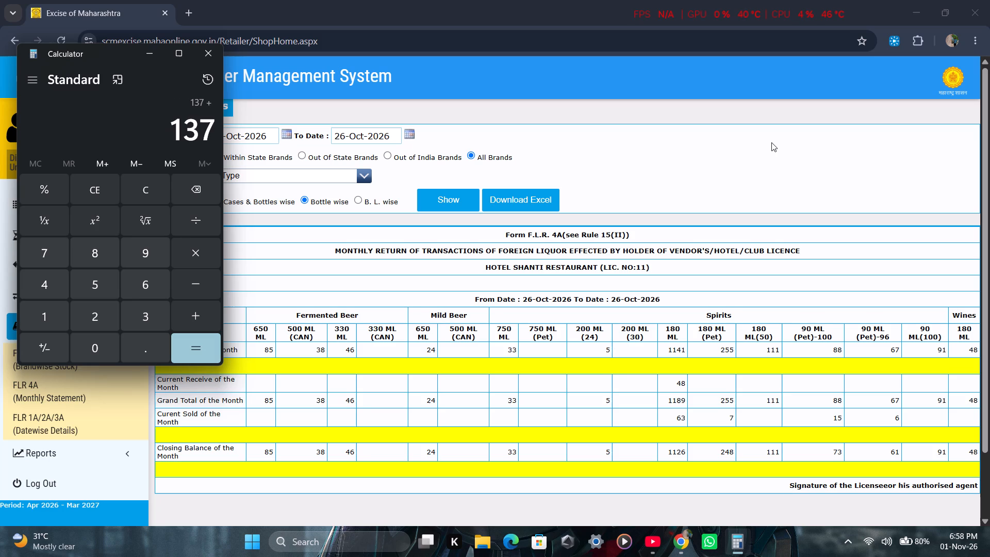
pyautogui.write('88')
pyautogui.press('Return')
pyautogui.press('Escape')
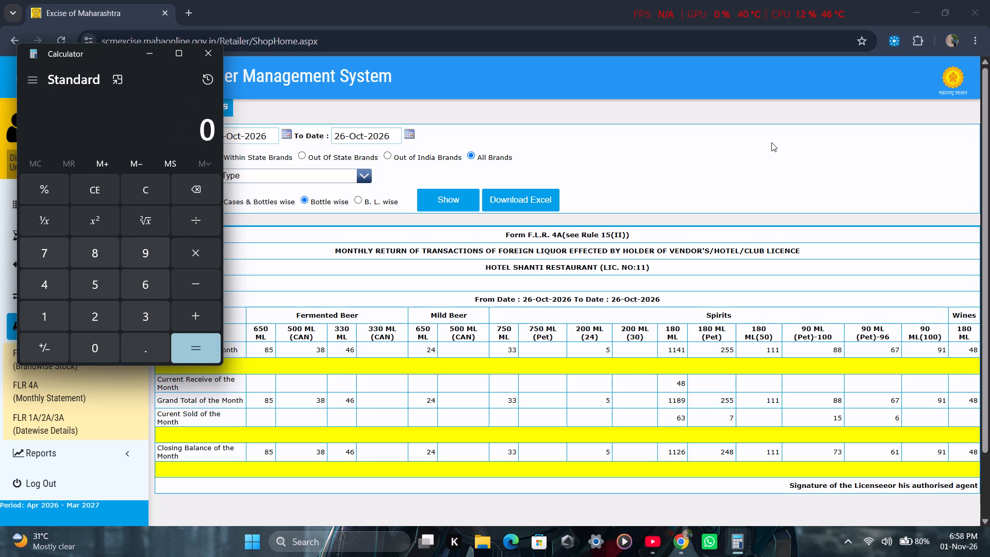
# Add the closing balances of the 90 ML (Pet)-100, 90 ML (Pet)-96 and 90 ML(100) spirits: 73+61+91.
pyautogui.write('73+')
pyautogui.write('61+')
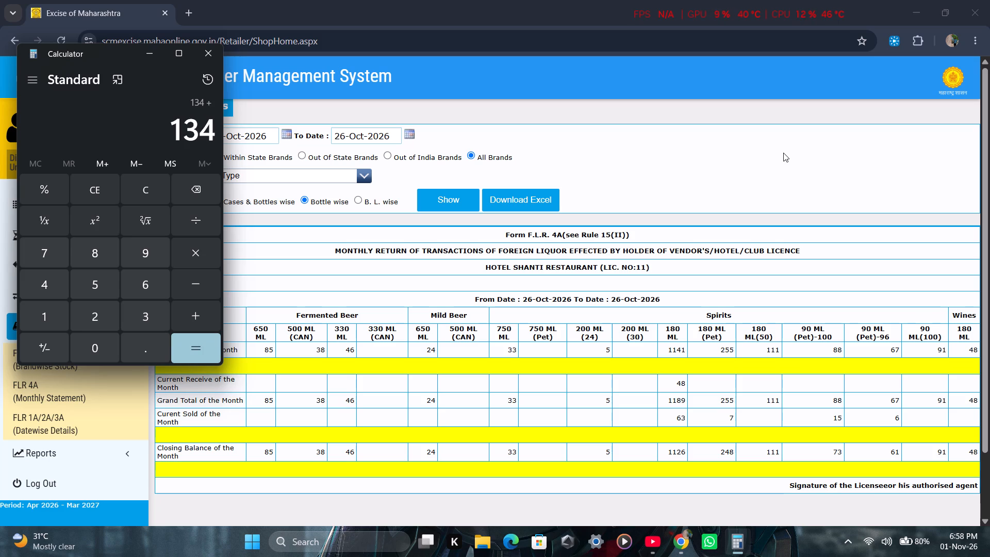
pyautogui.press('9')
pyautogui.press('1')
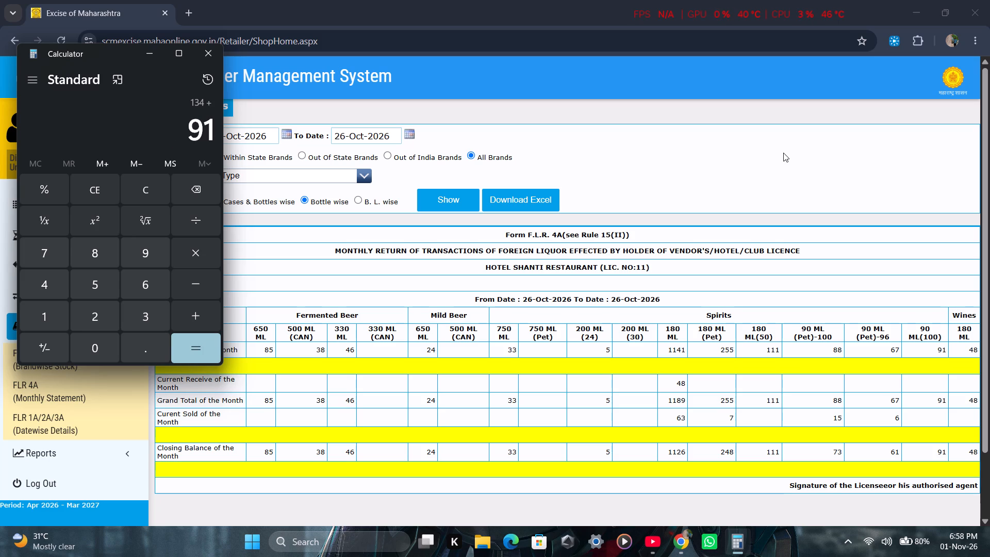
pyautogui.press('Return')
pyautogui.press('Escape')
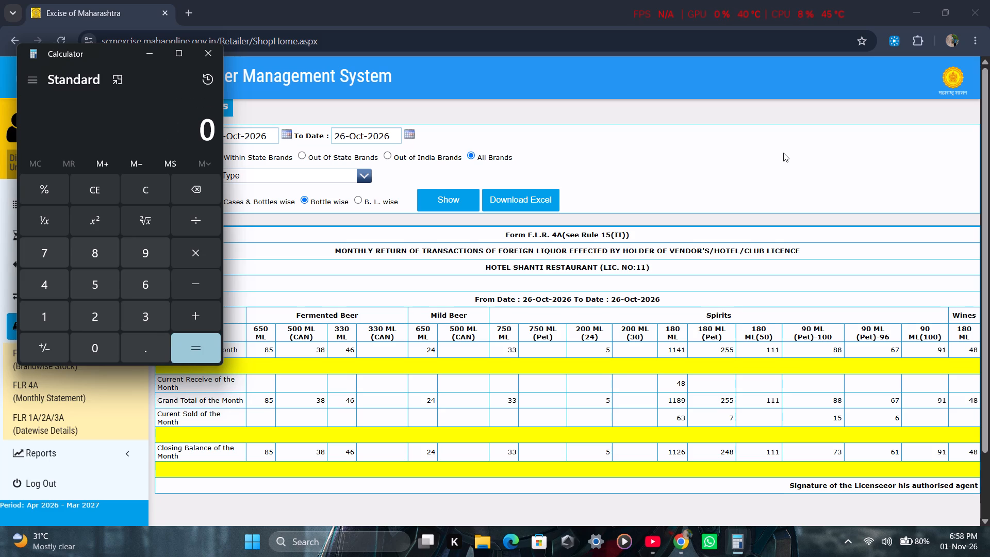
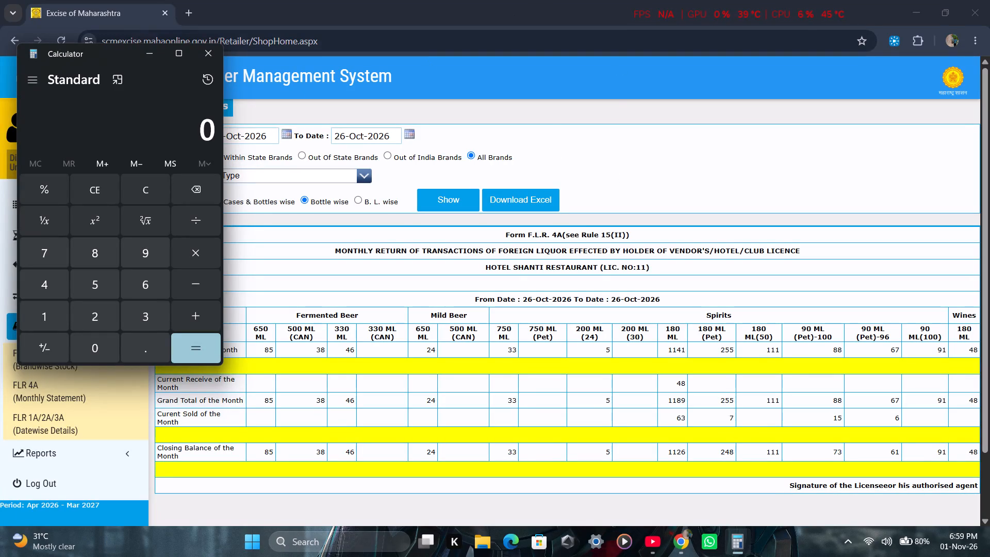
# Close the calculator and open the daily sales entry page of the excise site.
pyautogui.click(220, 58)
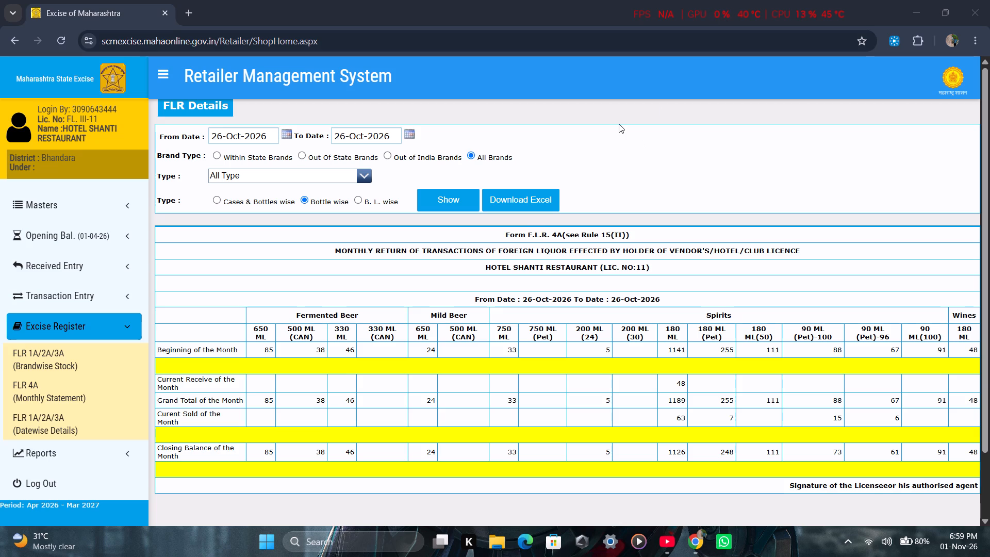
pyautogui.click(77, 309)
pyautogui.click(61, 322)
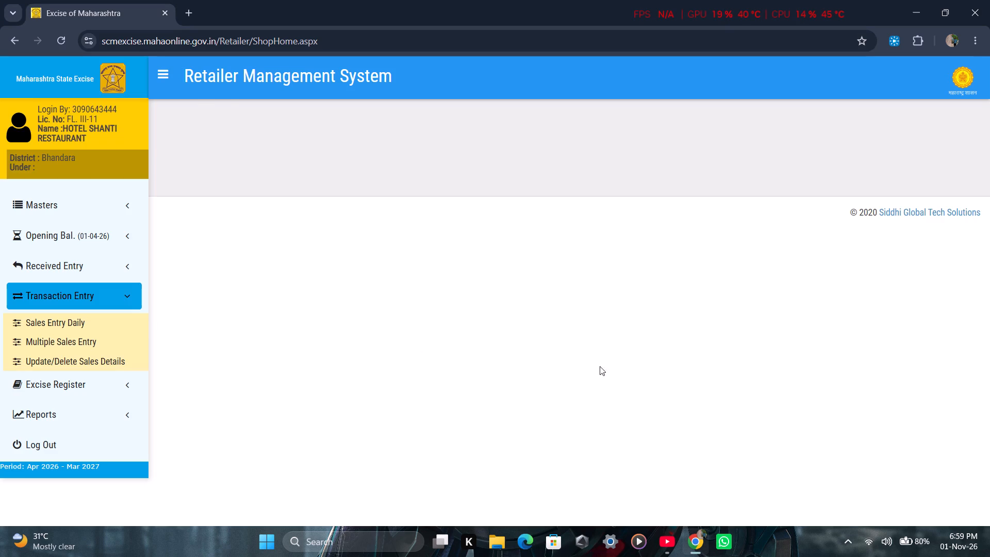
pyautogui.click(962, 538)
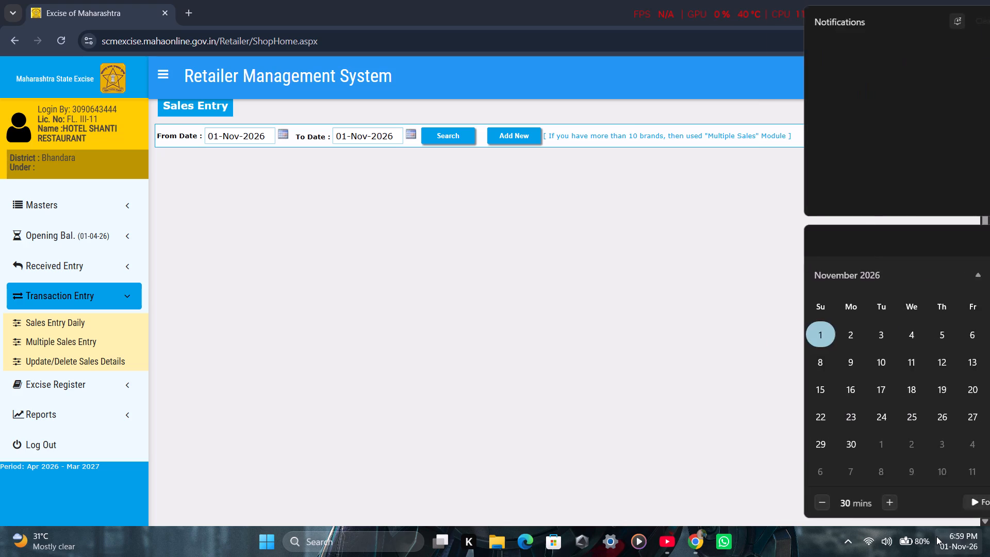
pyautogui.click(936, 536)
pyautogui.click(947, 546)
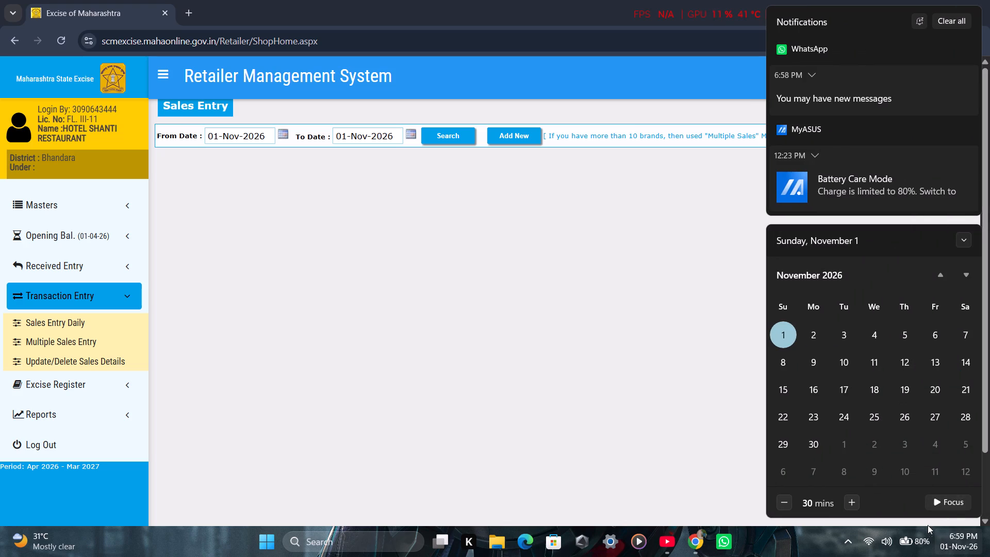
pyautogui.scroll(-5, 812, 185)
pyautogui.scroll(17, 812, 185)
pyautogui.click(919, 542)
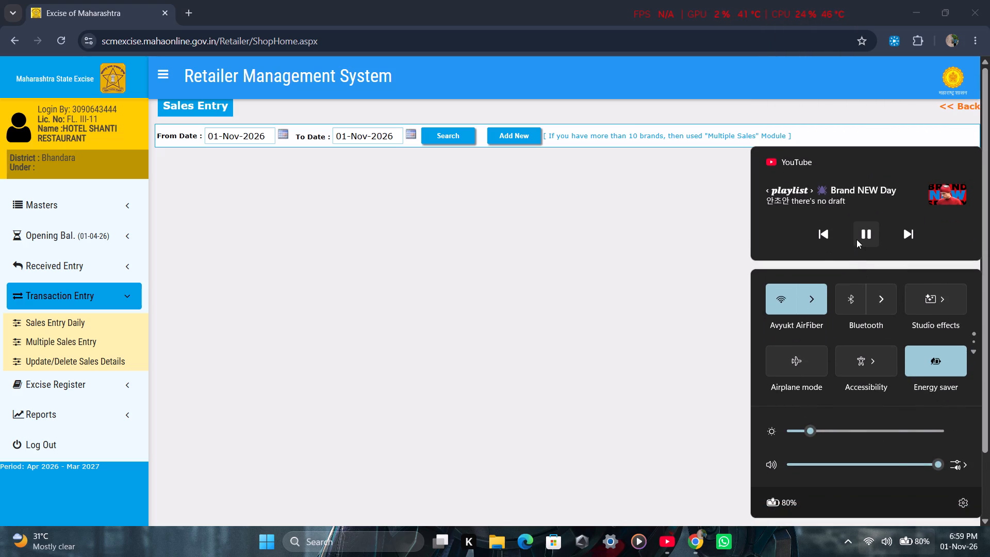
# Switch to YouTube and skip slightly ahead in the playing "Brand NEW Day" playlist video.
pyautogui.click(674, 536)
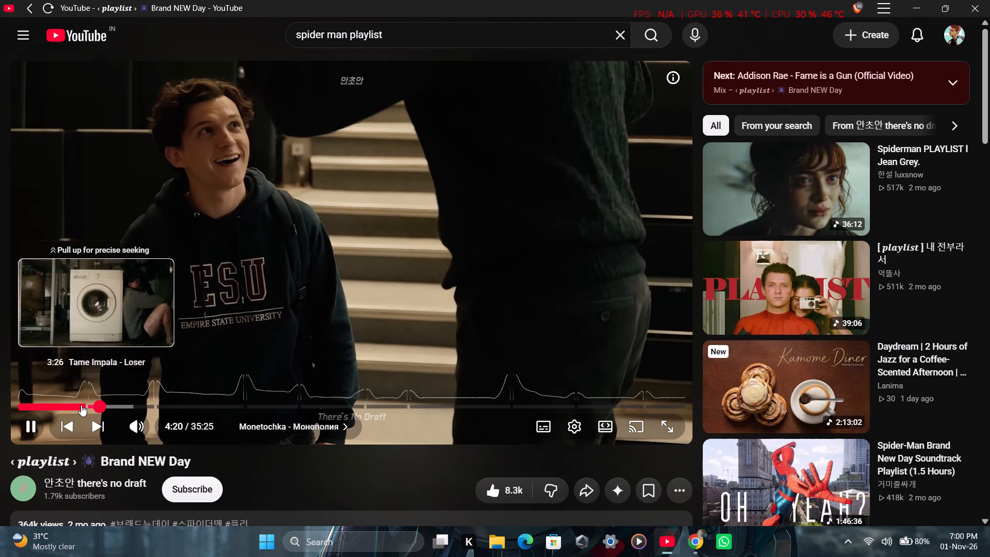
pyautogui.click(107, 405)
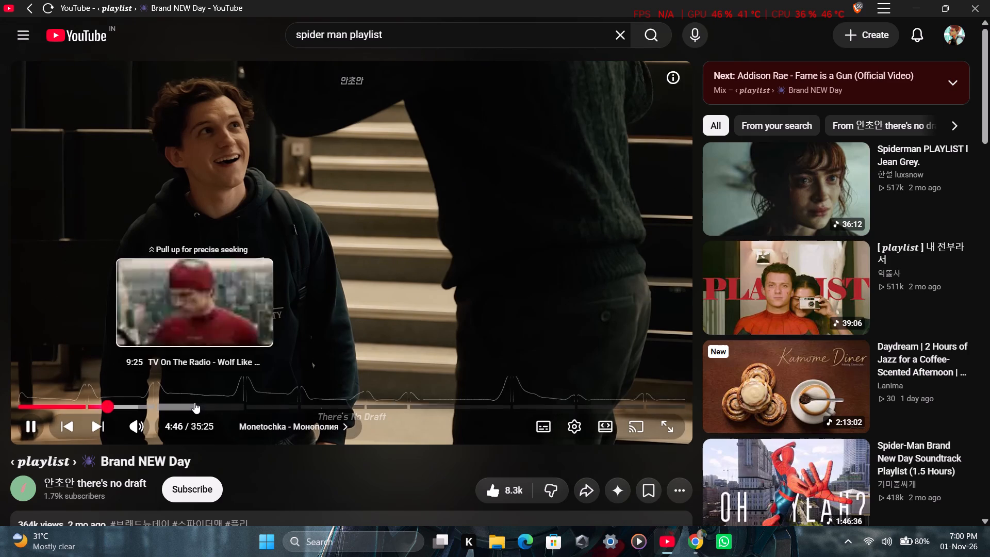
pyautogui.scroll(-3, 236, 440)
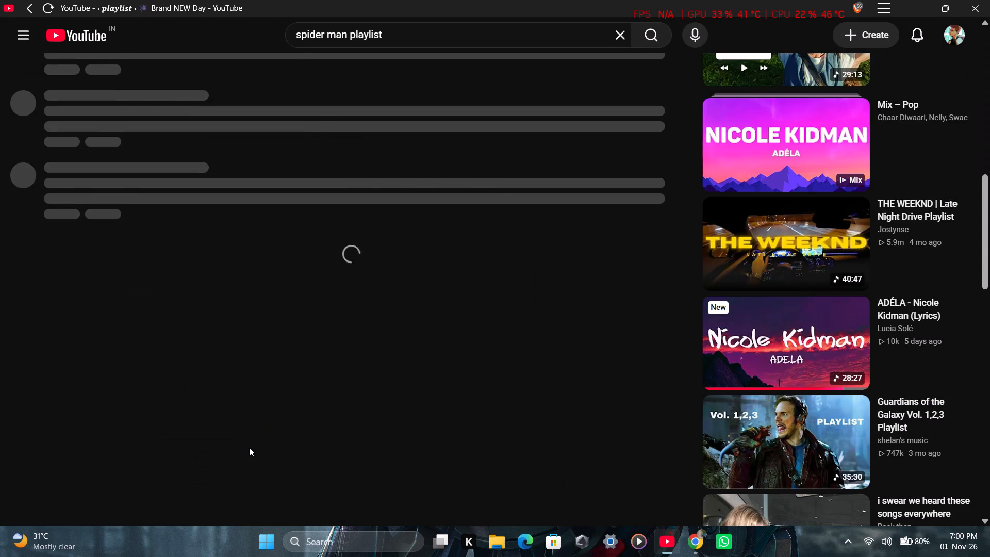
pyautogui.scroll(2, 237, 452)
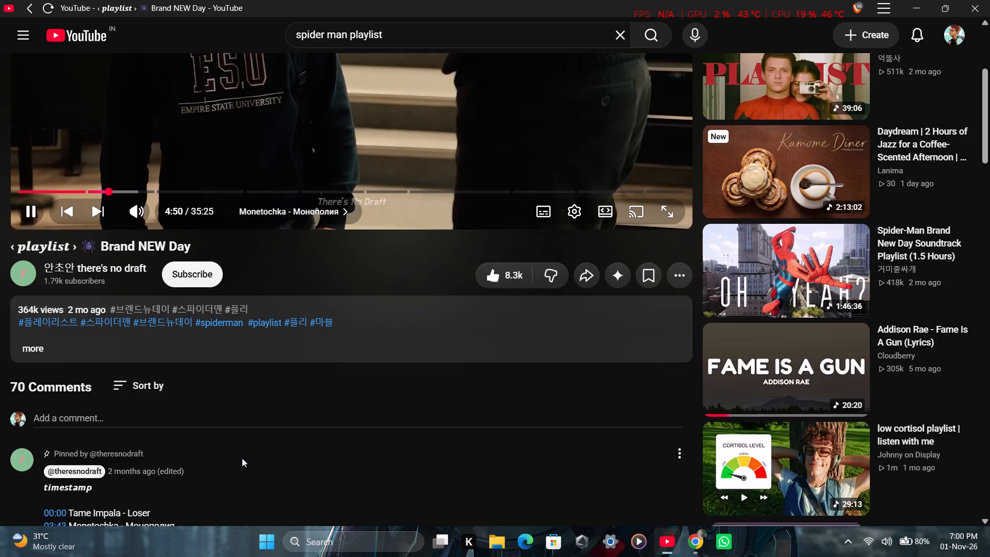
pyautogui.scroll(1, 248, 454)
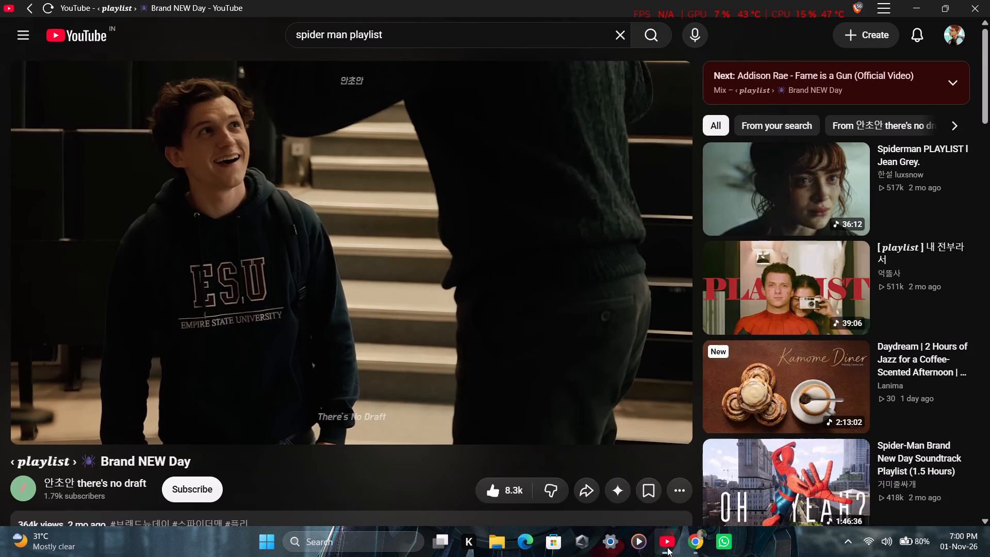
# Switch back to Chrome and search the sales entries from 25-Oct-2026 to 01-Nov-2026.
pyautogui.moveTo(687, 545); pyautogui.dragTo(691, 544)
pyautogui.click(688, 539)
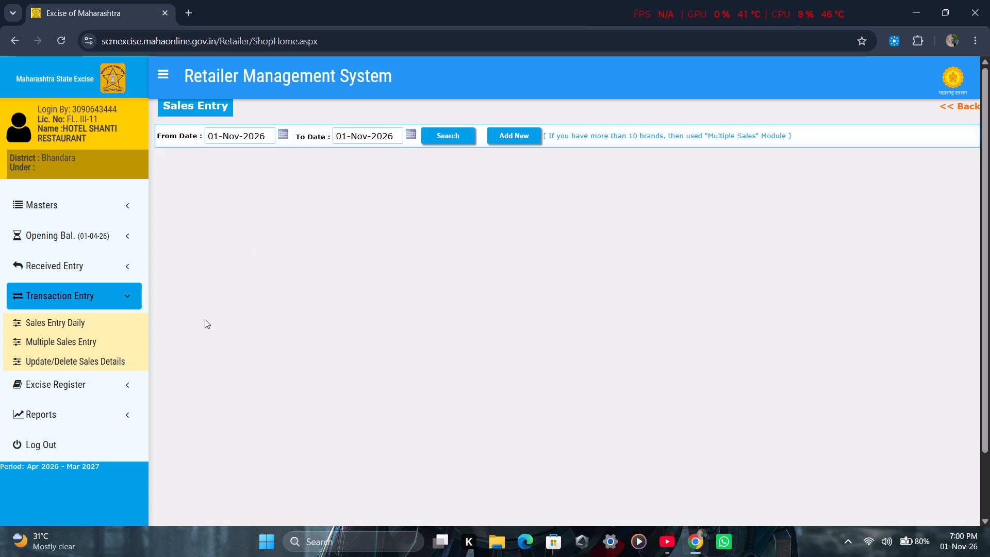
pyautogui.click(284, 130)
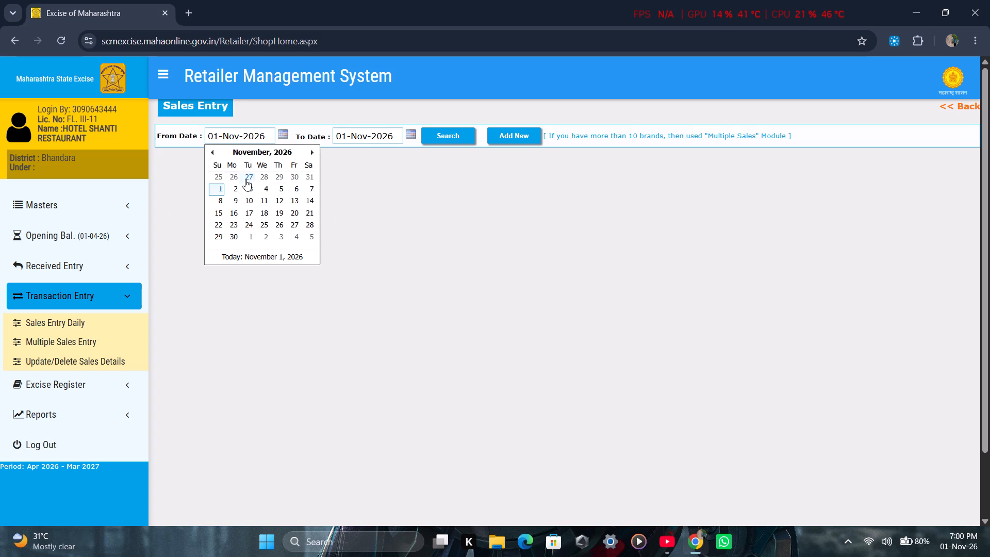
pyautogui.click(217, 180)
pyautogui.click(433, 140)
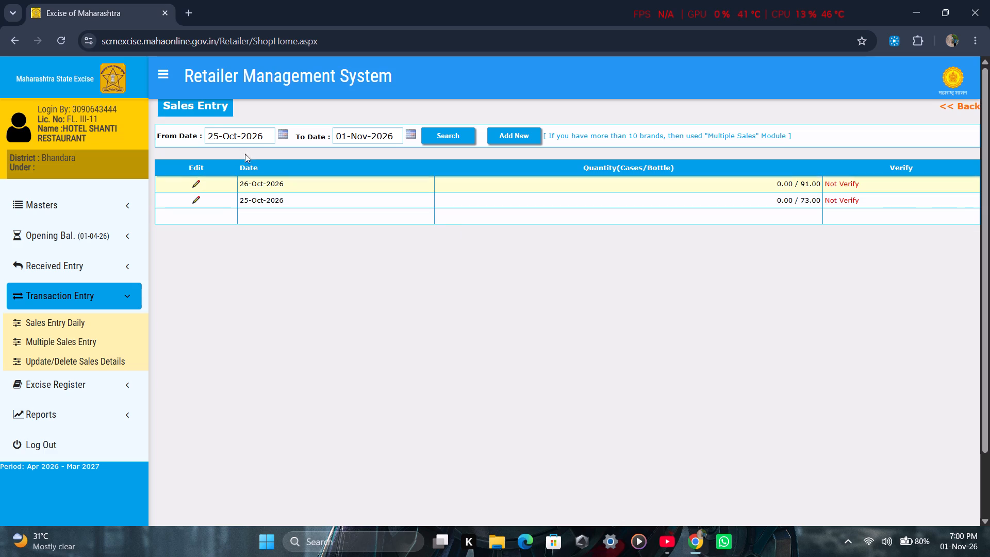
# Start a new sales entry dated 27-Oct-2026.
pyautogui.click(512, 137)
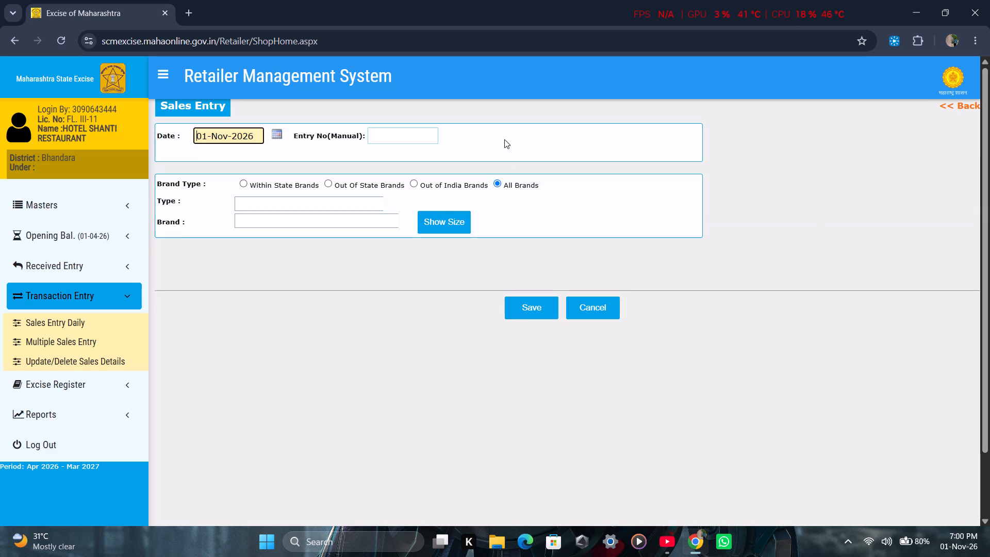
pyautogui.click(271, 138)
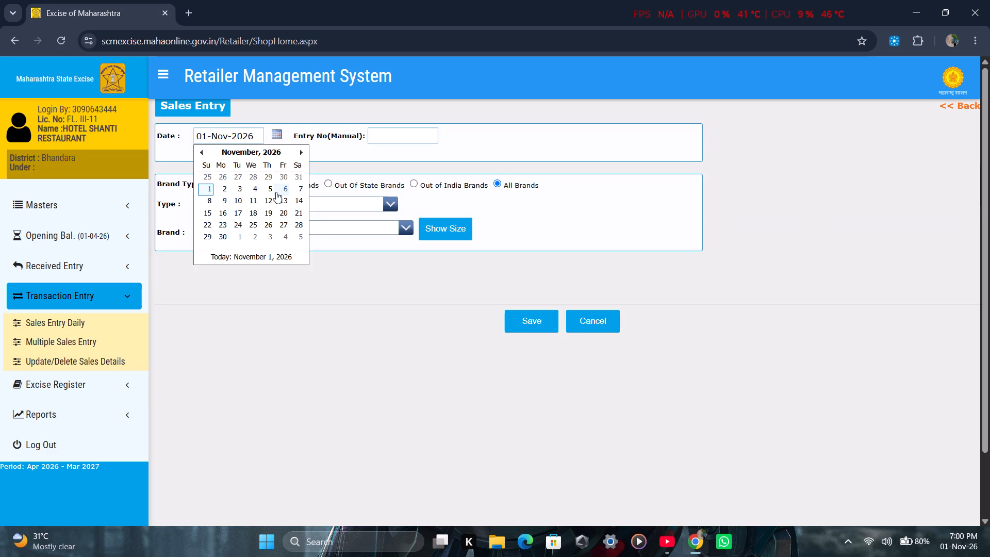
pyautogui.click(241, 178)
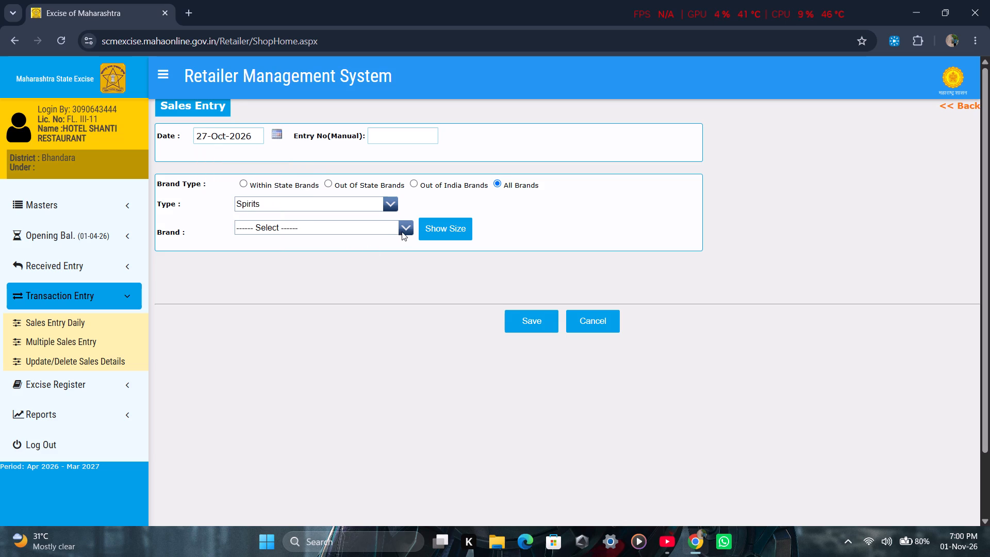
# Add 1 bottle of ALL SEASONS DOUBLE CASK COLLECTION RESERVE WHISKY, 180 ML, to the sales entry.
pyautogui.click(402, 232)
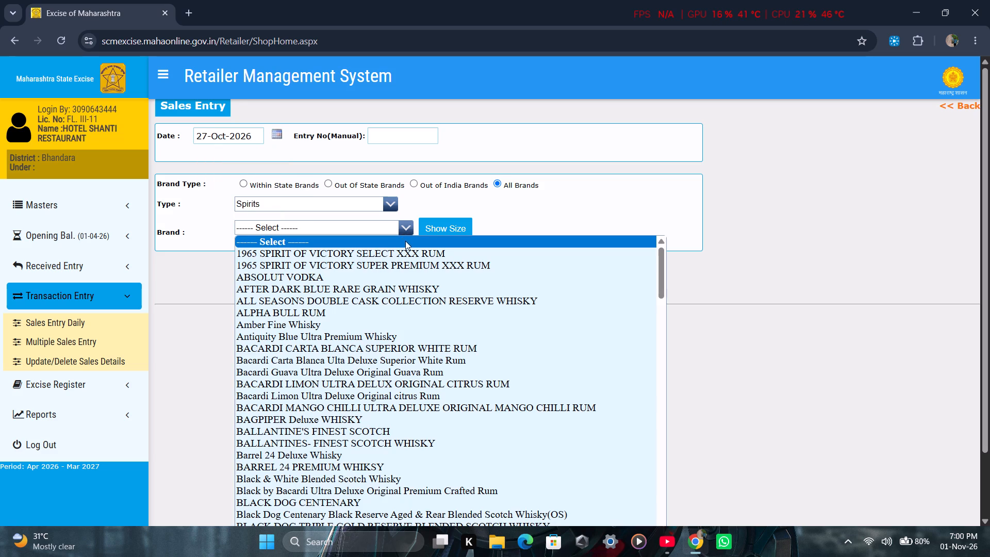
pyautogui.click(411, 304)
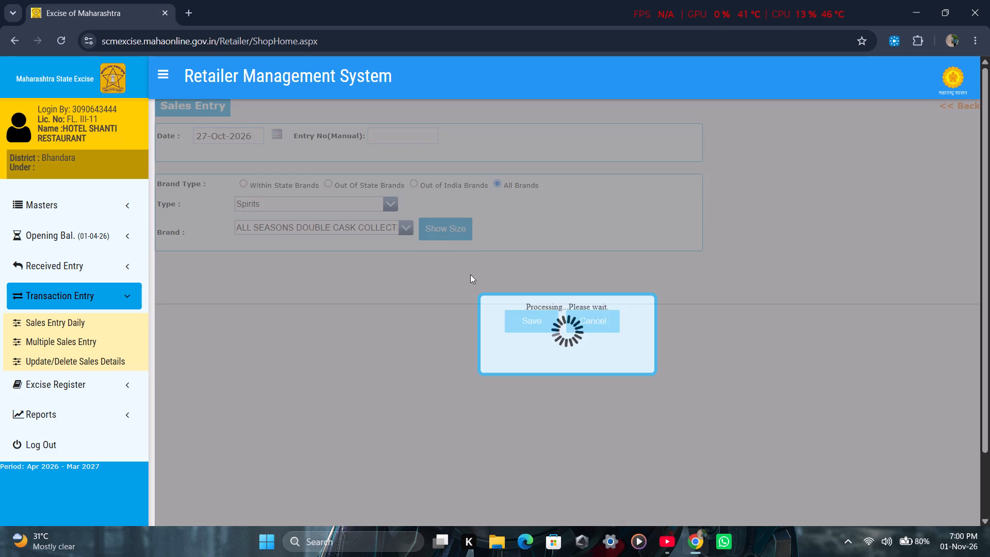
pyautogui.click(457, 231)
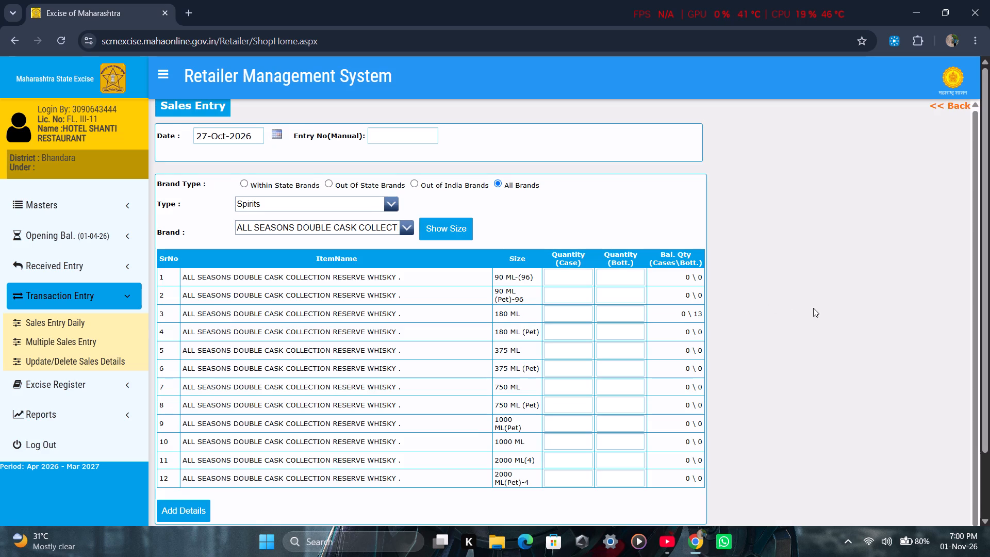
pyautogui.click(631, 311)
pyautogui.press('1')
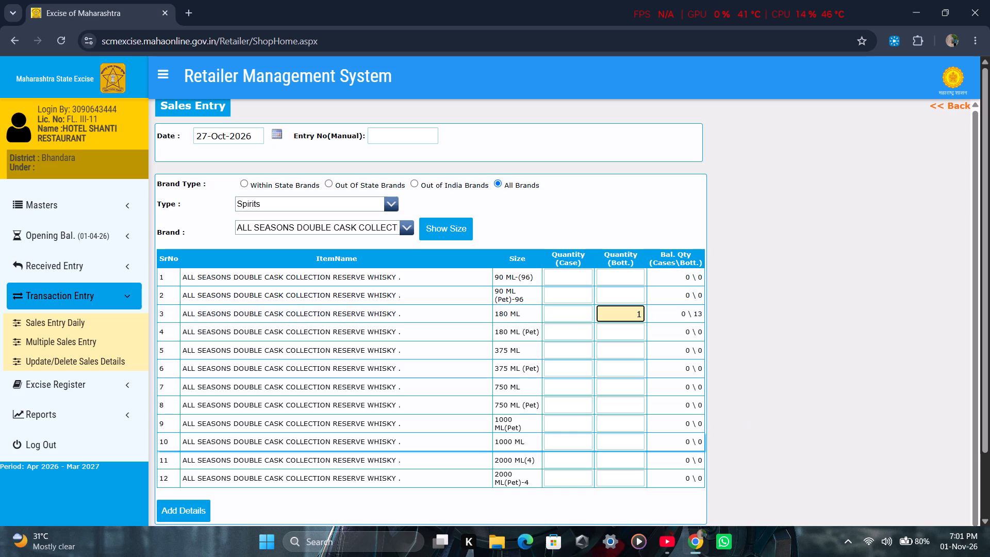
pyautogui.click(189, 515)
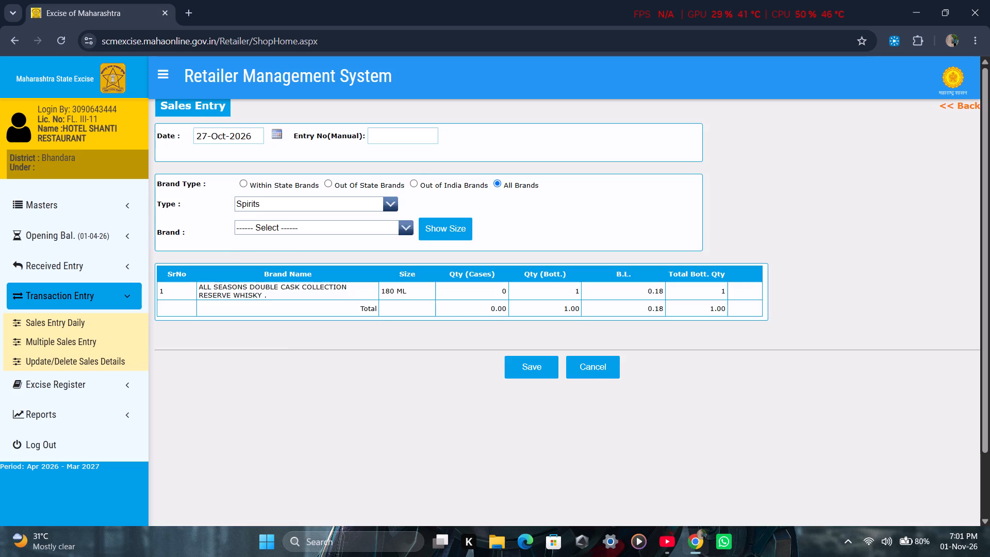
# Add 6 bottles of ICONIQ WHITE FINEST INTERNATIONAL GRAIN WHISKY, 180 ML, to the sales entry.
pyautogui.click(407, 225)
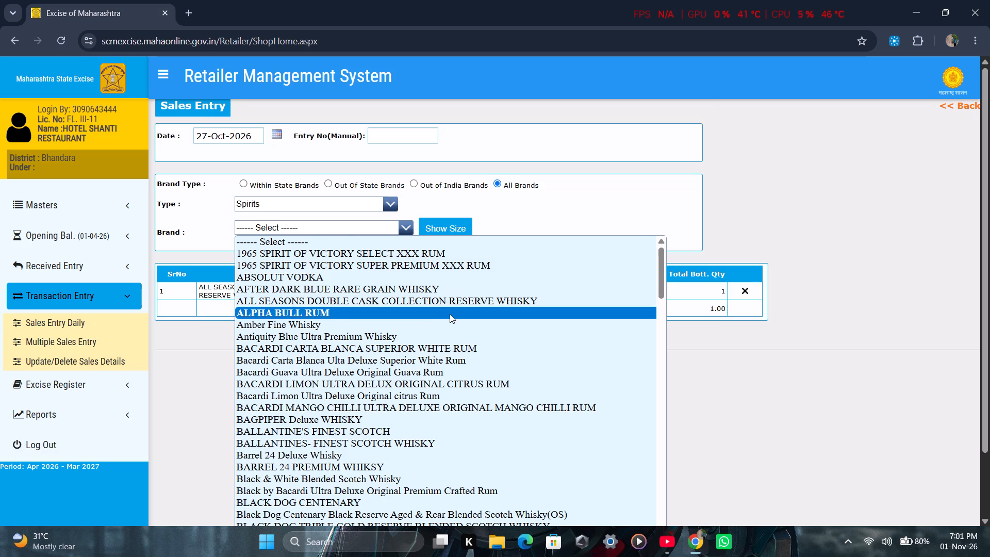
pyautogui.scroll(-20, 449, 314)
pyautogui.scroll(-3, 449, 314)
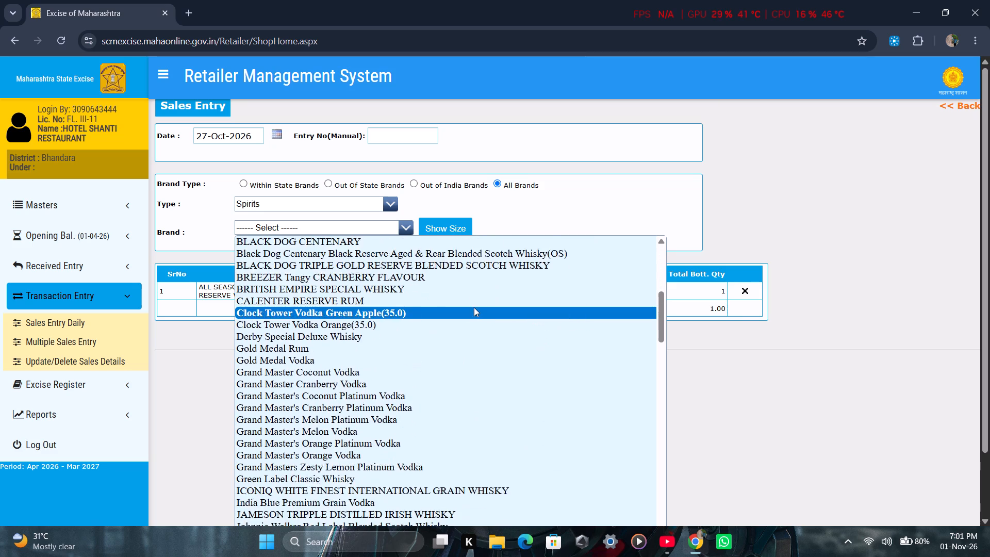
pyautogui.scroll(-3, 474, 307)
pyautogui.click(482, 446)
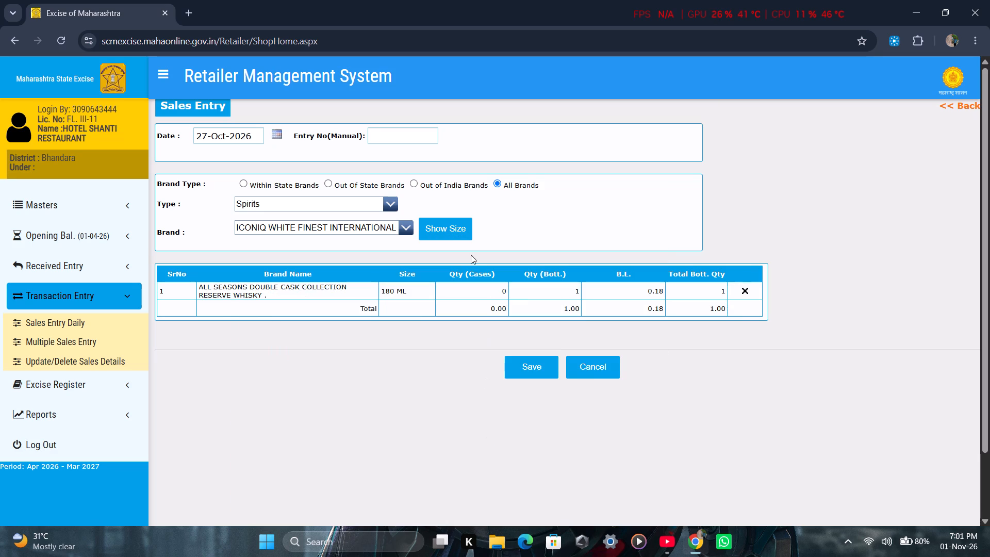
pyautogui.click(458, 232)
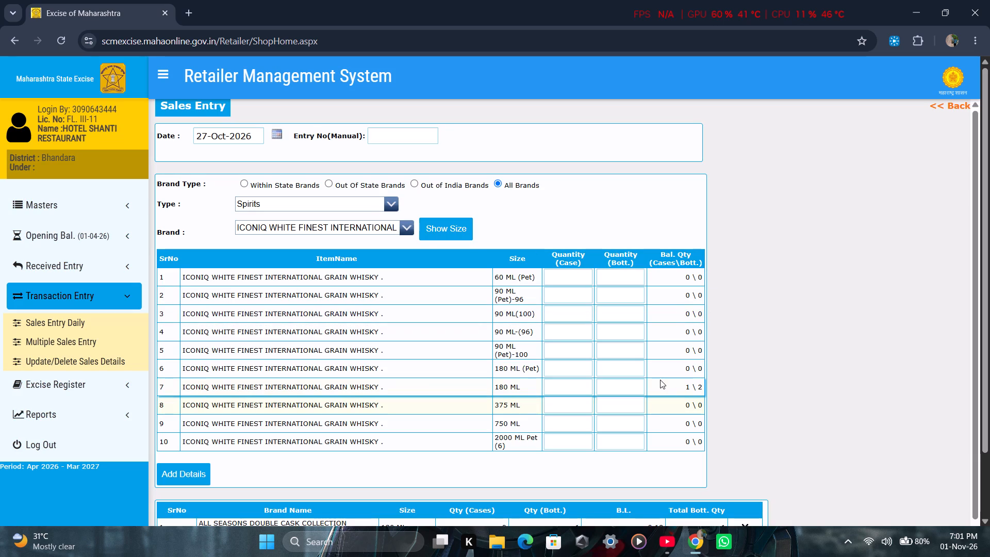
pyautogui.click(632, 383)
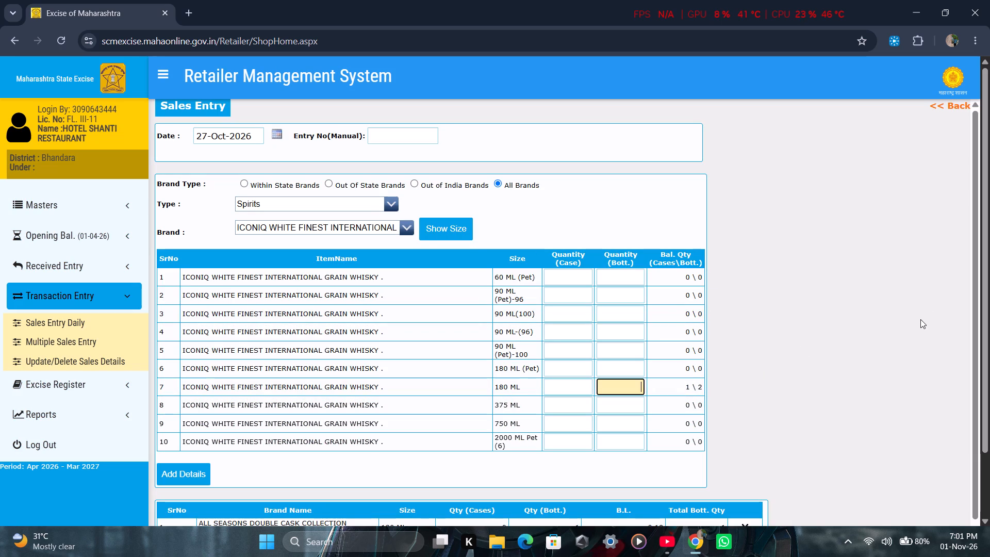
pyautogui.press('6')
pyautogui.click(197, 475)
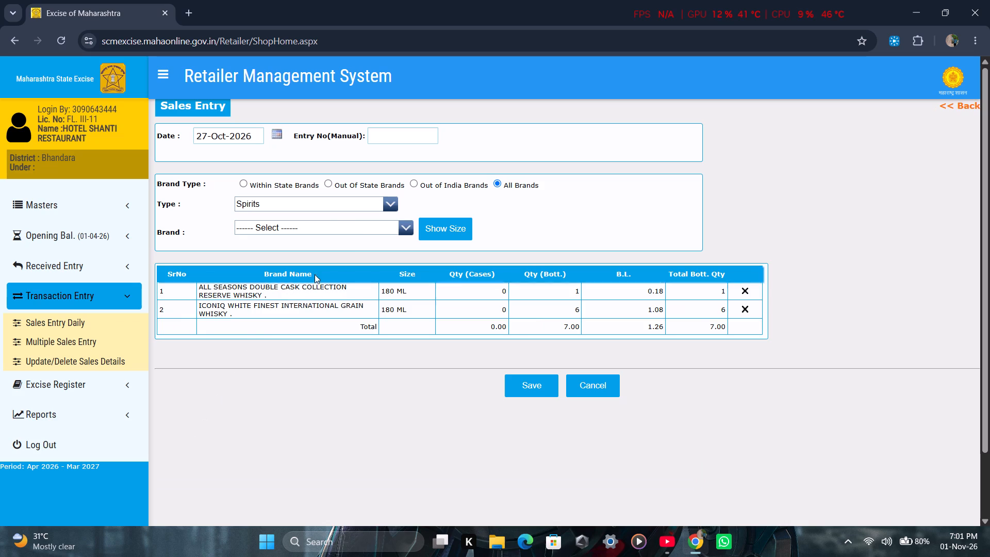
# Add 2 bottles of Seagram's Imperial Blue Superior Grain Whisky, 180 ML, to the sales entry.
pyautogui.click(410, 230)
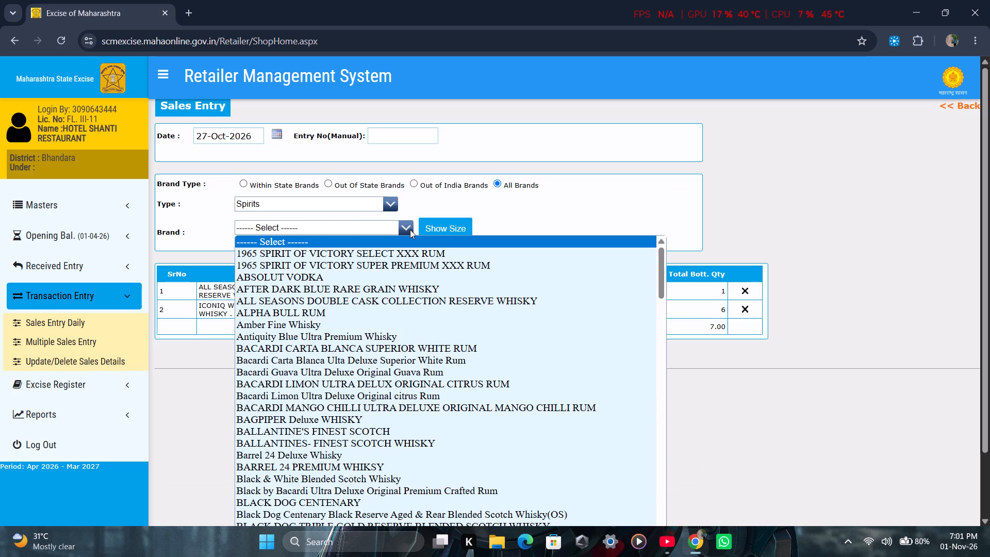
pyautogui.scroll(-17, 420, 286)
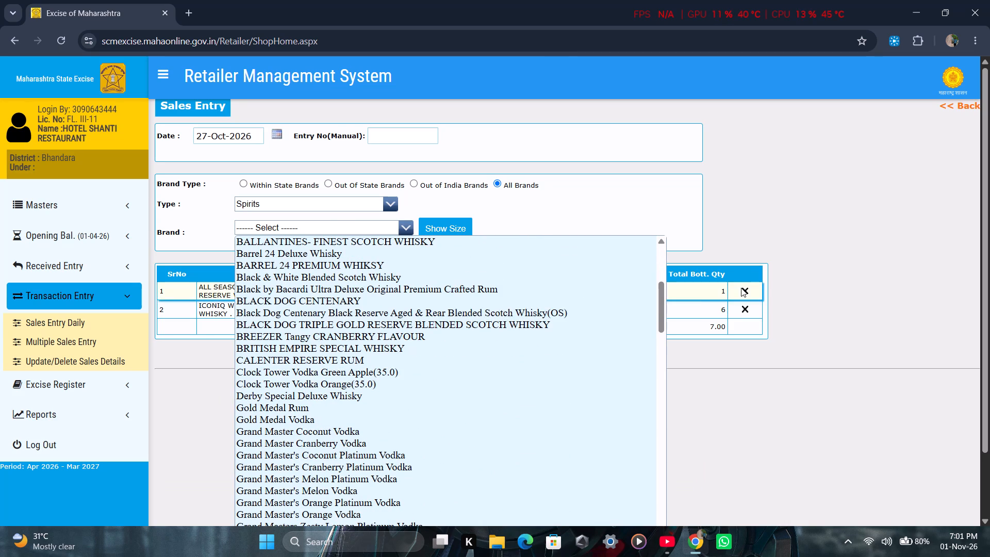
pyautogui.moveTo(659, 309); pyautogui.dragTo(668, 387)
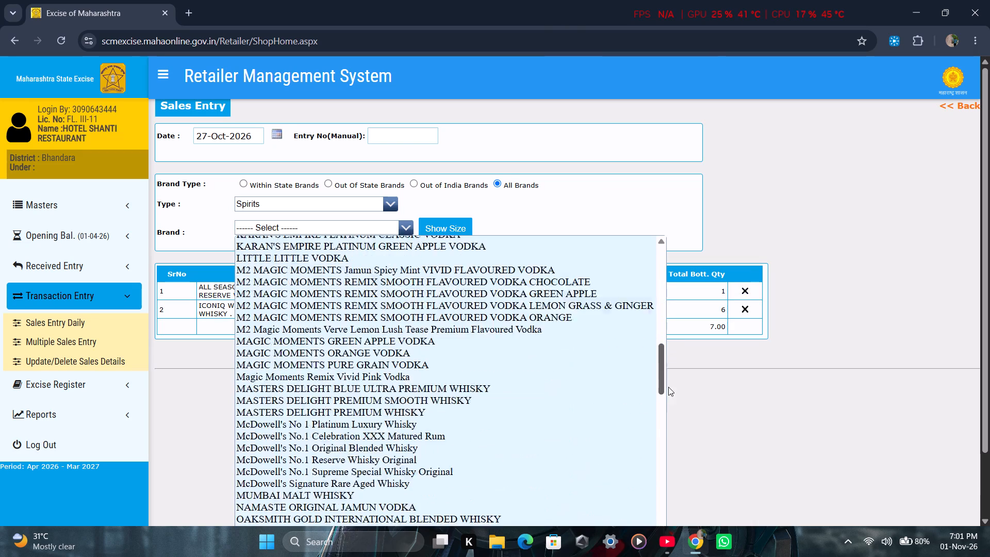
pyautogui.moveTo(668, 387); pyautogui.dragTo(681, 501)
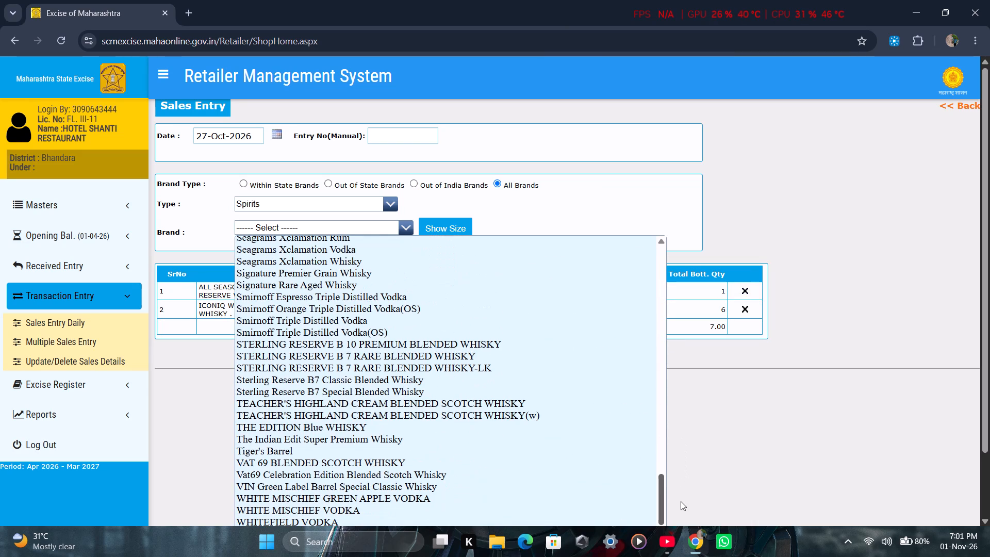
pyautogui.moveTo(681, 501); pyautogui.dragTo(681, 469)
pyautogui.click(542, 333)
pyautogui.click(452, 228)
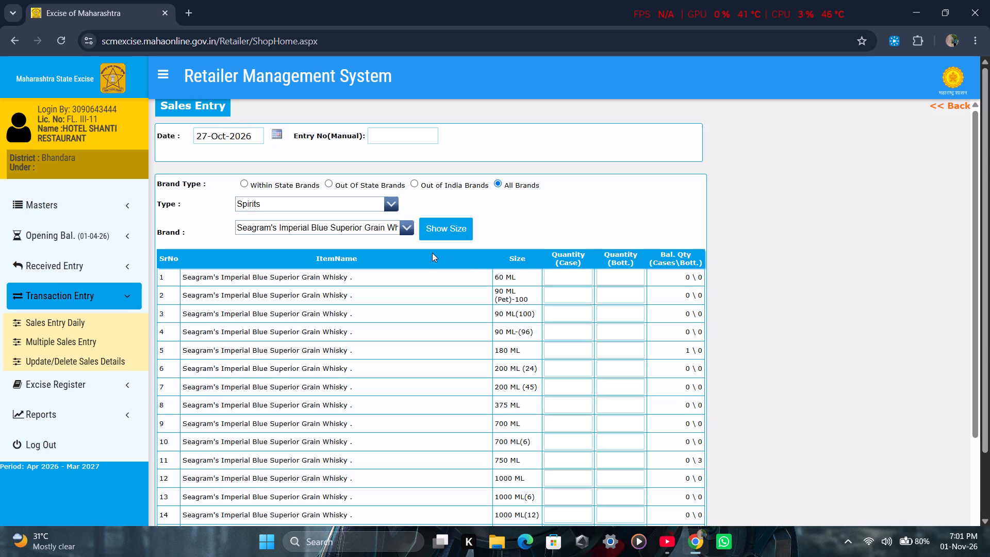
pyautogui.click(614, 356)
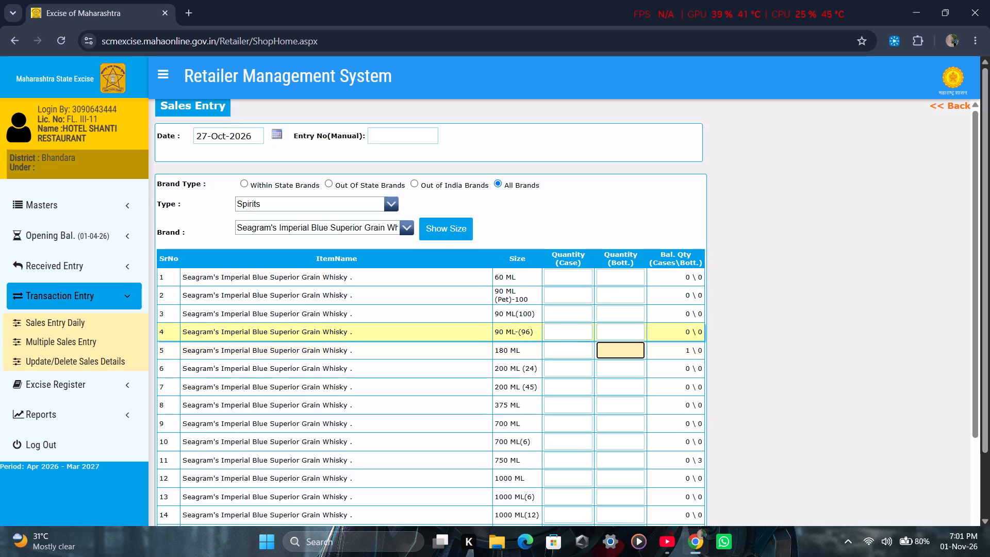
pyautogui.press('2')
pyautogui.scroll(-1, 595, 334)
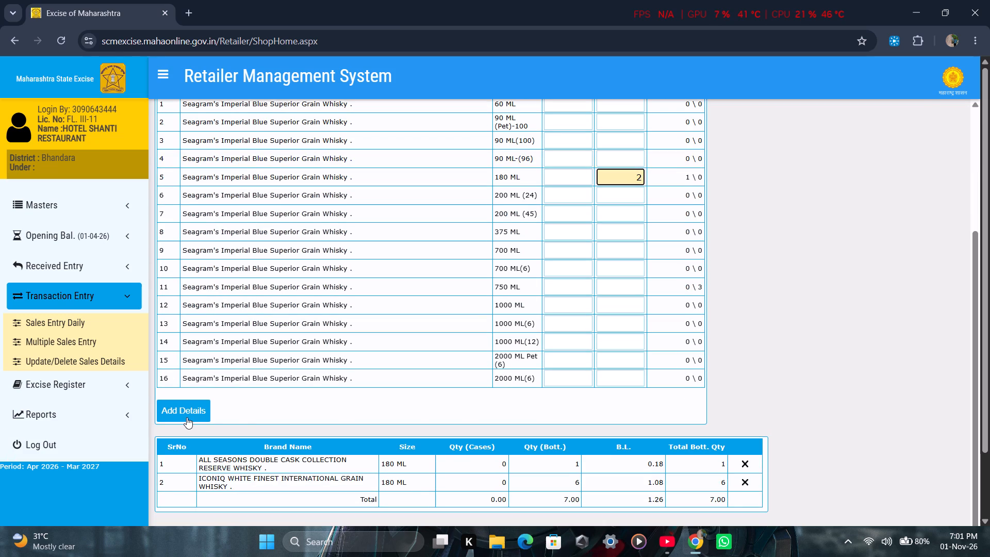
pyautogui.click(187, 417)
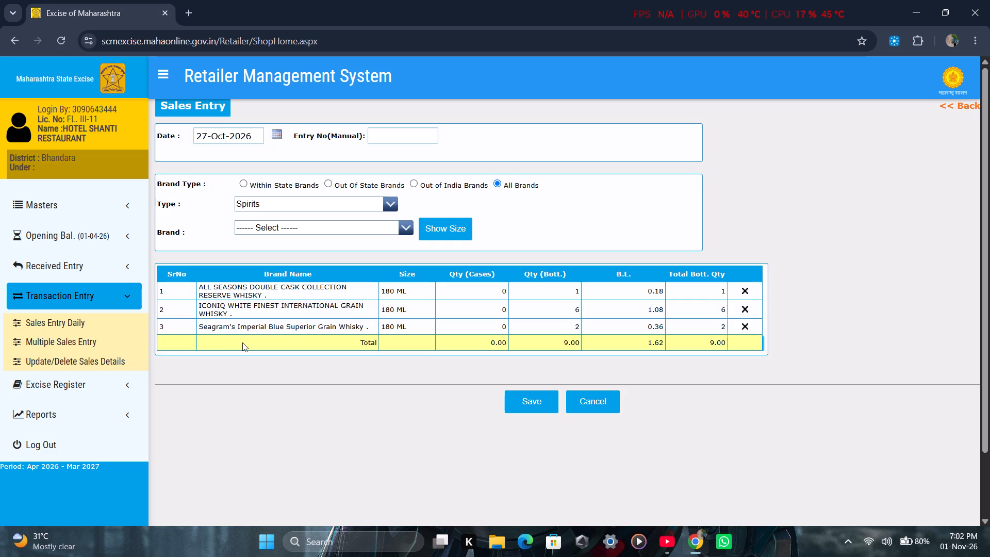
# Add 1 bottle of McDowell's No.1 Reserve Whisky Original, 180 ML (Pet), to the sales entry.
pyautogui.click(407, 228)
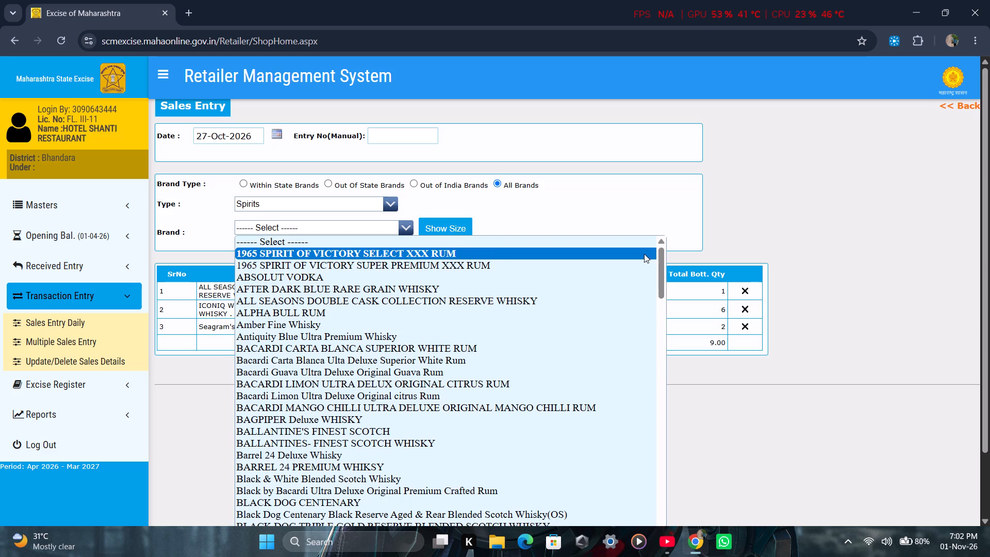
pyautogui.moveTo(656, 280); pyautogui.dragTo(703, 382)
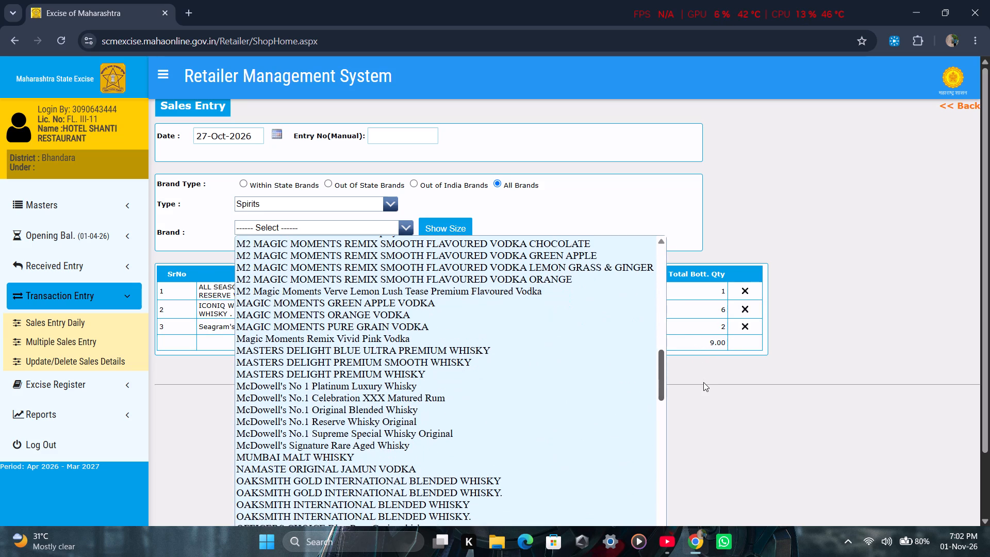
pyautogui.moveTo(703, 382); pyautogui.dragTo(699, 385)
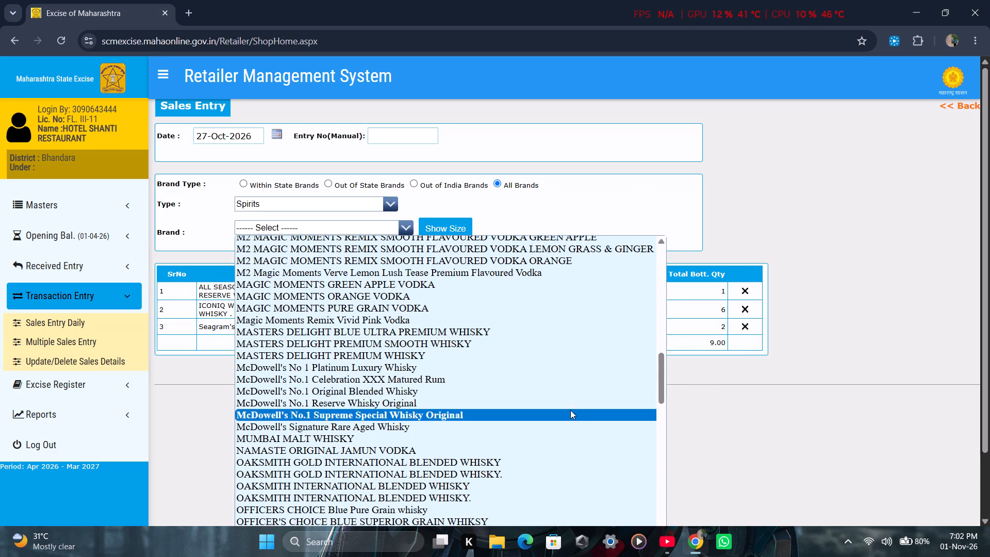
pyautogui.click(510, 402)
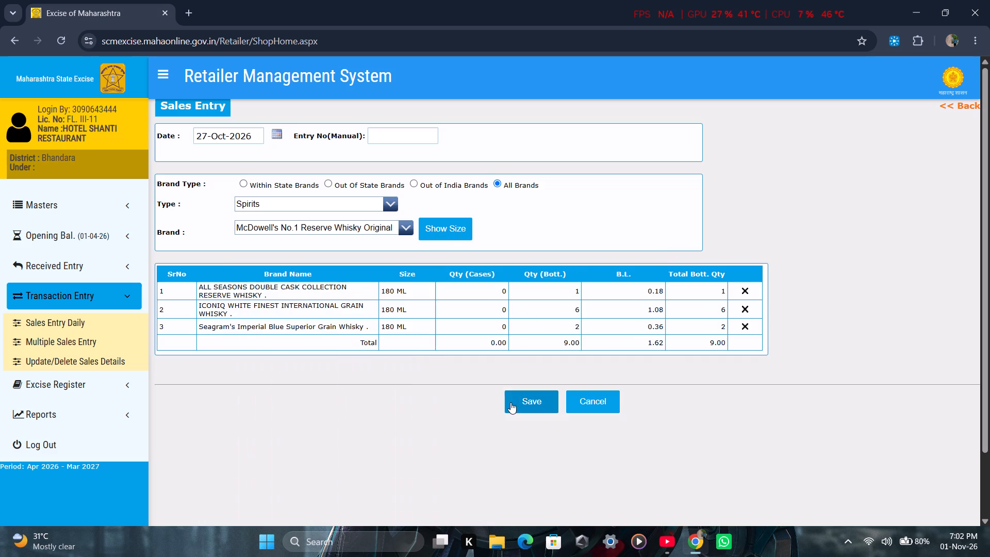
pyautogui.click(445, 239)
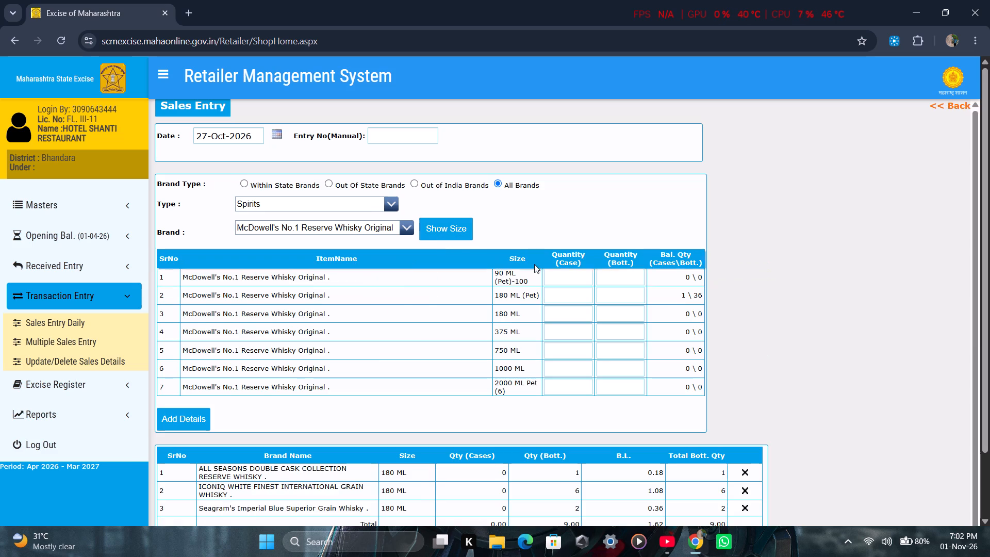
pyautogui.click(631, 303)
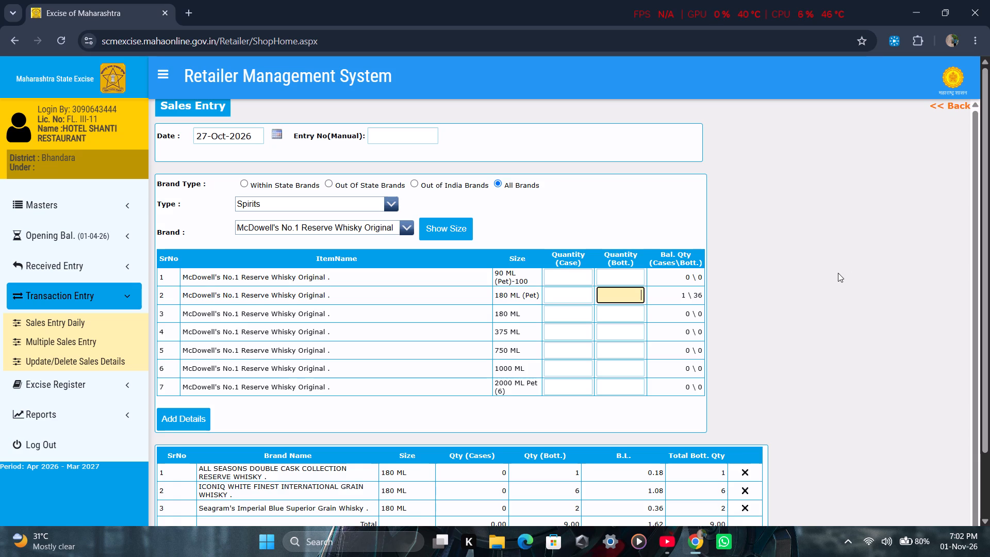
pyautogui.press('1')
pyautogui.click(186, 413)
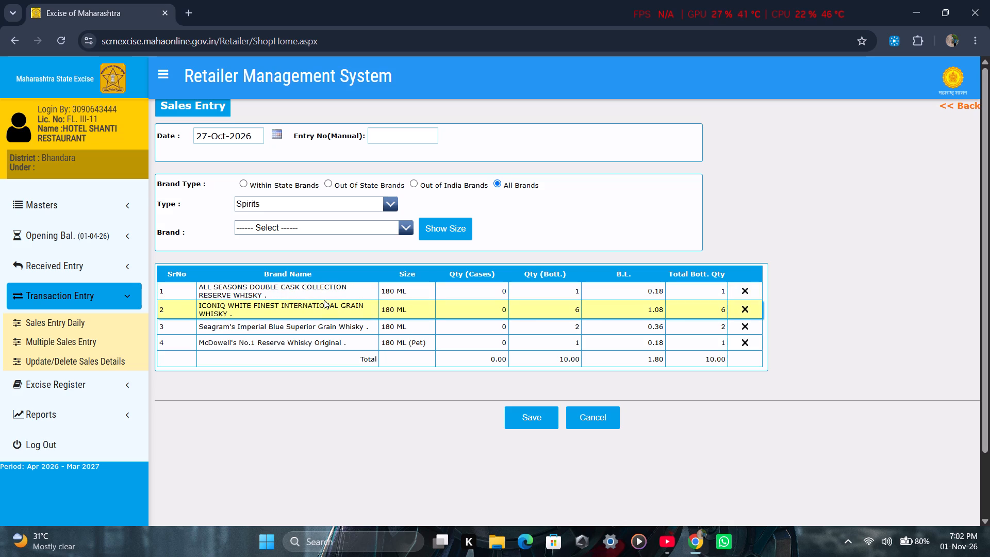
# Add OFFICERS CHOICE Blue Pure Grain whisky to the sales entry: 3 bottles of 180 ML and 4 bottles of 90 ML (Pet)-100.
pyautogui.click(392, 227)
pyautogui.click(410, 232)
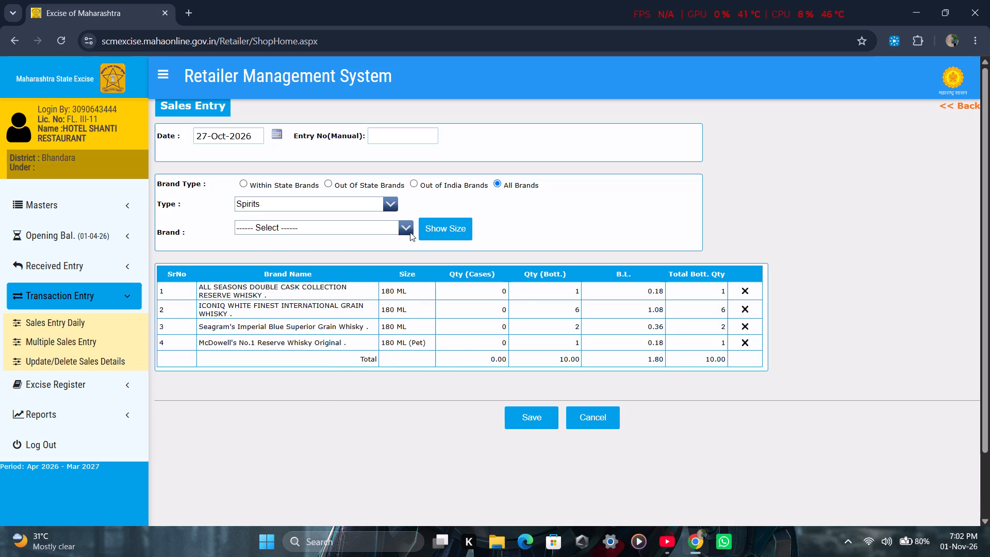
pyautogui.moveTo(658, 265); pyautogui.dragTo(665, 305)
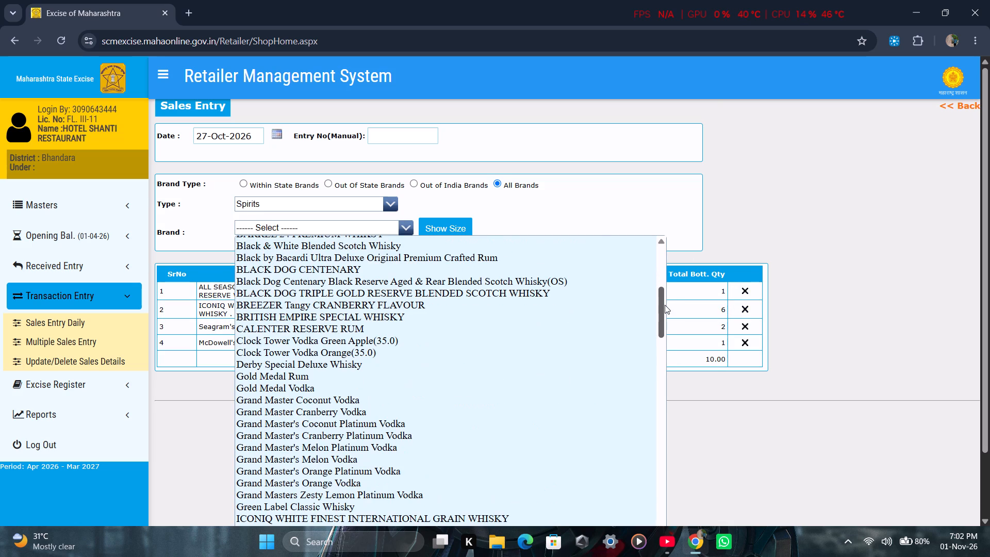
pyautogui.moveTo(665, 305); pyautogui.dragTo(675, 340)
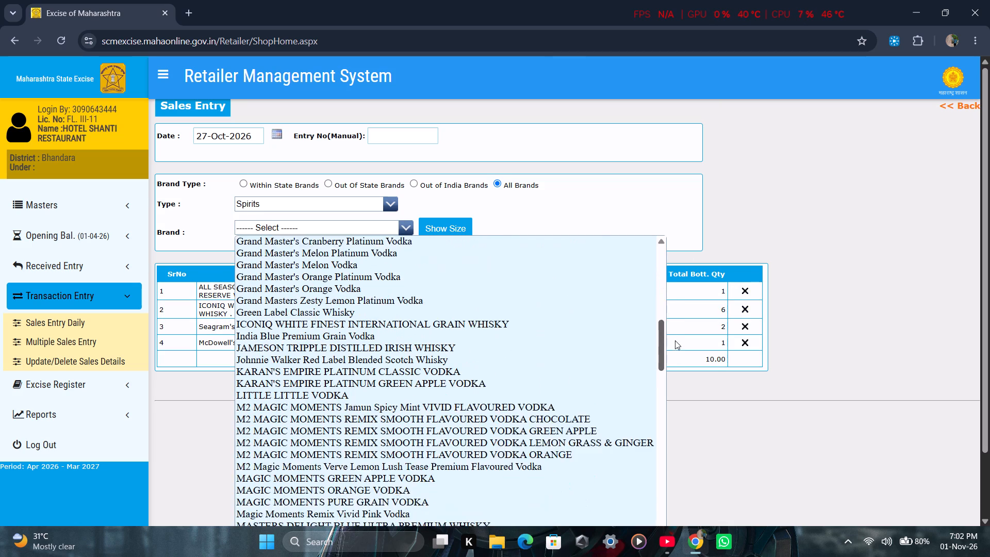
pyautogui.moveTo(675, 340); pyautogui.dragTo(674, 383)
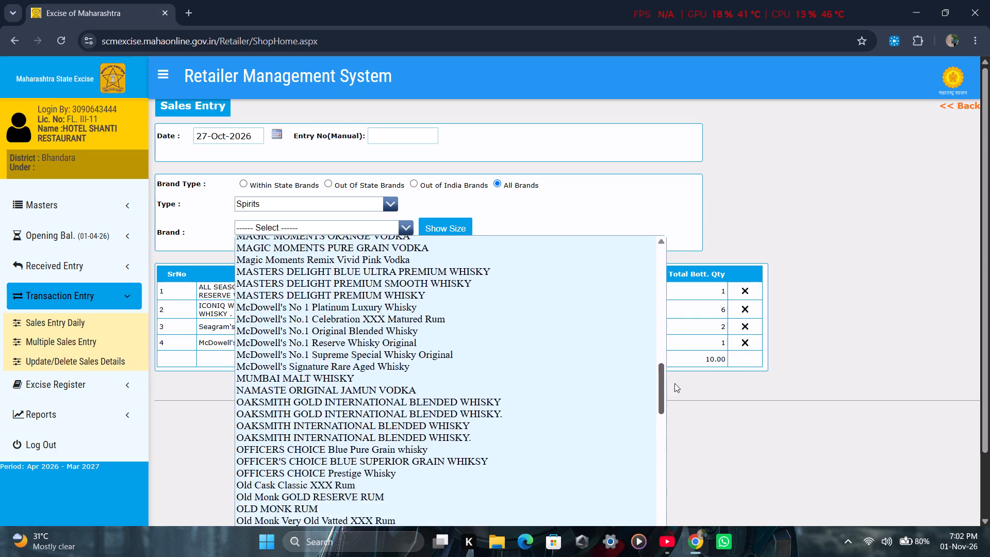
pyautogui.moveTo(674, 383); pyautogui.dragTo(661, 513)
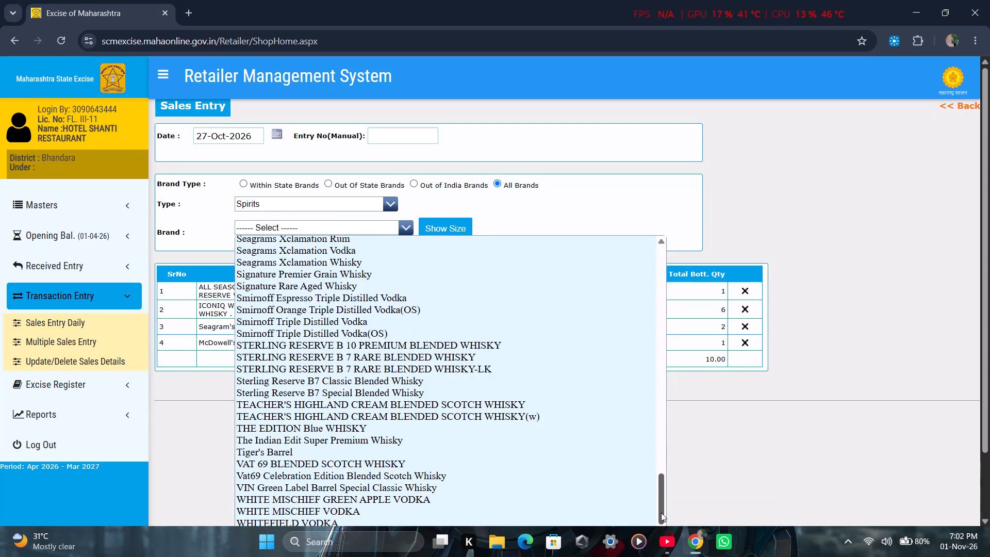
pyautogui.moveTo(661, 513); pyautogui.dragTo(653, 404)
pyautogui.click(560, 314)
pyautogui.click(461, 235)
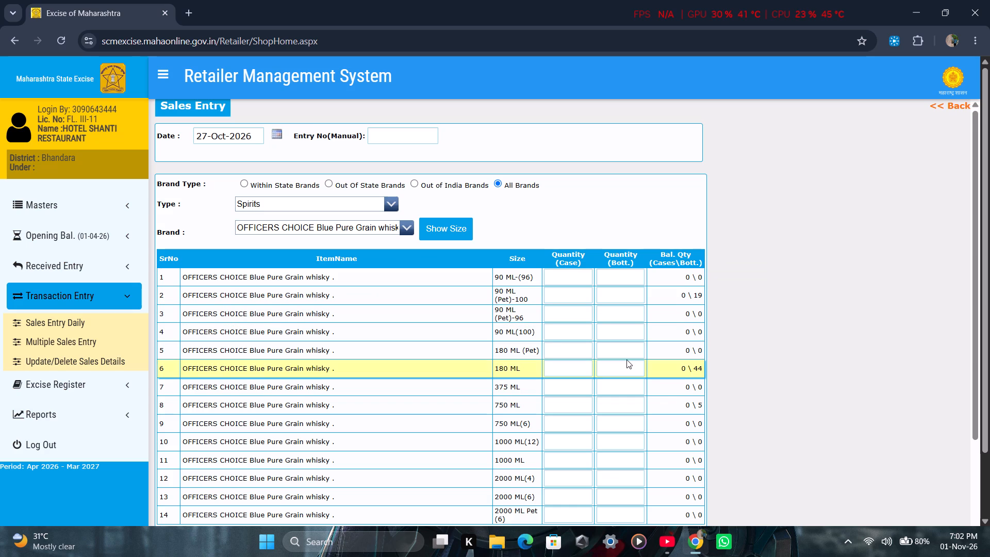
pyautogui.click(626, 359)
pyautogui.click(628, 364)
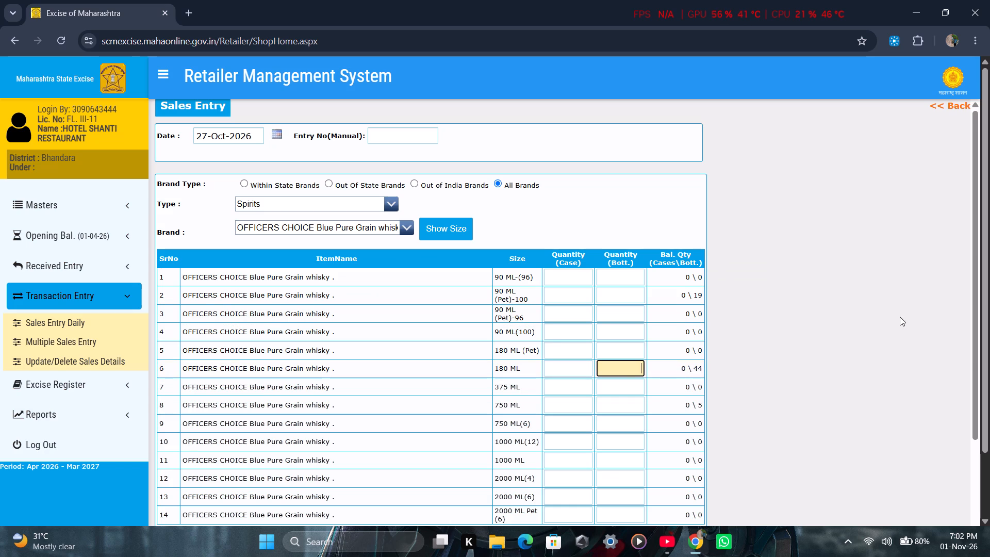
pyautogui.press('3')
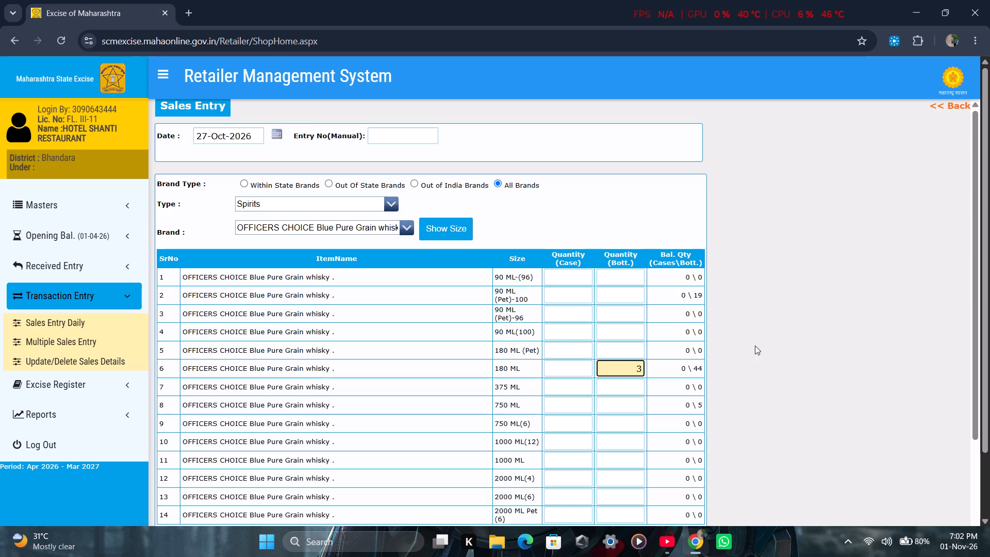
pyautogui.click(621, 302)
pyautogui.press('4')
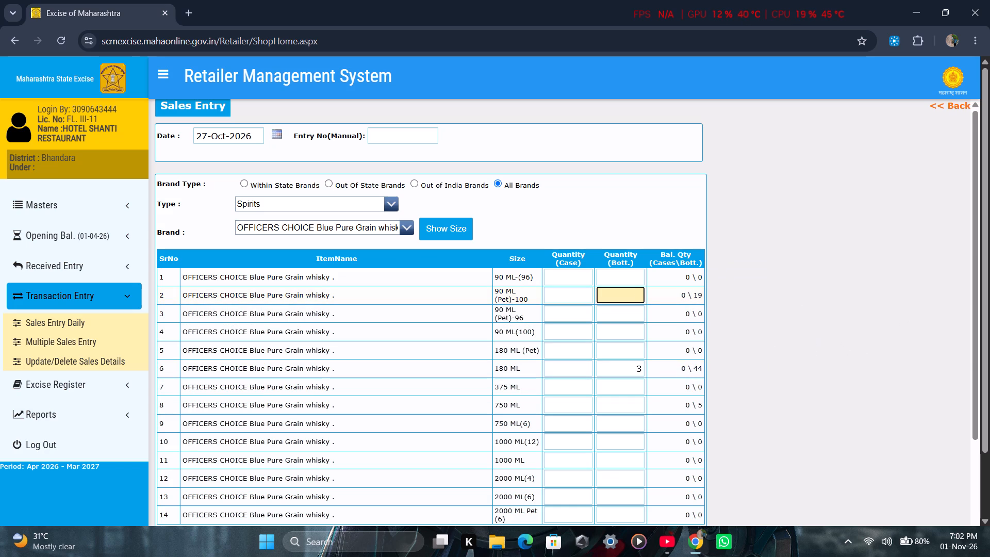
pyautogui.scroll(-1, 704, 391)
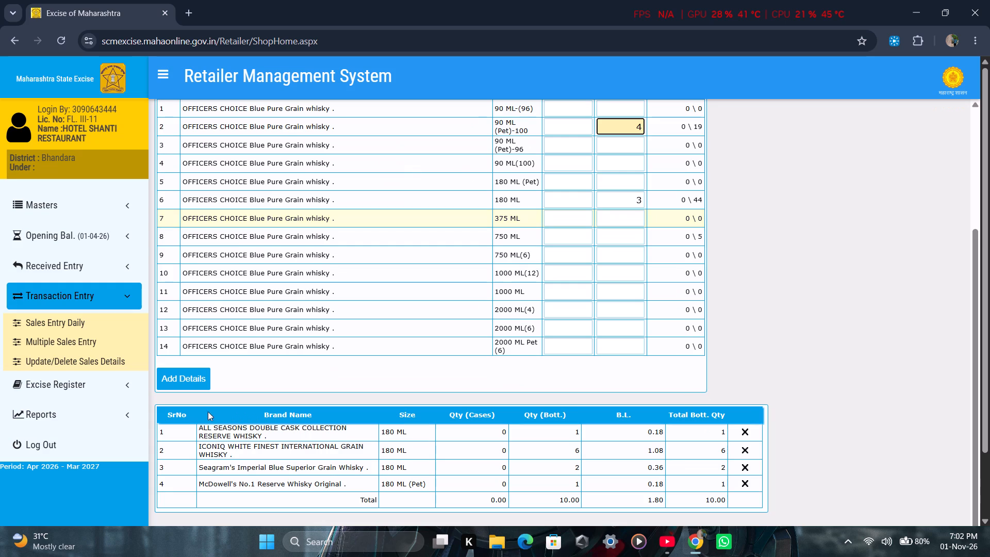
pyautogui.click(173, 380)
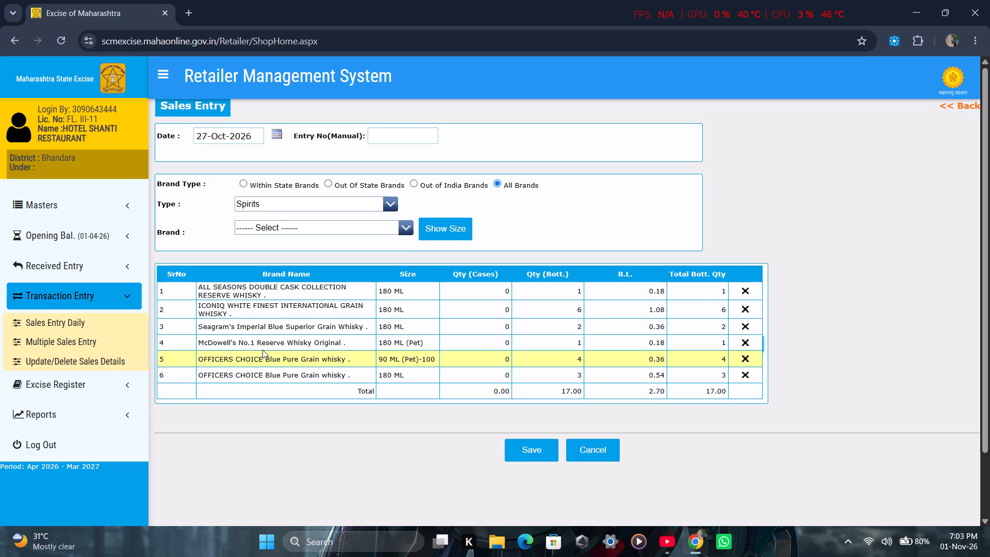
# Add 6 bottles of Royal Challenge Classic Premium Whisky, 180 ML (Pet), to the sales entry.
pyautogui.click(404, 225)
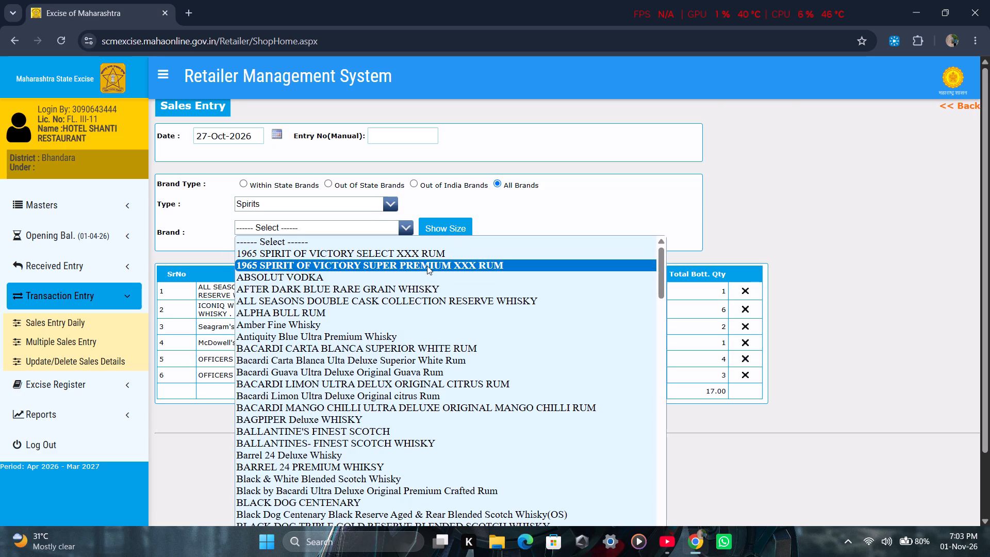
pyautogui.scroll(-13, 415, 283)
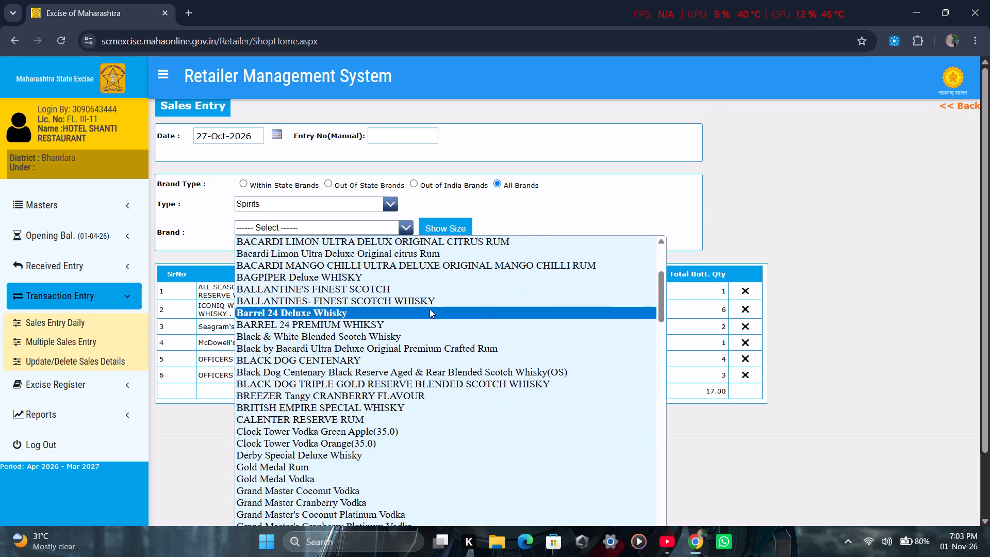
pyautogui.scroll(-8, 430, 309)
pyautogui.scroll(1, 425, 317)
pyautogui.scroll(-5, 423, 317)
pyautogui.scroll(1, 423, 322)
pyautogui.scroll(-4, 422, 322)
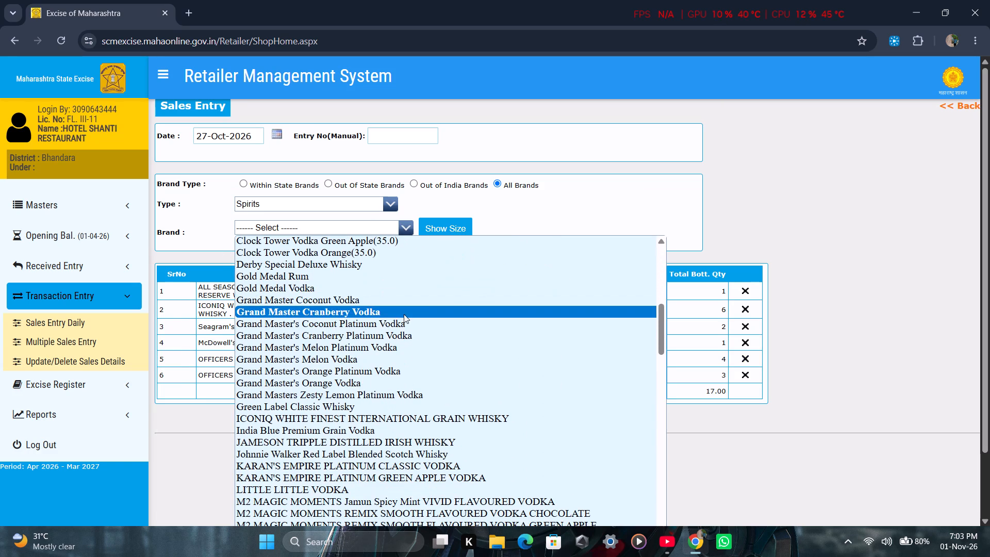
pyautogui.scroll(-7, 406, 313)
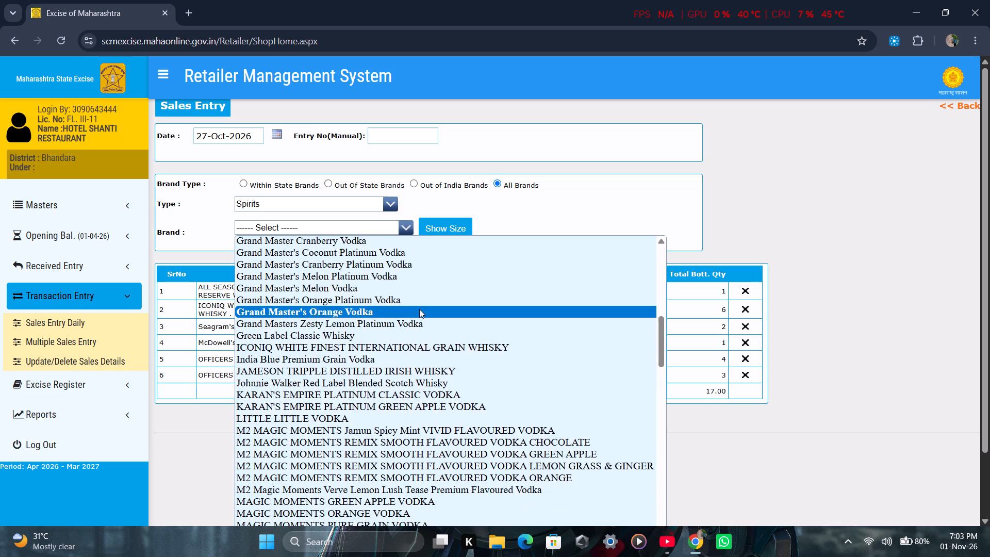
pyautogui.scroll(-20, 419, 309)
pyautogui.scroll(-8, 419, 309)
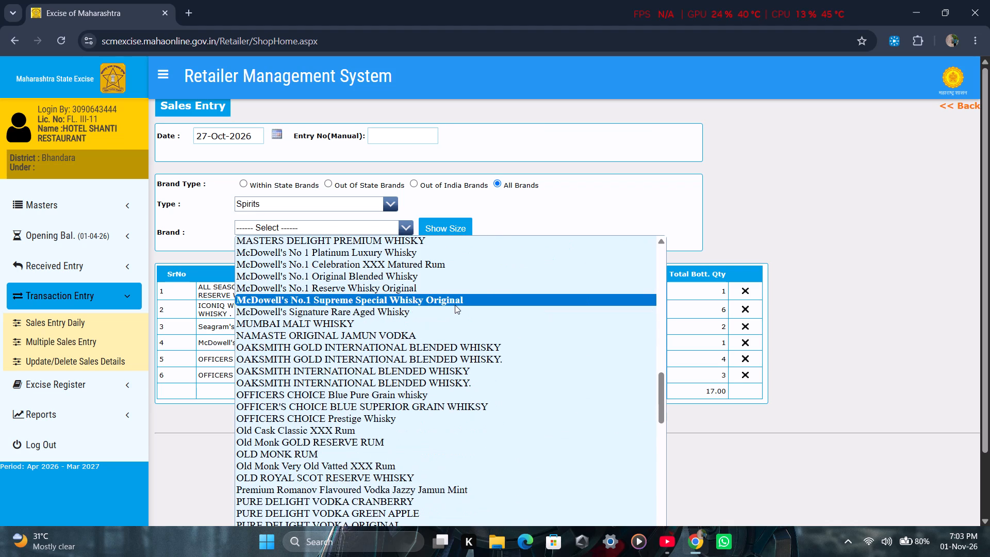
pyautogui.scroll(-12, 455, 308)
pyautogui.scroll(1, 454, 317)
pyautogui.scroll(-5, 454, 317)
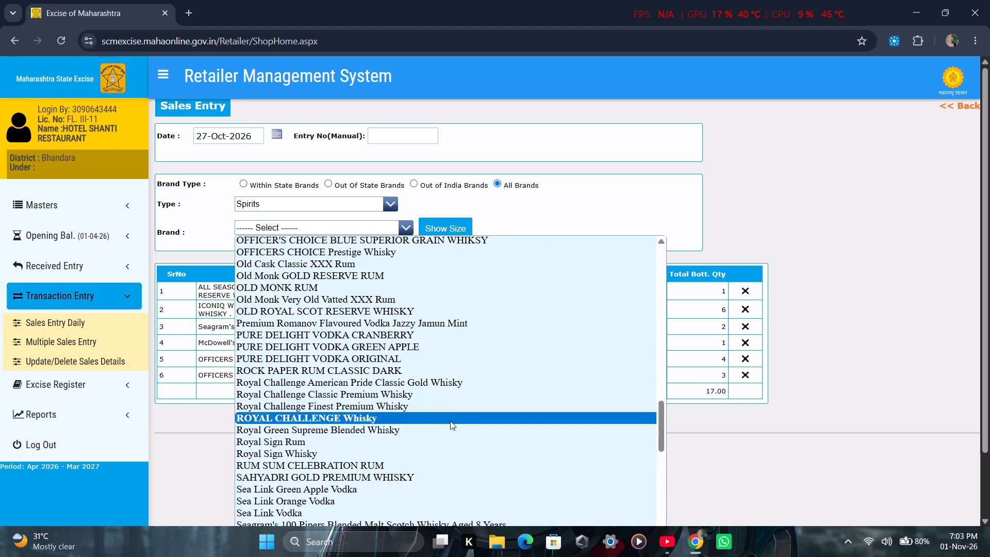
pyautogui.click(448, 398)
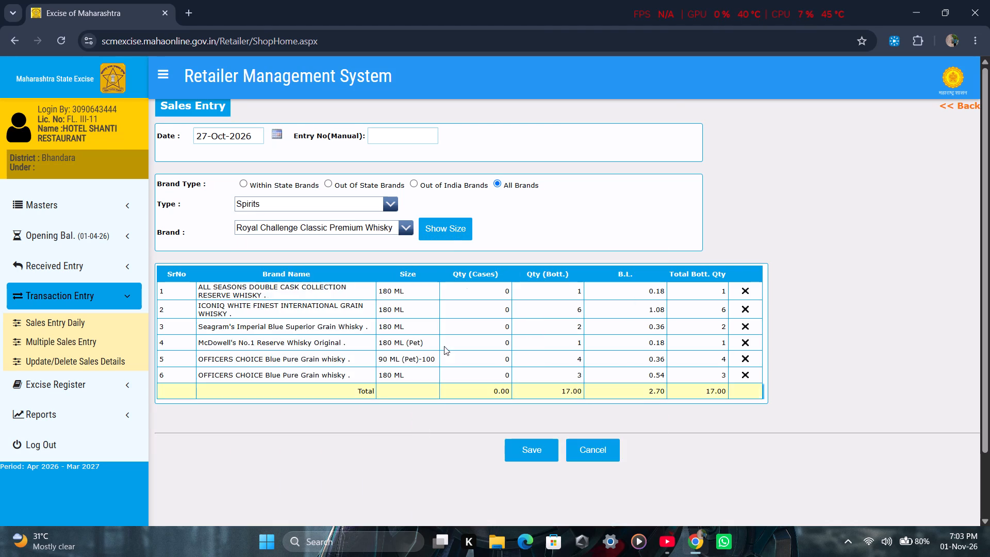
pyautogui.click(452, 232)
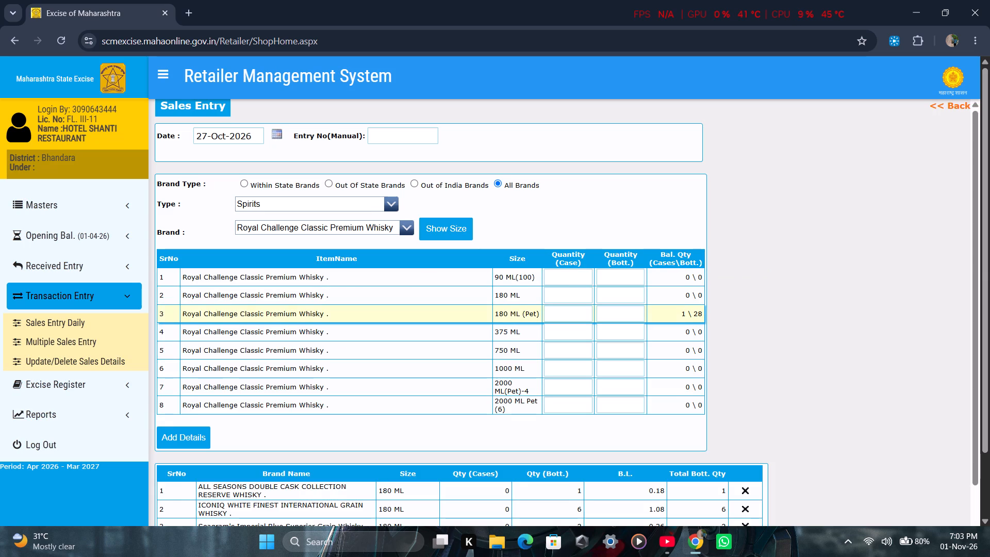
pyautogui.click(605, 314)
pyautogui.press('6')
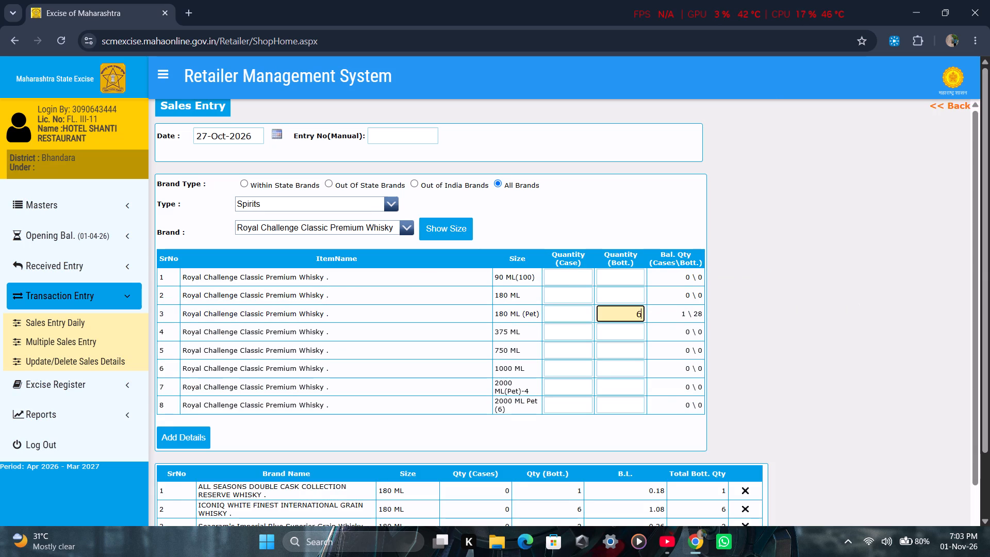
pyautogui.click(173, 430)
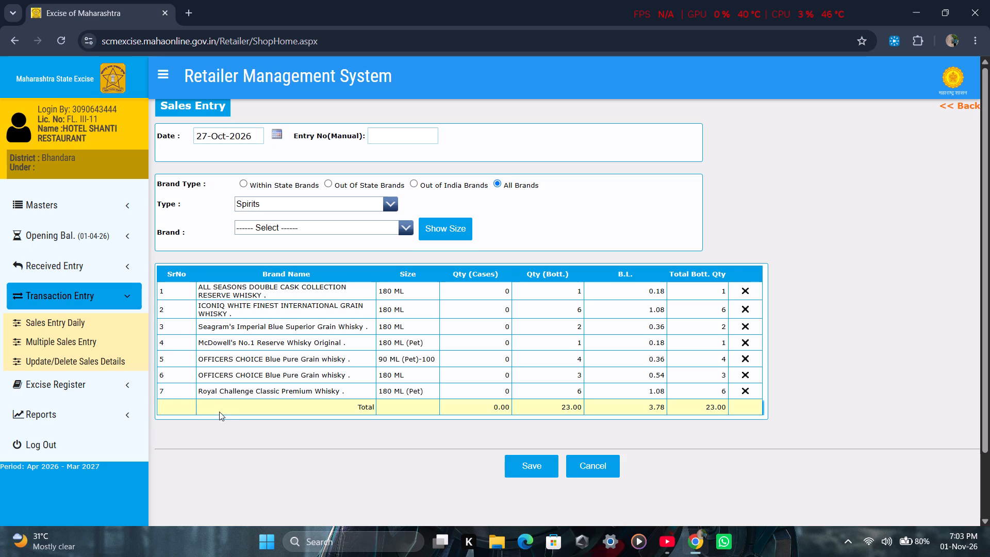
# Add 1 bottle of Royal Green Supreme Blended Whisky, 180 ML, to the sales entry.
pyautogui.click(402, 222)
pyautogui.moveTo(659, 284); pyautogui.dragTo(667, 304)
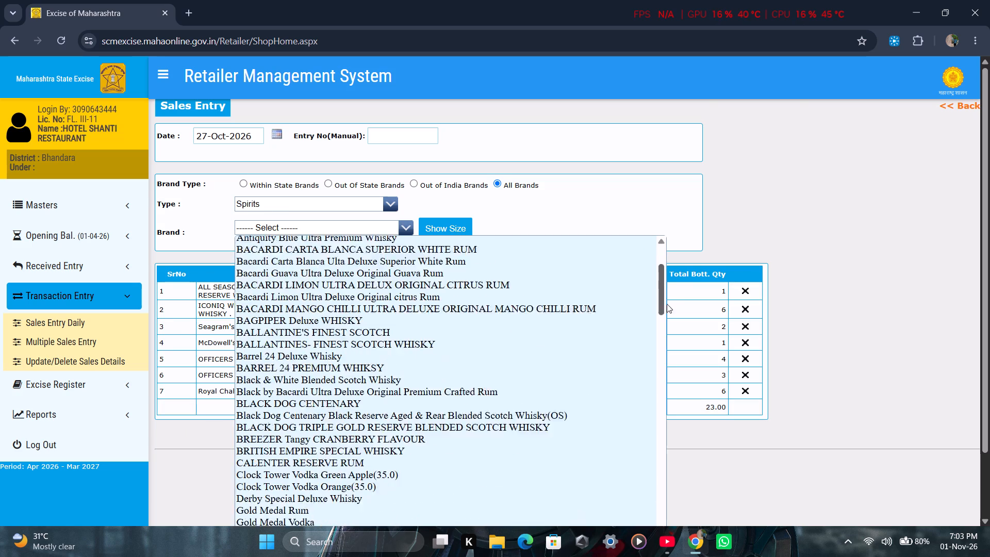
pyautogui.moveTo(667, 304); pyautogui.dragTo(672, 450)
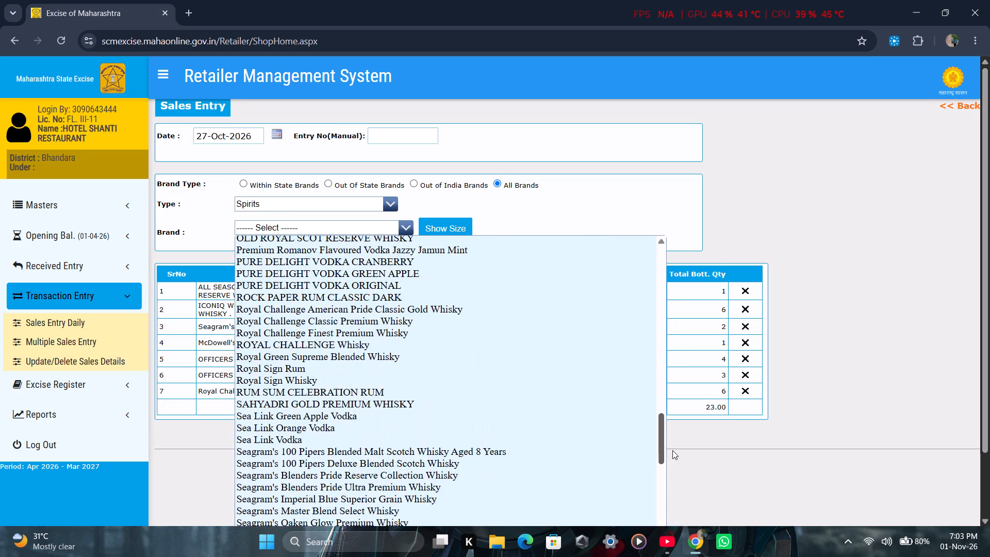
pyautogui.moveTo(672, 450); pyautogui.dragTo(672, 437)
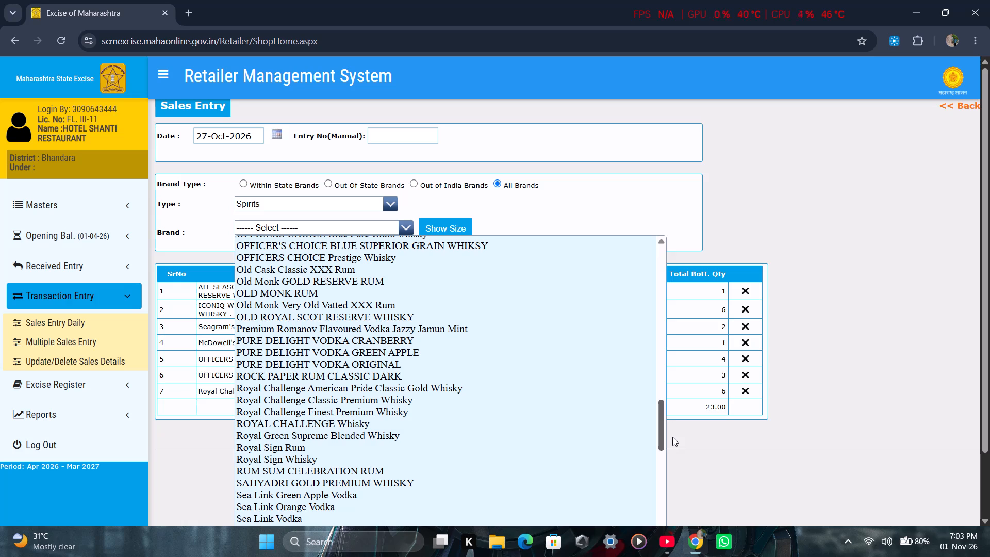
pyautogui.moveTo(672, 437); pyautogui.dragTo(672, 435)
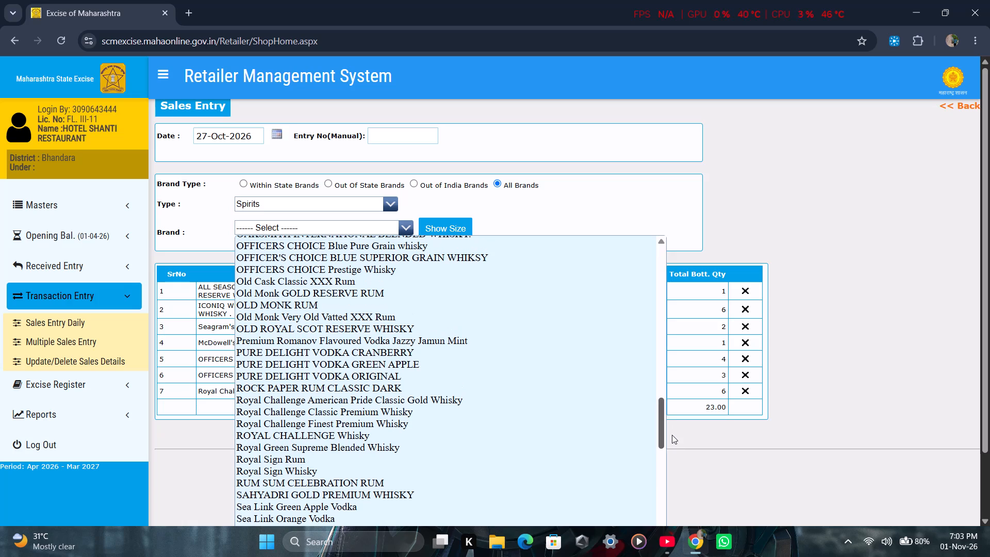
pyautogui.moveTo(672, 435); pyautogui.dragTo(672, 434)
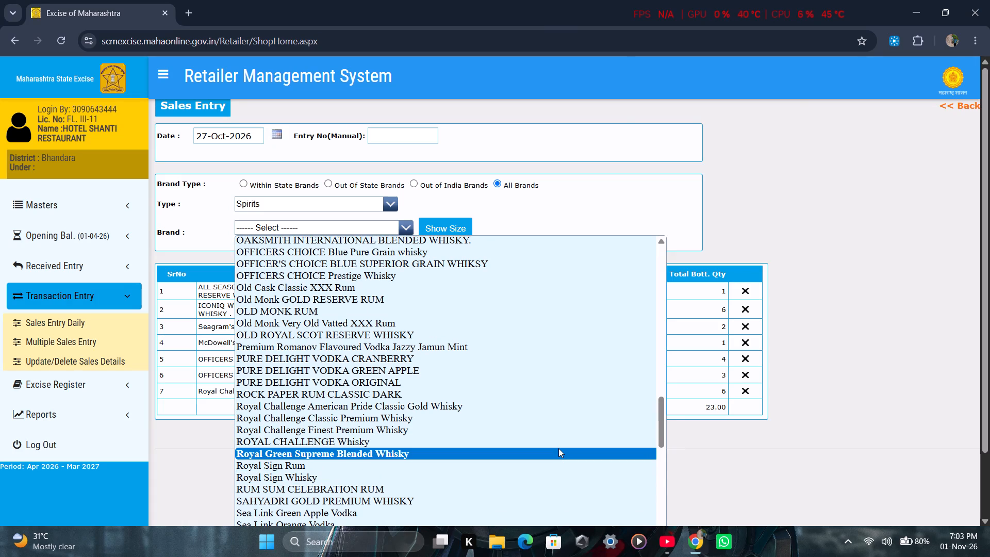
pyautogui.click(558, 448)
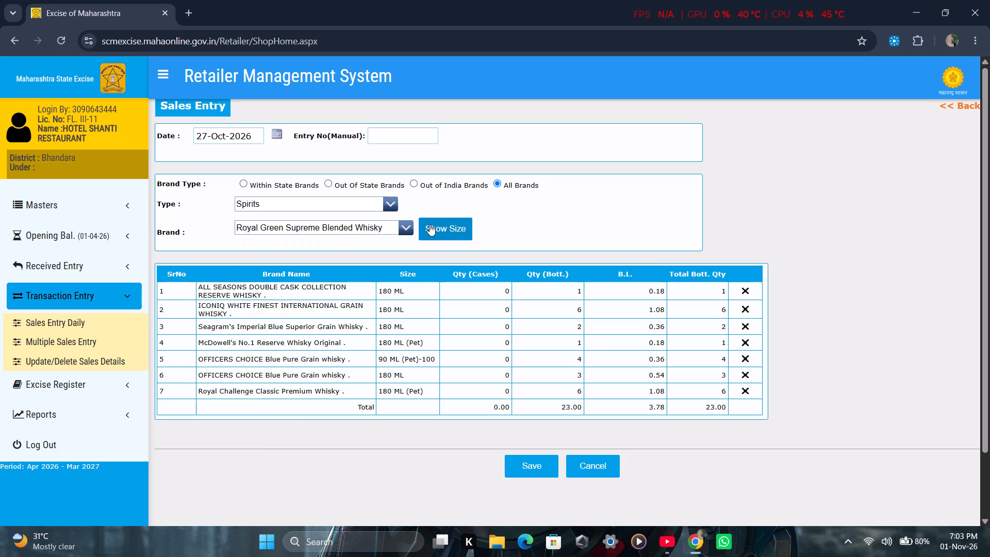
pyautogui.click(439, 227)
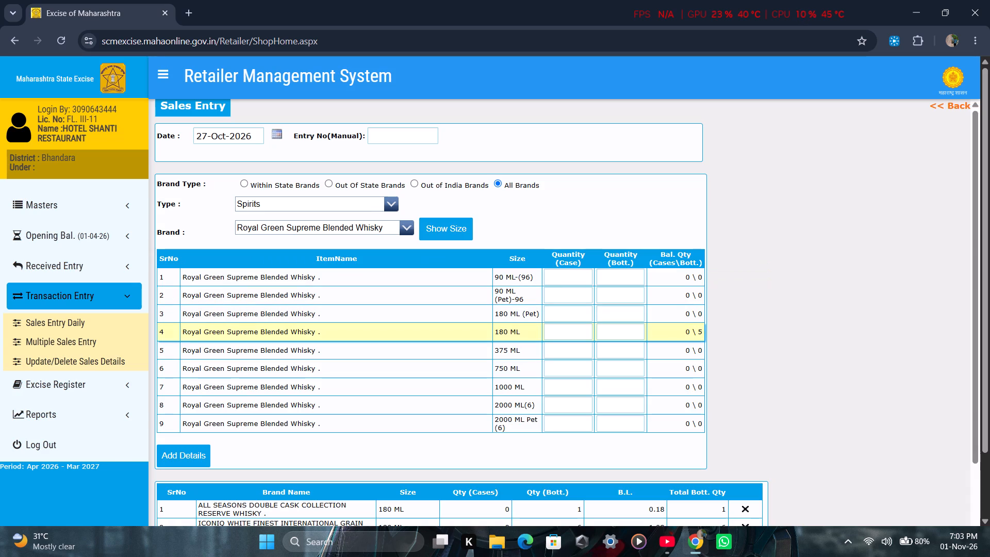
pyautogui.click(615, 328)
pyautogui.press('1')
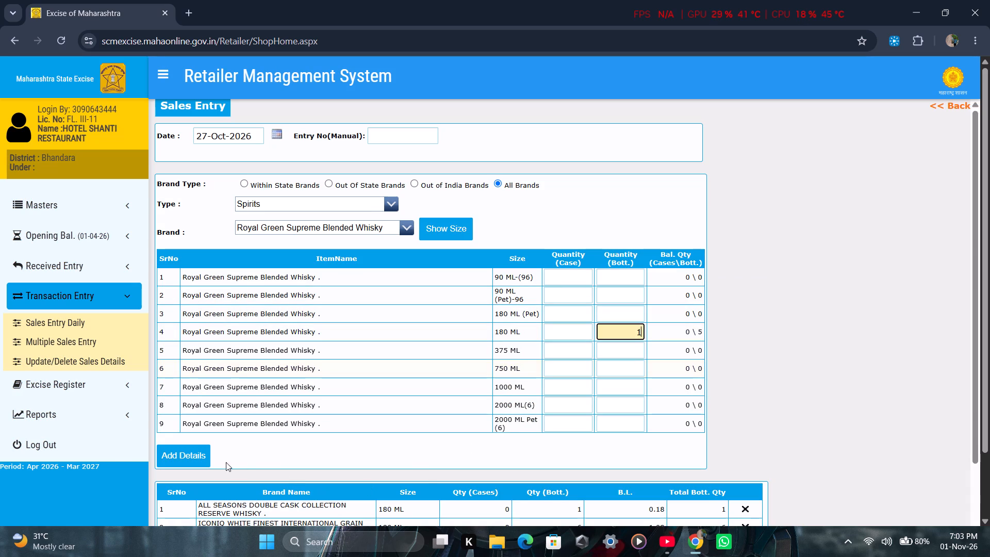
pyautogui.click(205, 458)
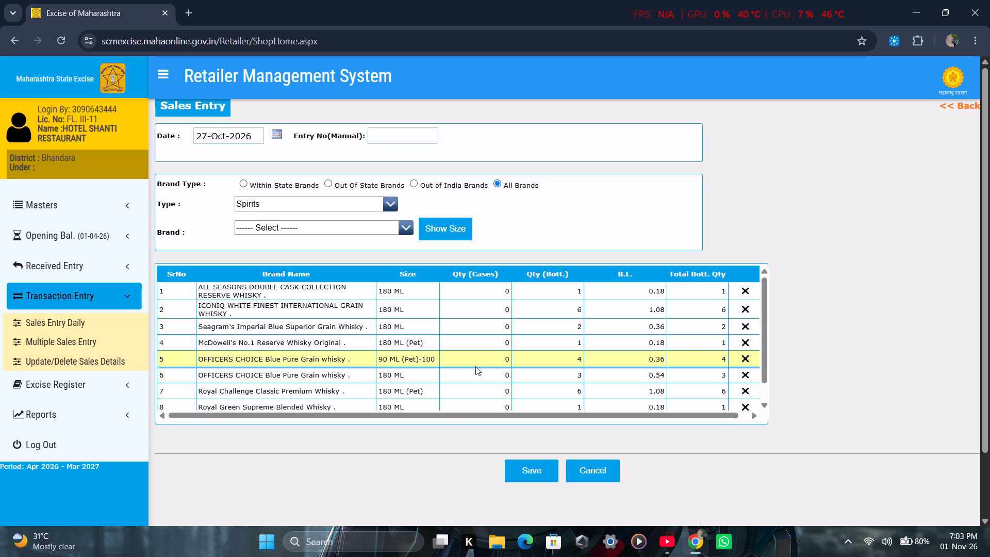
# Add Seagram's Royal Stag Deluxe Whisky to the sales entry: 8 bottles of 180 ML and 5 bottles of 90 ML(100).
pyautogui.click(403, 228)
pyautogui.moveTo(657, 280); pyautogui.dragTo(659, 287)
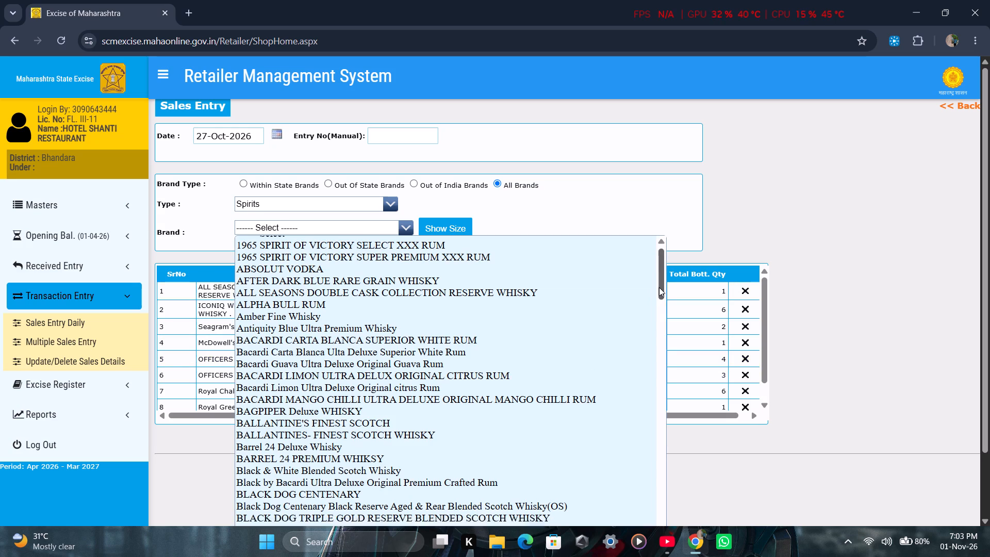
pyautogui.moveTo(659, 287); pyautogui.dragTo(649, 417)
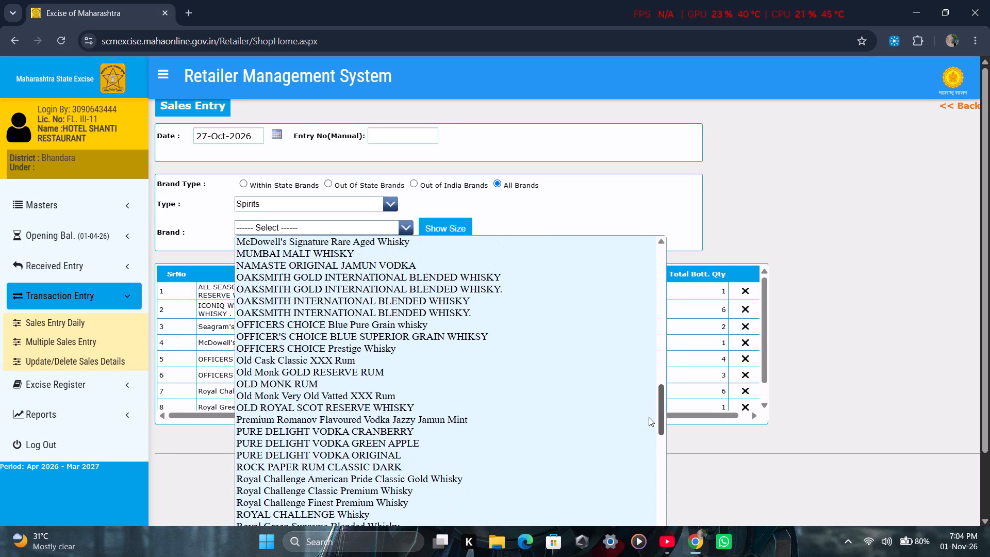
pyautogui.moveTo(649, 417); pyautogui.dragTo(628, 268)
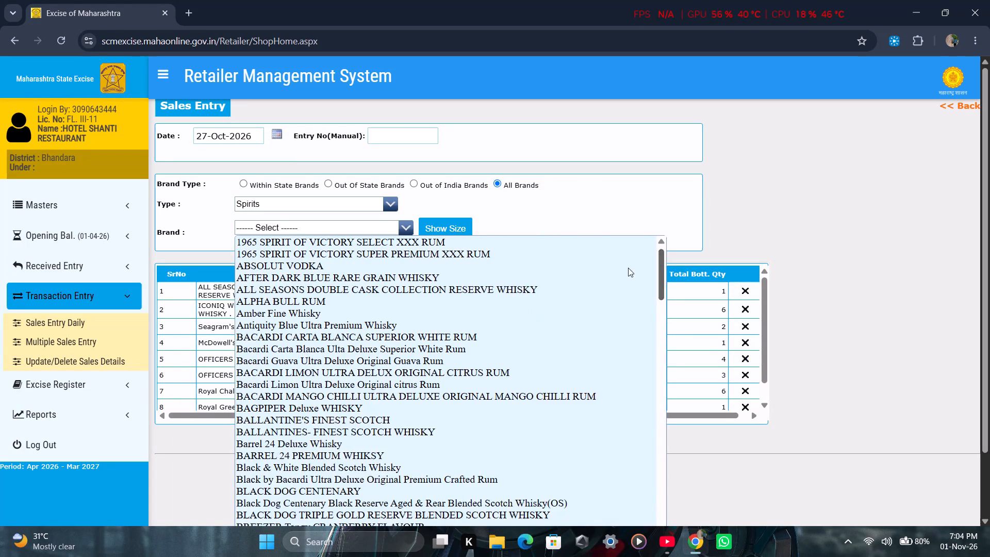
pyautogui.moveTo(628, 268); pyautogui.dragTo(630, 292)
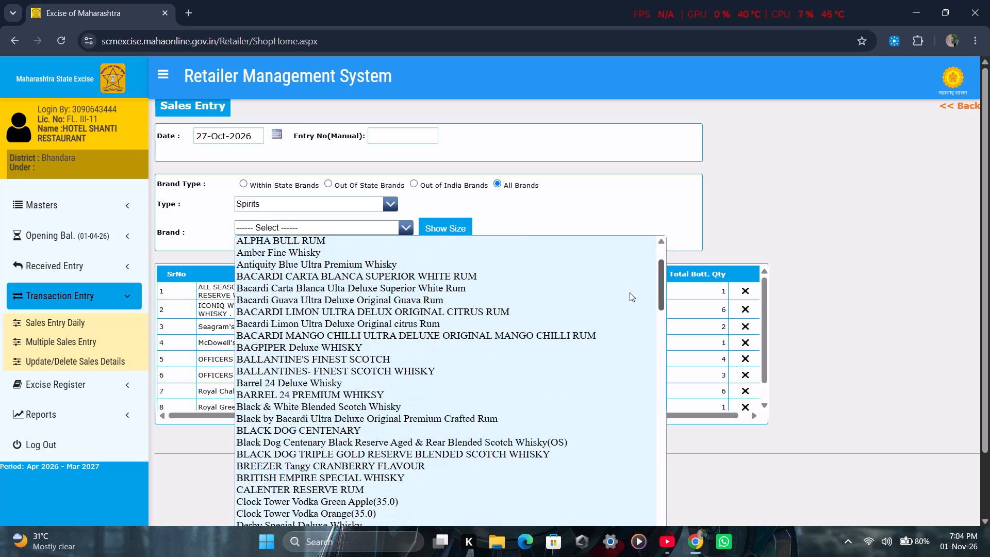
pyautogui.moveTo(630, 292); pyautogui.dragTo(635, 479)
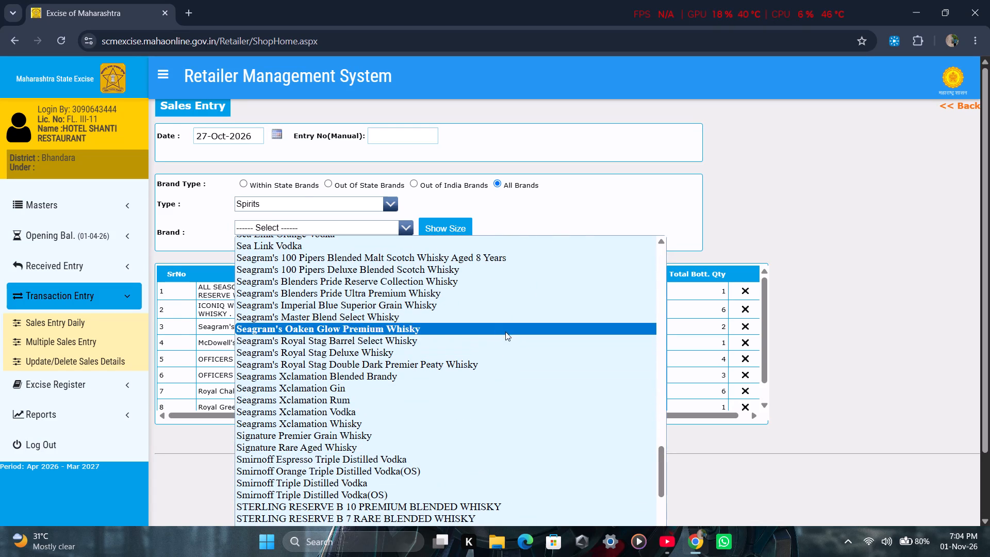
pyautogui.click(506, 354)
pyautogui.click(441, 234)
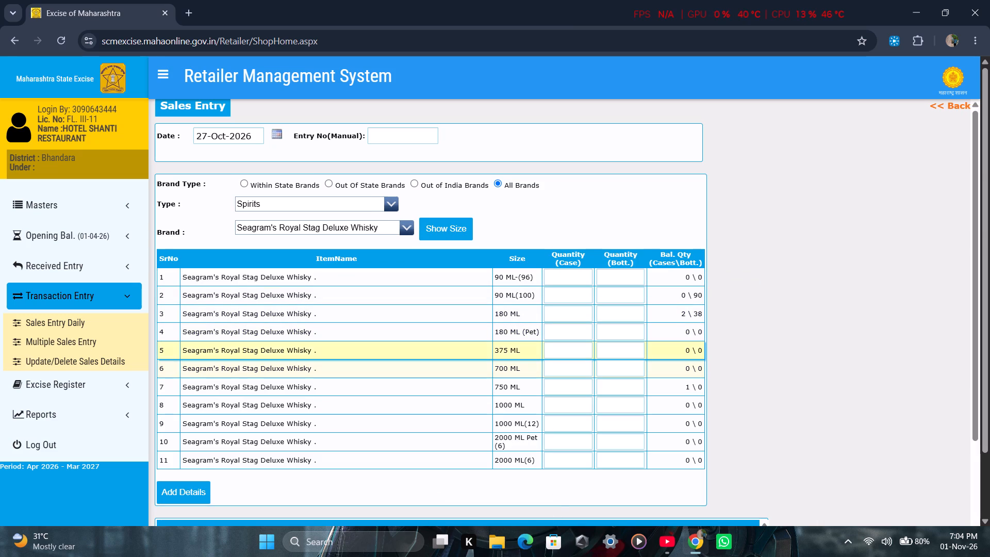
pyautogui.click(615, 317)
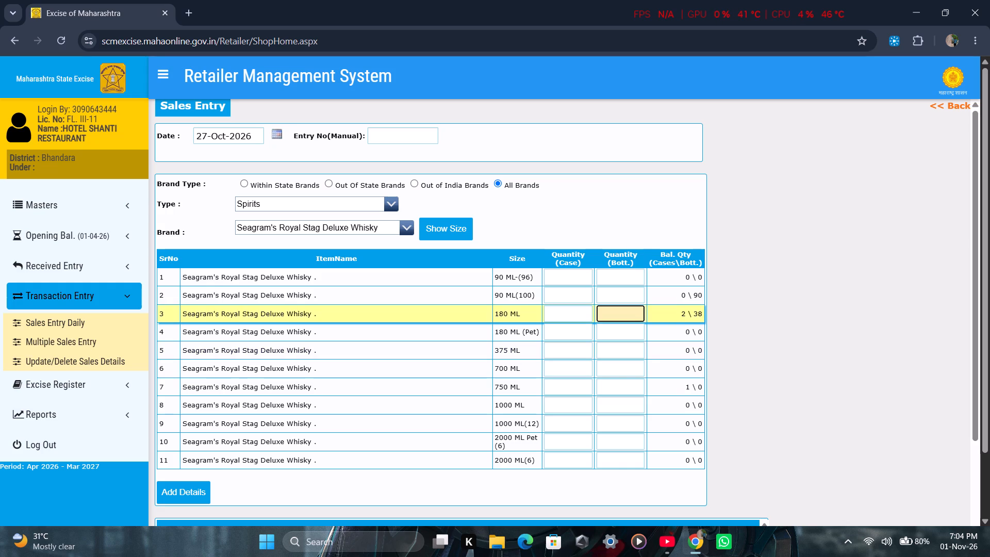
pyautogui.press('8')
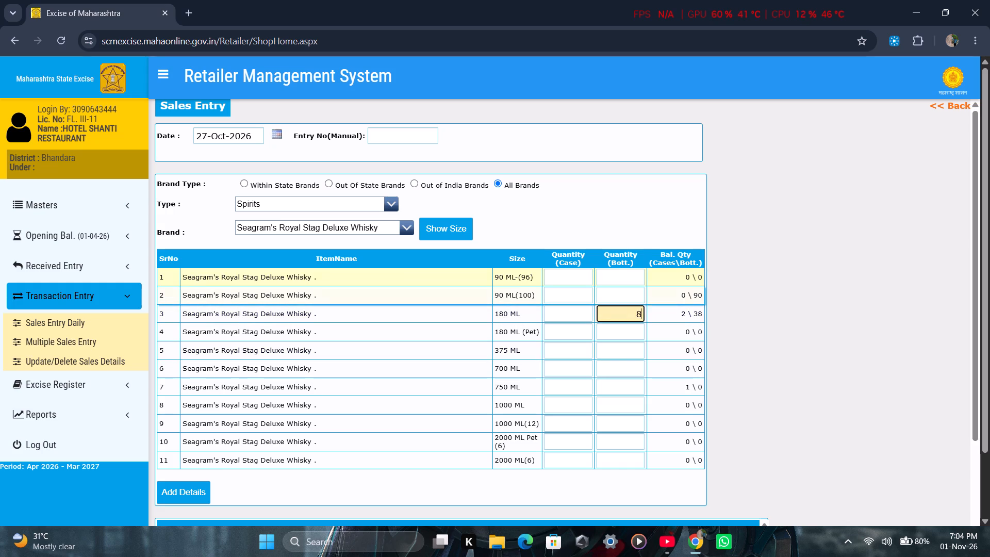
pyautogui.click(620, 294)
pyautogui.press('5')
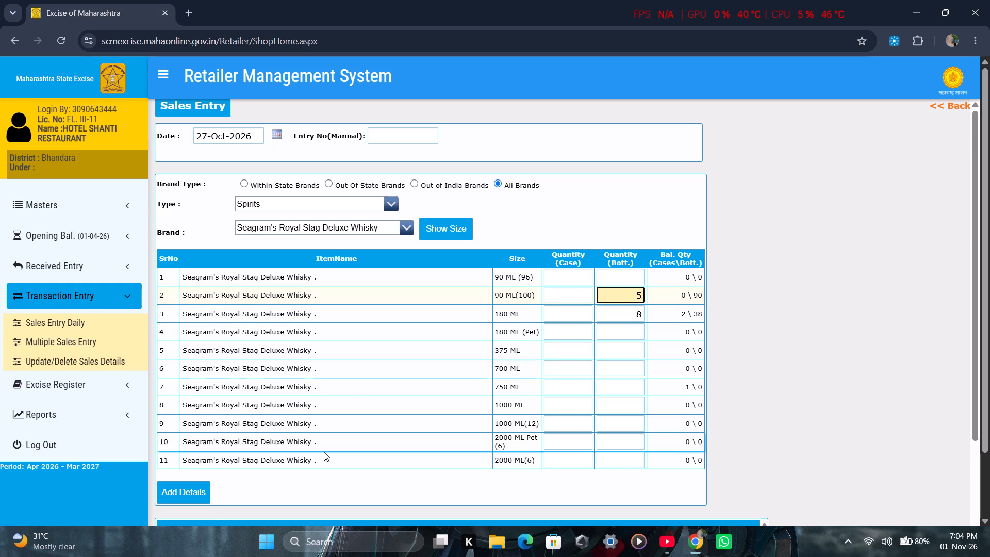
pyautogui.click(201, 493)
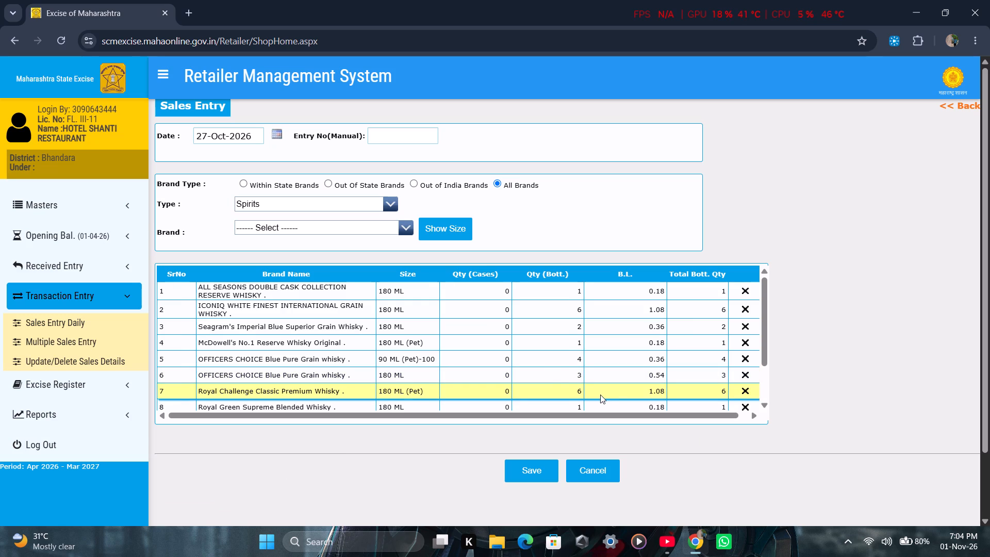
# Add 2 bottles of Grand Master's Melon Platinum Vodka, 180 ML, to the sales entry.
pyautogui.click(404, 231)
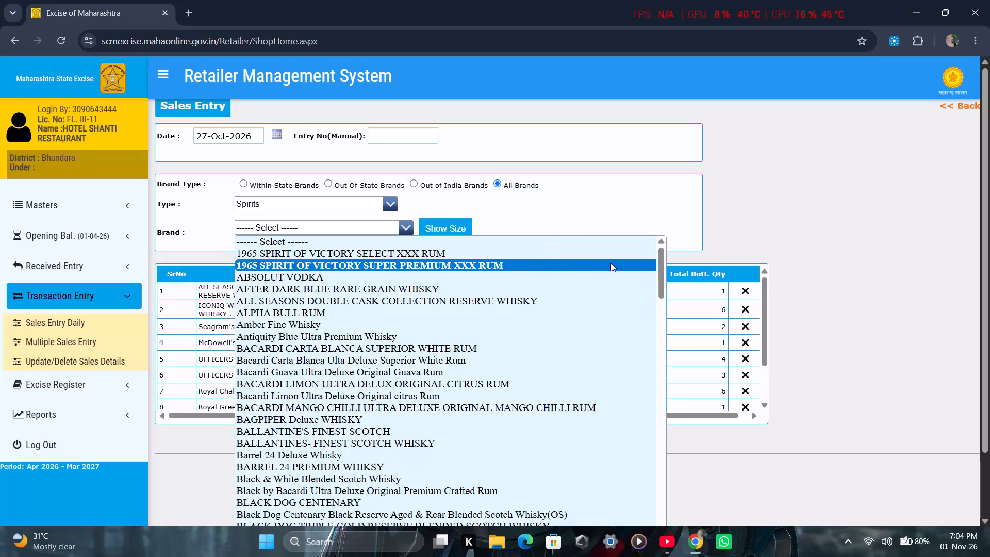
pyautogui.moveTo(663, 280); pyautogui.dragTo(670, 406)
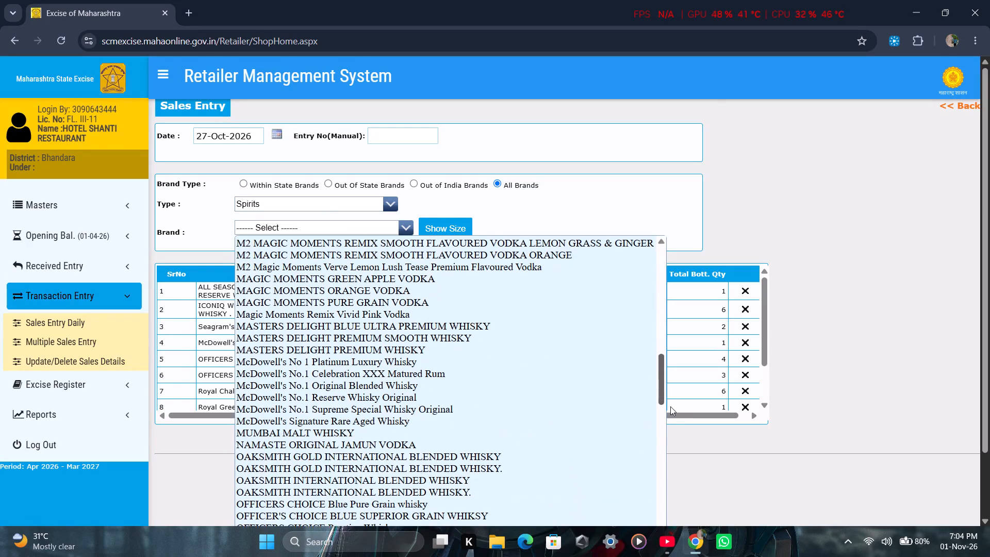
pyautogui.moveTo(670, 406); pyautogui.dragTo(669, 425)
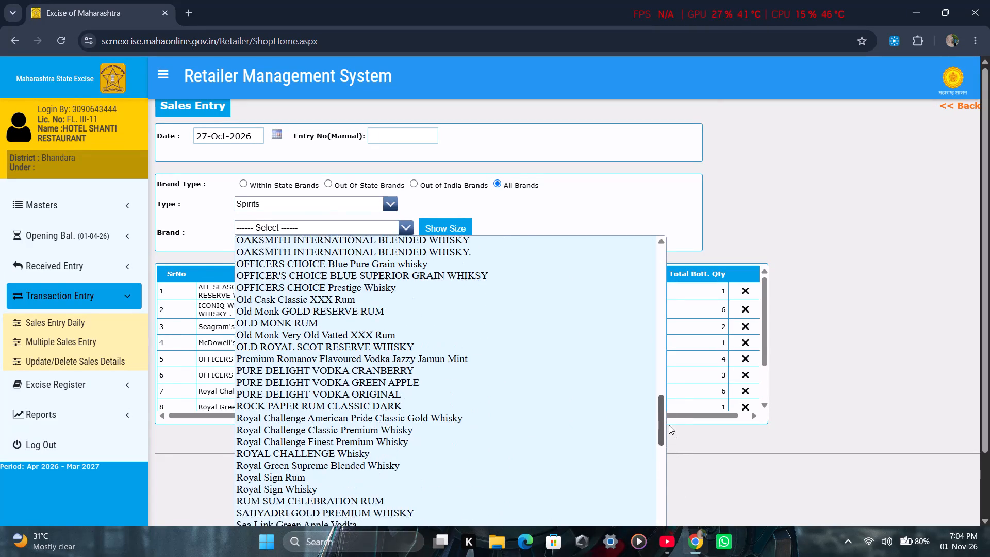
pyautogui.moveTo(669, 425); pyautogui.dragTo(661, 358)
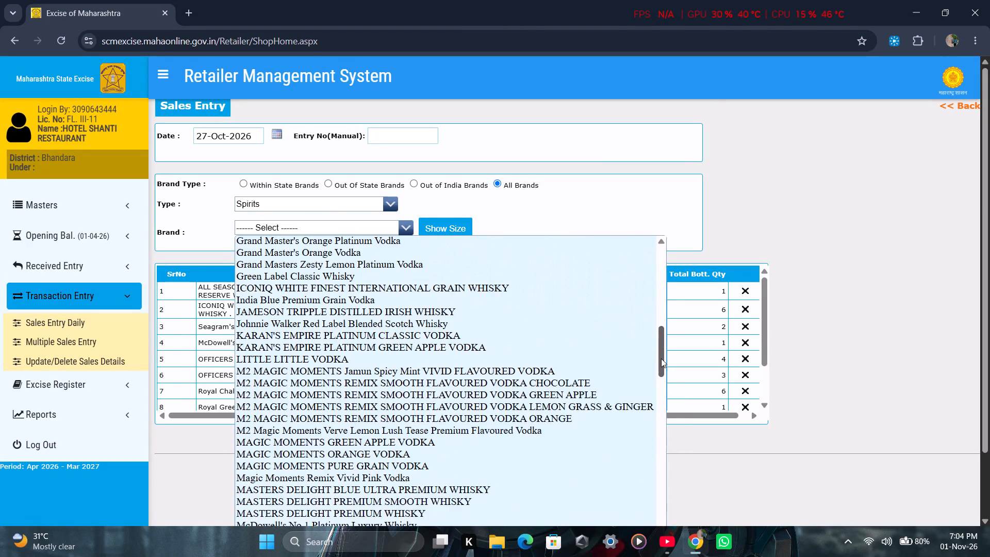
pyautogui.moveTo(661, 358); pyautogui.dragTo(659, 334)
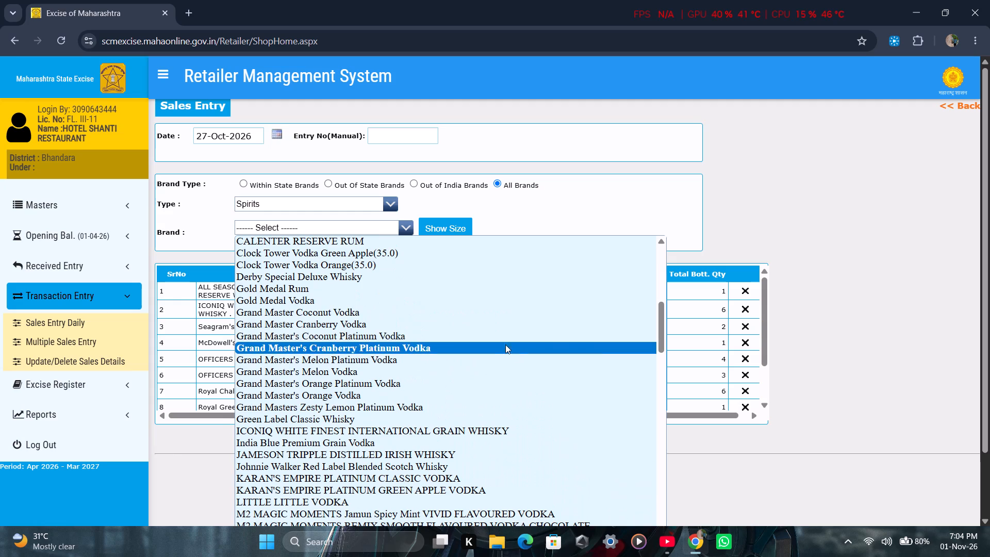
pyautogui.click(492, 363)
pyautogui.click(435, 225)
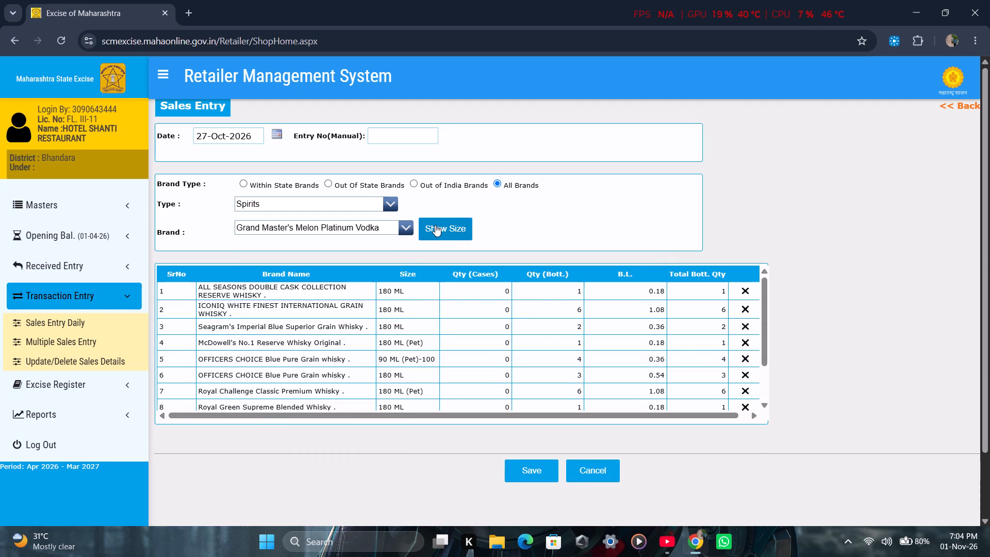
pyautogui.click(632, 311)
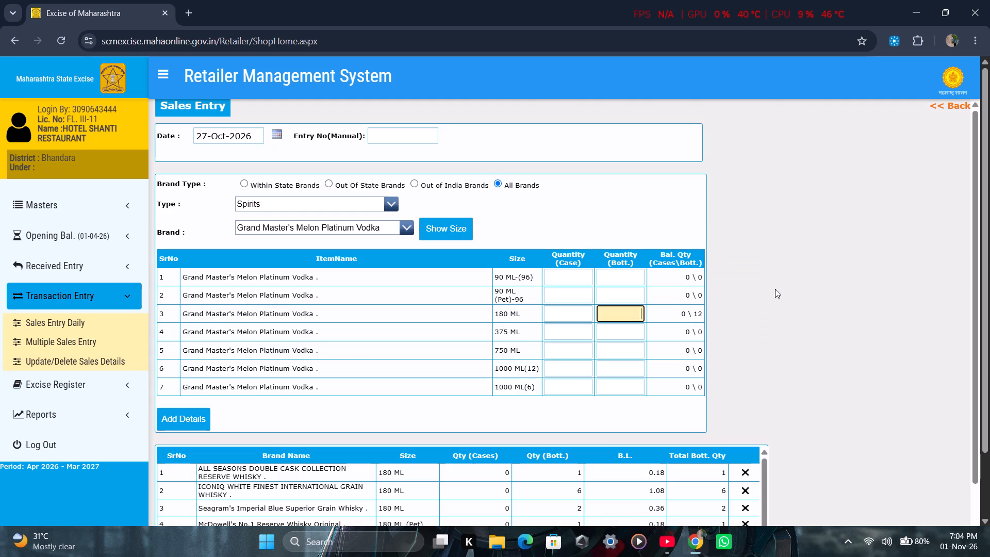
pyautogui.press('2')
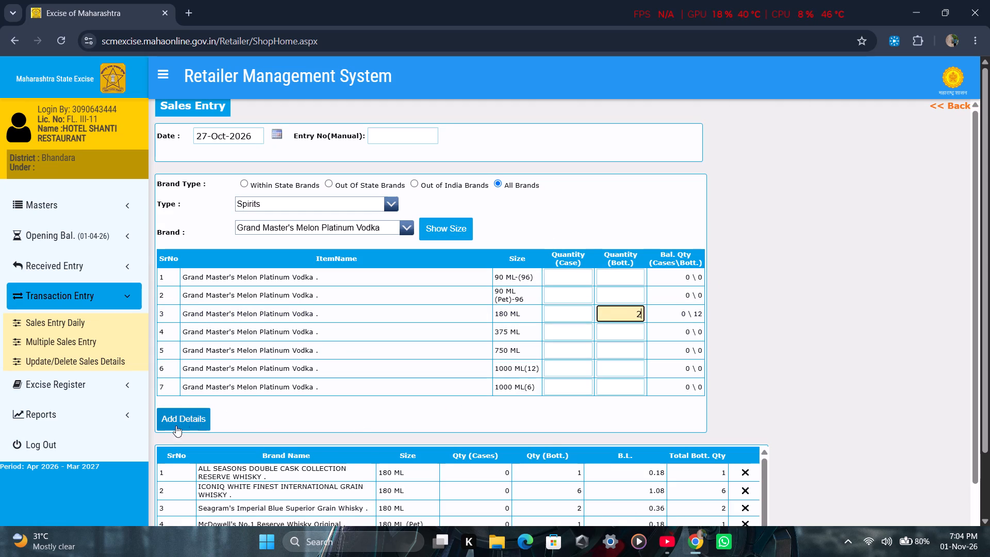
pyautogui.click(176, 425)
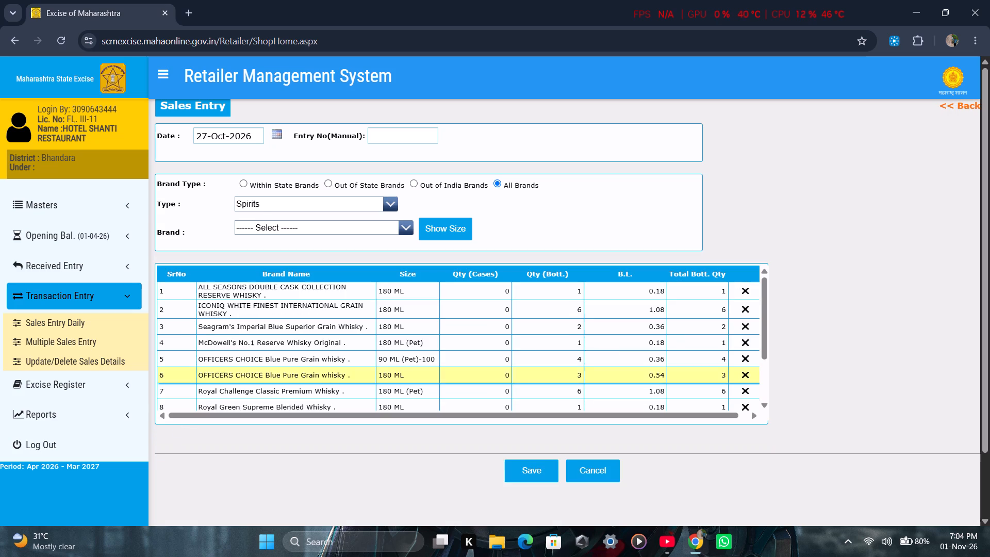
# Add 1 bottle of M2 MAGIC MOMENTS REMIX SMOOTH FLAVOURED VODKA LEMON GRASS & GINGER, 180 ML, to the sales entry.
pyautogui.click(404, 227)
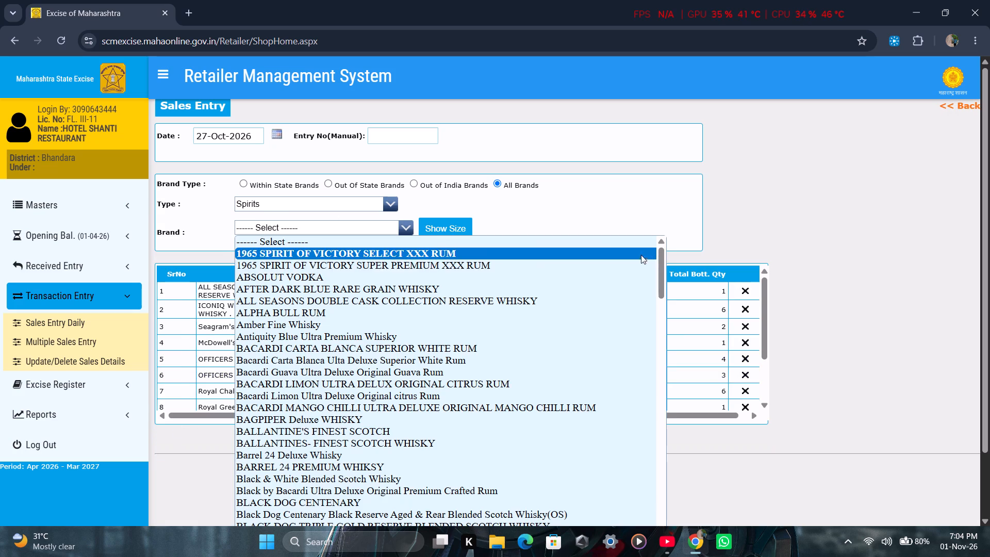
pyautogui.moveTo(663, 263); pyautogui.dragTo(674, 346)
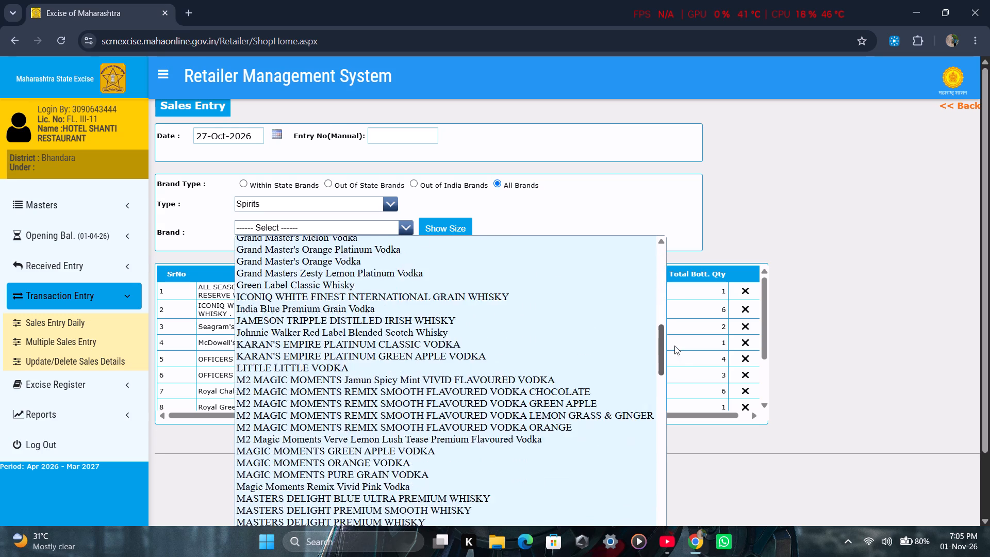
pyautogui.moveTo(674, 346); pyautogui.dragTo(670, 369)
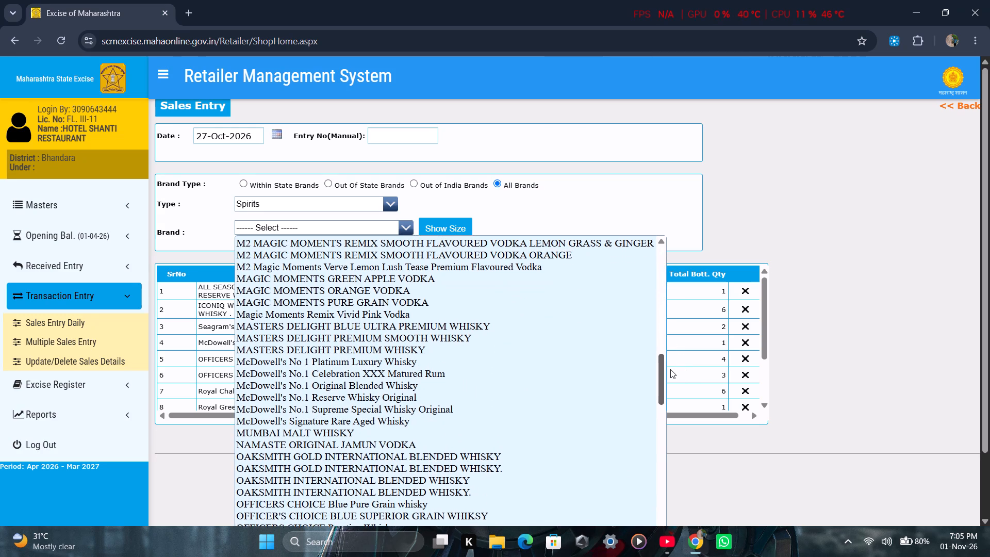
pyautogui.moveTo(670, 369); pyautogui.dragTo(673, 356)
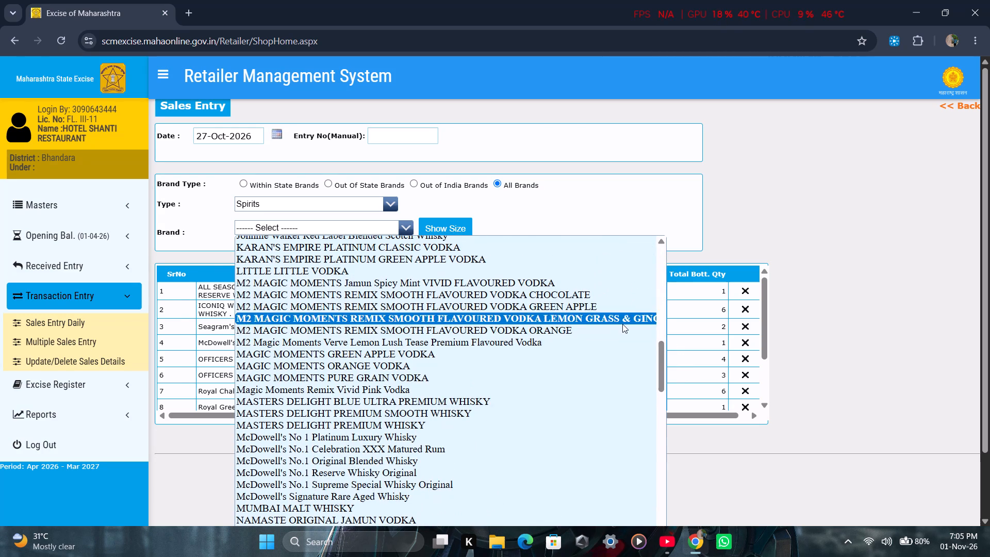
pyautogui.click(622, 324)
pyautogui.click(458, 235)
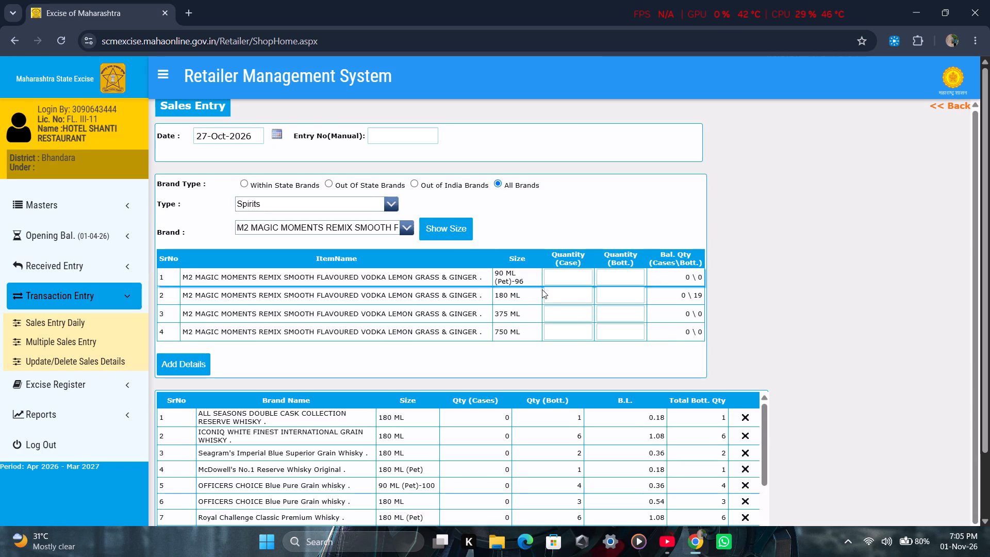
pyautogui.click(601, 300)
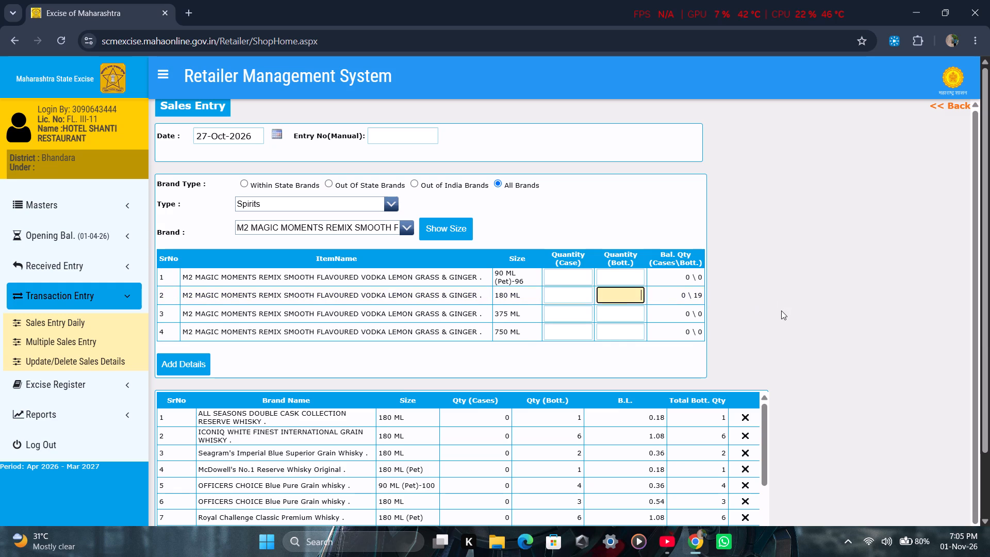
pyautogui.press('1')
pyautogui.click(203, 363)
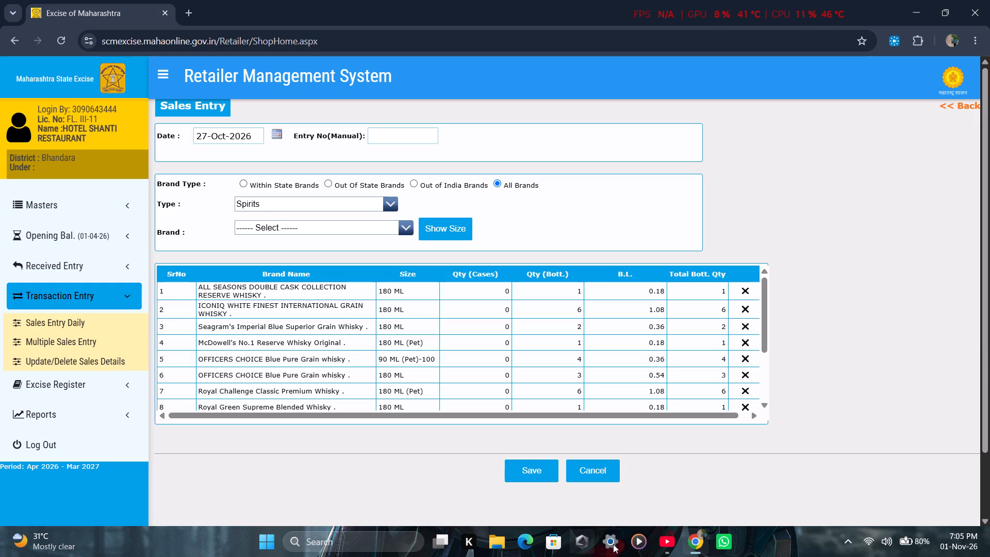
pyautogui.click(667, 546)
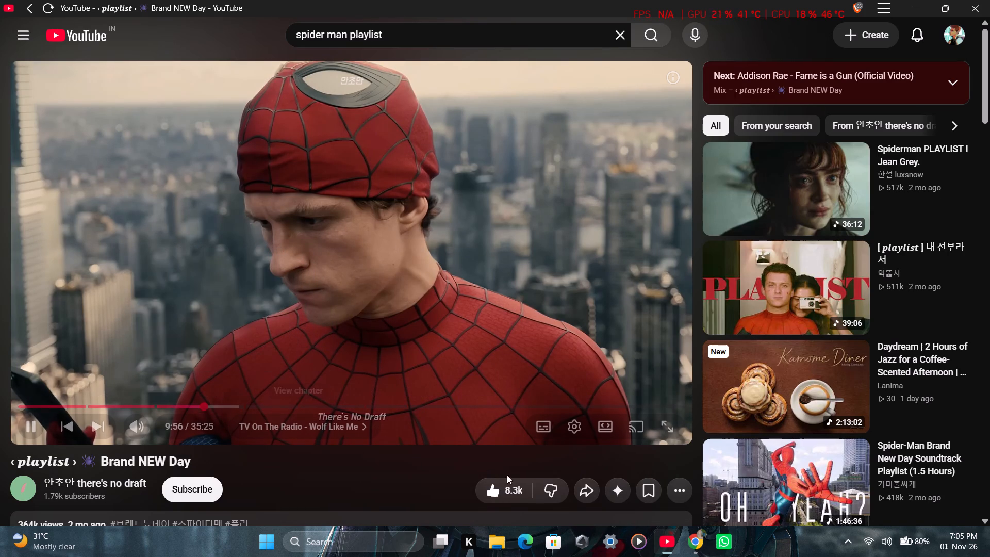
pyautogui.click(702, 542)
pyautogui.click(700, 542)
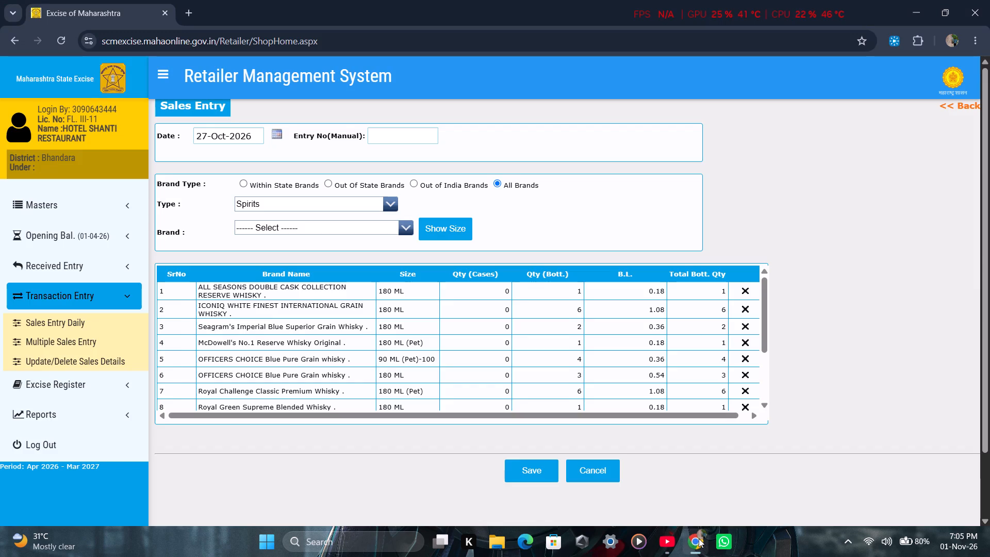
# Review the brands, sizes and bottle quantities added to the 27-Oct-2026 sales entry.
pyautogui.scroll(-5, 510, 342)
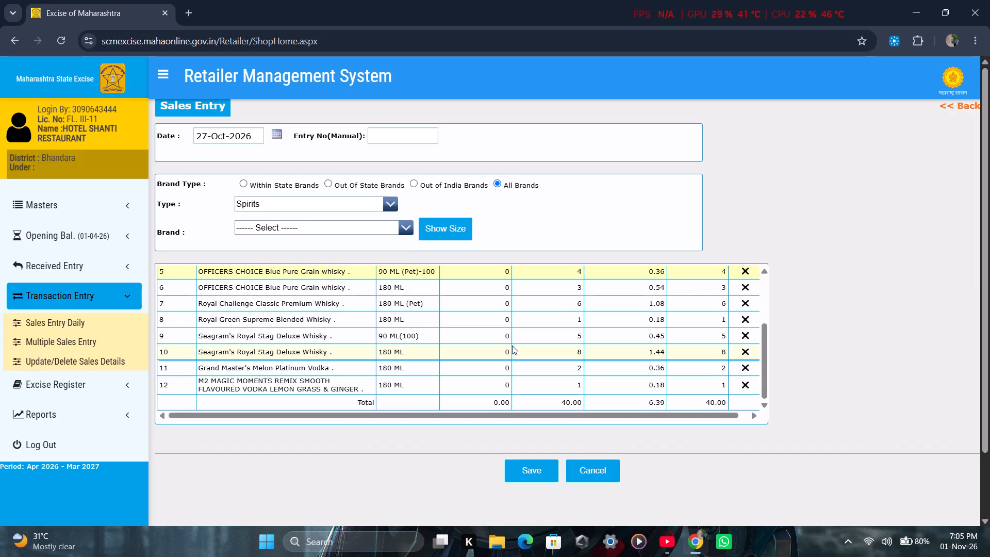
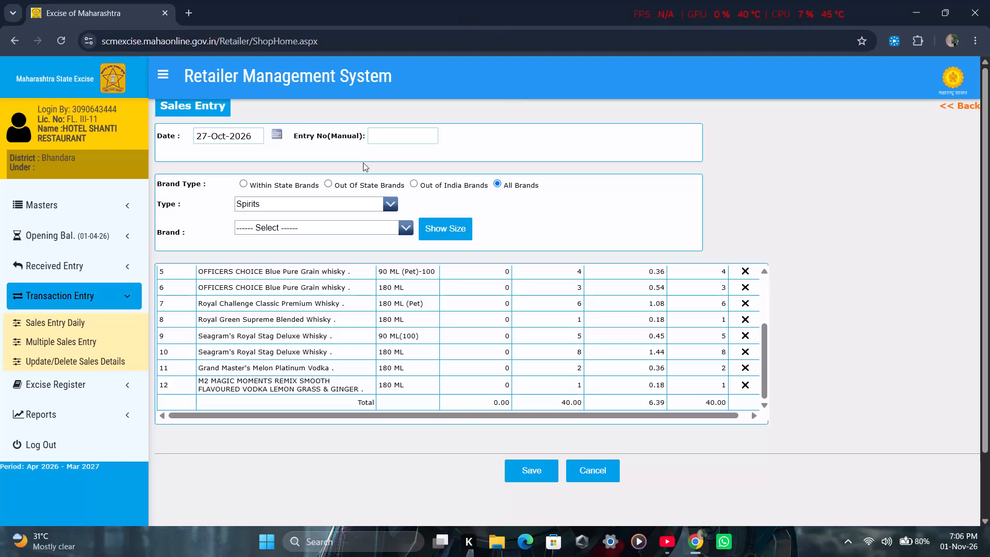
# Under the Fermented Beer type, check the available sizes and balances of Kingfisher Strong Premium Beer and its (OS) and (s) variants.
pyautogui.click(391, 203)
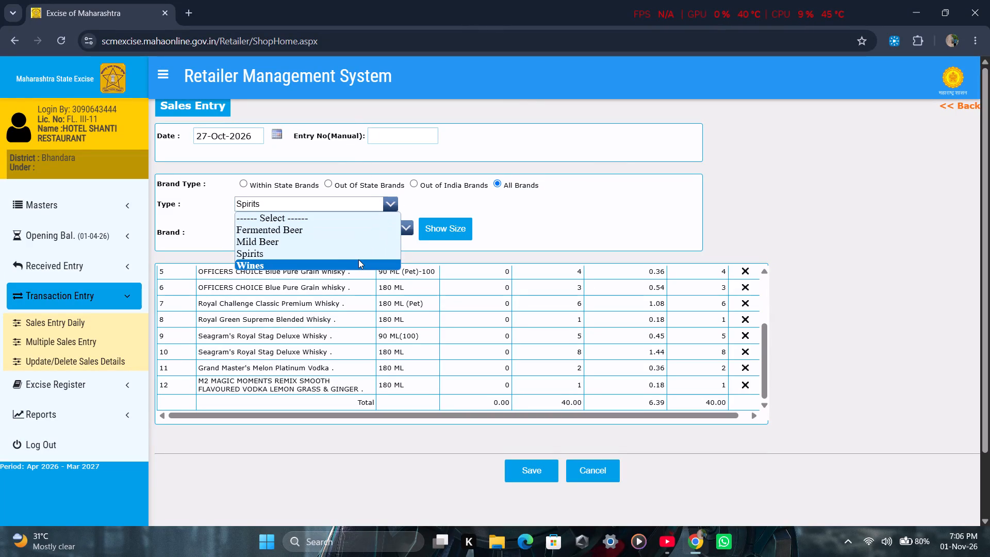
pyautogui.click(355, 232)
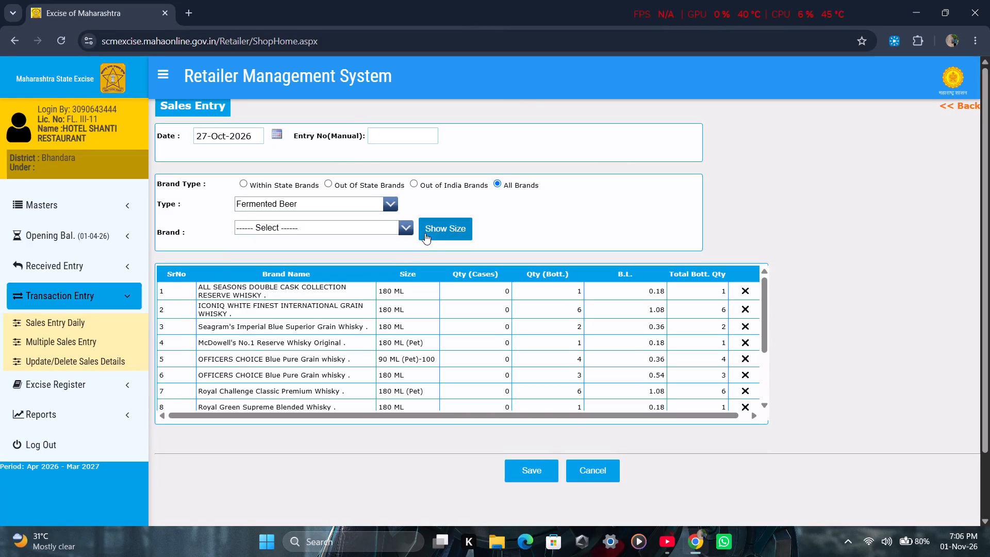
pyautogui.click(398, 229)
pyautogui.click(402, 231)
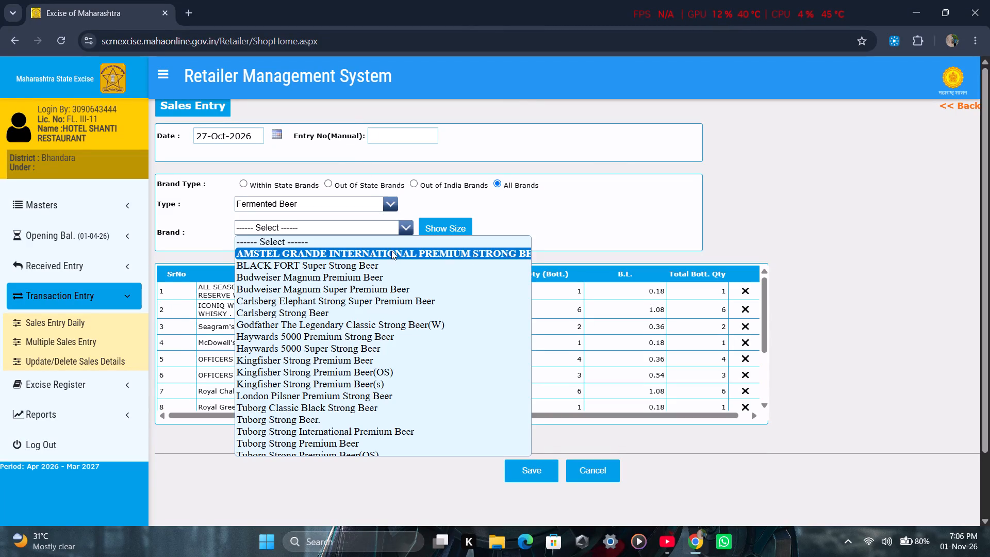
pyautogui.click(384, 363)
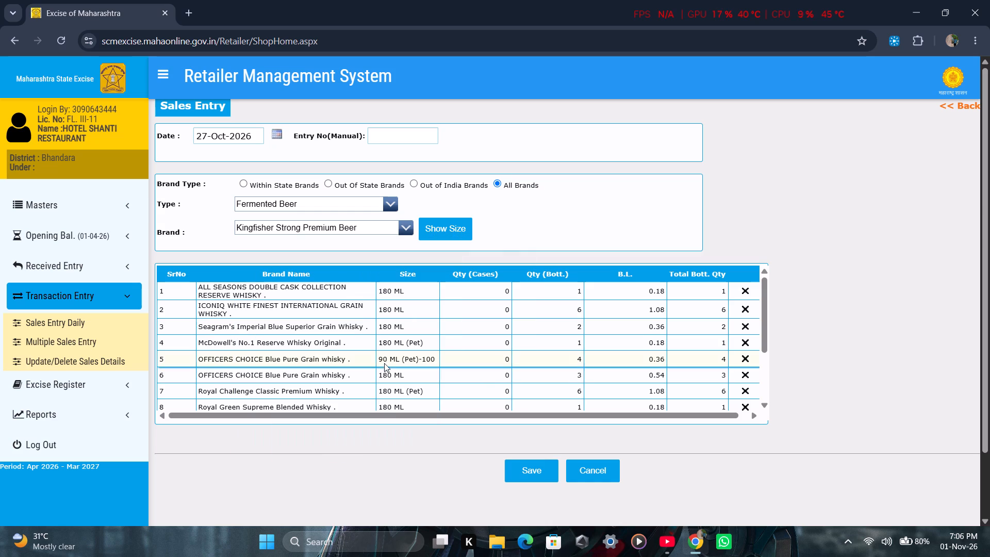
pyautogui.click(456, 235)
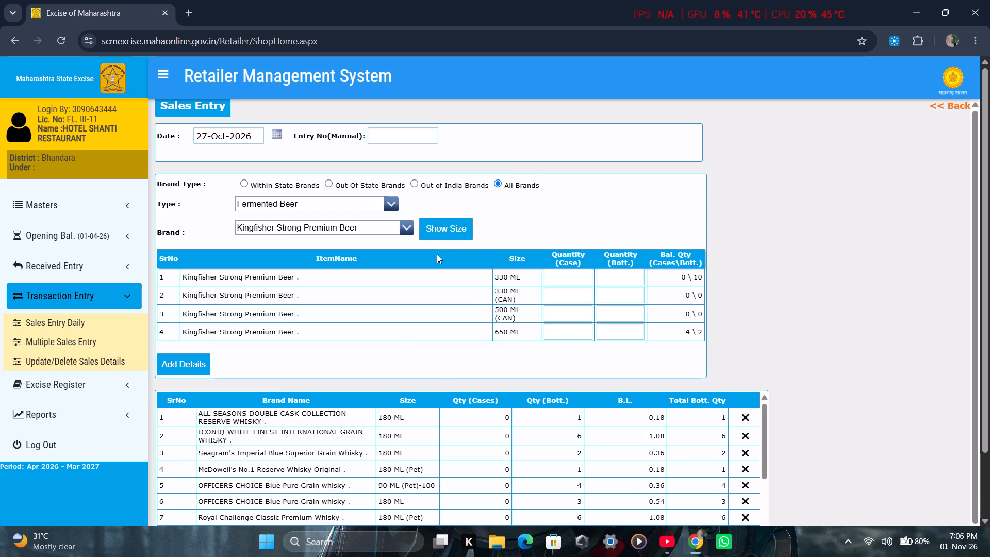
pyautogui.click(407, 229)
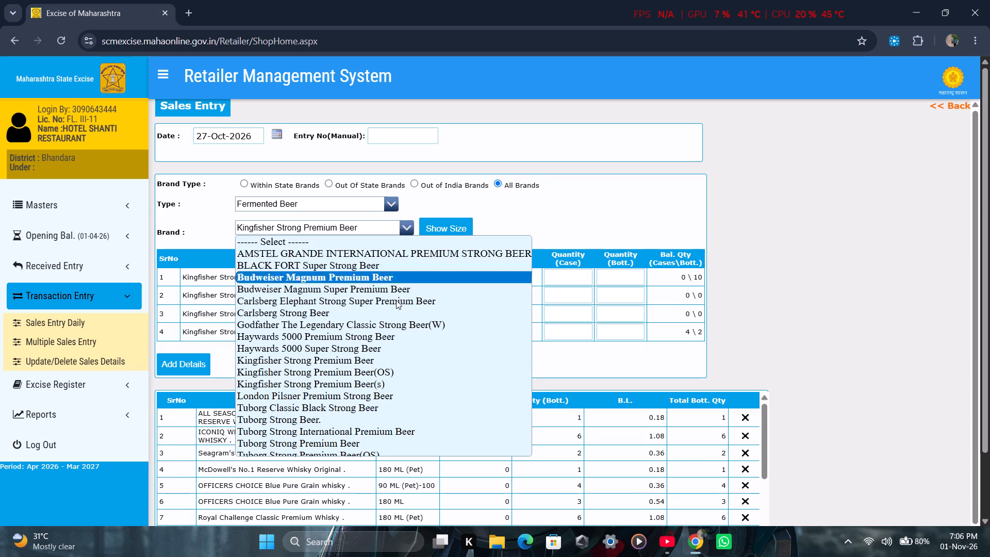
pyautogui.click(379, 374)
pyautogui.click(463, 232)
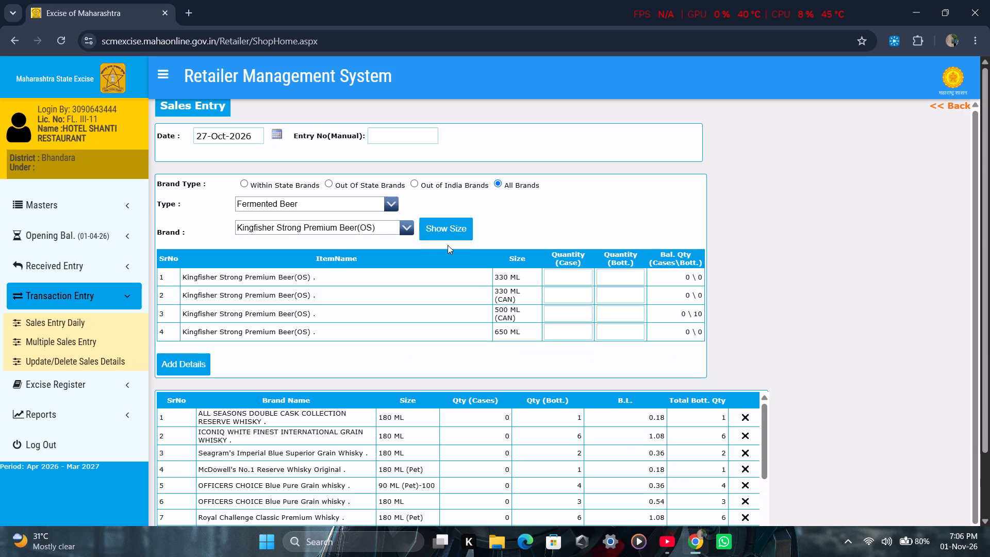
pyautogui.click(407, 230)
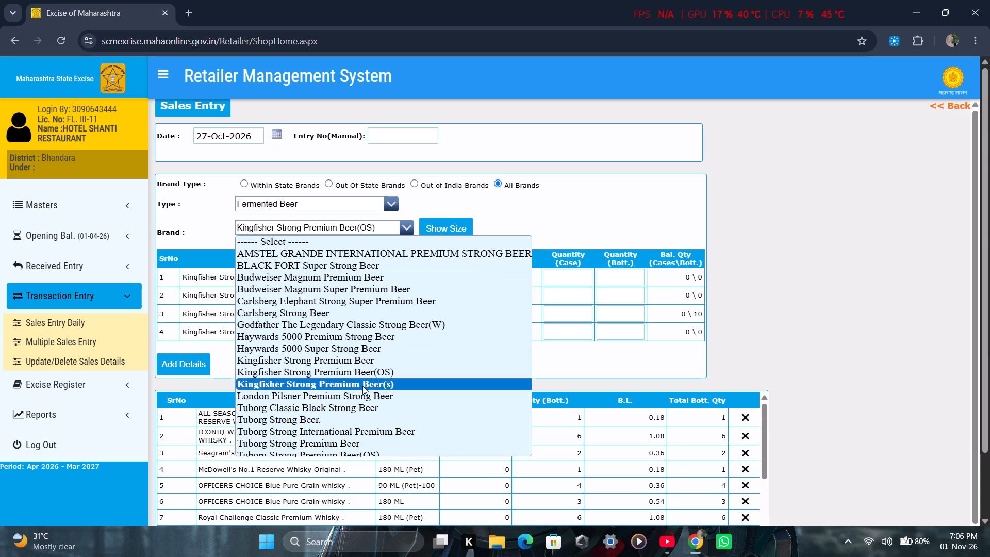
pyautogui.click(362, 386)
pyautogui.click(438, 223)
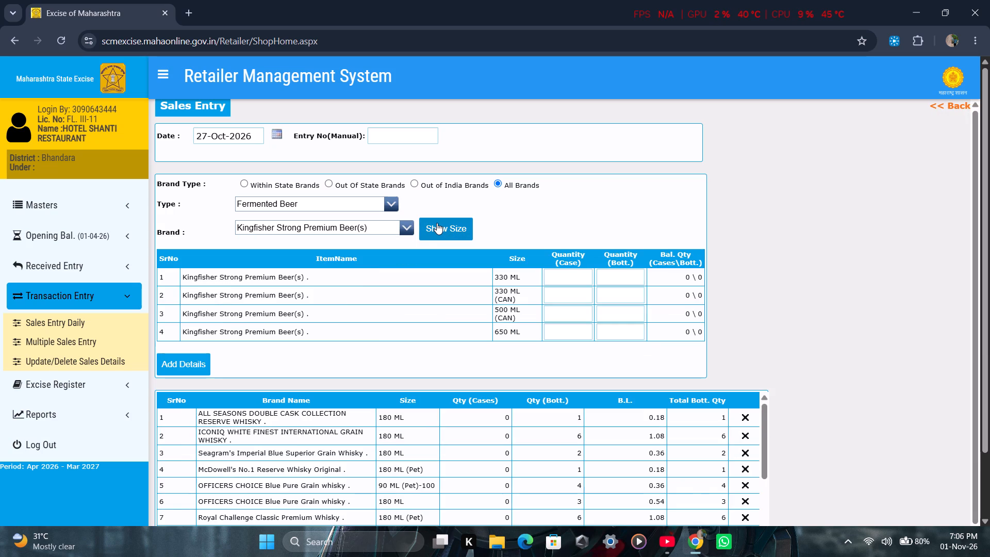
# Add 10 bottles of Kingfisher Strong Premium Beer, 330 ML, to the sales entry.
pyautogui.click(407, 228)
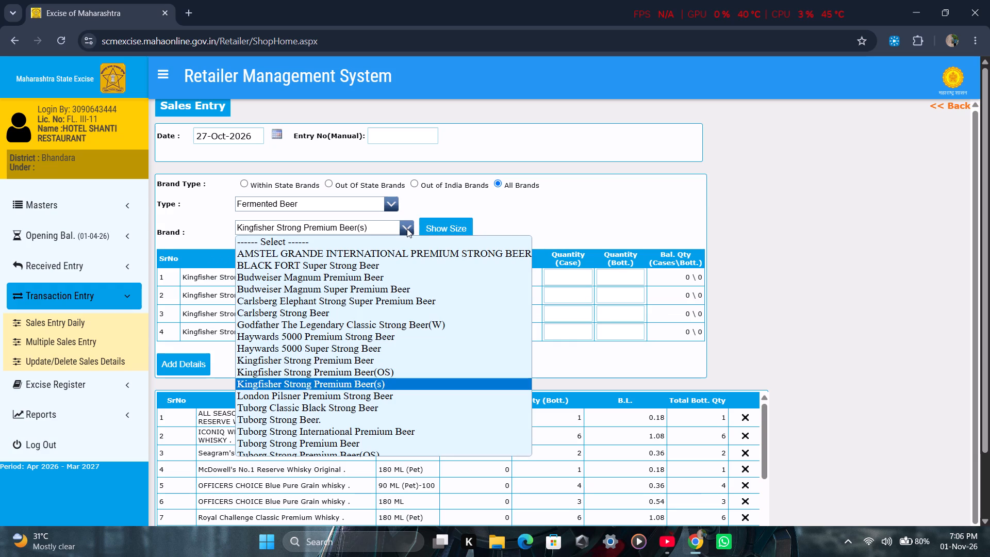
pyautogui.click(381, 360)
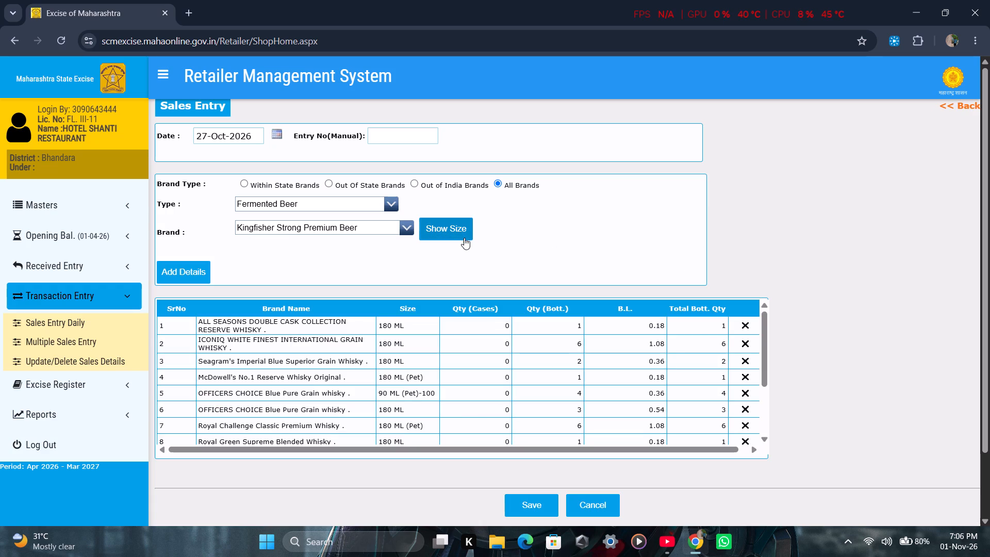
pyautogui.click(462, 232)
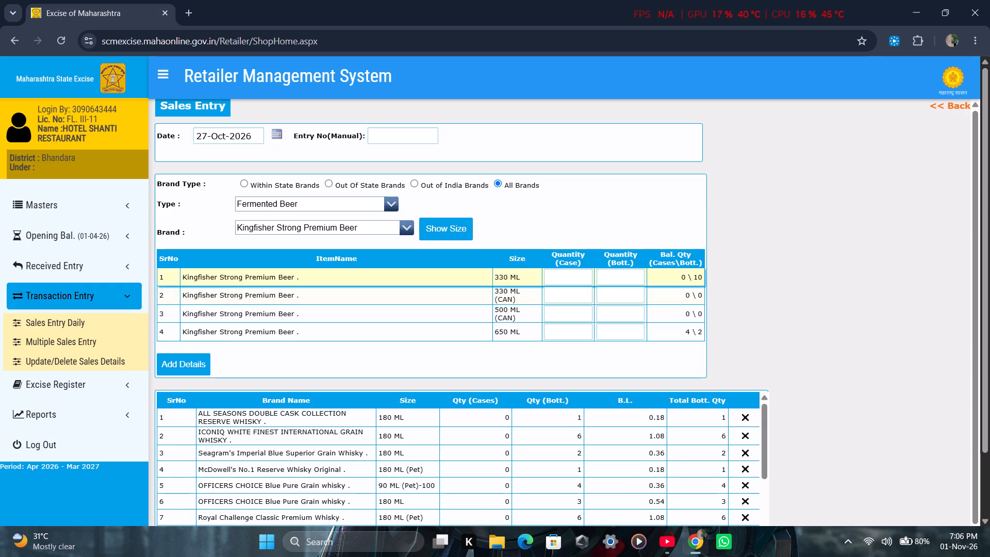
pyautogui.click(625, 276)
pyautogui.write('10')
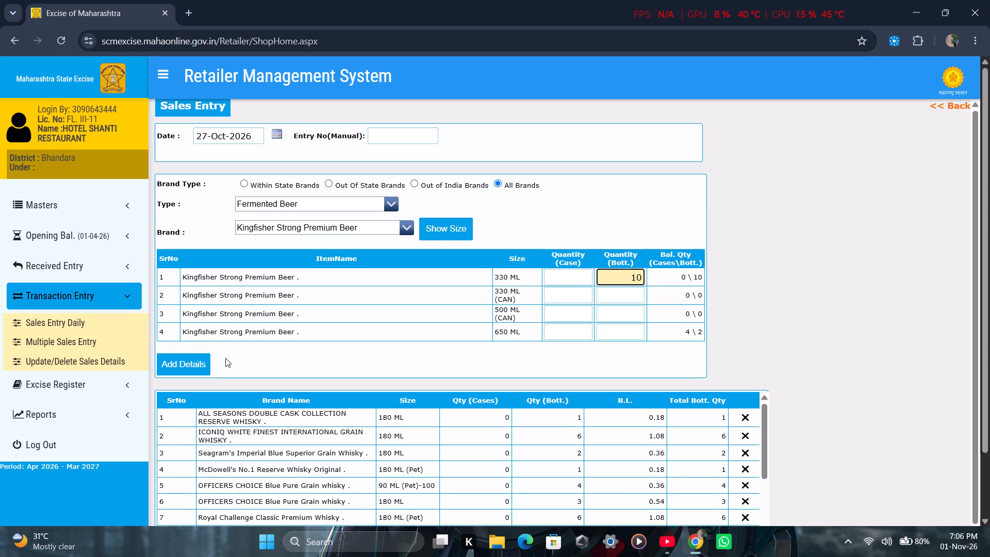
pyautogui.click(197, 361)
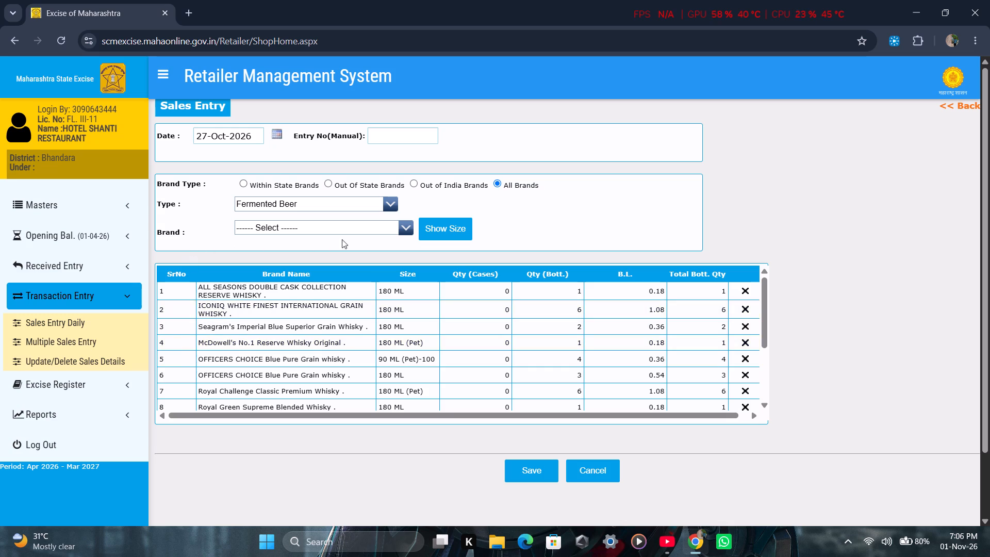
# Switch the type back to Spirits and add 6 bottles of MASTERS DELIGHT PREMIUM SMOOTH WHISKY, 180 ML, to the sales entry.
pyautogui.click(392, 205)
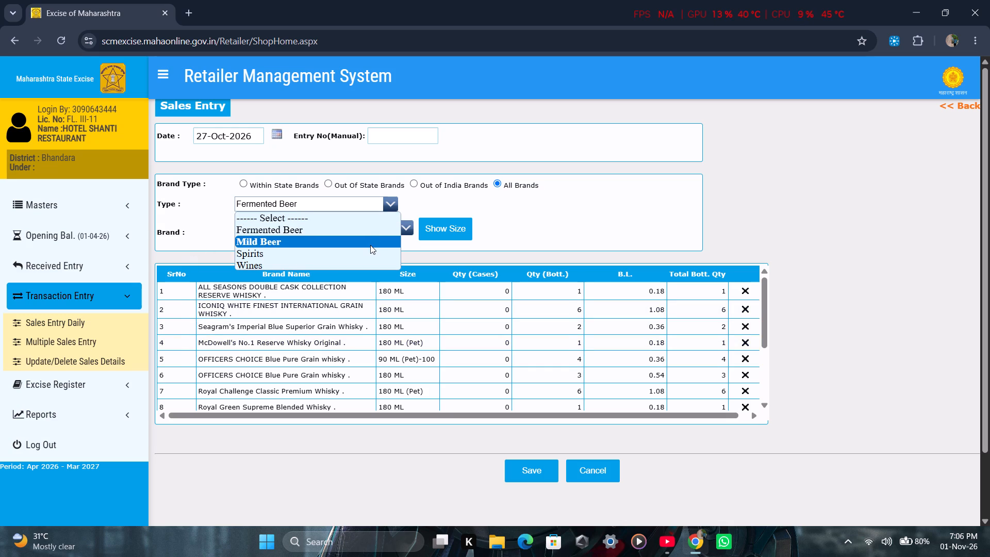
pyautogui.click(366, 252)
pyautogui.click(411, 232)
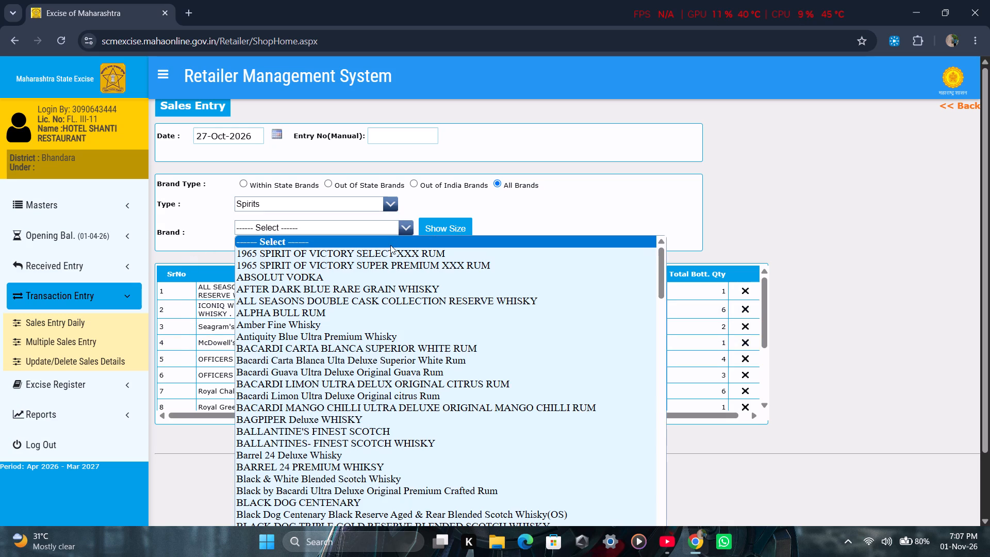
pyautogui.scroll(-5, 387, 245)
pyautogui.scroll(1, 377, 256)
pyautogui.scroll(-19, 381, 275)
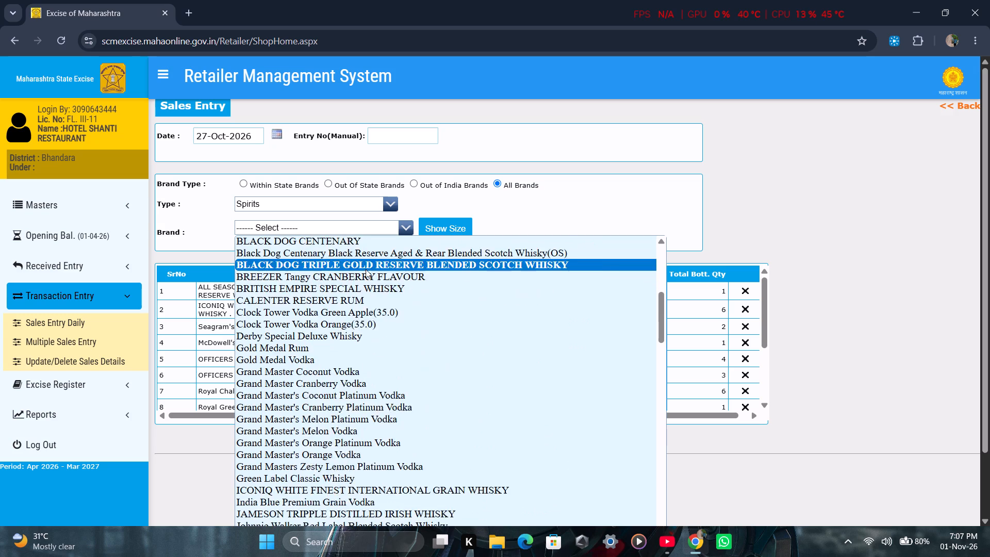
pyautogui.scroll(-17, 366, 269)
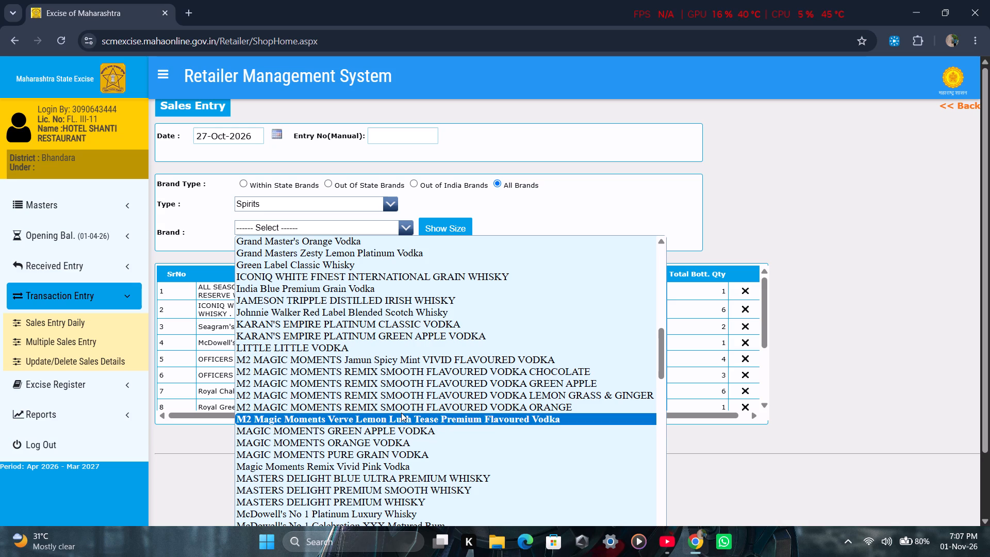
pyautogui.scroll(-1, 401, 413)
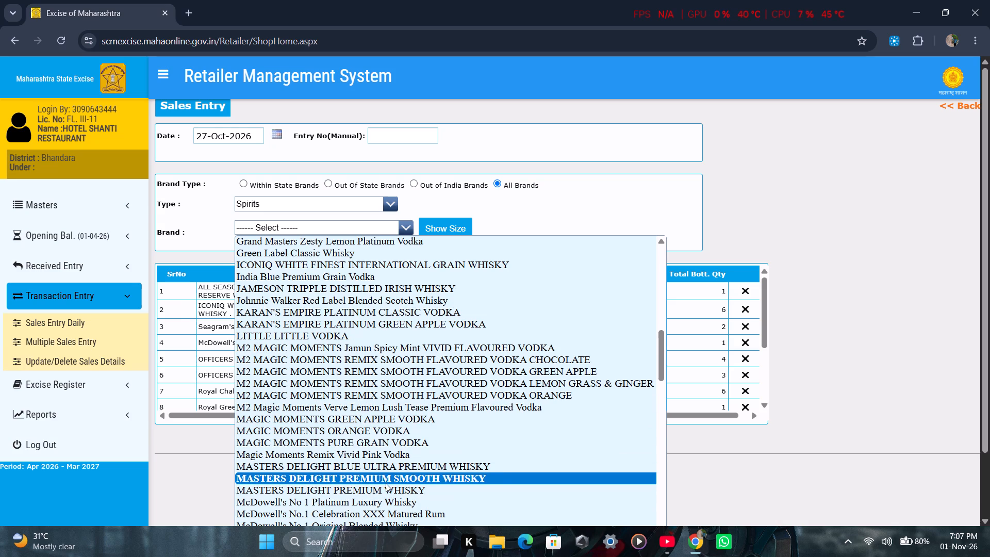
pyautogui.click(386, 483)
pyautogui.click(450, 222)
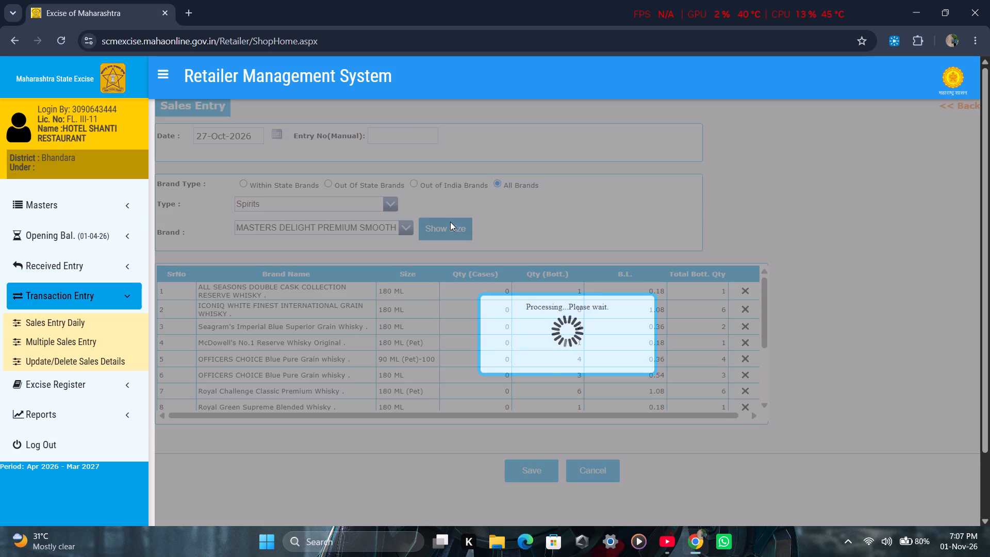
pyautogui.click(628, 310)
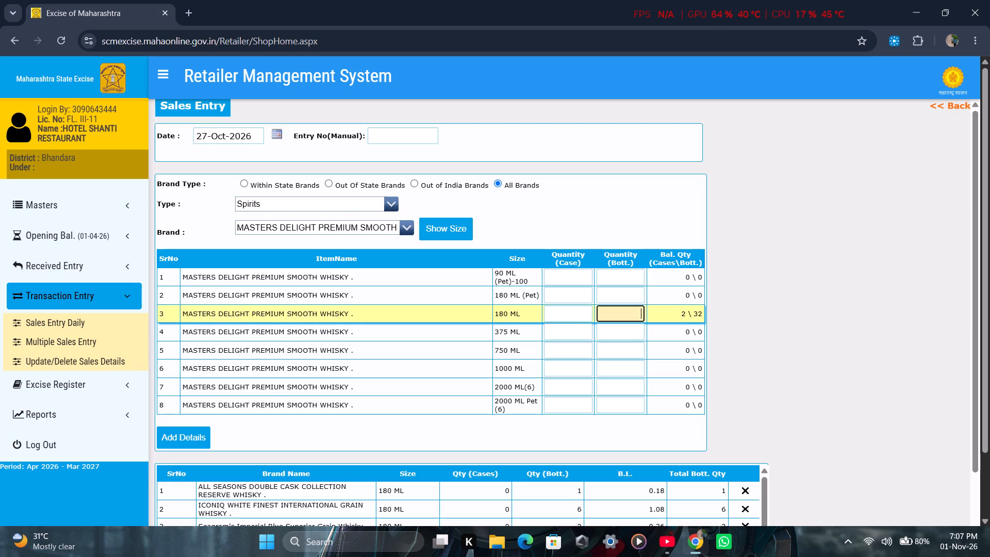
pyautogui.press('6')
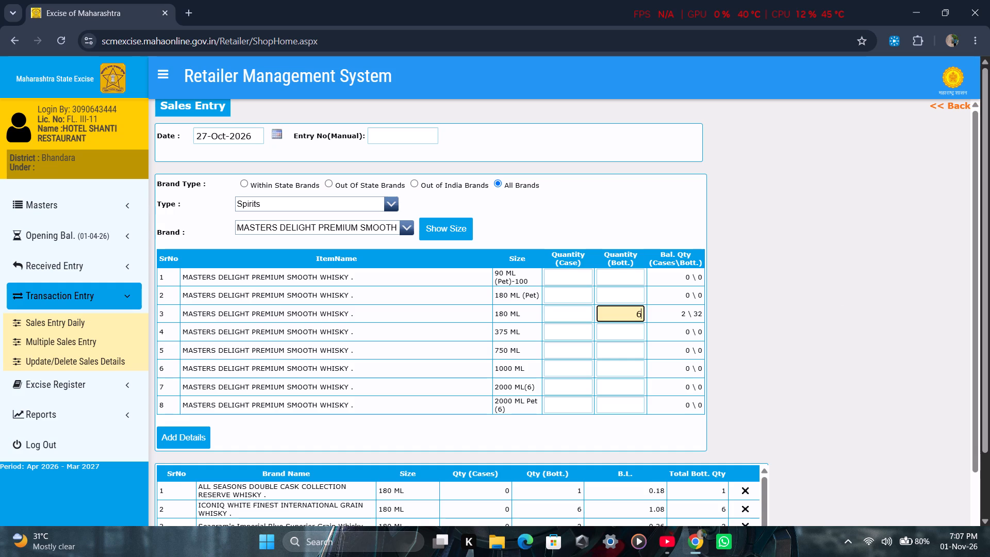
pyautogui.click(203, 433)
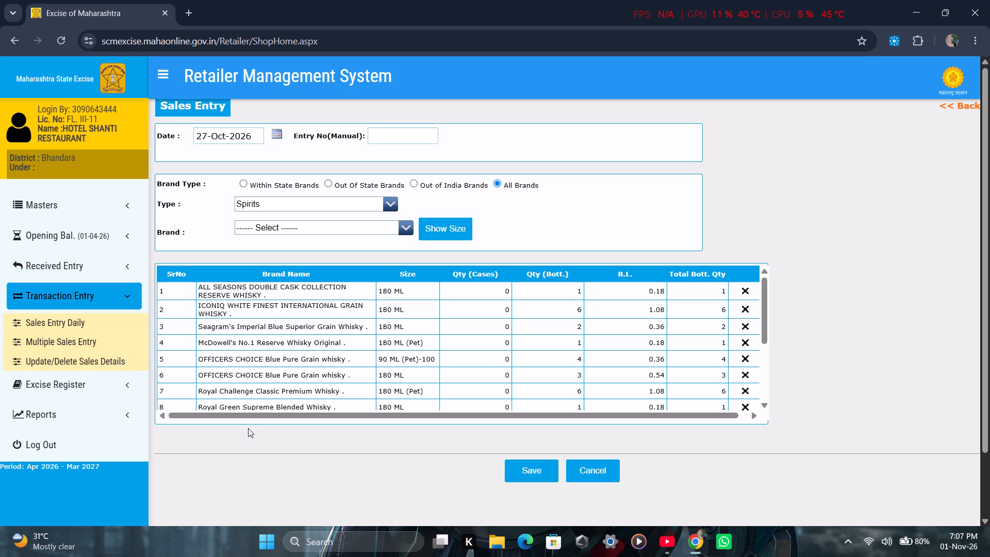
# Add 7 bottles of SAHYADRI GOLD PREMIUM WHISKY, 180 ML, to the sales entry.
pyautogui.click(410, 229)
pyautogui.moveTo(663, 285); pyautogui.dragTo(664, 335)
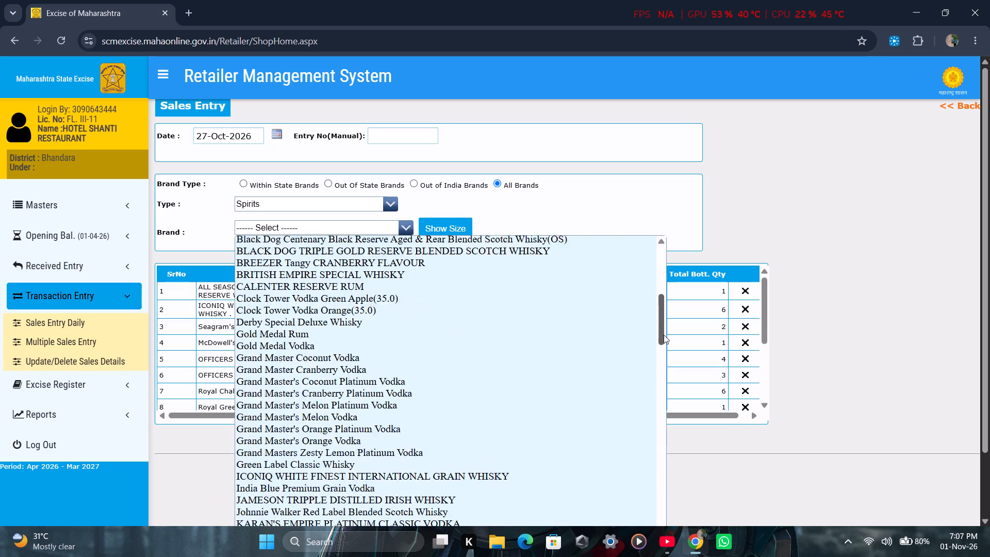
pyautogui.moveTo(664, 335); pyautogui.dragTo(656, 449)
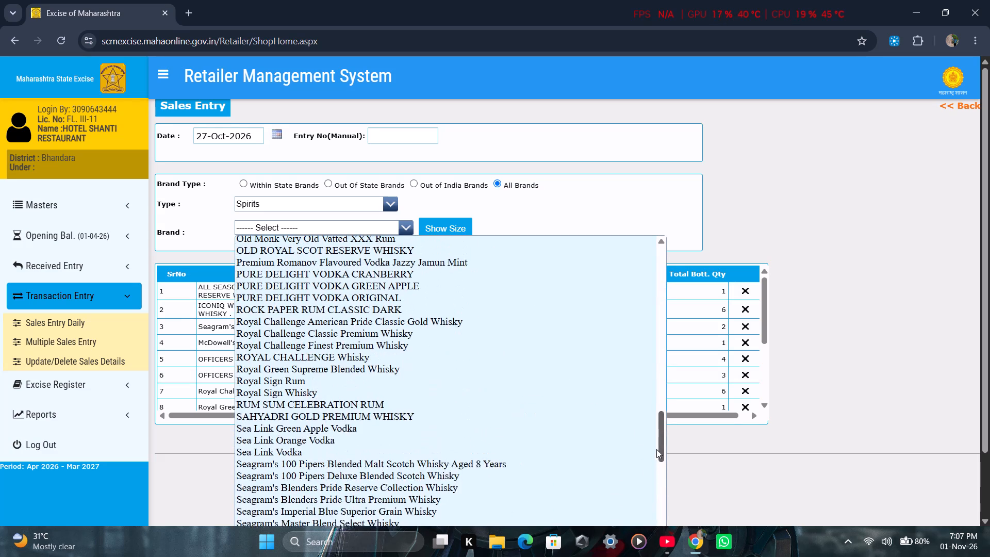
pyautogui.moveTo(656, 449); pyautogui.dragTo(652, 366)
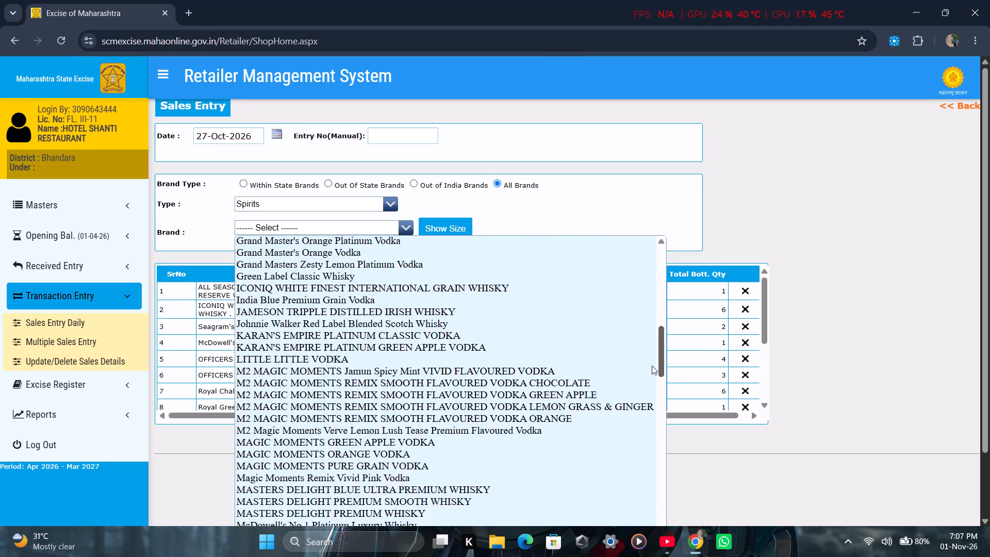
pyautogui.moveTo(652, 366); pyautogui.dragTo(671, 460)
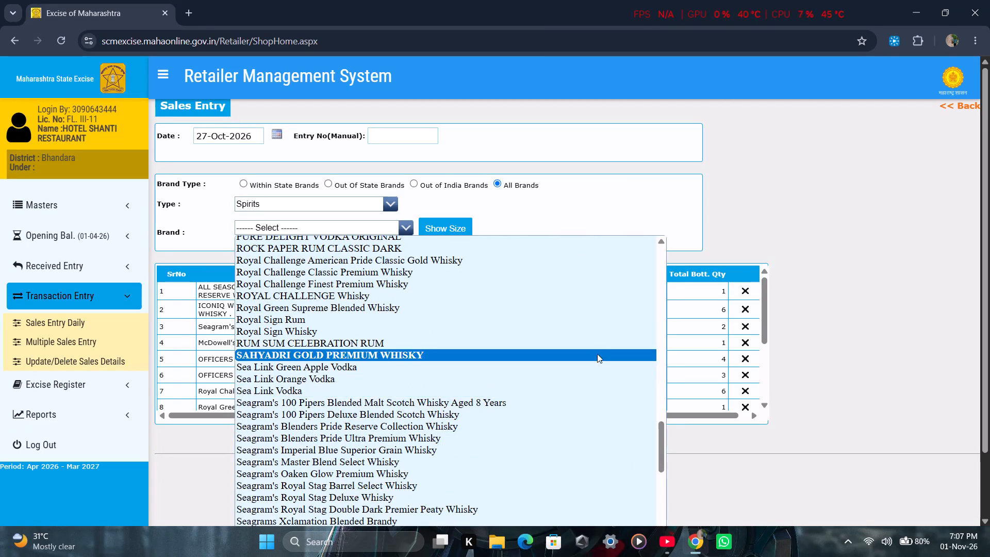
pyautogui.click(597, 353)
pyautogui.click(470, 232)
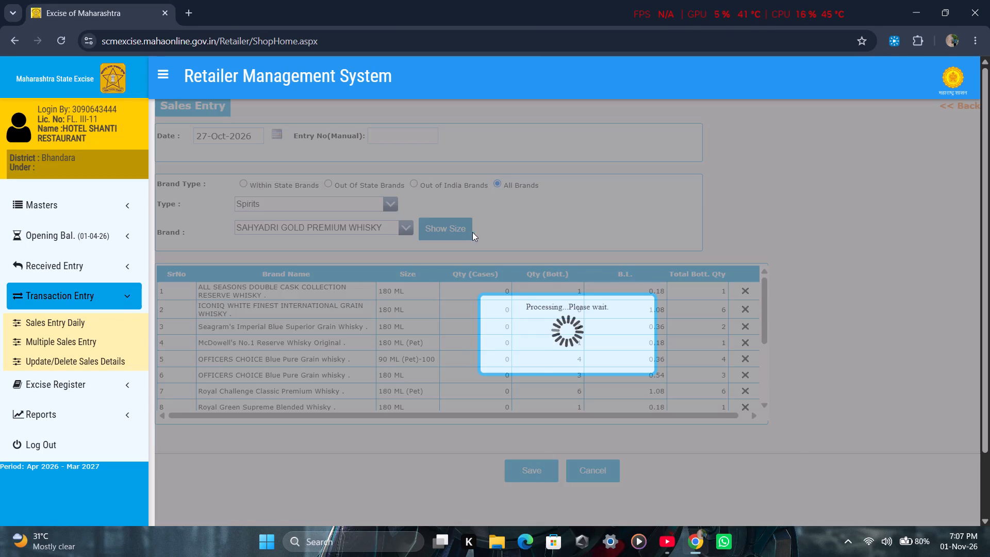
pyautogui.click(620, 317)
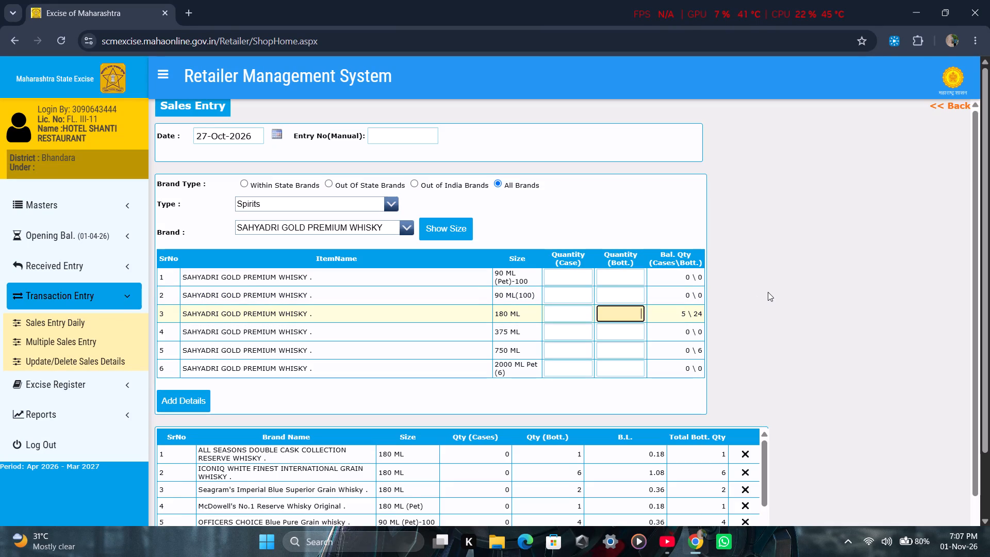
pyautogui.press('7')
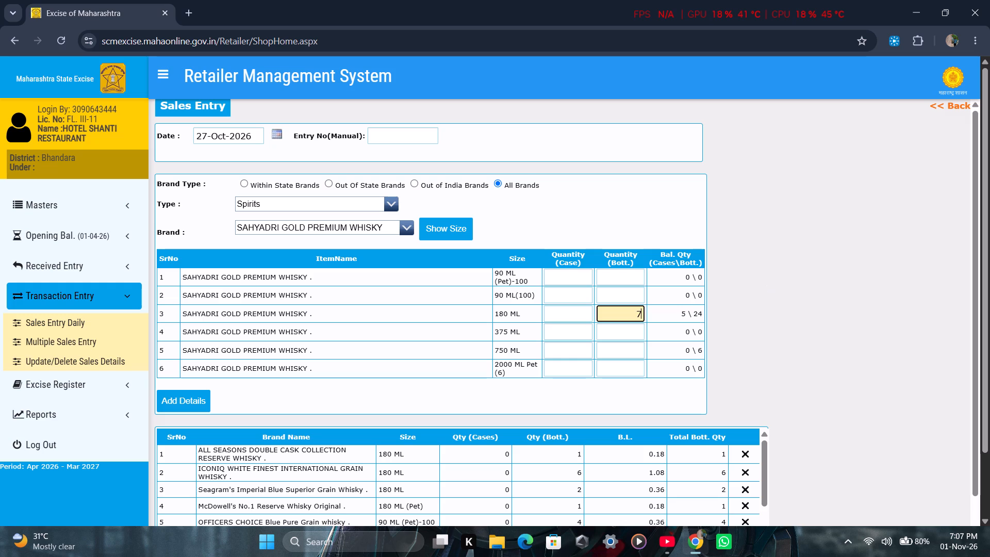
pyautogui.click(193, 399)
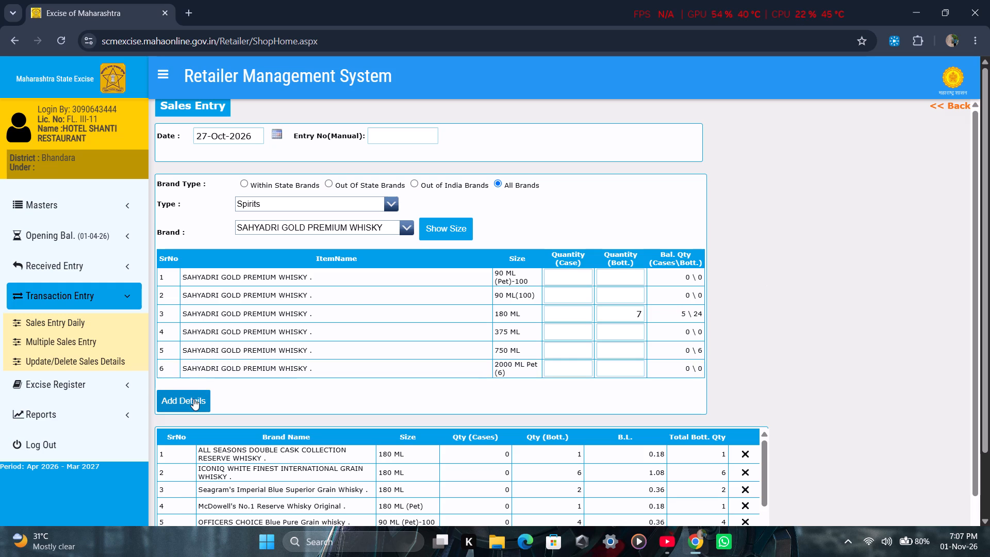
# Add 7 bottles of Tiger's Barrel, 180 ML, and 5 bottles of its 90 ML (Pet)-100 size to the sales entry.
pyautogui.click(409, 231)
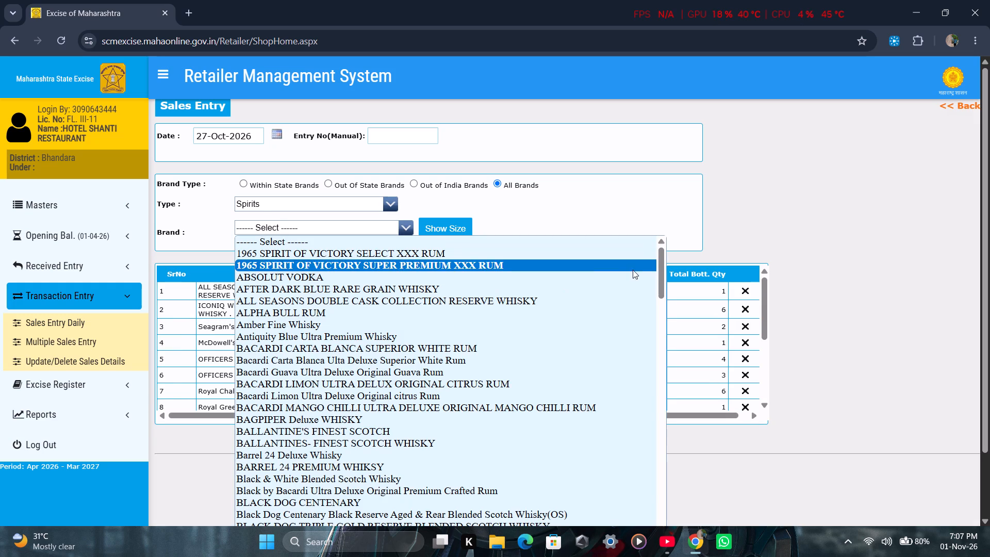
pyautogui.moveTo(659, 270); pyautogui.dragTo(694, 505)
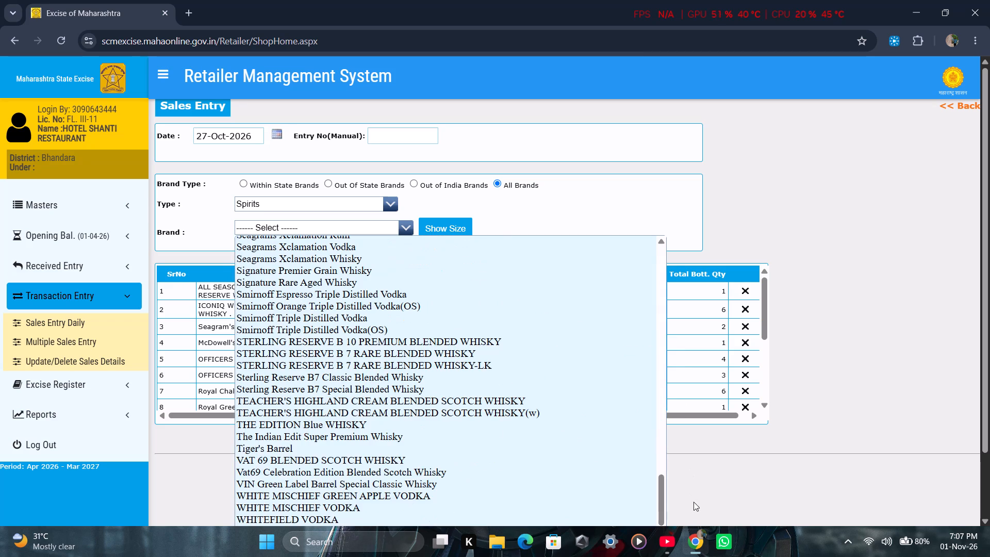
pyautogui.click(501, 447)
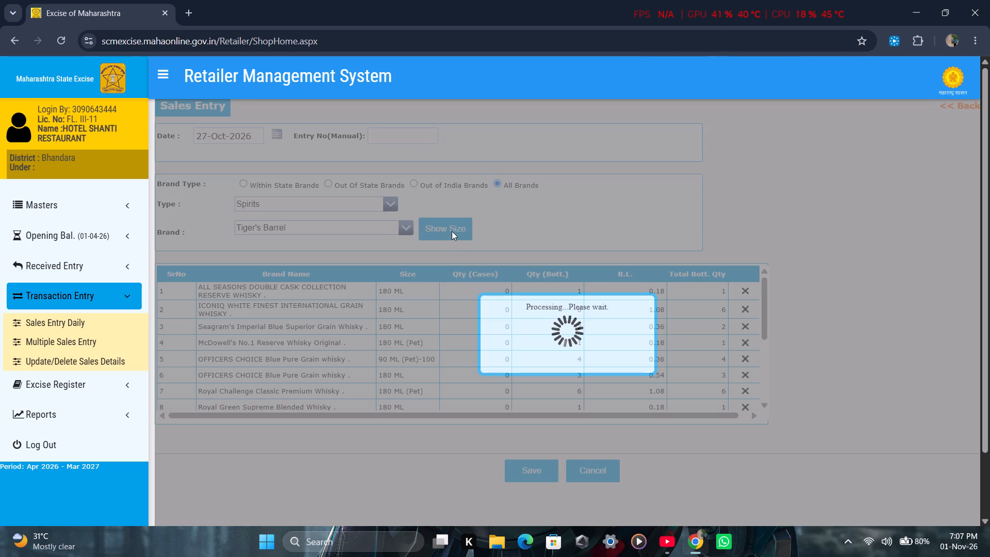
pyautogui.click(451, 230)
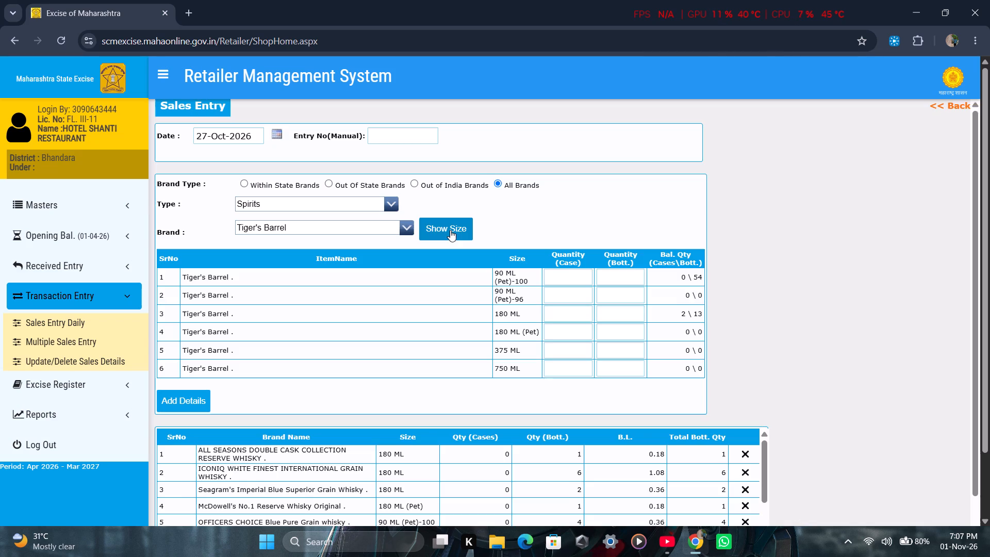
pyautogui.click(608, 314)
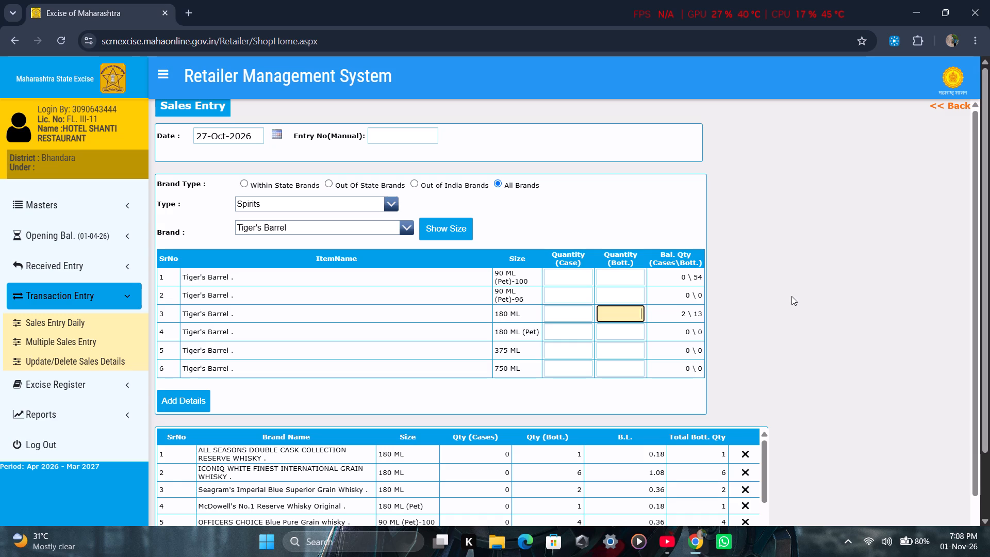
pyautogui.press('7')
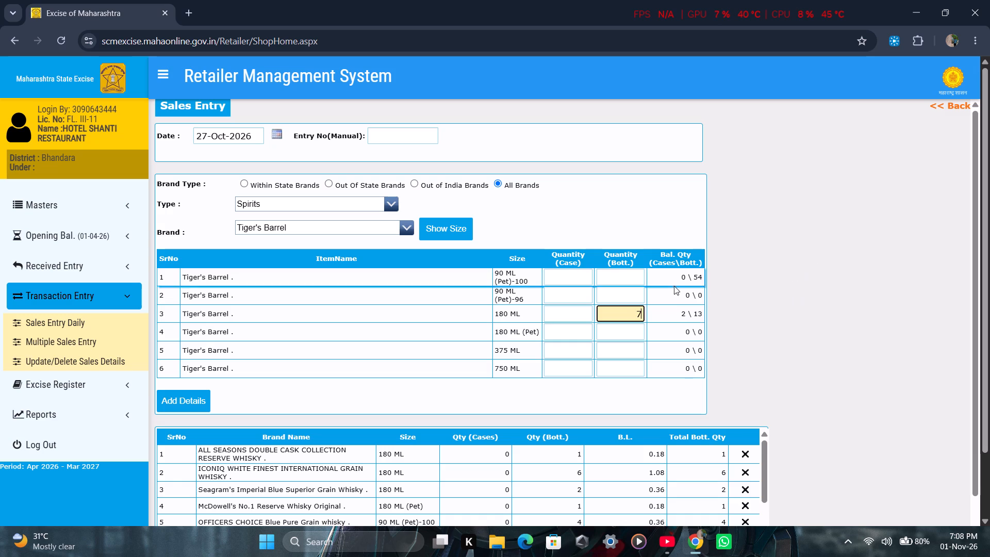
pyautogui.click(620, 280)
pyautogui.press('5')
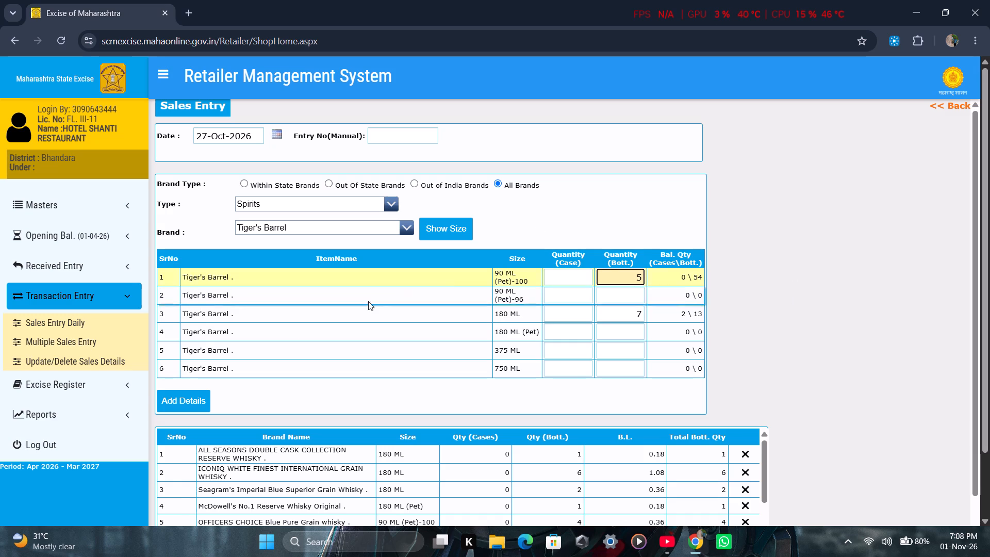
pyautogui.click(168, 397)
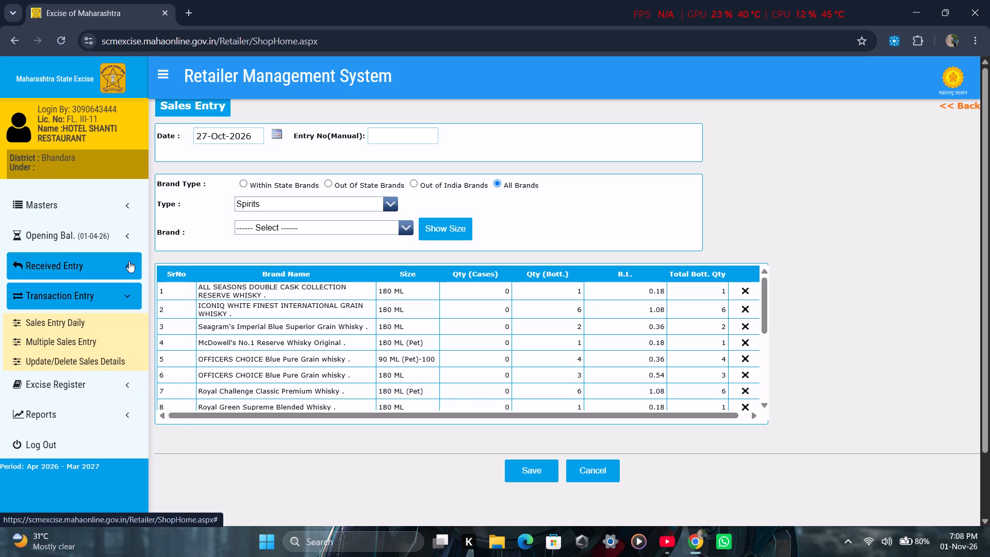
# Add 2 bottles of Gold Medal Vodka, 180 ML, to the sales entry.
pyautogui.click(405, 229)
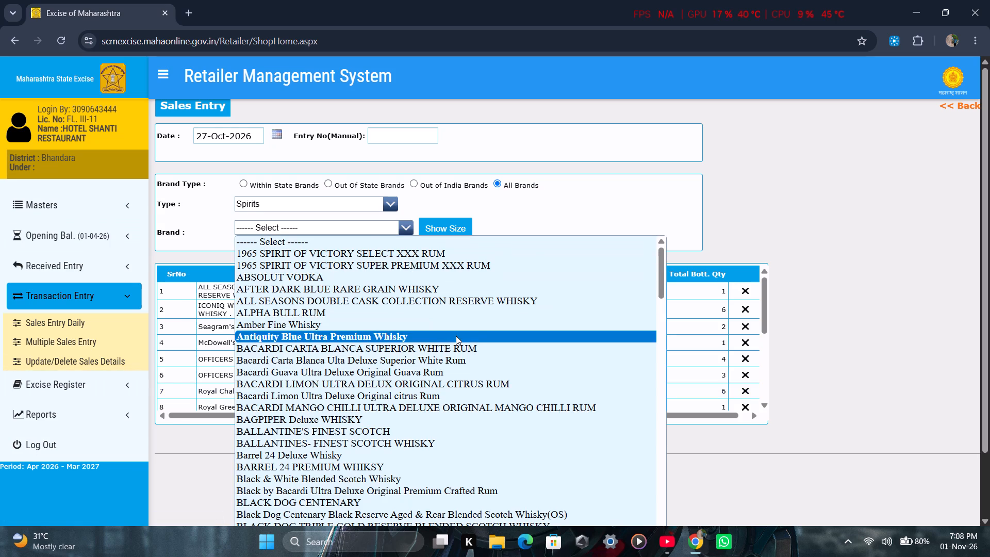
pyautogui.scroll(-2, 457, 334)
pyautogui.moveTo(659, 283); pyautogui.dragTo(664, 394)
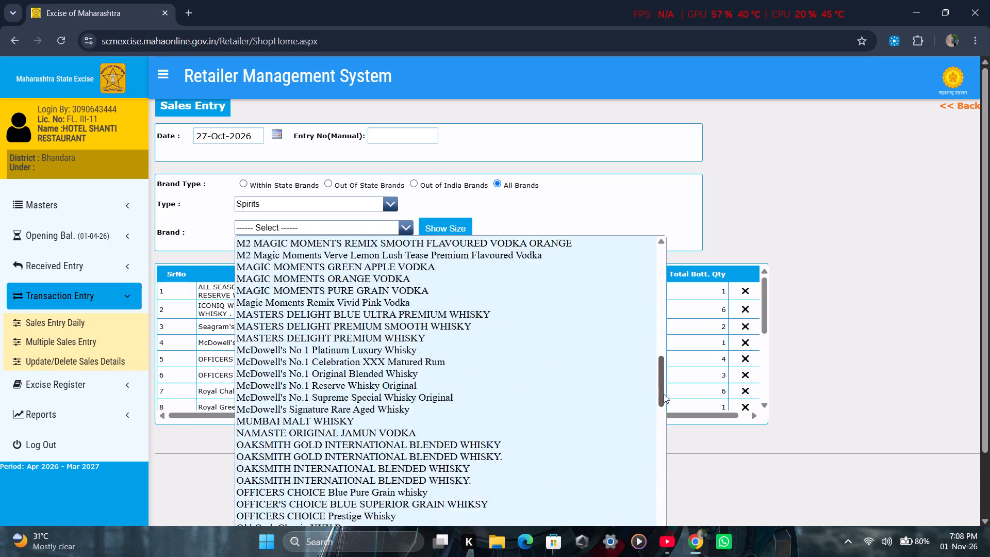
pyautogui.moveTo(664, 394); pyautogui.dragTo(641, 355)
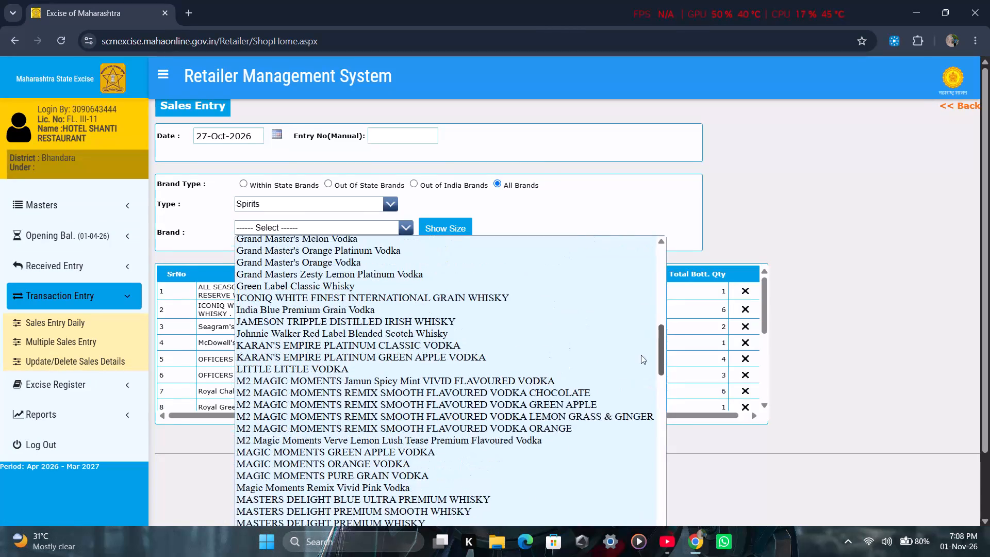
pyautogui.moveTo(641, 355); pyautogui.dragTo(629, 327)
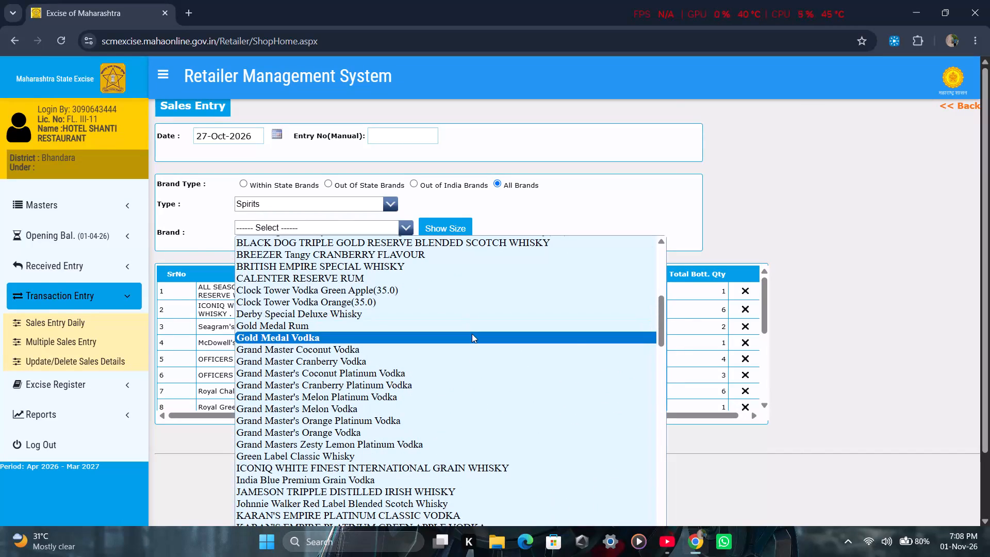
pyautogui.click(472, 334)
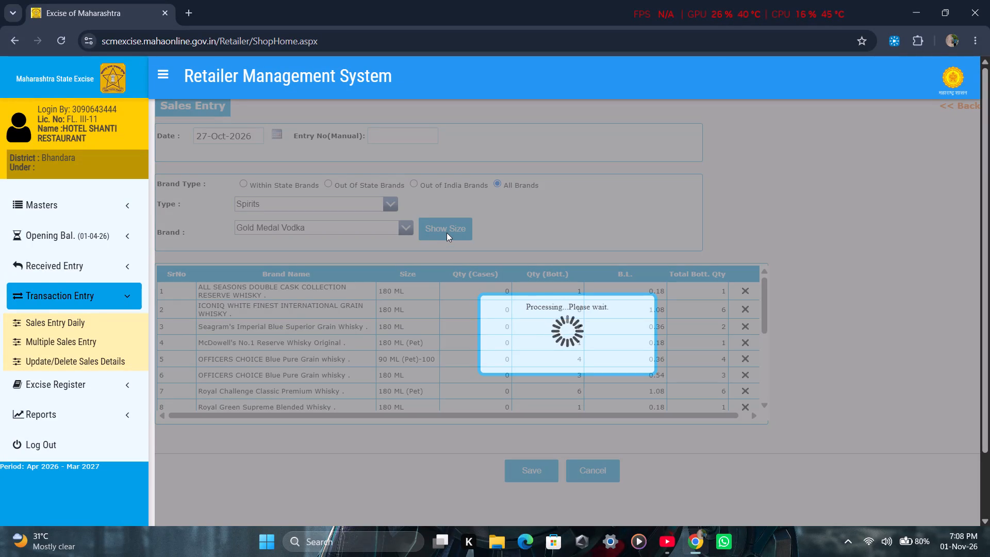
pyautogui.click(447, 233)
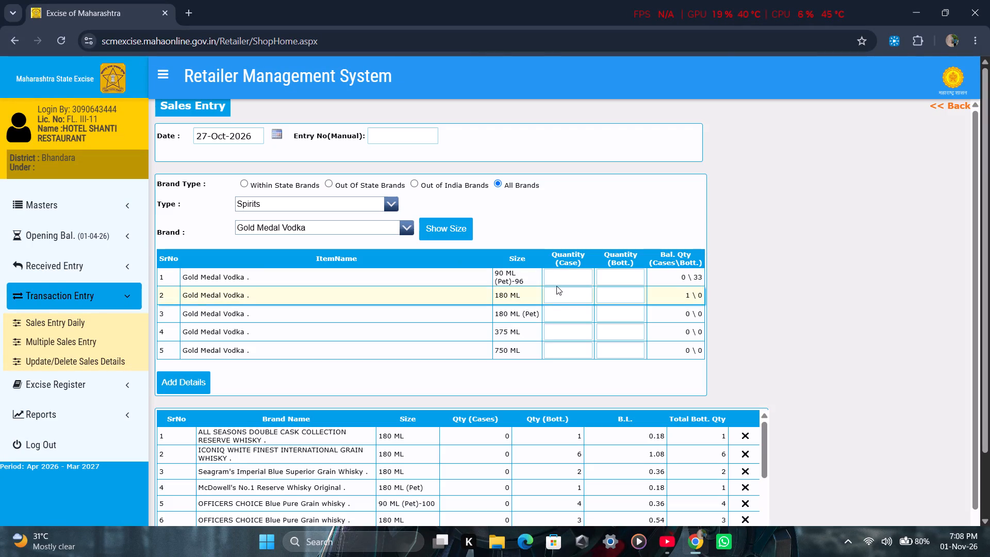
pyautogui.click(615, 296)
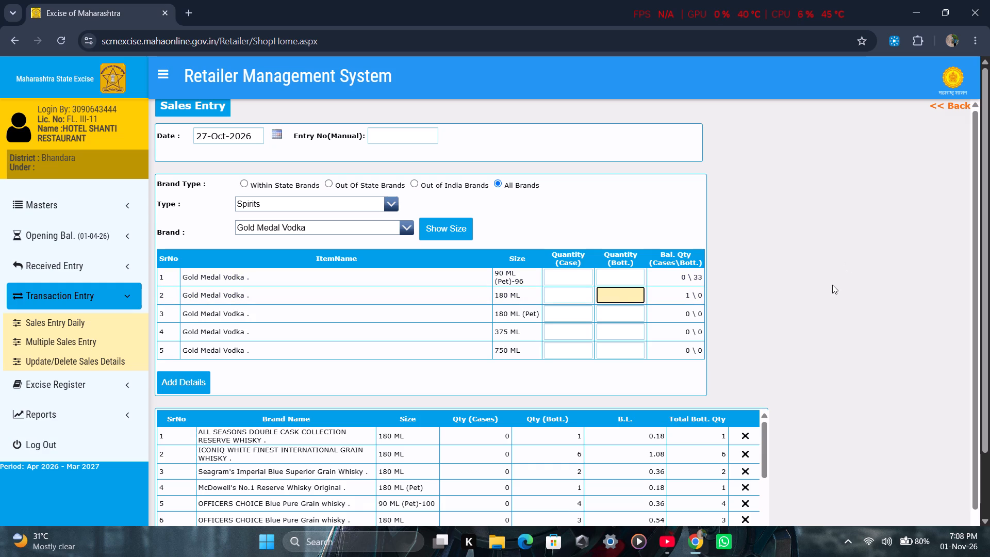
pyautogui.press('2')
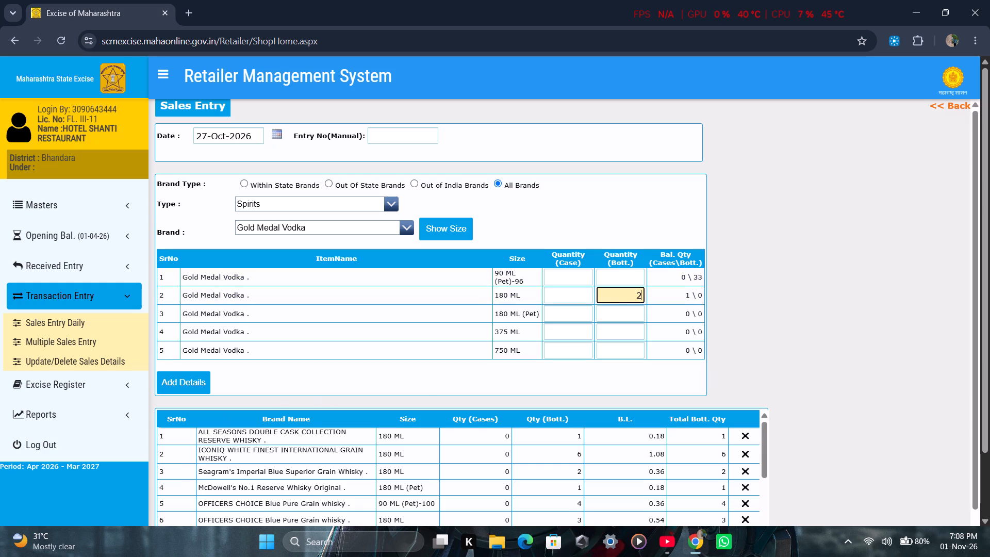
pyautogui.click(180, 387)
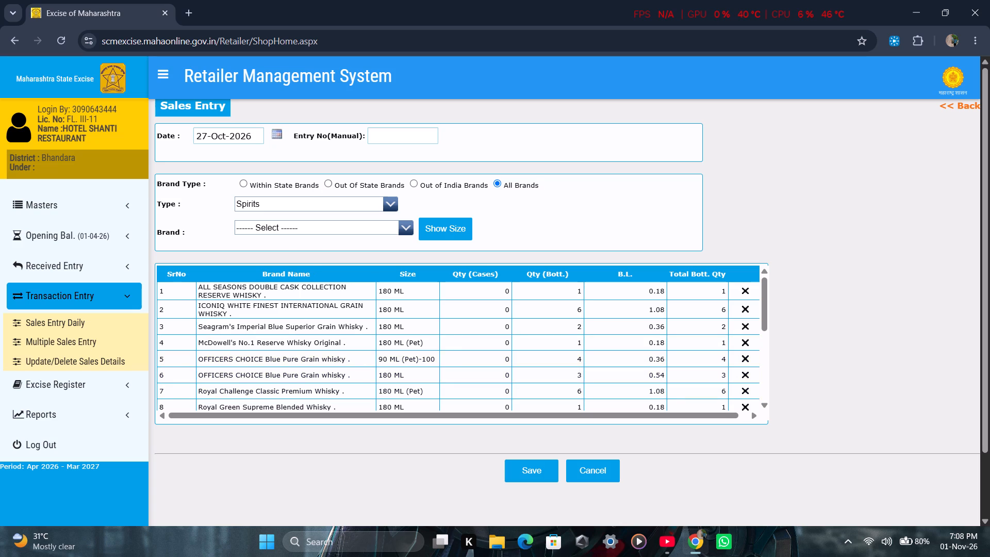
# Add 1 bottle of PURE DELIGHT VODKA ORIGINAL, 180 ML (Pet), to the sales entry.
pyautogui.click(401, 222)
pyautogui.moveTo(664, 272); pyautogui.dragTo(666, 304)
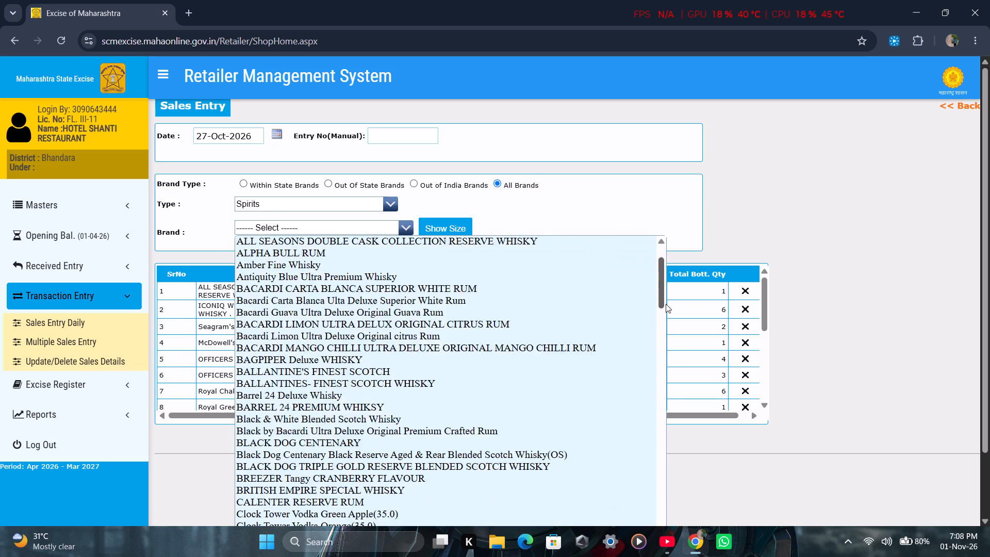
pyautogui.moveTo(666, 304); pyautogui.dragTo(690, 465)
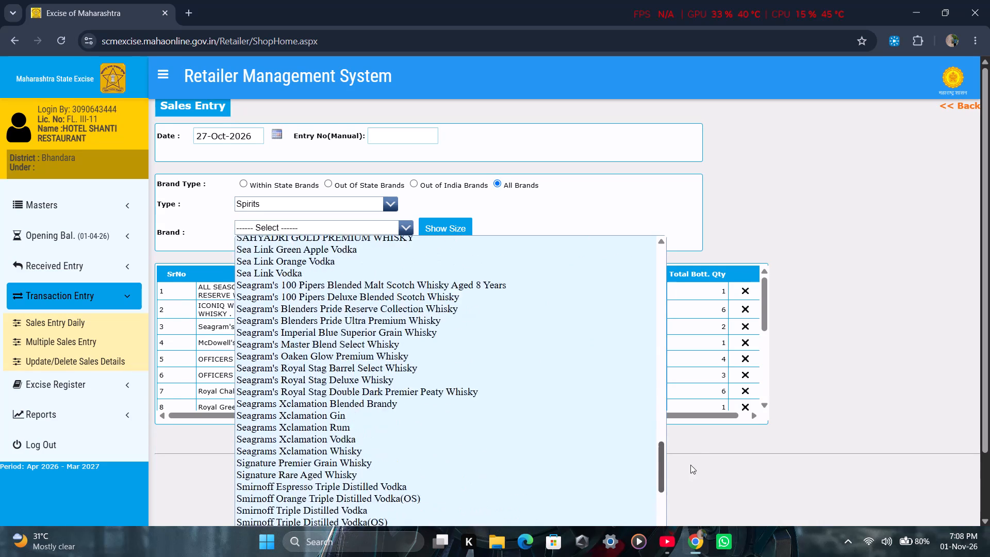
pyautogui.moveTo(690, 465); pyautogui.dragTo(679, 417)
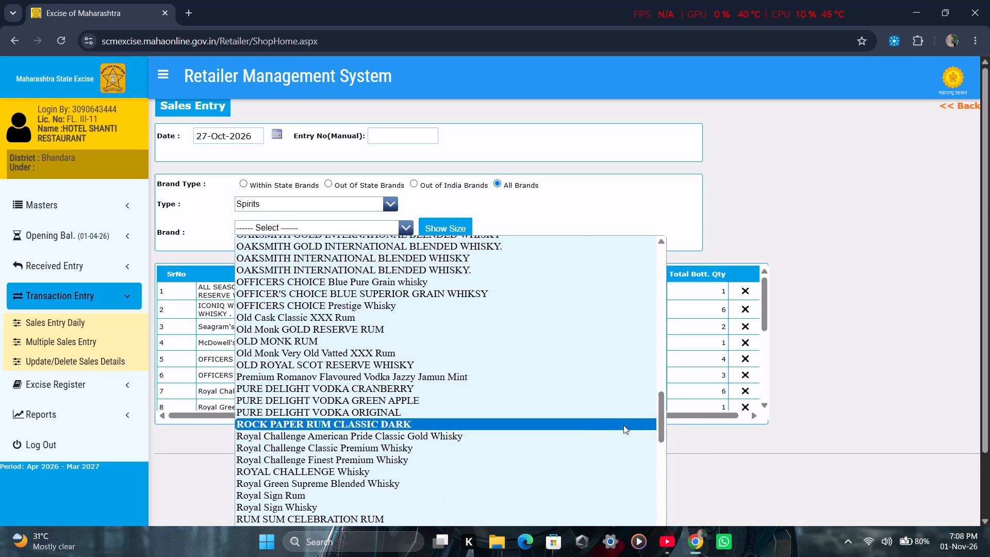
pyautogui.click(590, 415)
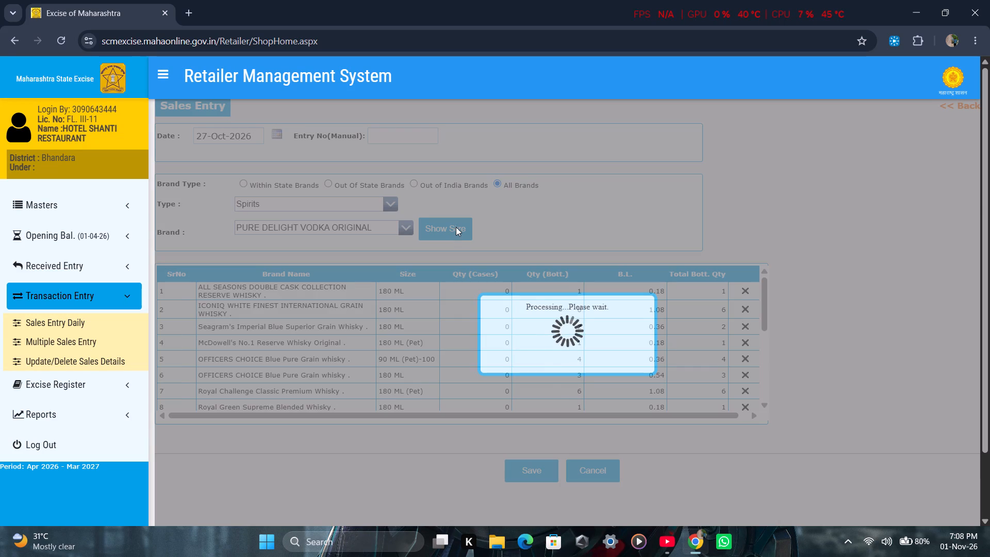
pyautogui.click(456, 227)
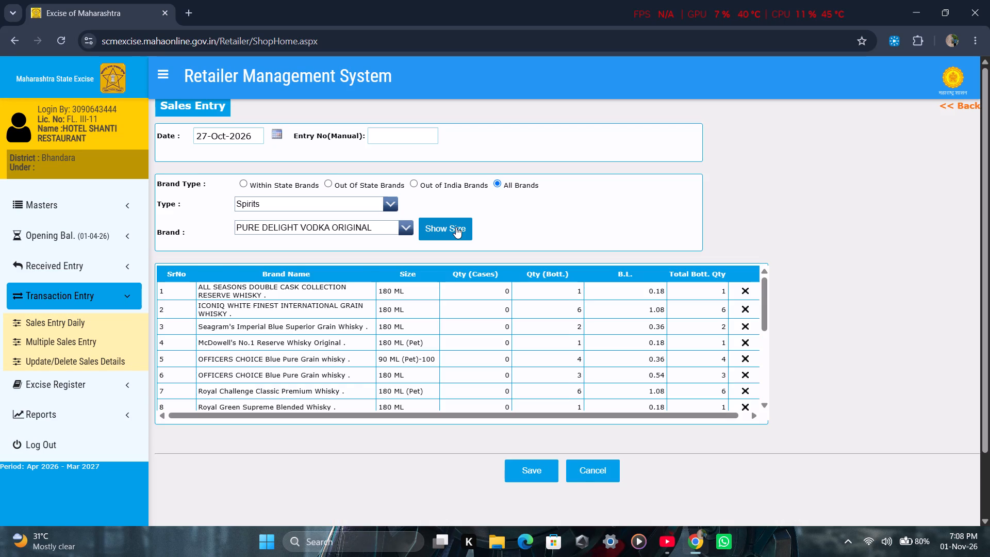
pyautogui.click(632, 288)
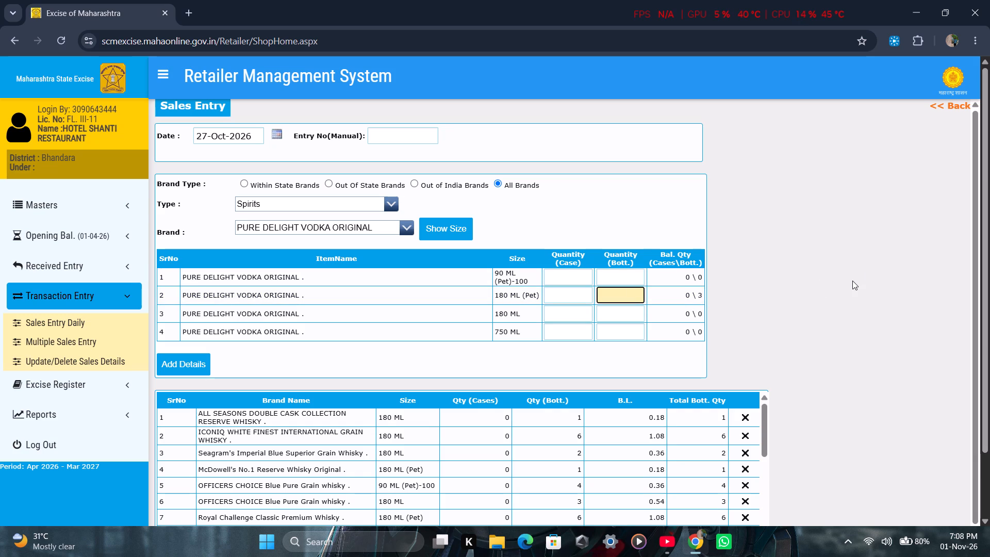
pyautogui.press('1')
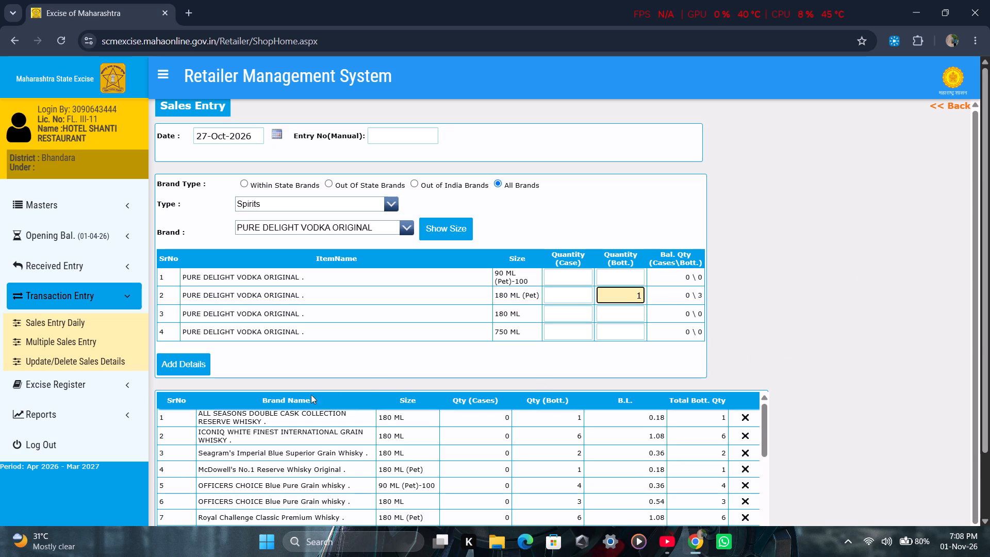
pyautogui.click(171, 371)
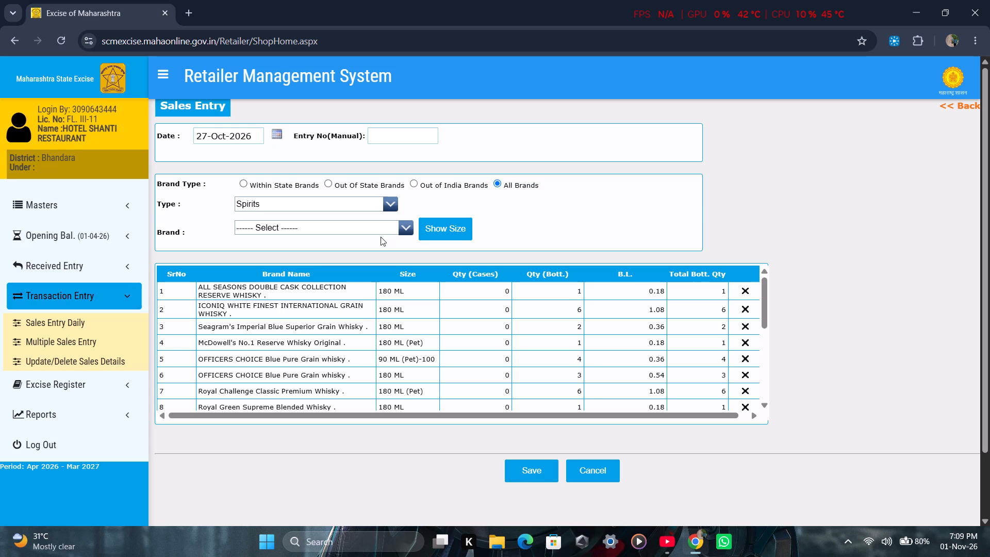
# Add 3 bottles of RUM SUM CELEBRATION RUM, 180 ML(50), to the sales entry.
pyautogui.click(410, 226)
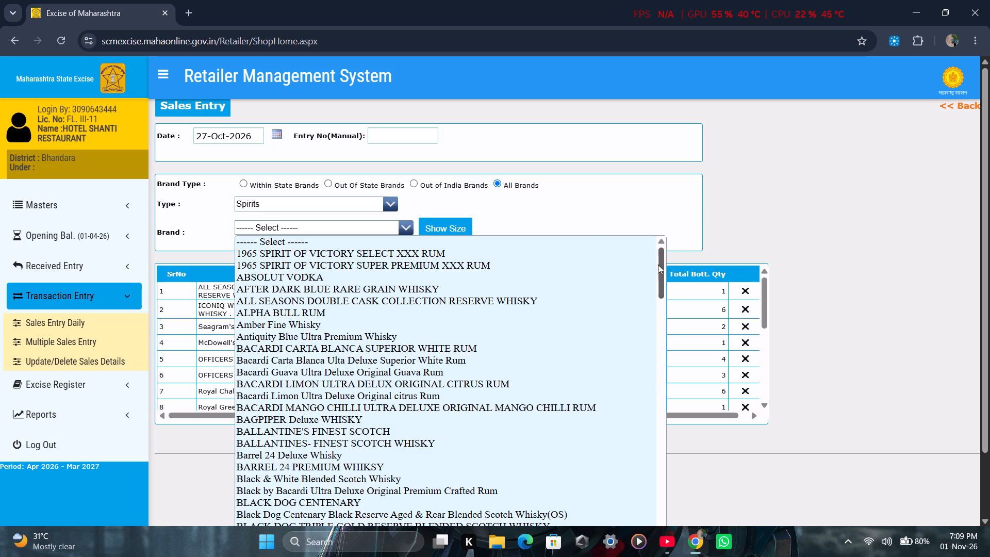
pyautogui.moveTo(659, 265); pyautogui.dragTo(669, 440)
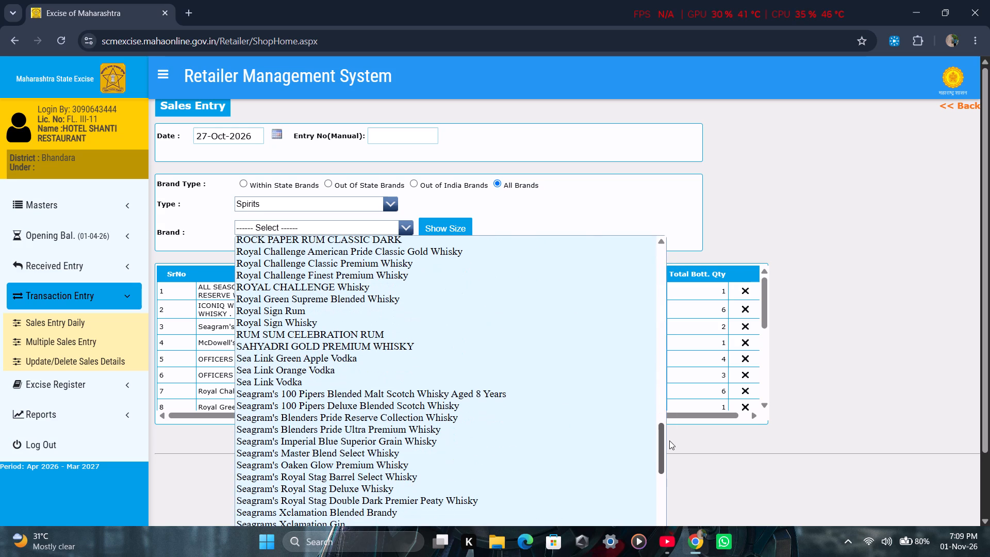
pyautogui.moveTo(669, 440); pyautogui.dragTo(669, 438)
pyautogui.click(584, 355)
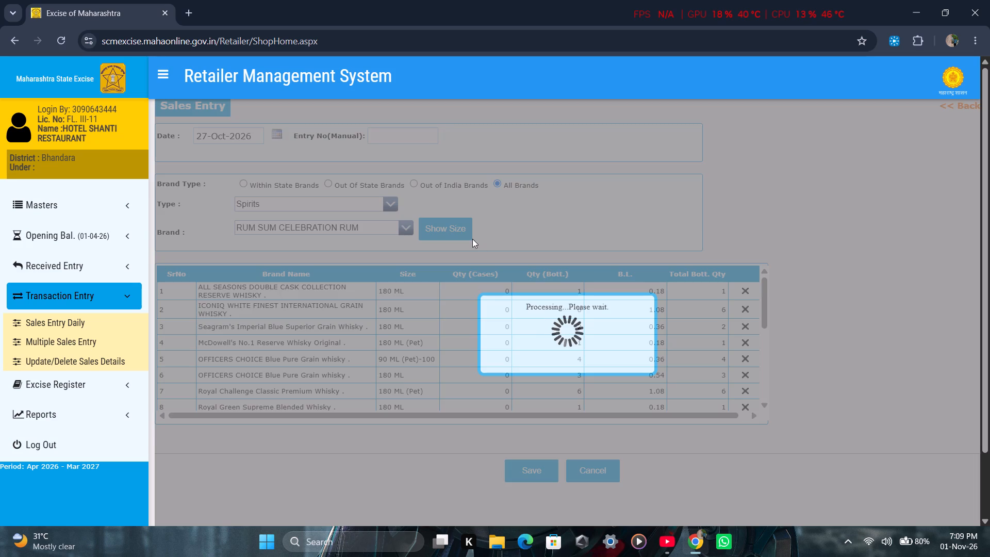
pyautogui.click(467, 232)
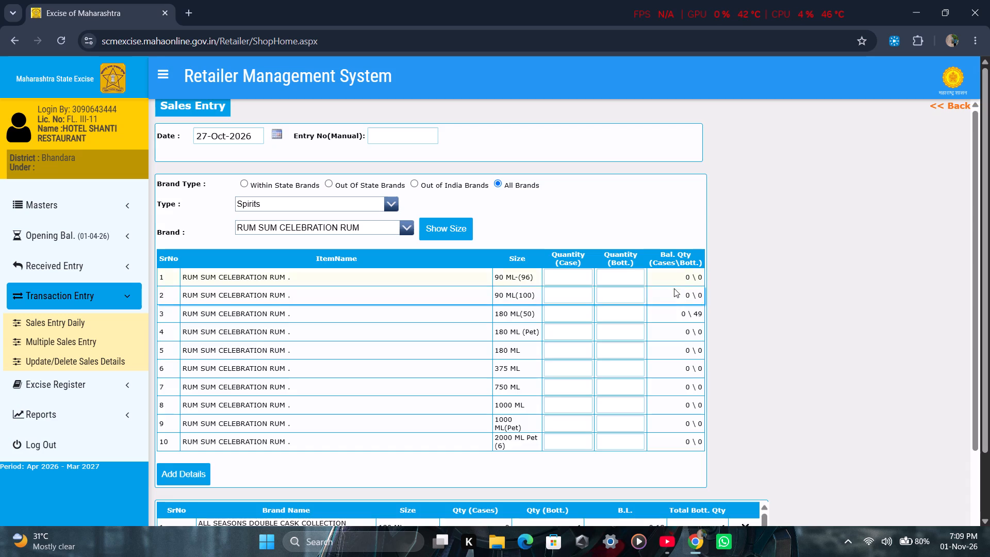
pyautogui.click(636, 309)
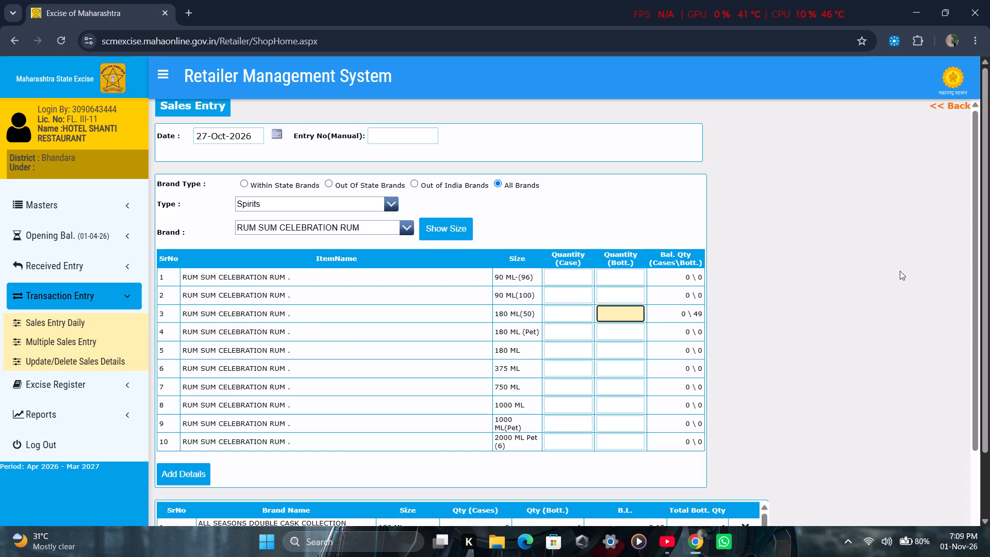
pyautogui.press('3')
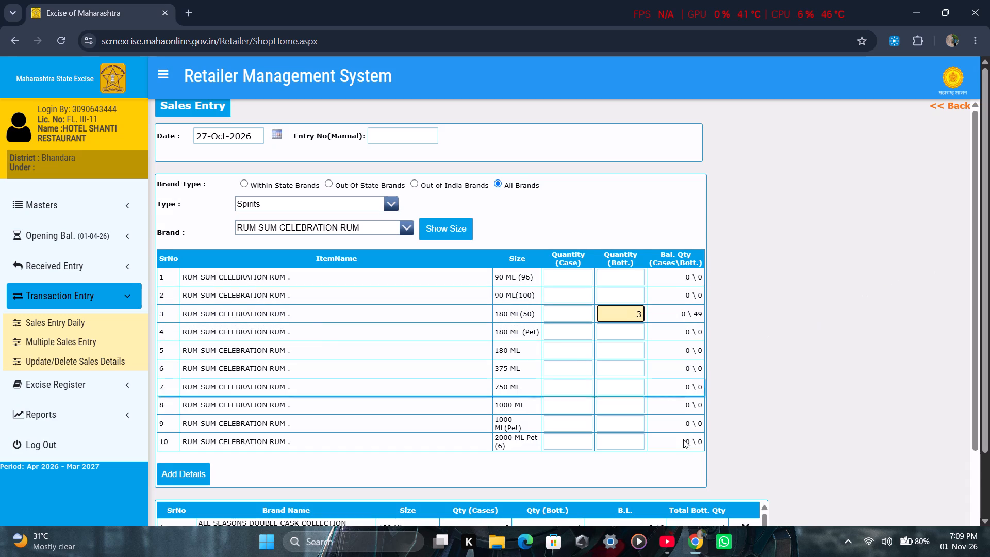
pyautogui.click(193, 469)
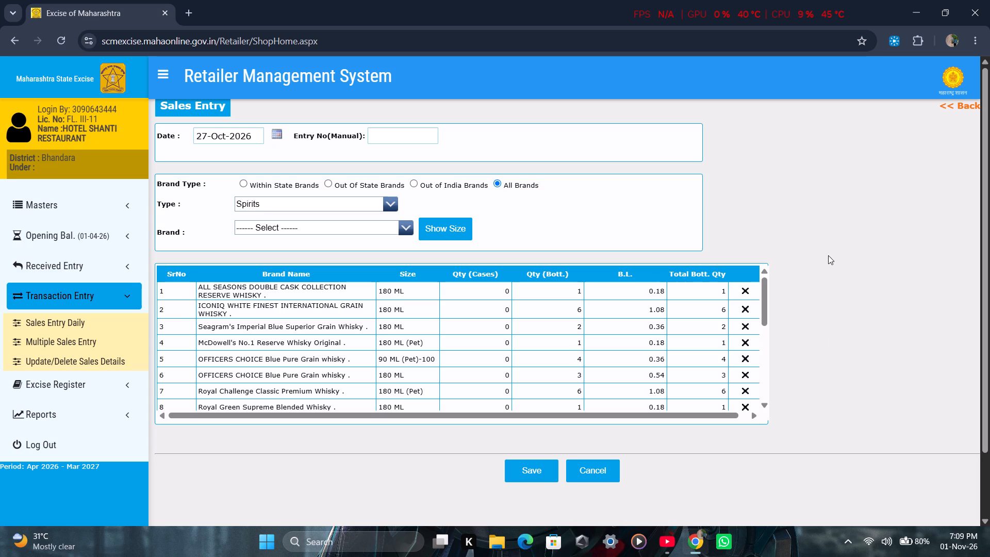
# Check the listed brands and bottle quantities in the 27-Oct-2026 sales entry and save it.
pyautogui.scroll(-6, 709, 356)
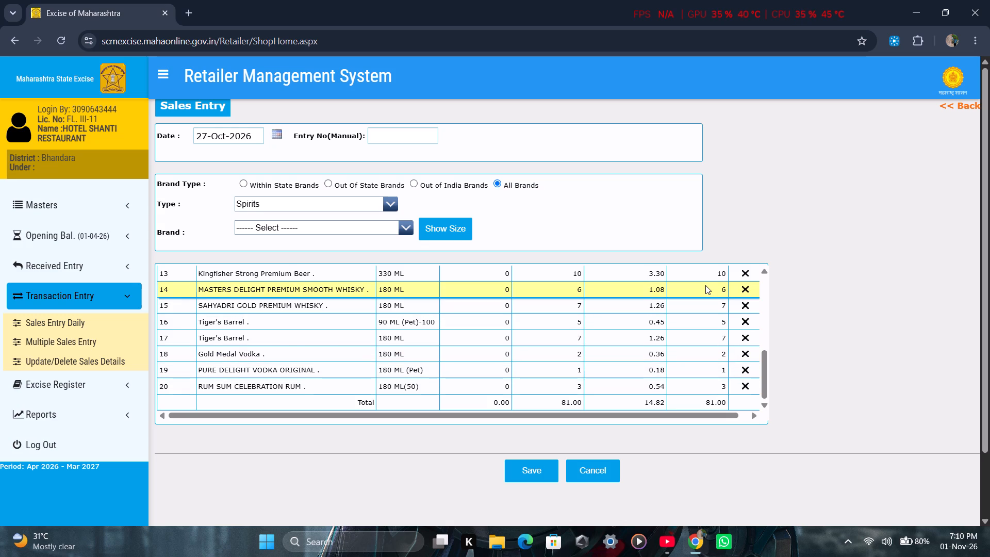
pyautogui.scroll(1, 705, 285)
pyautogui.scroll(-1, 705, 285)
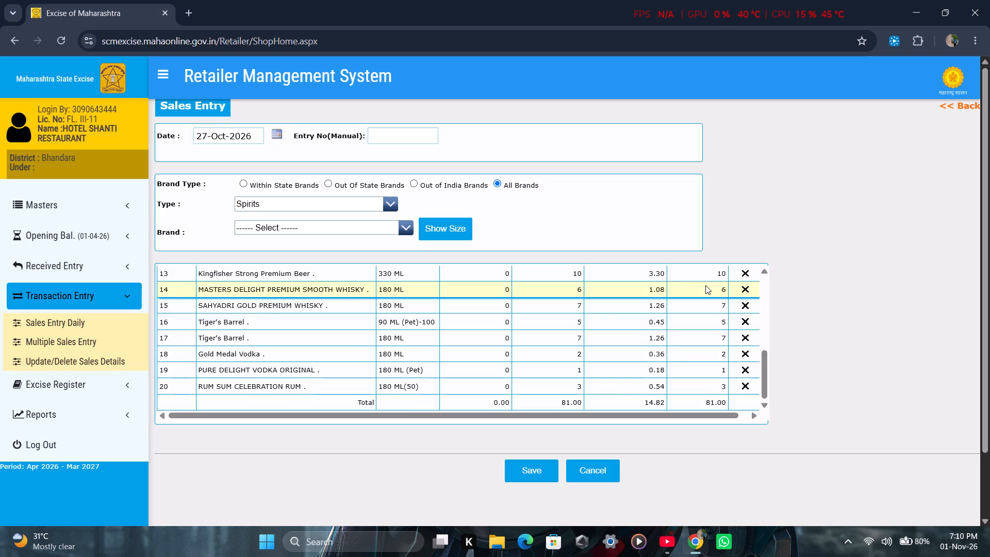
pyautogui.scroll(1, 705, 285)
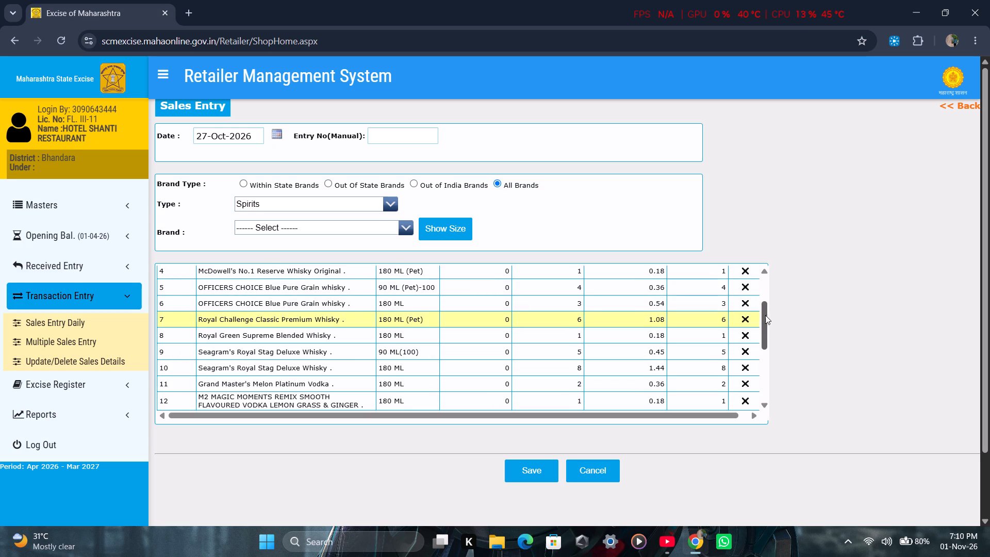
pyautogui.moveTo(766, 315); pyautogui.dragTo(766, 322)
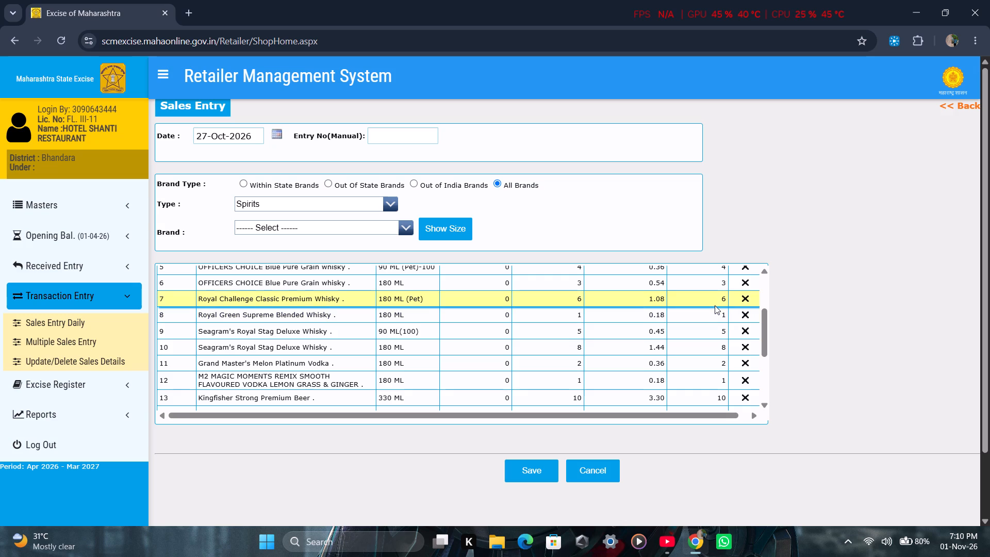
pyautogui.click(538, 463)
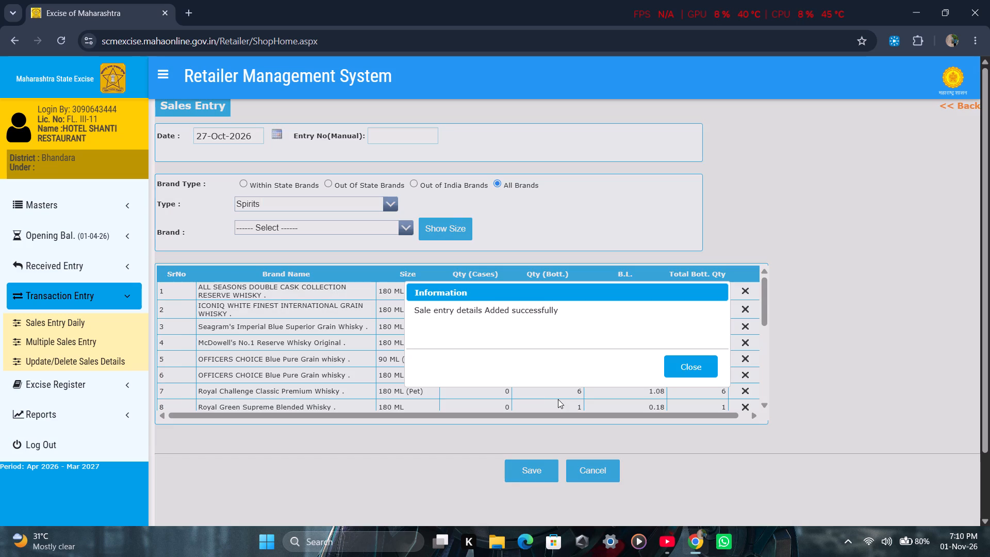
pyautogui.click(695, 370)
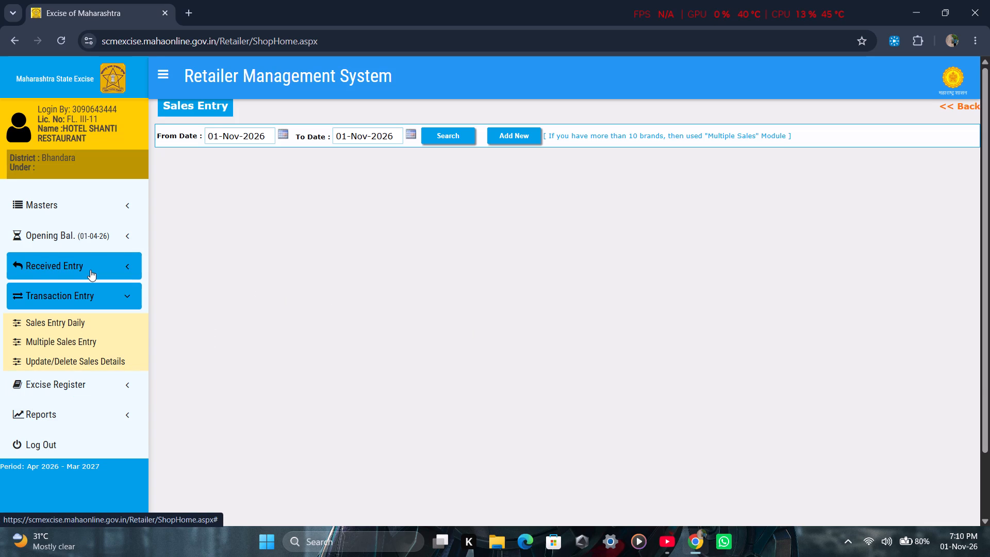
# Generate the FLR 4A monthly statement bottle wise for all brands and types, from 27-Oct-2026 to 27-Oct-2026.
pyautogui.click(75, 380)
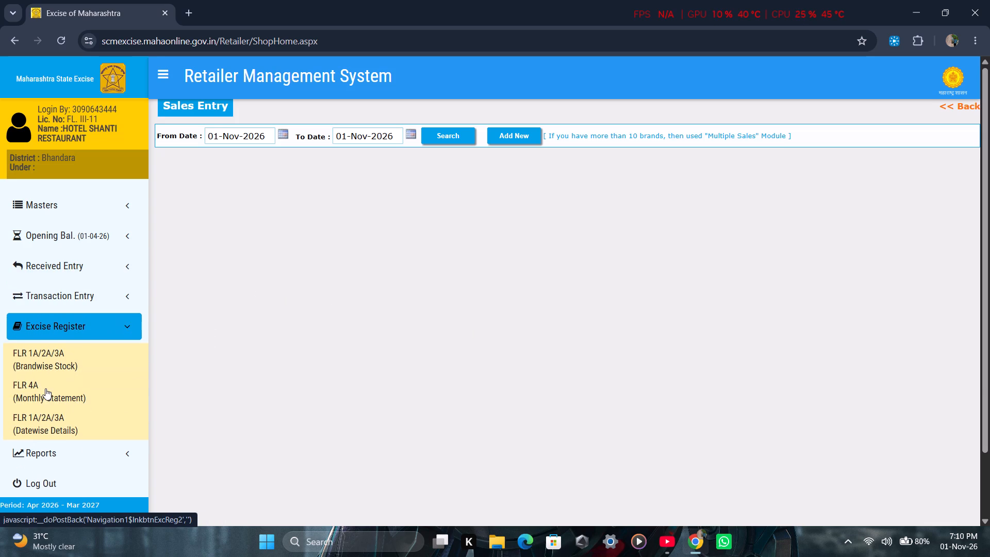
pyautogui.click(45, 388)
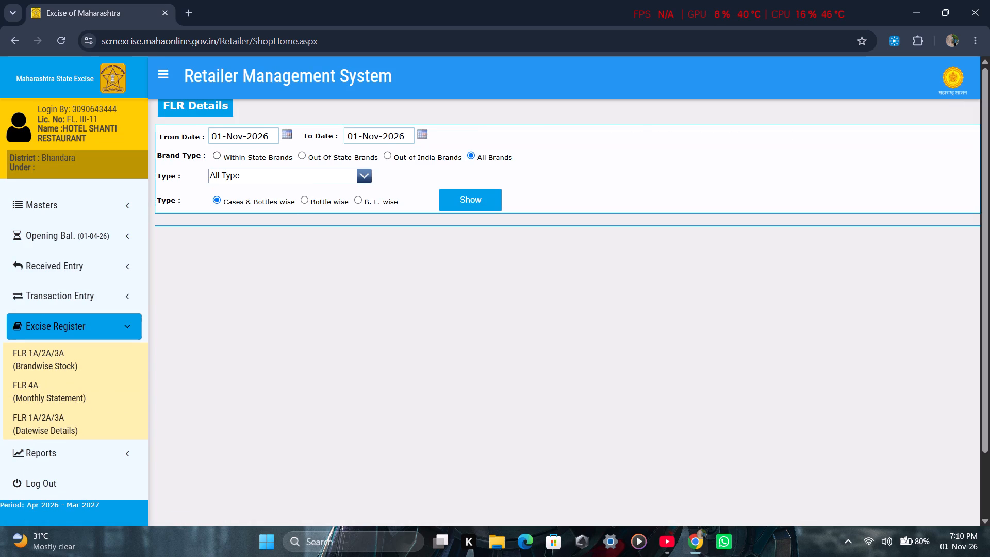
pyautogui.click(306, 196)
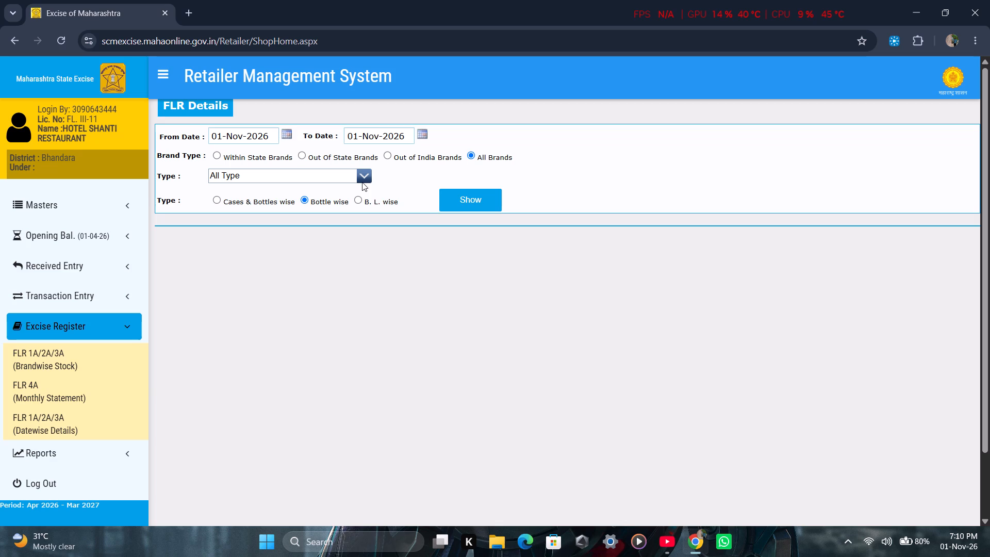
pyautogui.click(282, 138)
pyautogui.click(255, 174)
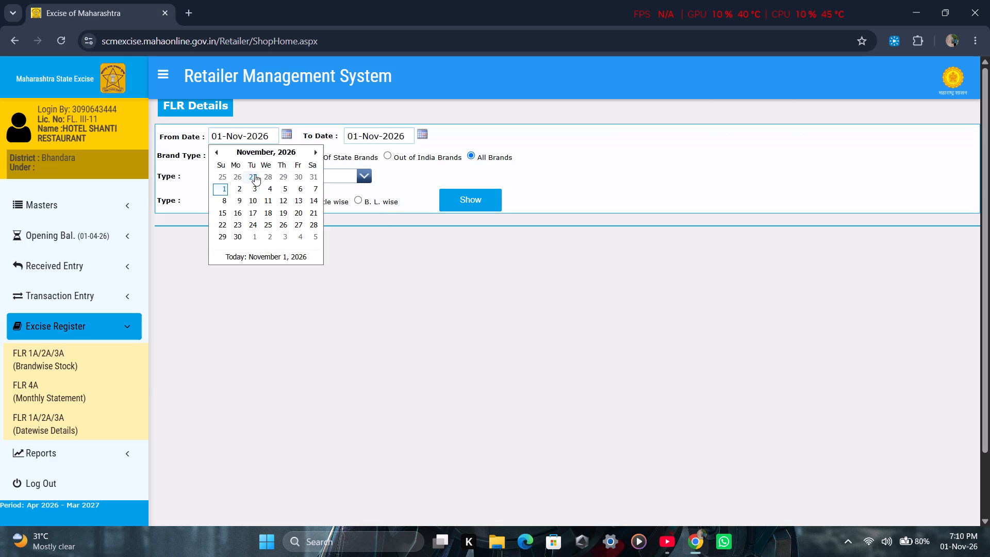
pyautogui.click(421, 130)
pyautogui.click(382, 176)
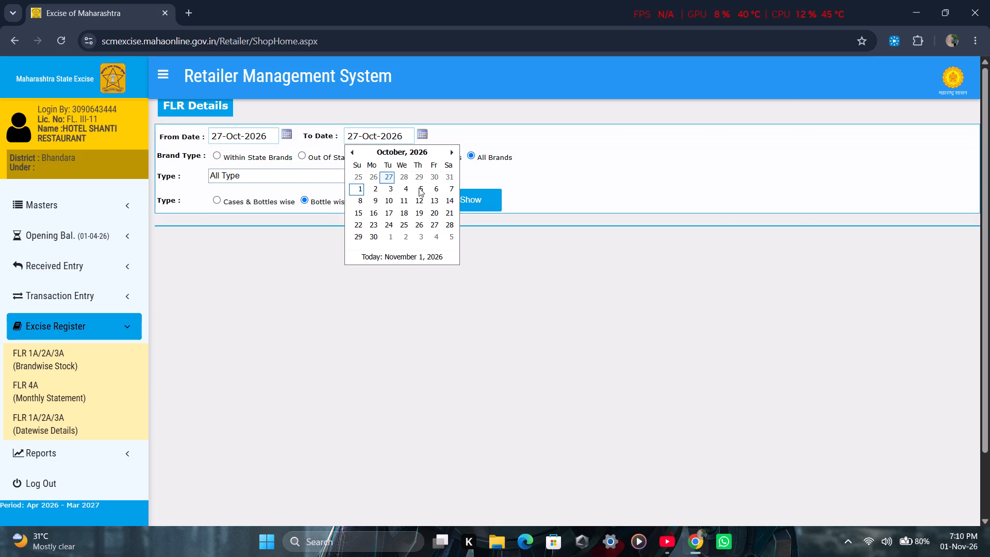
pyautogui.click(453, 191)
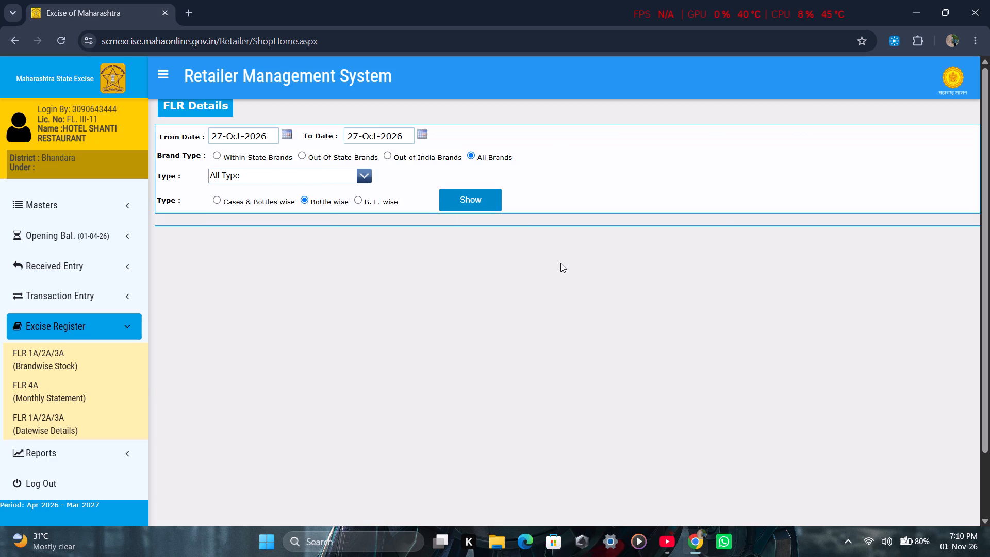
pyautogui.click(482, 191)
pyautogui.click(480, 205)
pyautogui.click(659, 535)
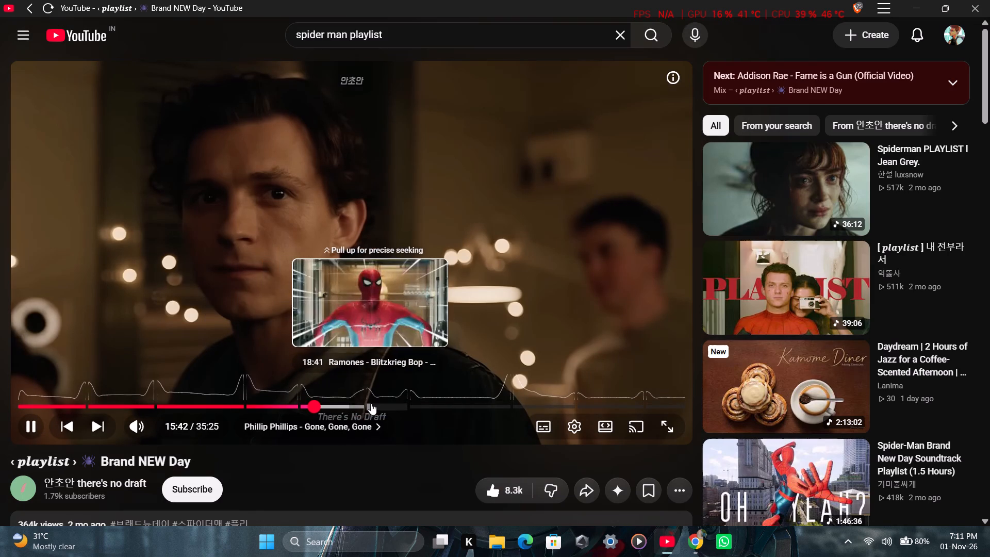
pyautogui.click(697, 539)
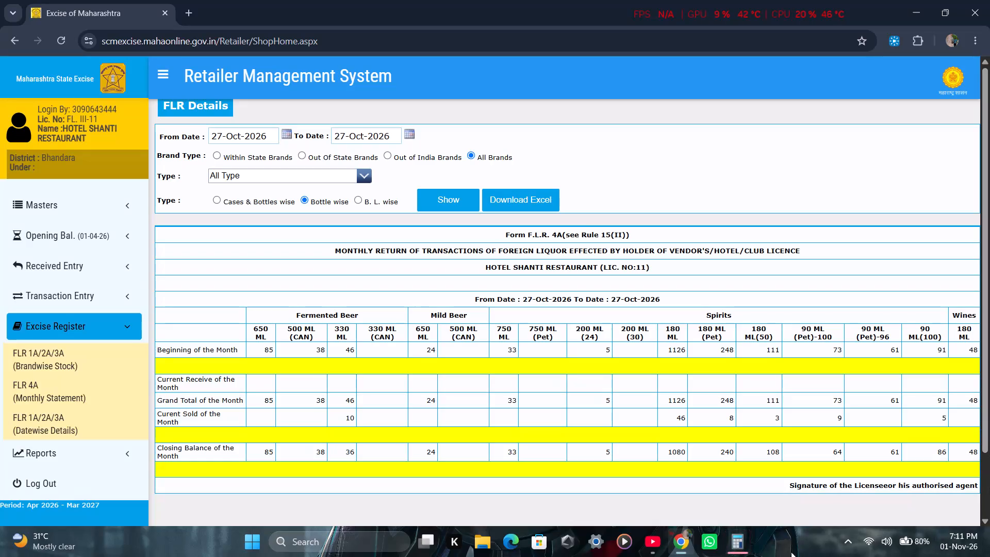
# Switch to Calculator and add 757 and 676.
pyautogui.click(737, 544)
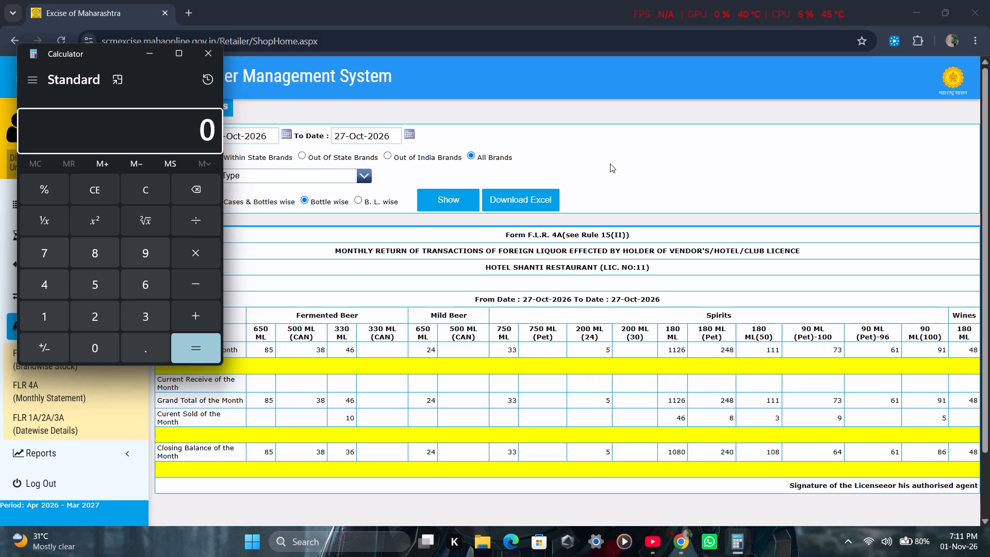
pyautogui.write('757')
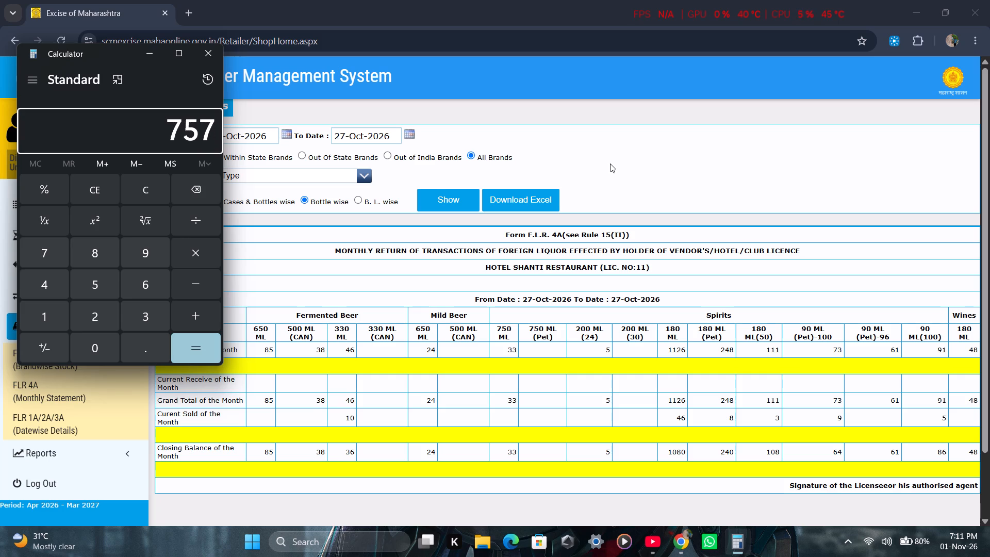
pyautogui.write('+67')
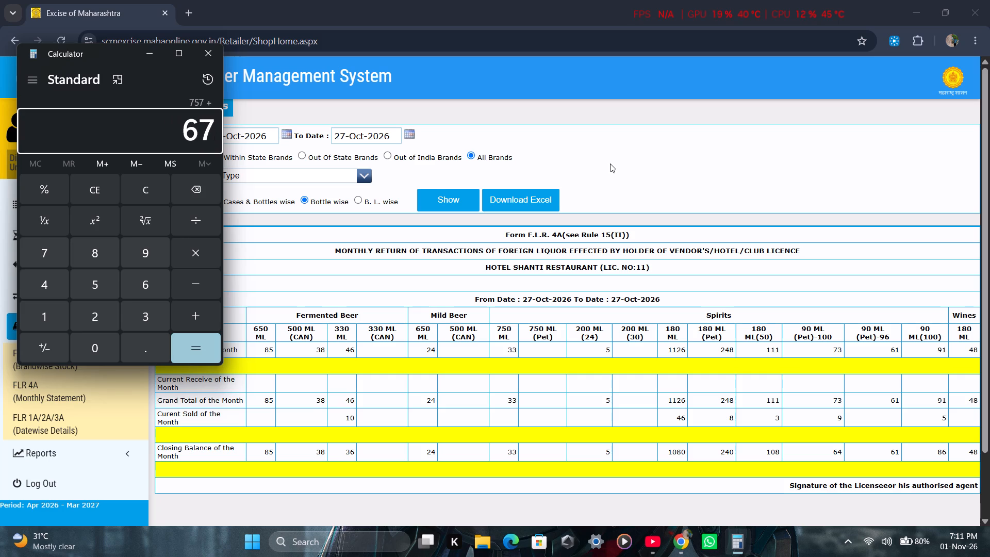
pyautogui.press('6')
pyautogui.press('Return')
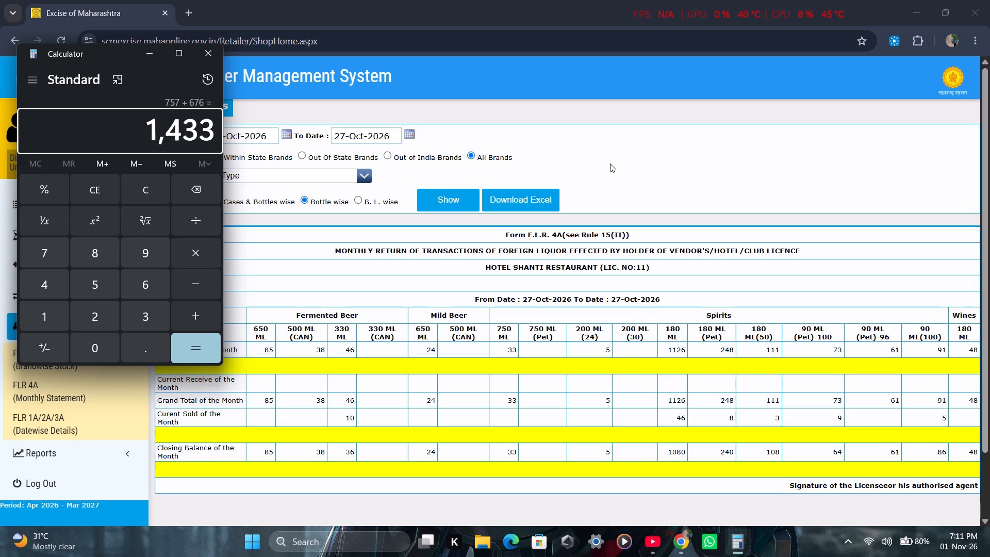
pyautogui.press('Escape')
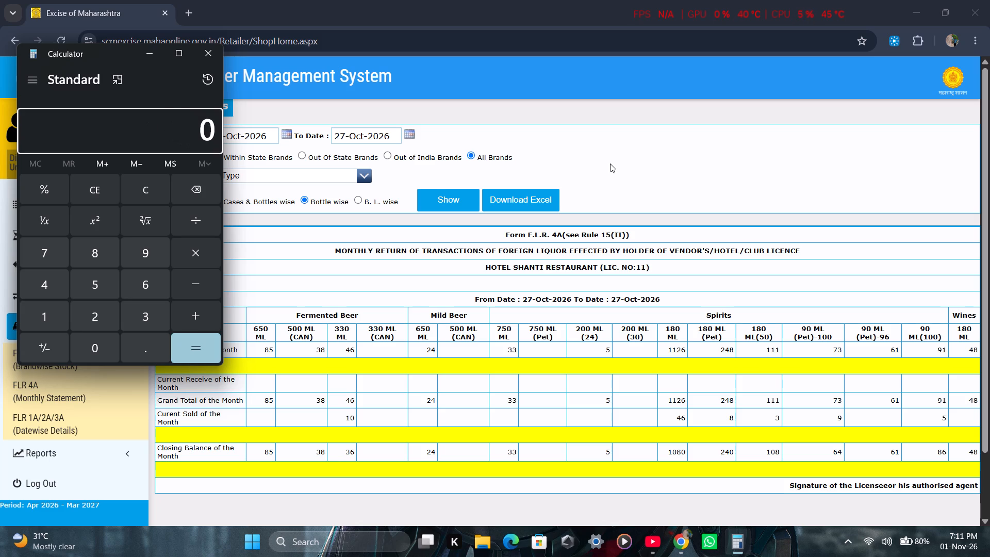
# Add the statement's 180 ML spirits closing balances, 1080, 240 and 108, and repeat the sum including the 5 bottles of 200 ML.
pyautogui.write('10')
pyautogui.write('80')
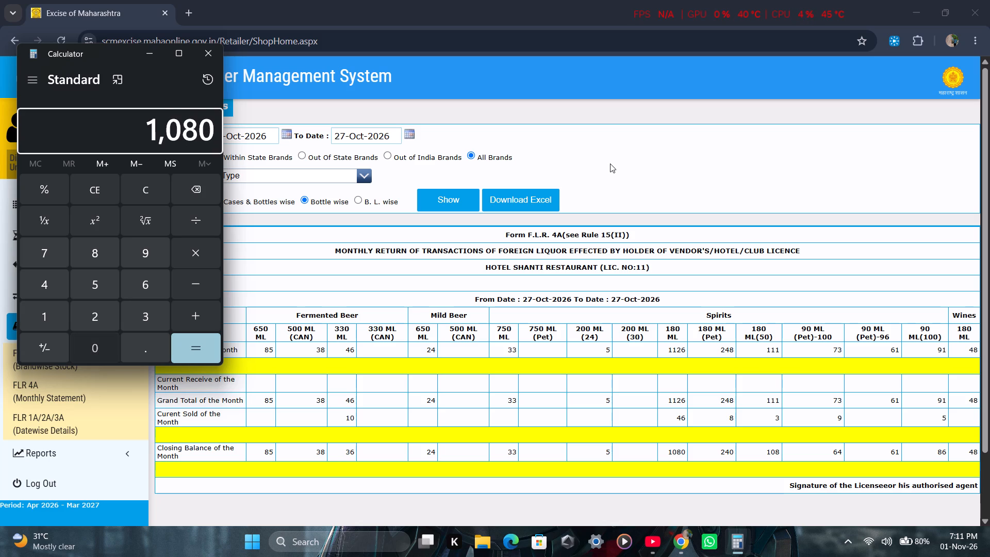
pyautogui.write('+240+108')
pyautogui.press('Return')
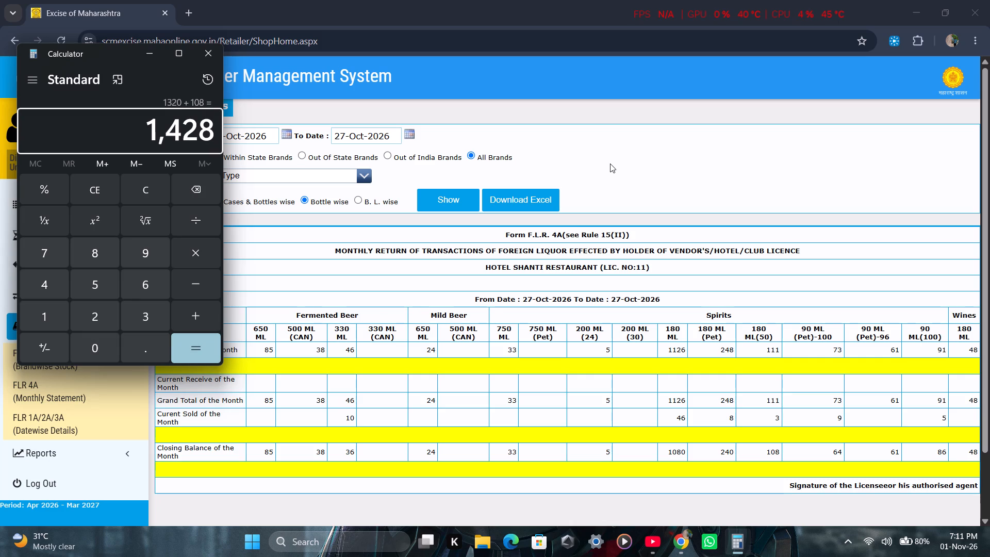
pyautogui.press('Escape')
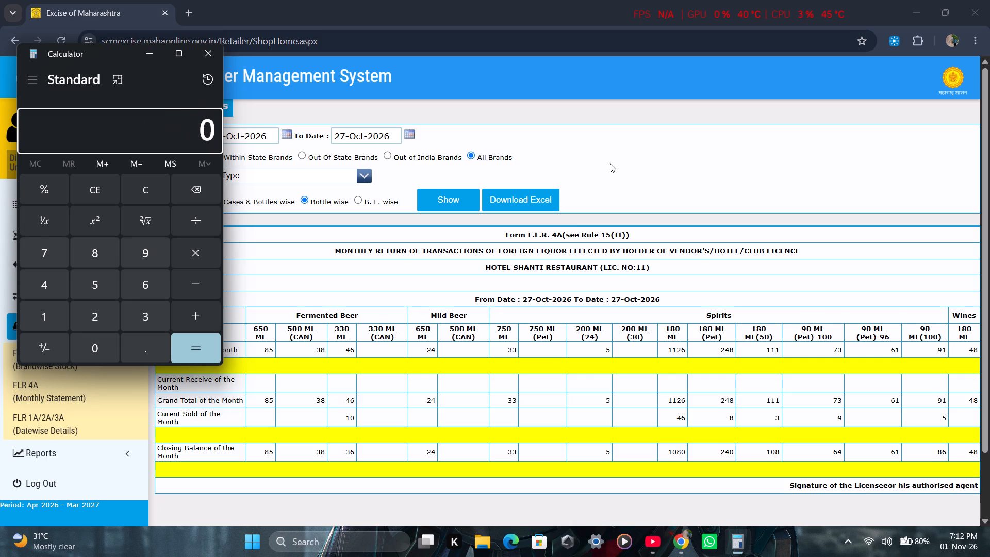
pyautogui.write('1080+')
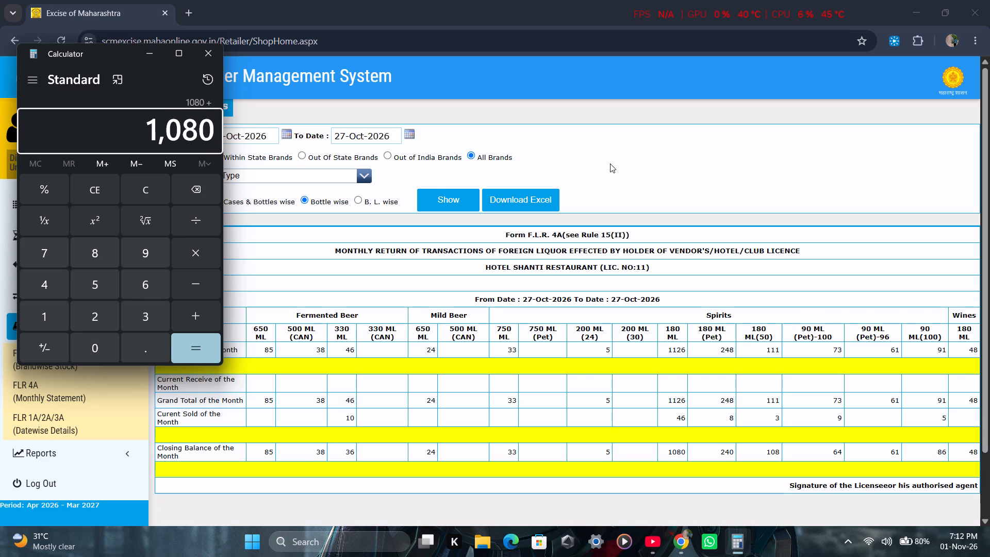
pyautogui.write('240+108+5')
pyautogui.press('Return')
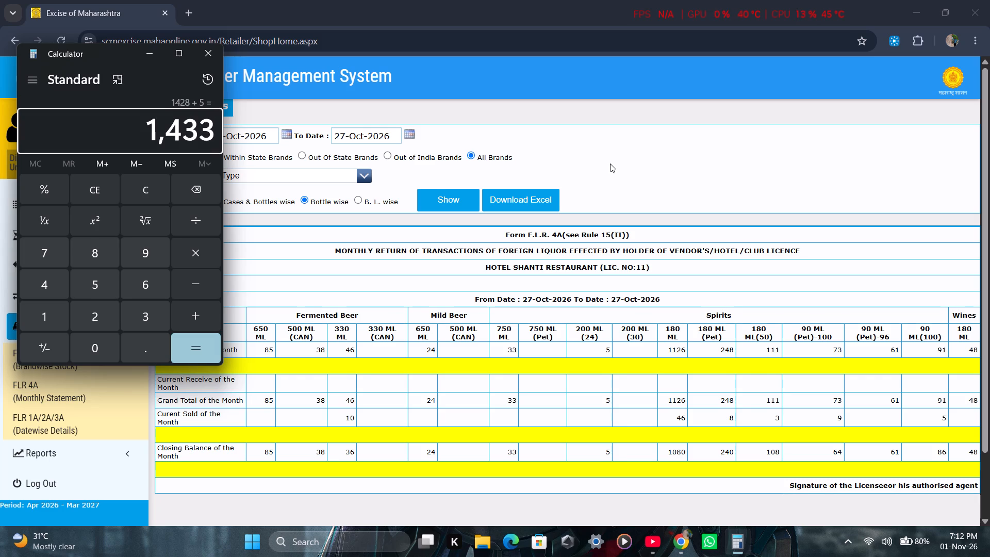
pyautogui.press('Escape')
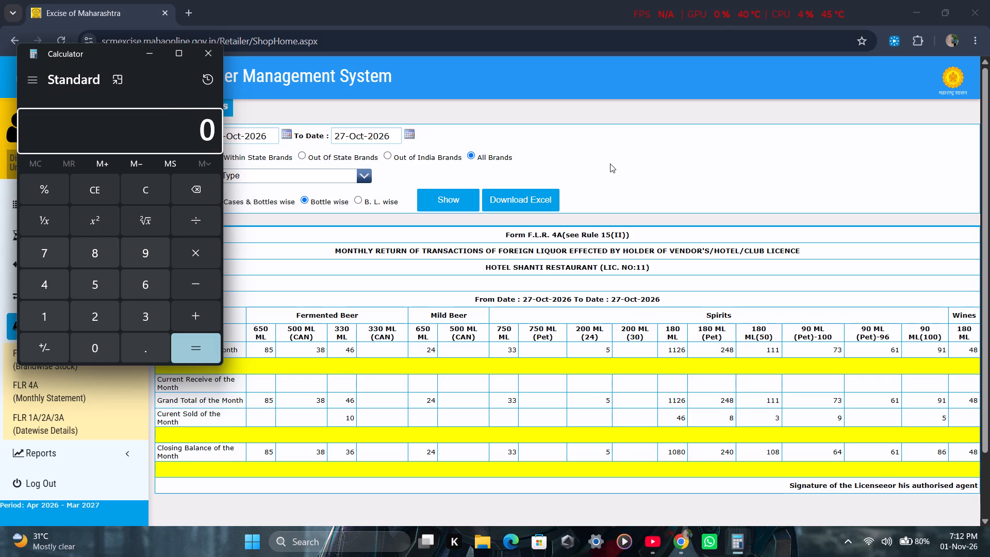
# Add the statement's 90 ML spirits closing balances, 64, 61 and 86, and separately add 128 and 83 for comparison.
pyautogui.write('64')
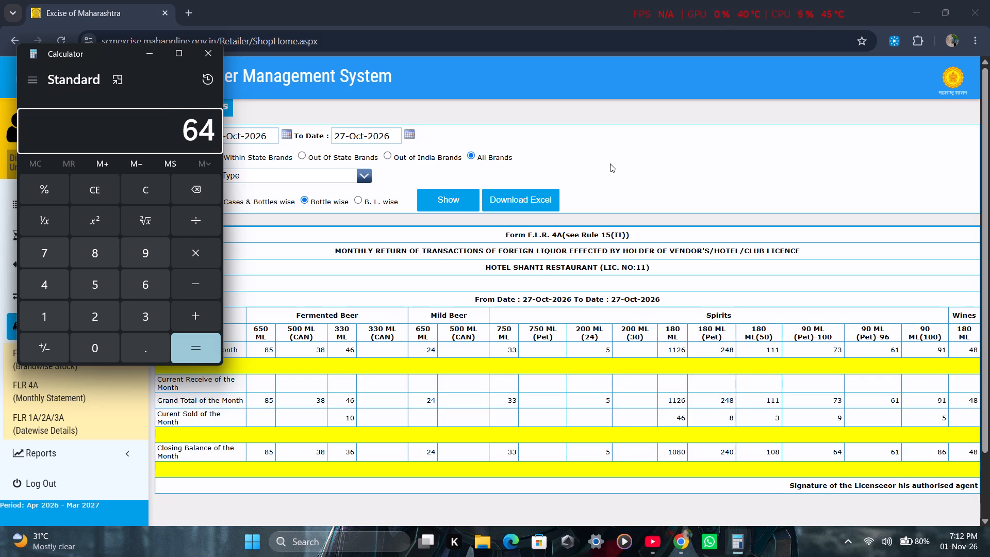
pyautogui.write('+61+86')
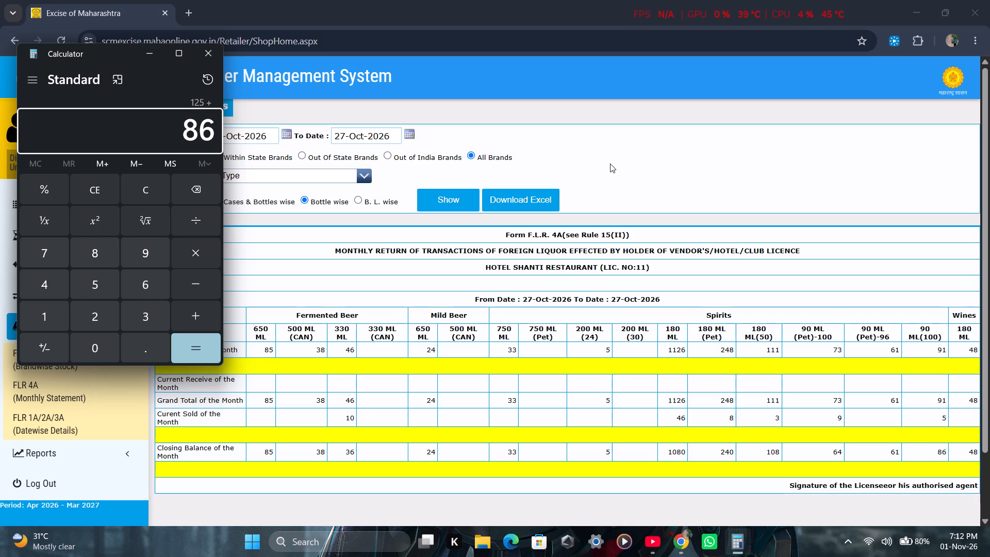
pyautogui.press('Return')
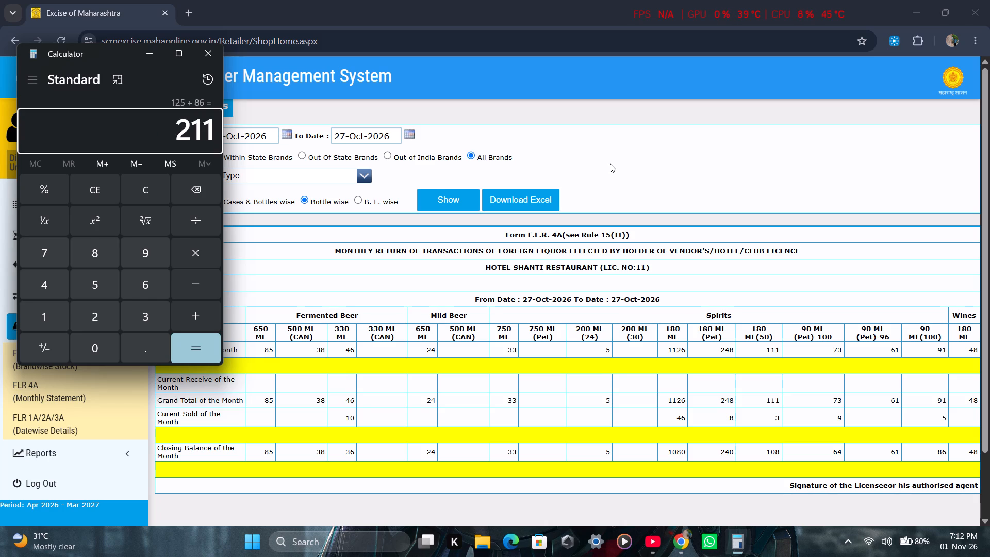
pyautogui.press('Escape')
pyautogui.write('128+')
pyautogui.write('83')
pyautogui.press('Return')
pyautogui.press('Escape')
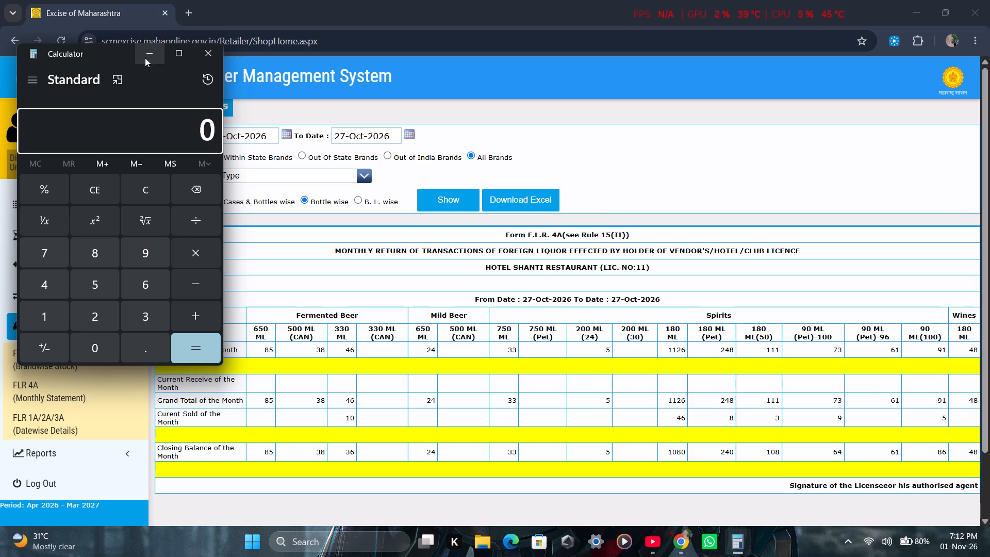
# Add 27 and 6 to check the 750 ML spirits closing balance, and close Calculator.
pyautogui.write('27+6')
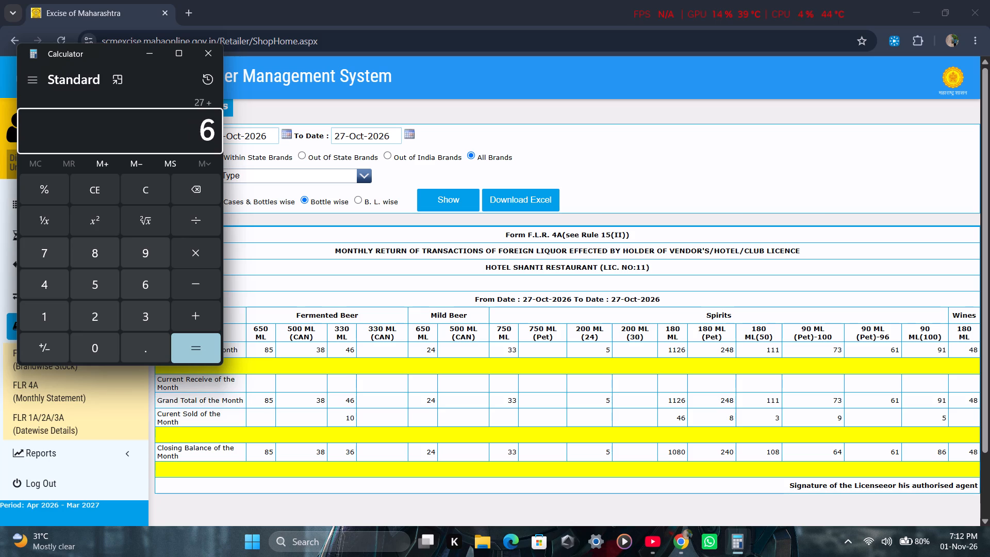
pyautogui.press('Return')
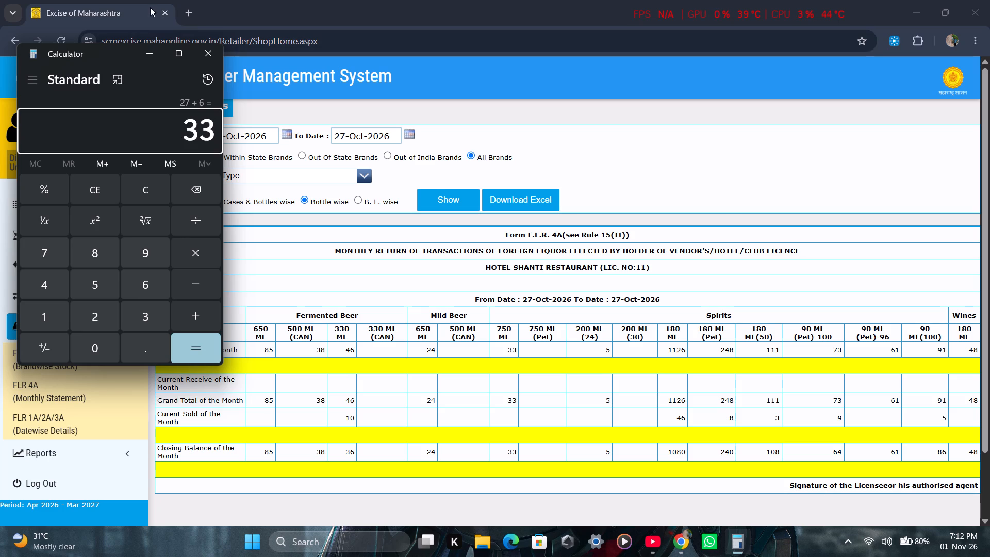
pyautogui.click(215, 57)
pyautogui.click(584, 141)
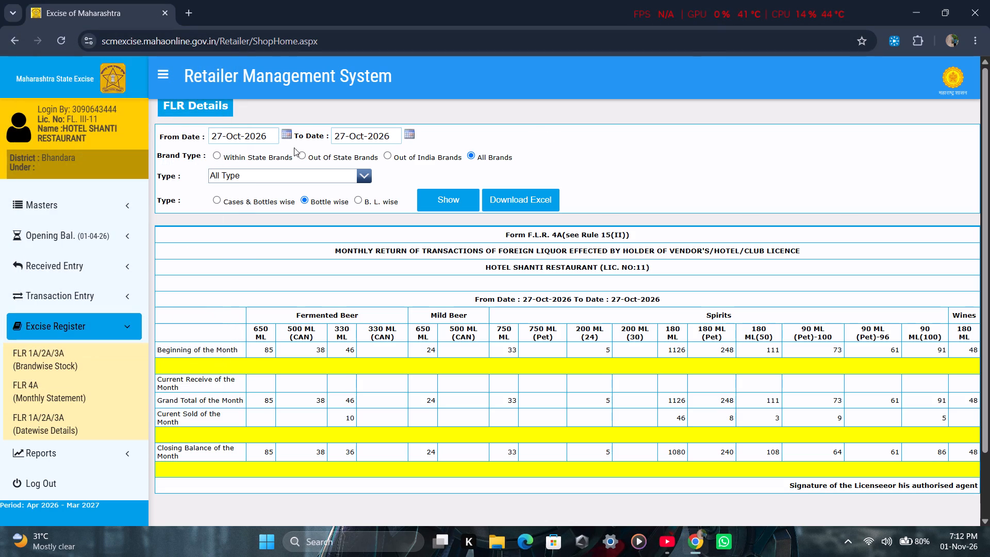
# Return to the Sales Entry Daily page for transaction entries.
pyautogui.click(73, 289)
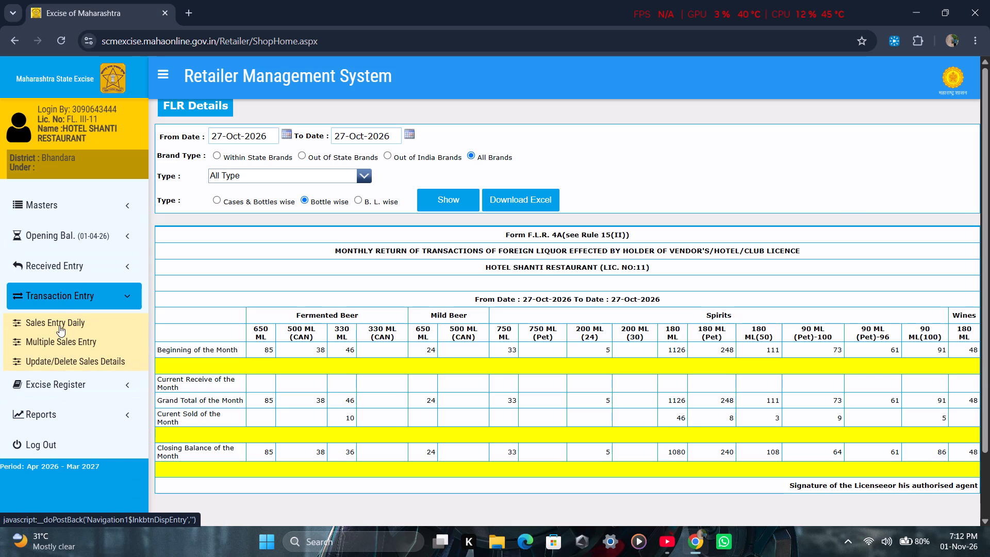
pyautogui.click(59, 325)
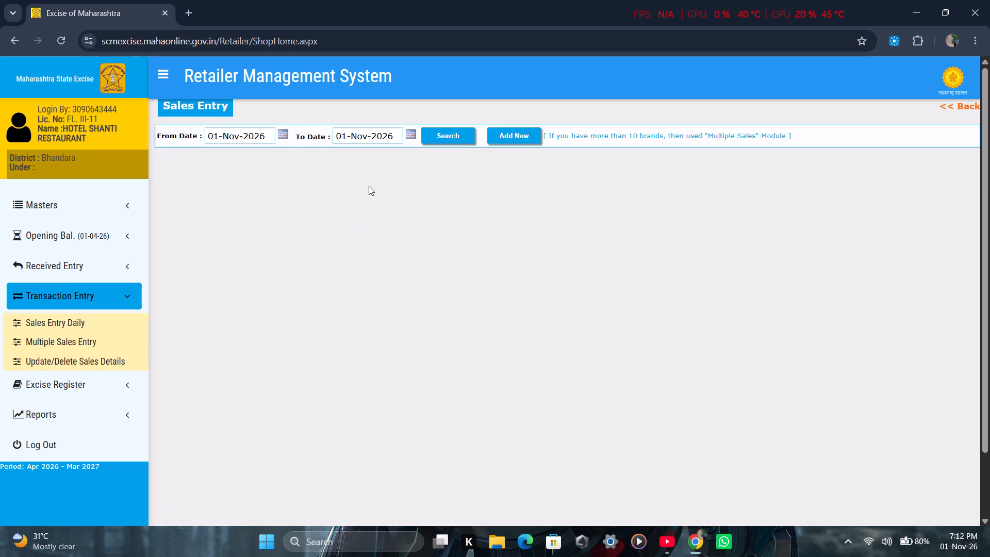
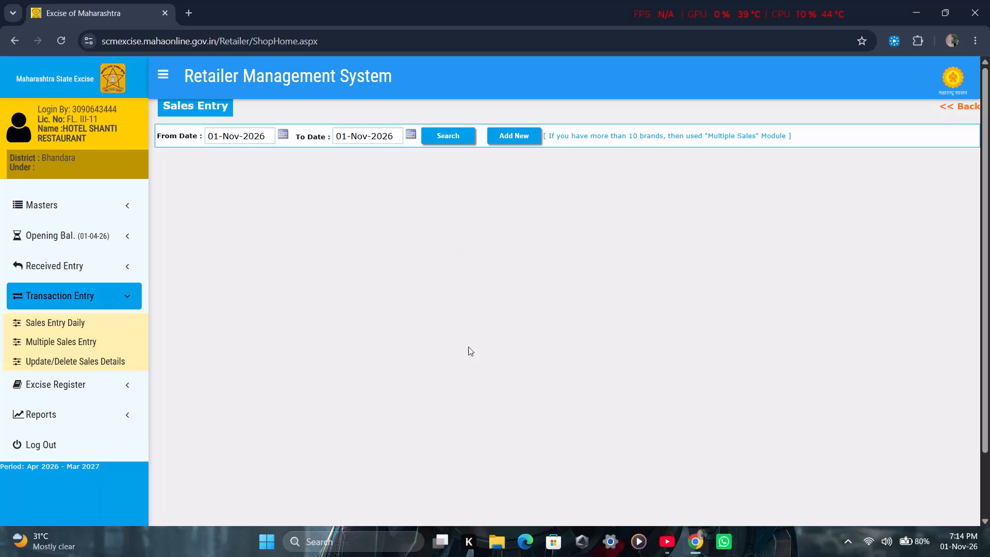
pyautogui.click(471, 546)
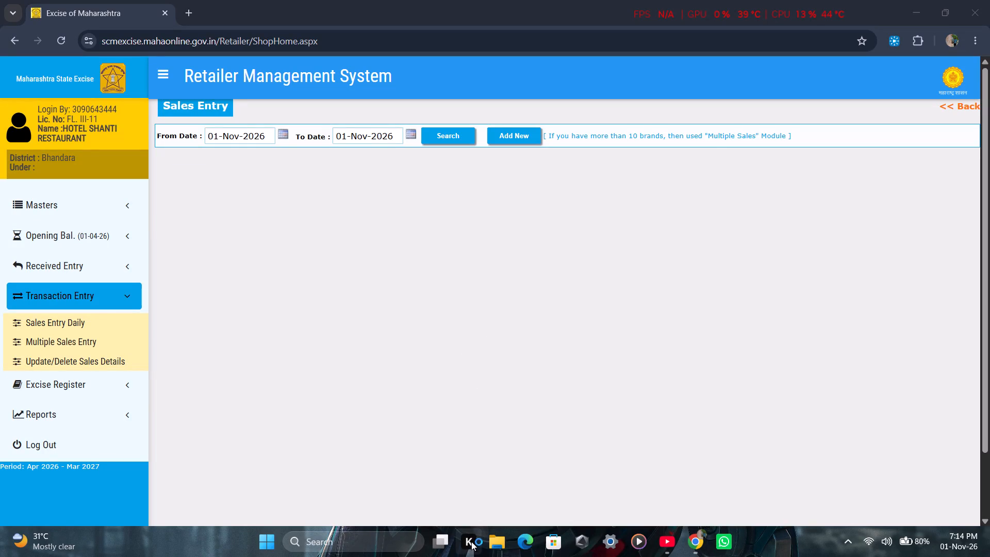
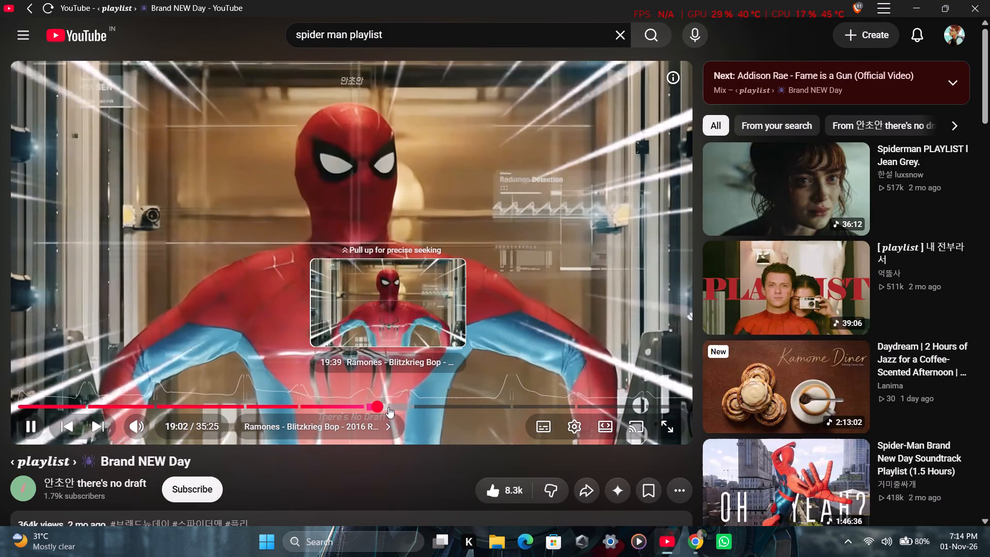
# Switch to the Excise of Maharashtra site in Chrome and search the daily sales entries from 25-Oct-2026 to 01-Nov-2026.
pyautogui.click(696, 541)
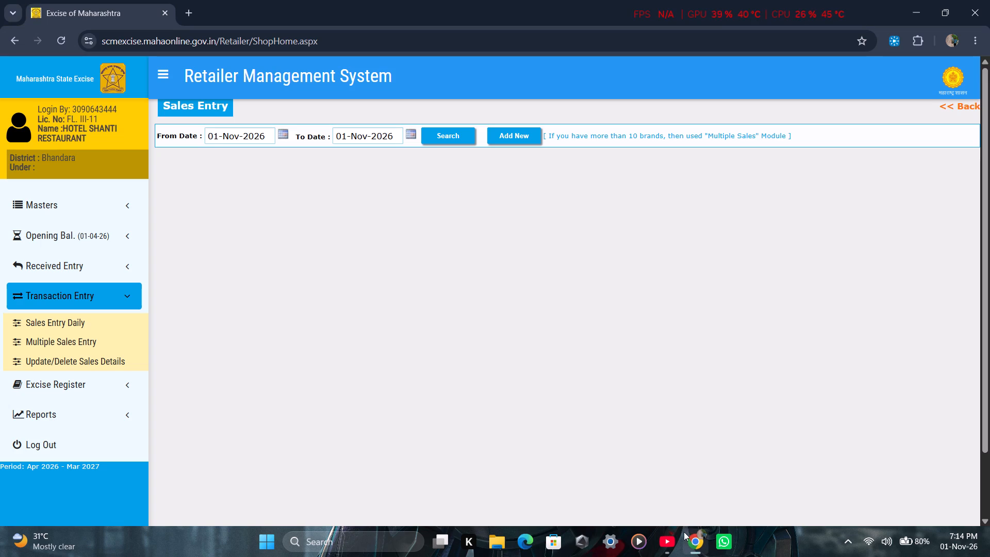
pyautogui.click(77, 319)
pyautogui.click(285, 138)
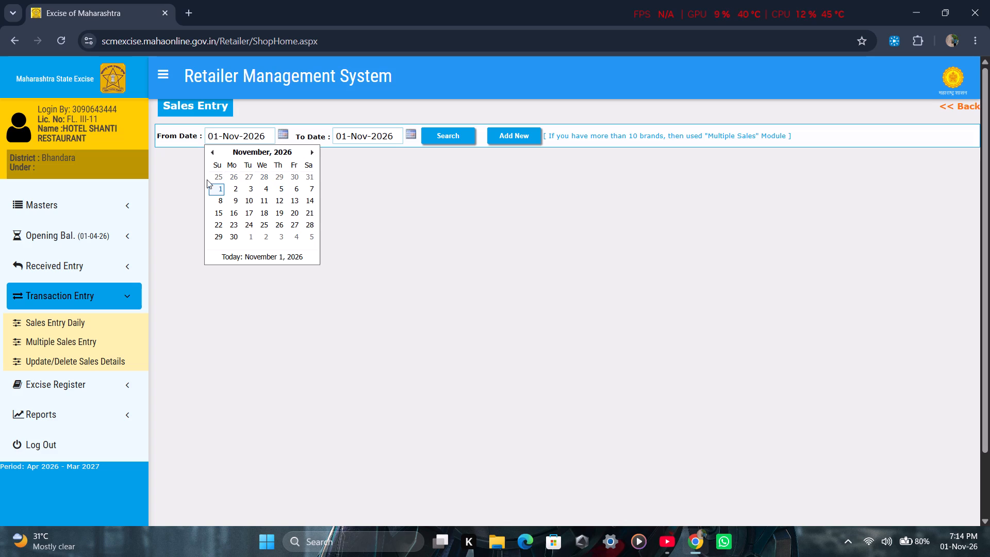
pyautogui.click(220, 175)
pyautogui.click(444, 138)
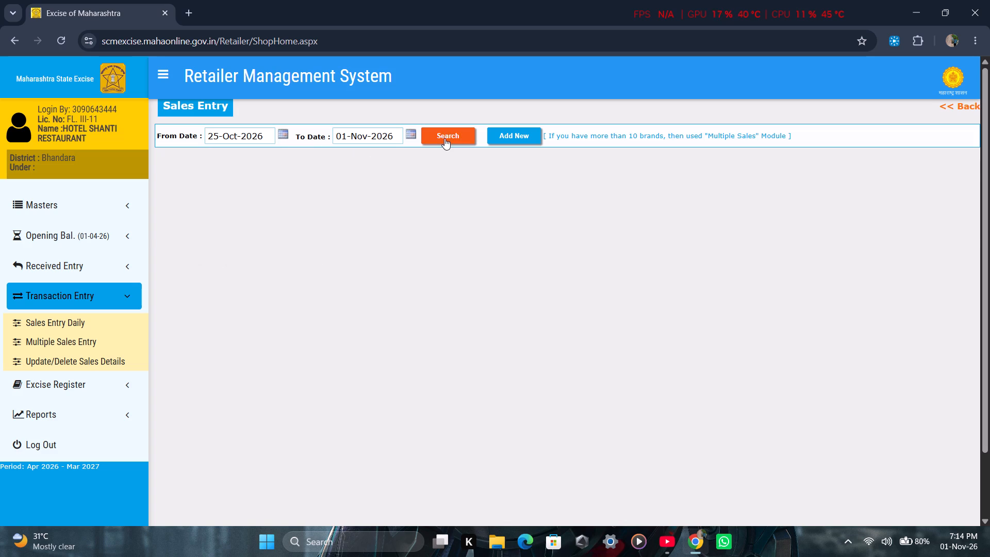
# Start a new daily sales entry dated 28-Oct-2026.
pyautogui.click(503, 135)
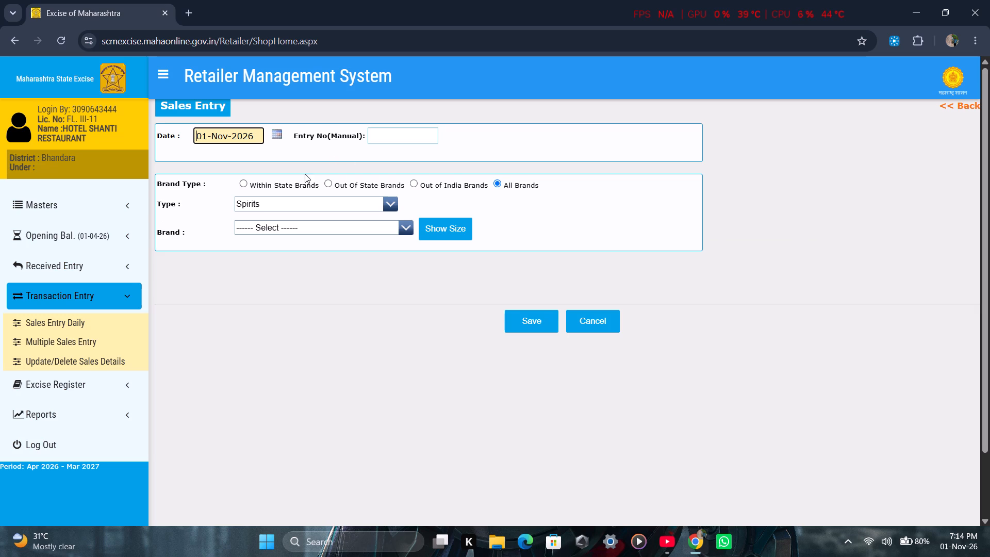
pyautogui.click(271, 136)
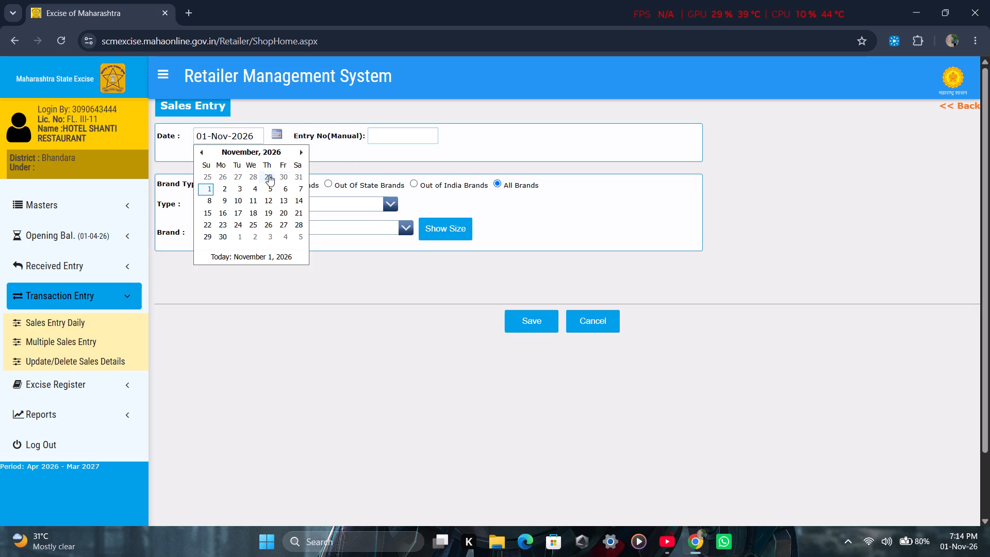
pyautogui.click(255, 173)
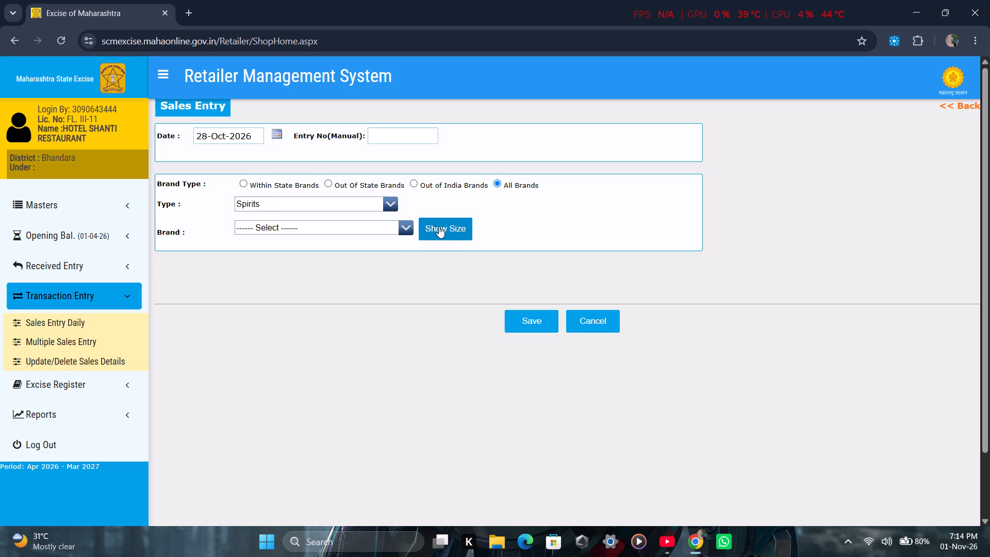
# Add 2 bottles of ALL SEASONS DOUBLE CASK COLLECTION RESERVE WHISKY, 180 ML, to the sales entry.
pyautogui.click(408, 222)
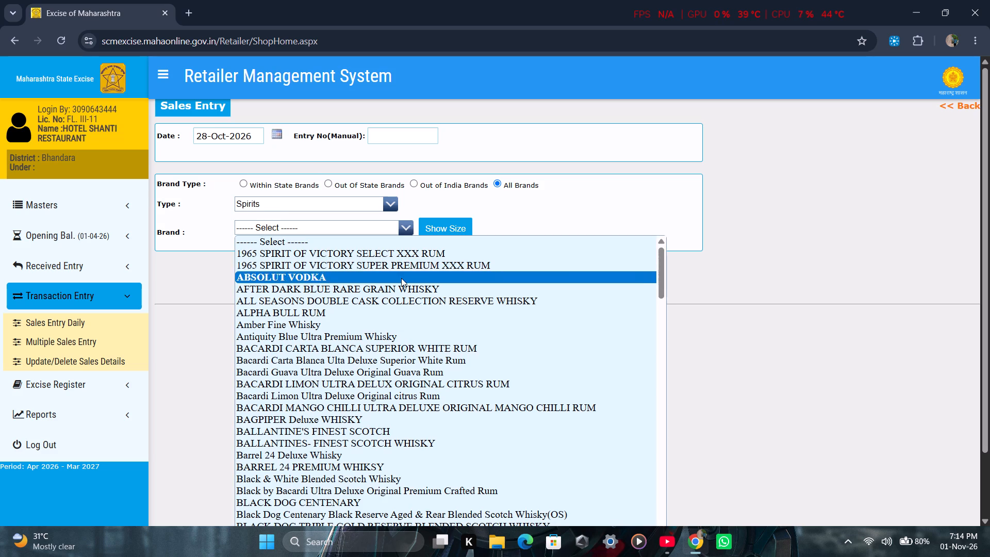
pyautogui.click(415, 301)
pyautogui.click(454, 220)
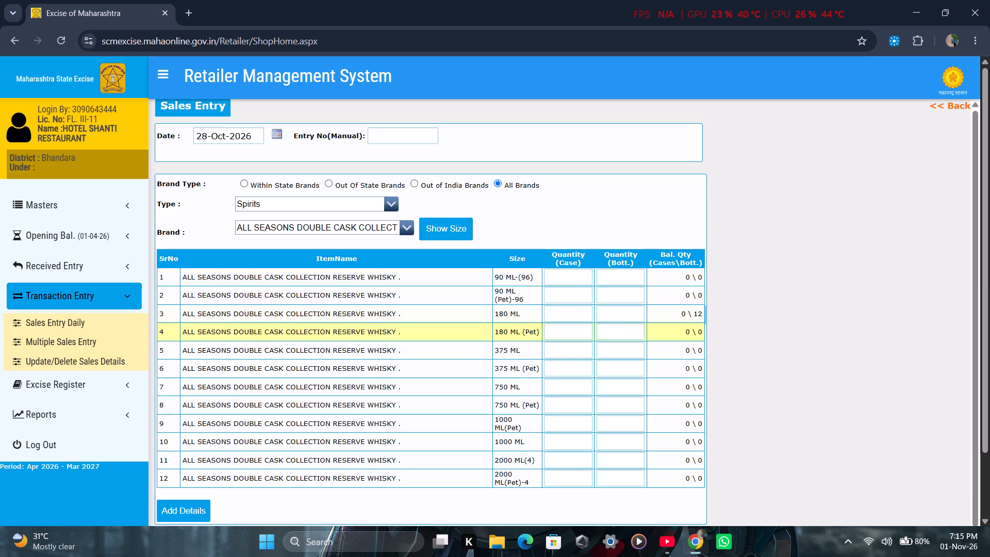
pyautogui.click(624, 316)
pyautogui.press('2')
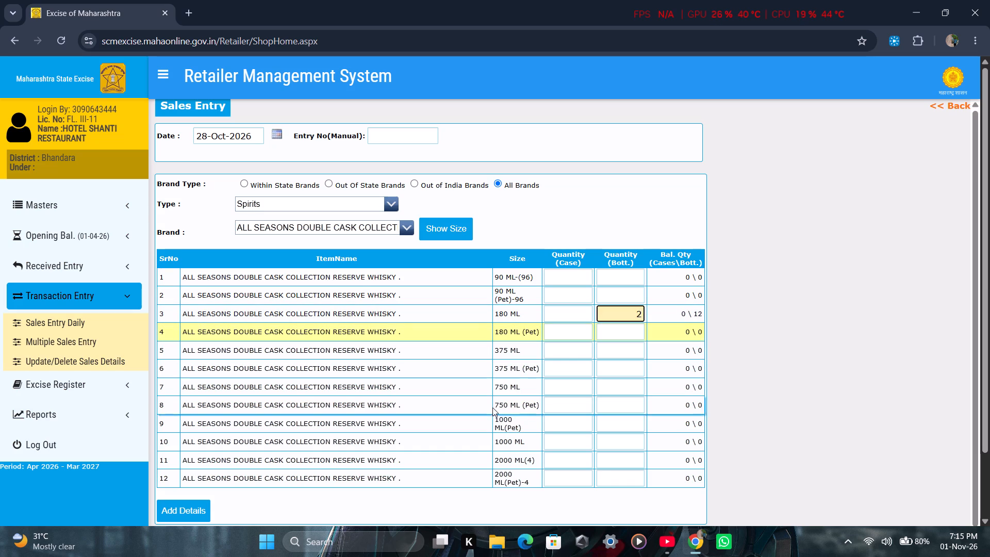
pyautogui.click(201, 514)
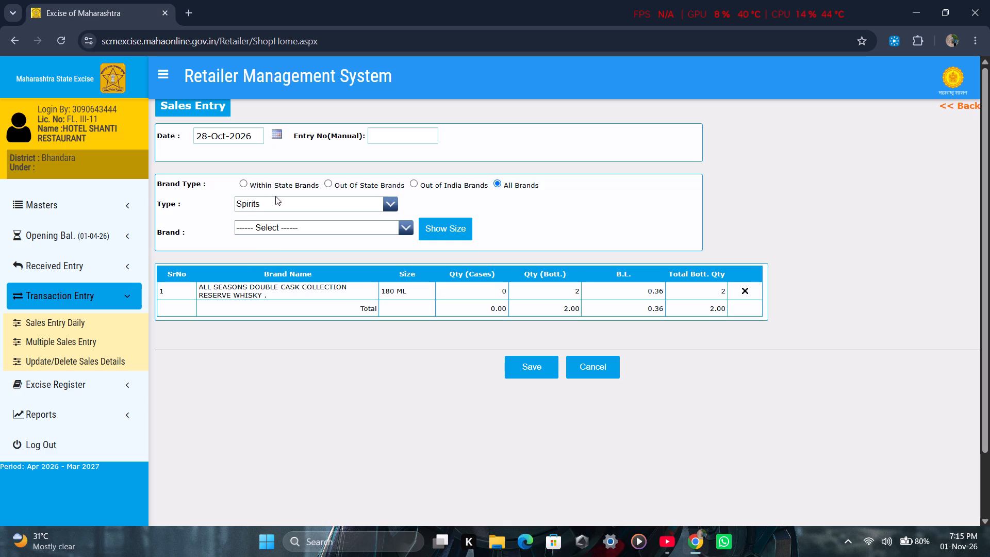
# Add 1 bottle of ICONIQ WHITE FINEST INTERNATIONAL GRAIN WHISKY, 180 ML, to the sales entry.
pyautogui.click(416, 230)
pyautogui.click(412, 224)
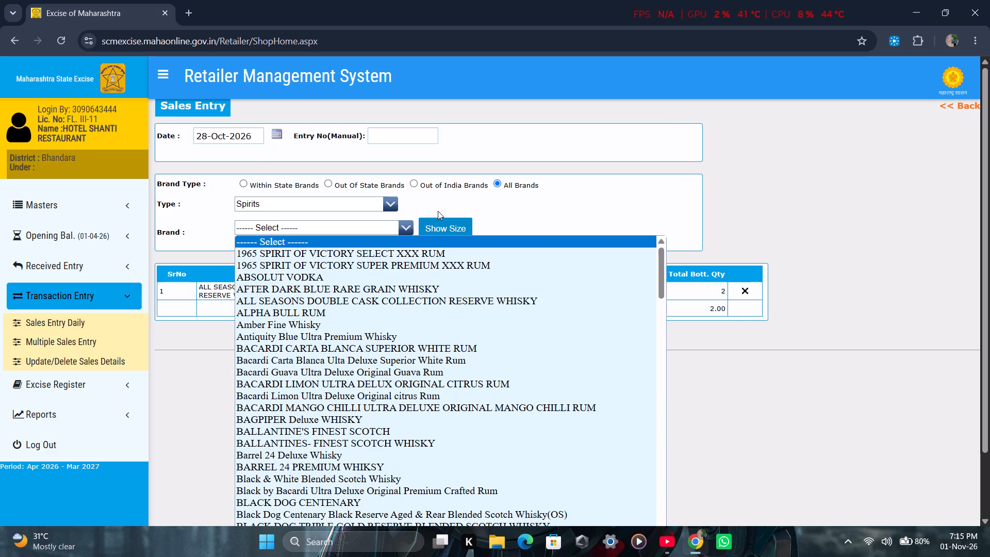
pyautogui.moveTo(662, 275); pyautogui.dragTo(676, 389)
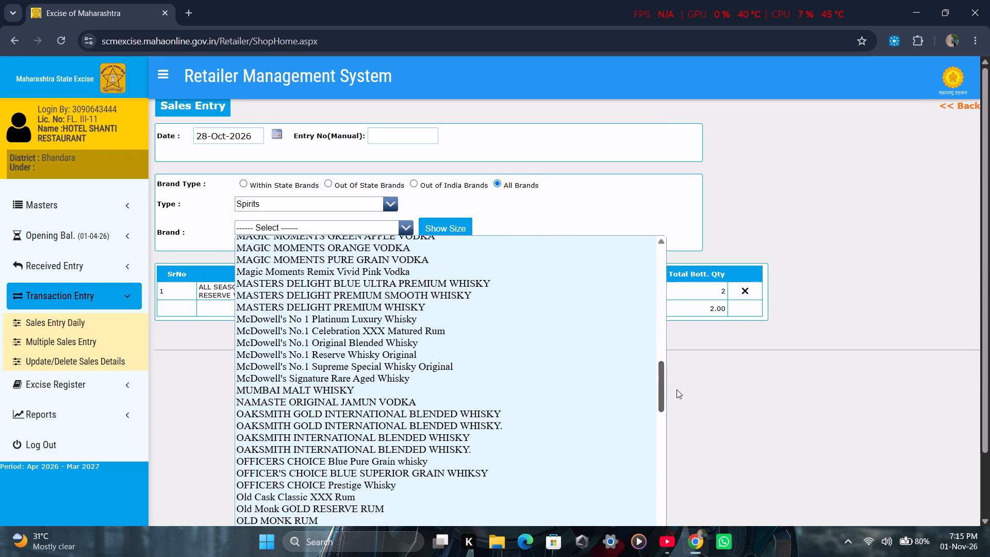
pyautogui.moveTo(676, 389); pyautogui.dragTo(666, 374)
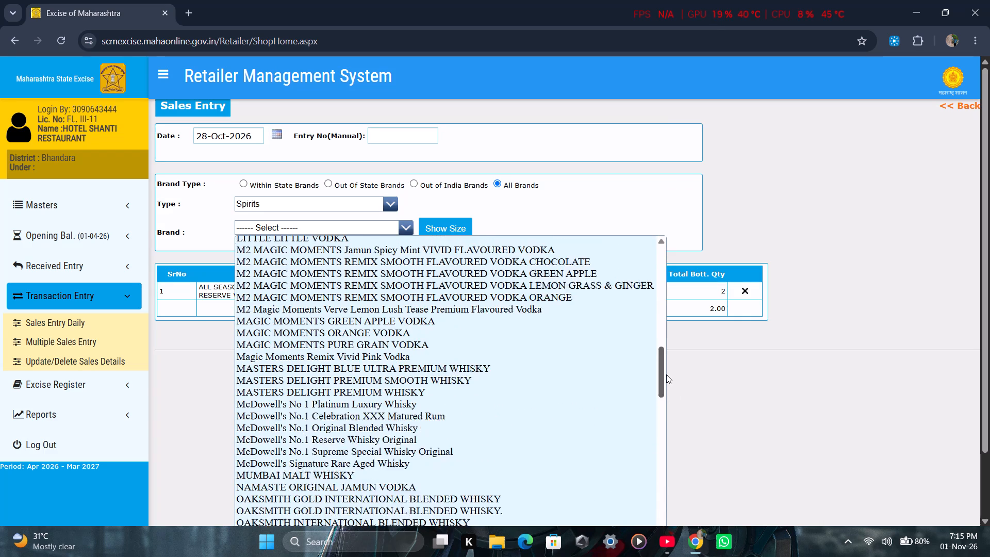
pyautogui.moveTo(666, 374); pyautogui.dragTo(644, 282)
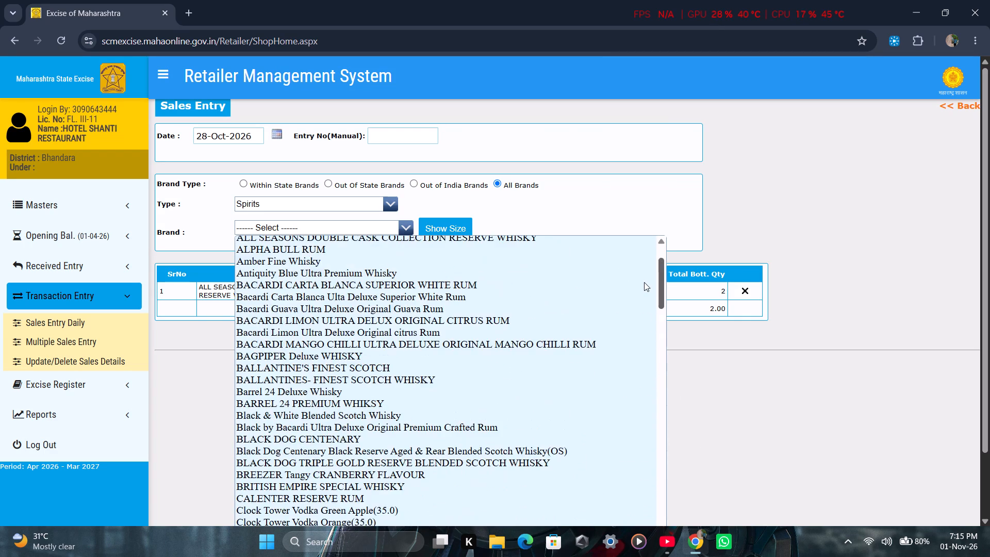
pyautogui.moveTo(644, 282); pyautogui.dragTo(658, 499)
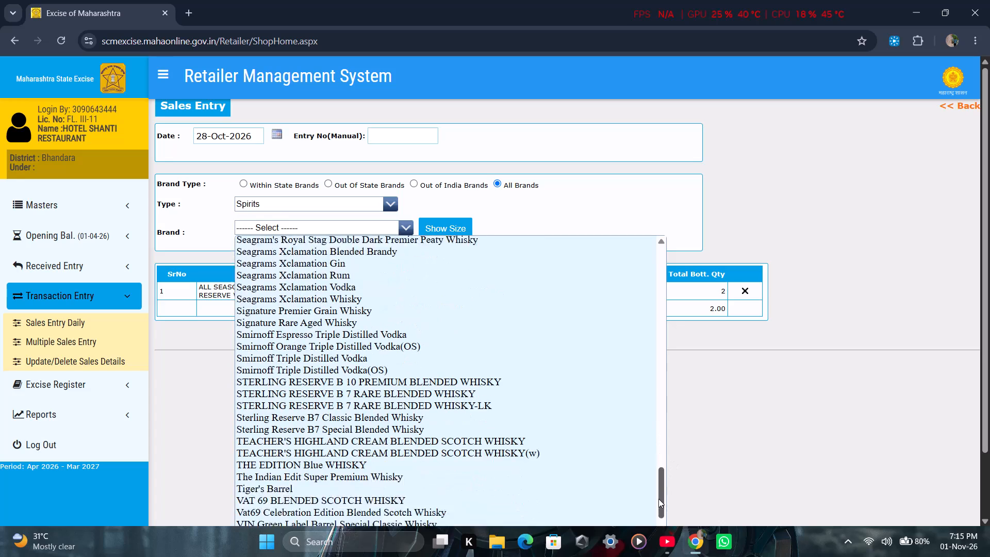
pyautogui.moveTo(658, 499); pyautogui.dragTo(645, 463)
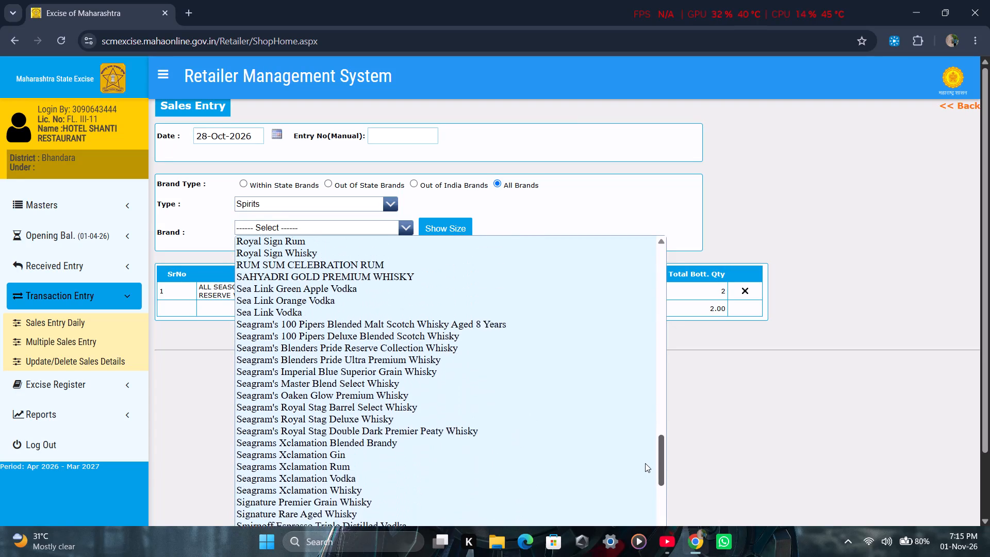
pyautogui.moveTo(645, 463); pyautogui.dragTo(638, 421)
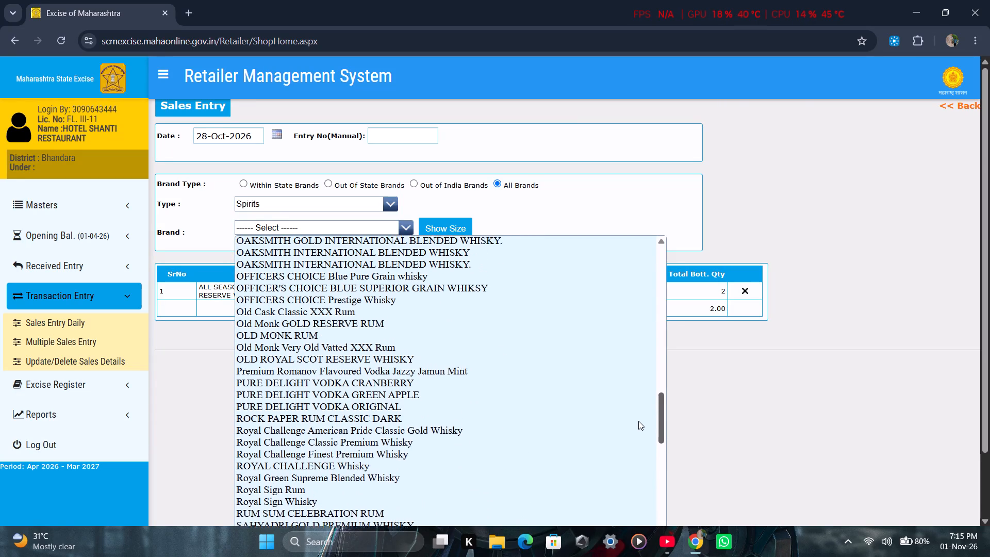
pyautogui.moveTo(638, 421); pyautogui.dragTo(629, 356)
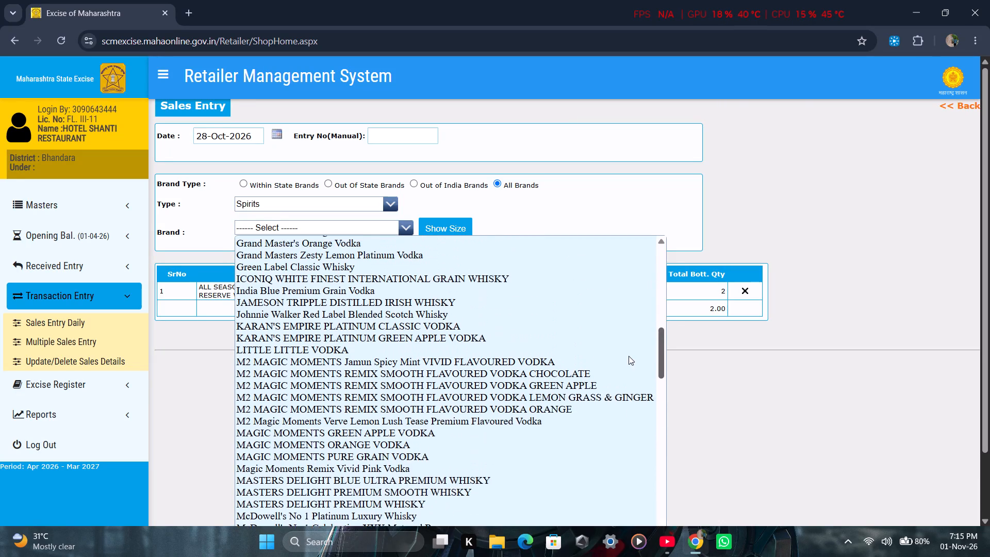
pyautogui.moveTo(629, 356); pyautogui.dragTo(629, 354)
pyautogui.click(555, 296)
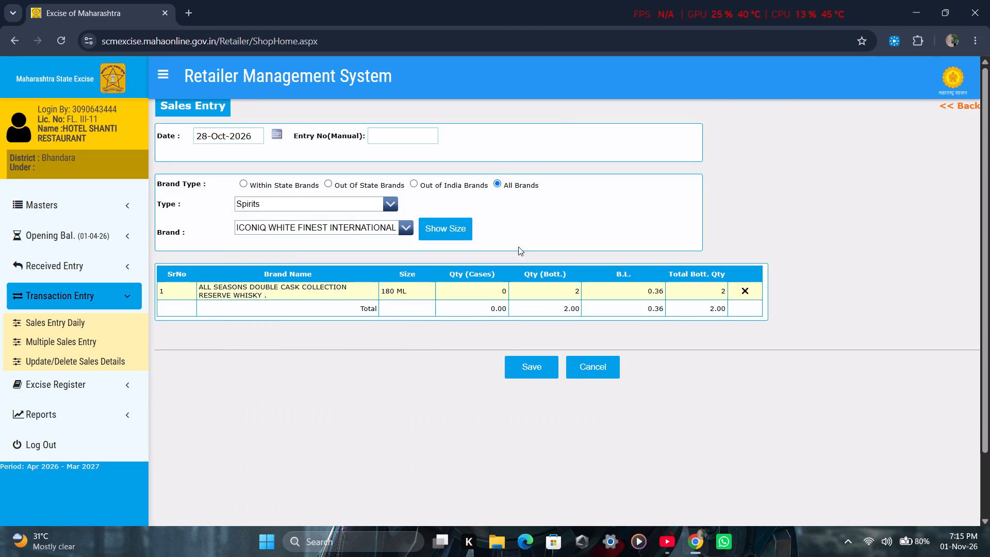
pyautogui.click(466, 228)
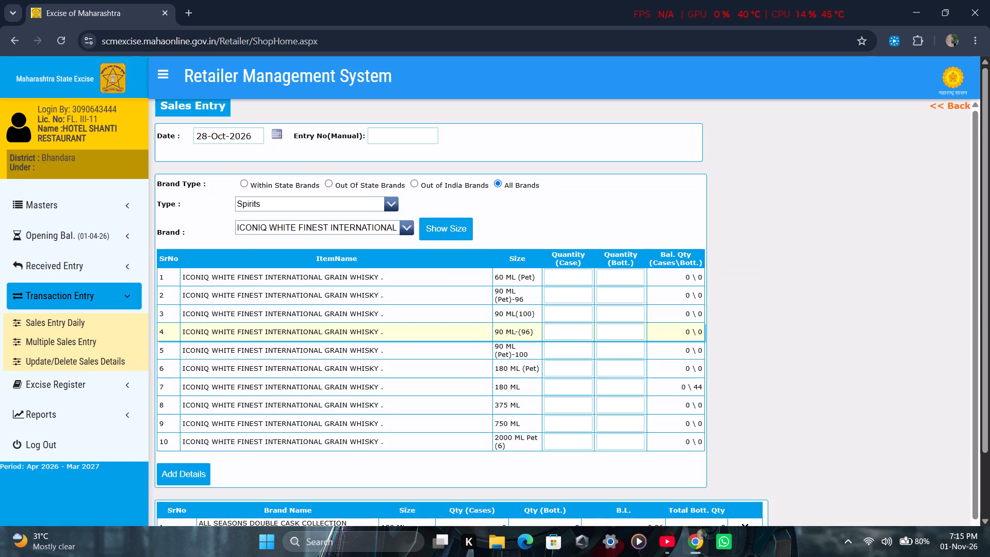
pyautogui.click(637, 387)
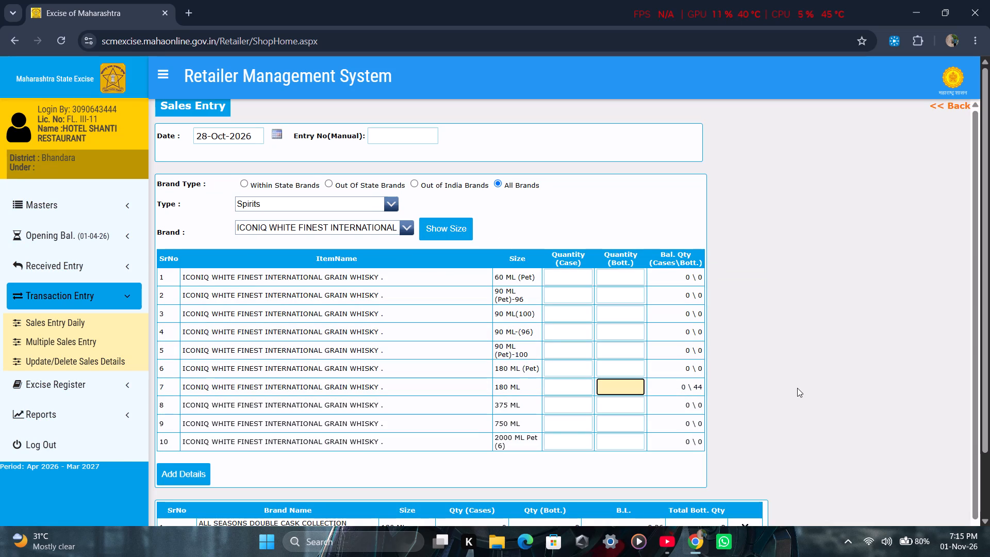
pyautogui.press('1')
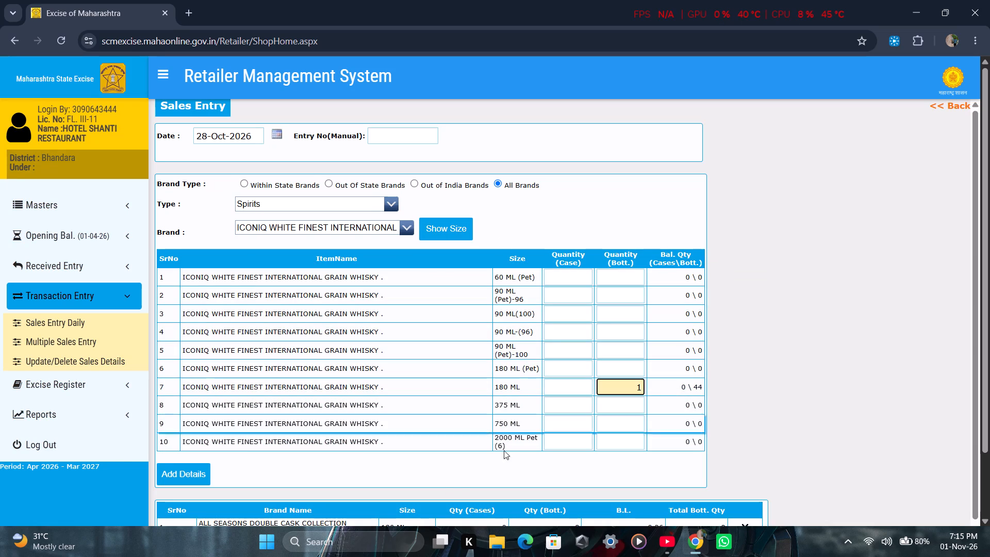
pyautogui.click(207, 478)
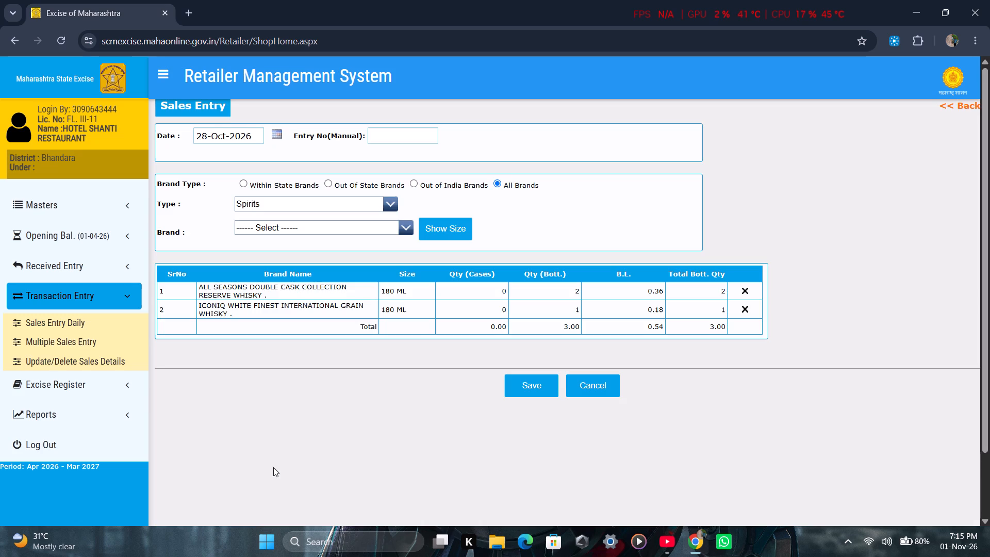
# Add 1 bottle of McDowell's No.1 Reserve Whisky Original, 180 ML (Pet), to the sales entry.
pyautogui.click(403, 231)
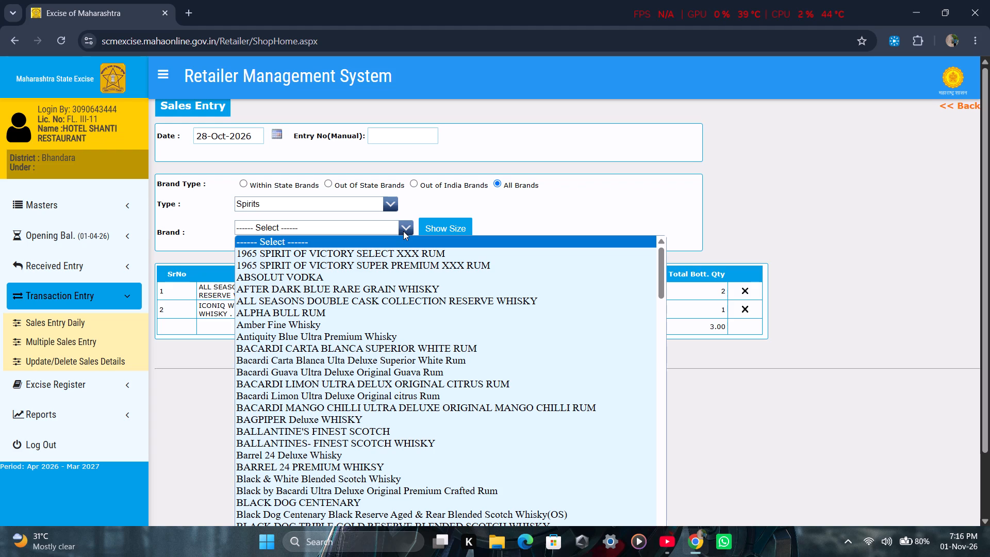
pyautogui.scroll(-18, 392, 271)
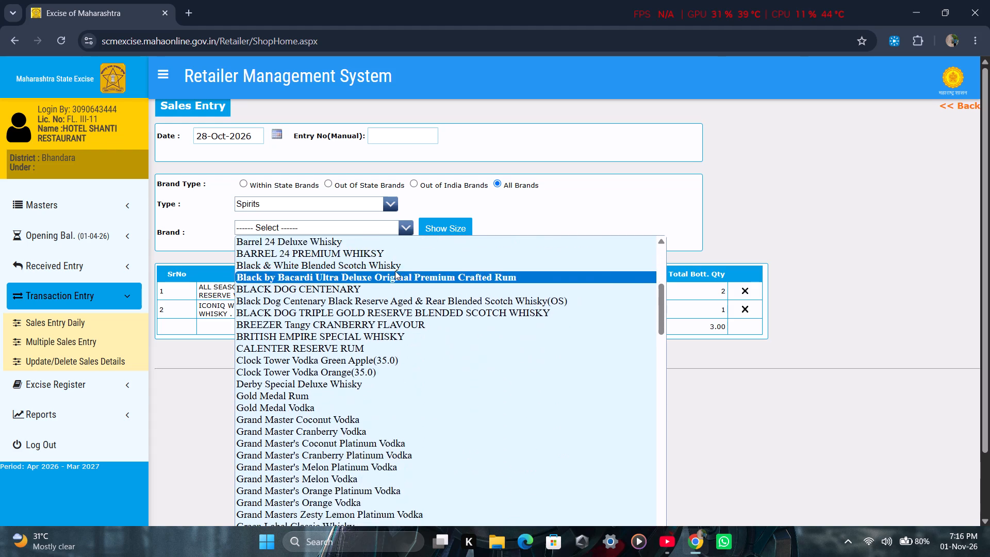
pyautogui.scroll(-2, 395, 271)
pyautogui.scroll(1, 395, 271)
pyautogui.scroll(-14, 395, 271)
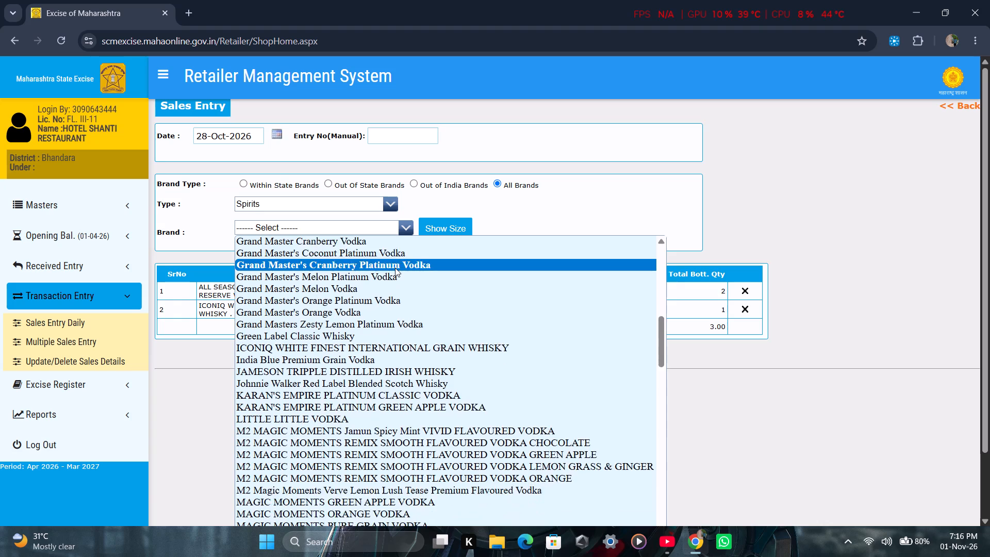
pyautogui.scroll(-15, 395, 268)
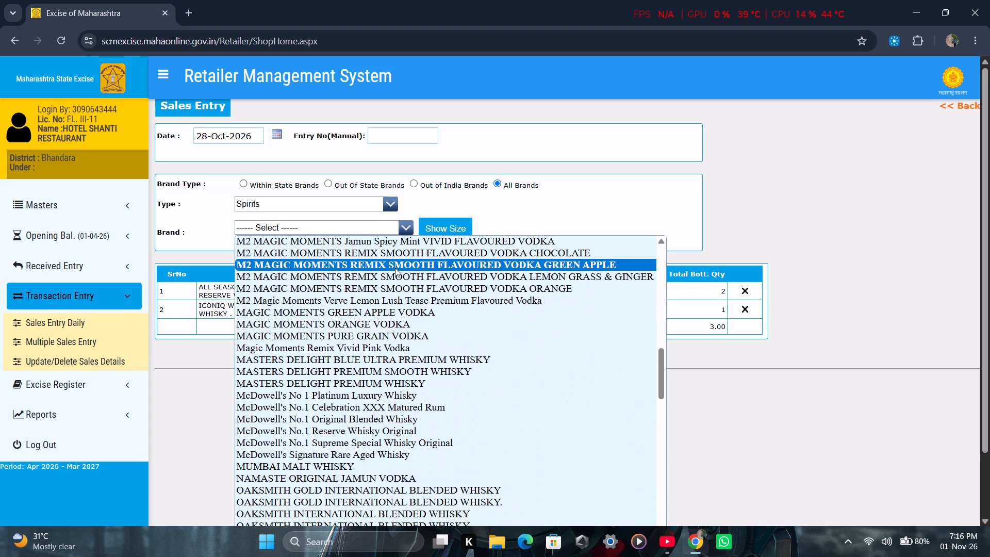
pyautogui.scroll(-8, 395, 268)
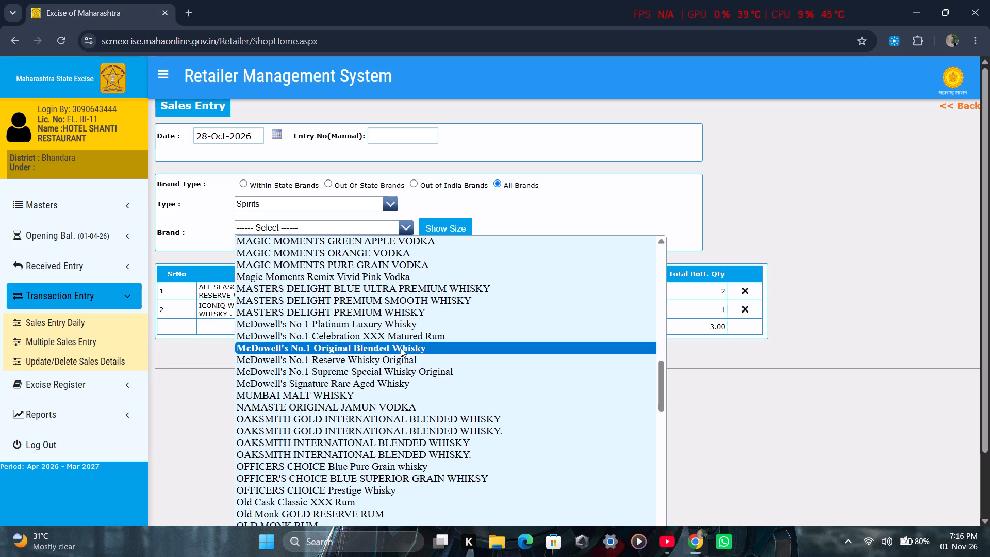
pyautogui.click(401, 348)
pyautogui.click(447, 227)
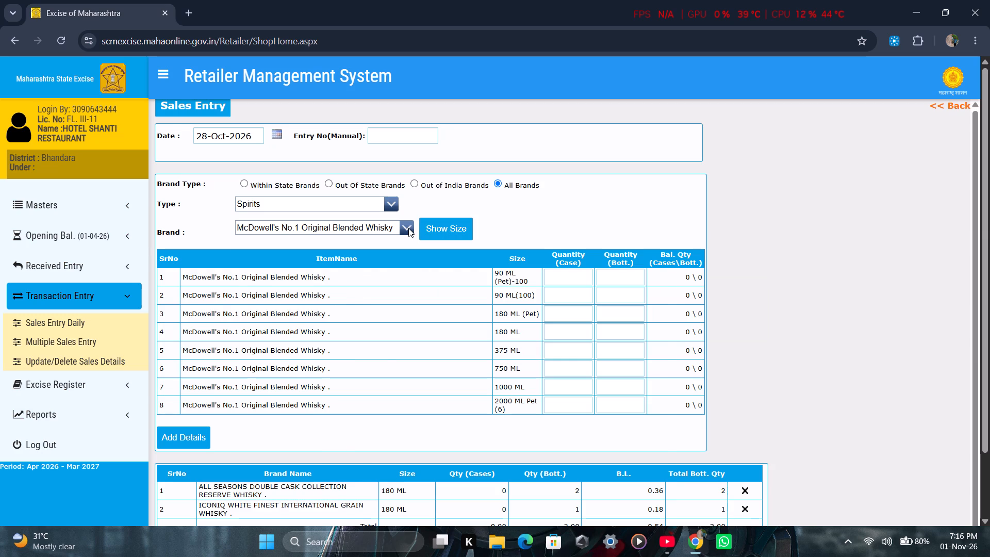
pyautogui.click(408, 228)
pyautogui.click(412, 275)
pyautogui.click(445, 234)
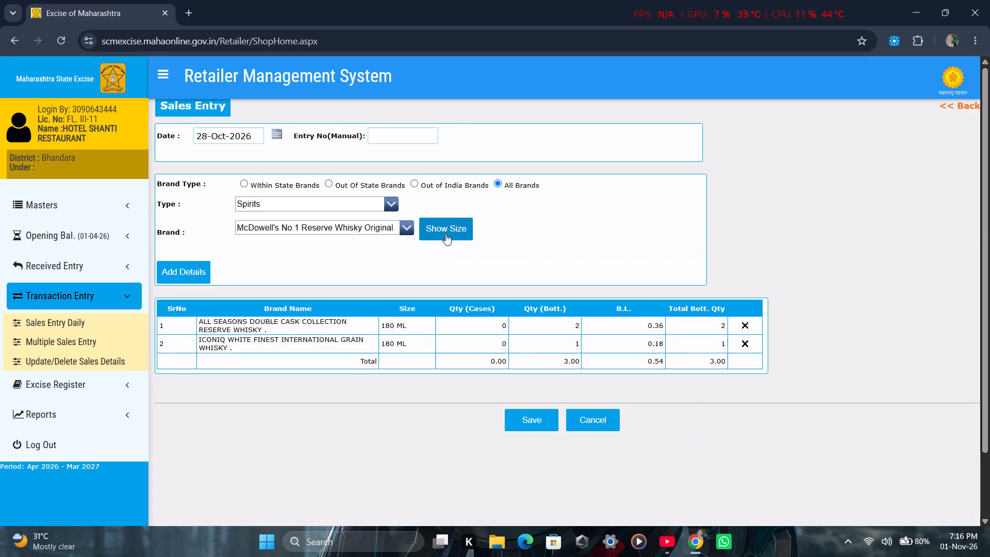
pyautogui.click(617, 298)
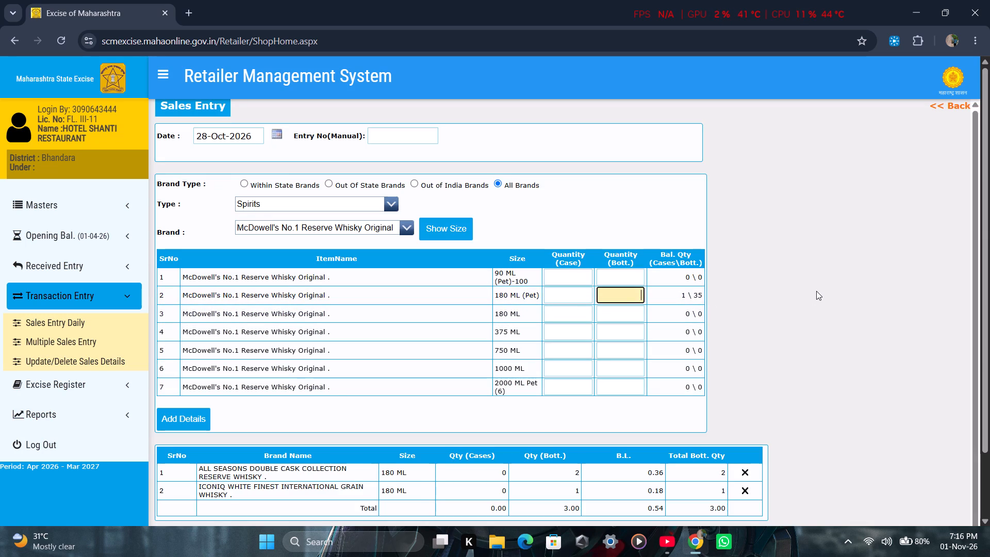
pyautogui.press('1')
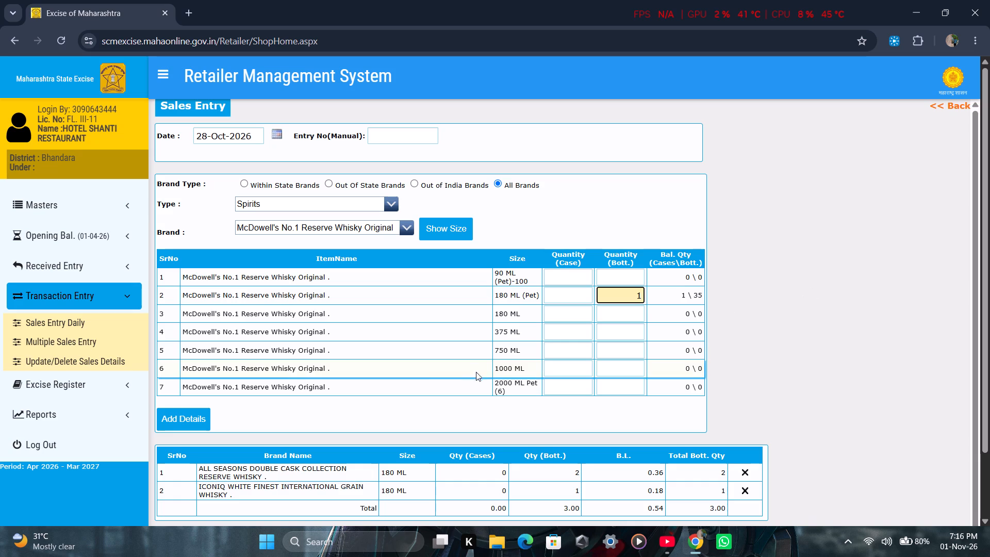
pyautogui.click(202, 411)
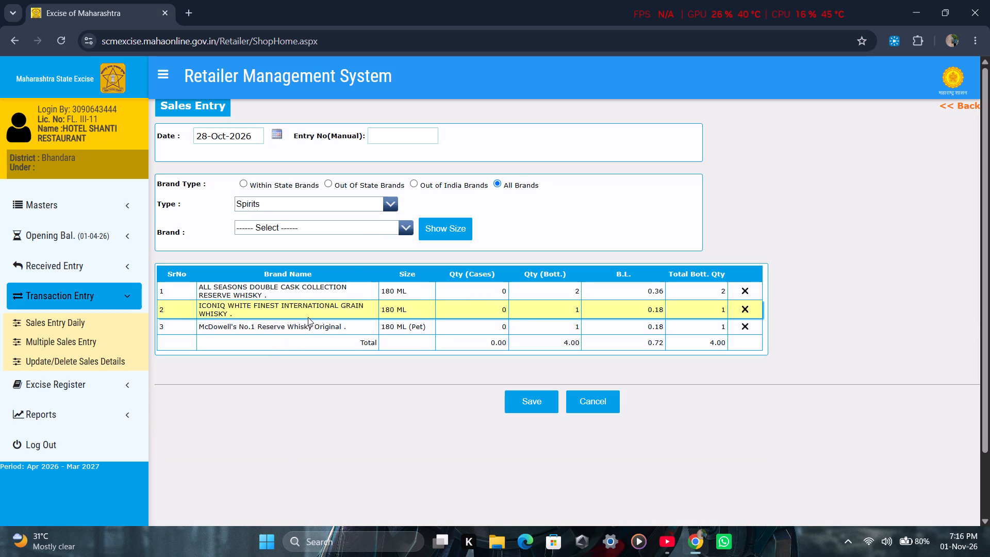
# Add OFFICERS CHOICE Blue Pure Grain whisky to the sales entry: 2 bottles of 90 ML (Pet)-100 and 2 bottles of 180 ML.
pyautogui.click(409, 221)
pyautogui.scroll(-4, 501, 297)
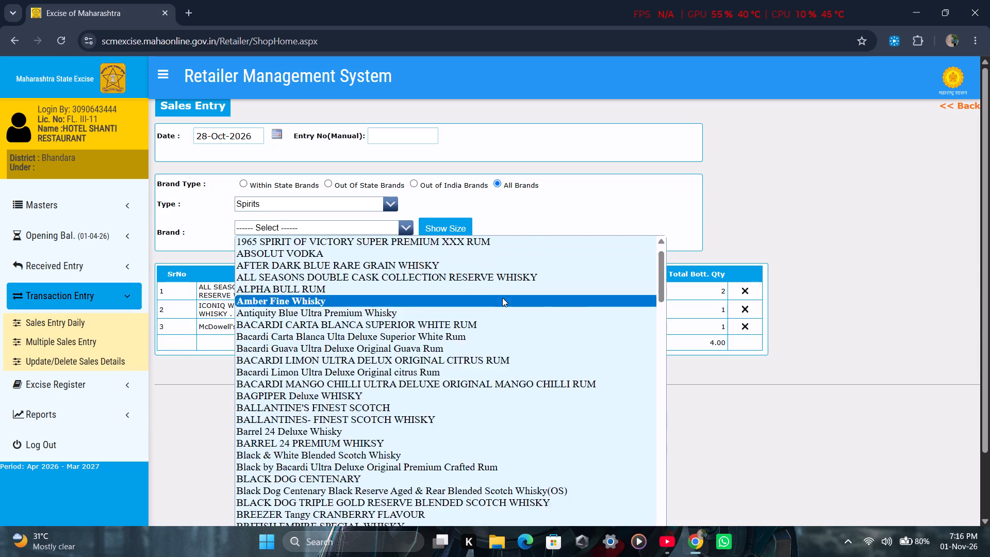
pyautogui.scroll(-1, 502, 298)
pyautogui.moveTo(662, 273); pyautogui.dragTo(697, 415)
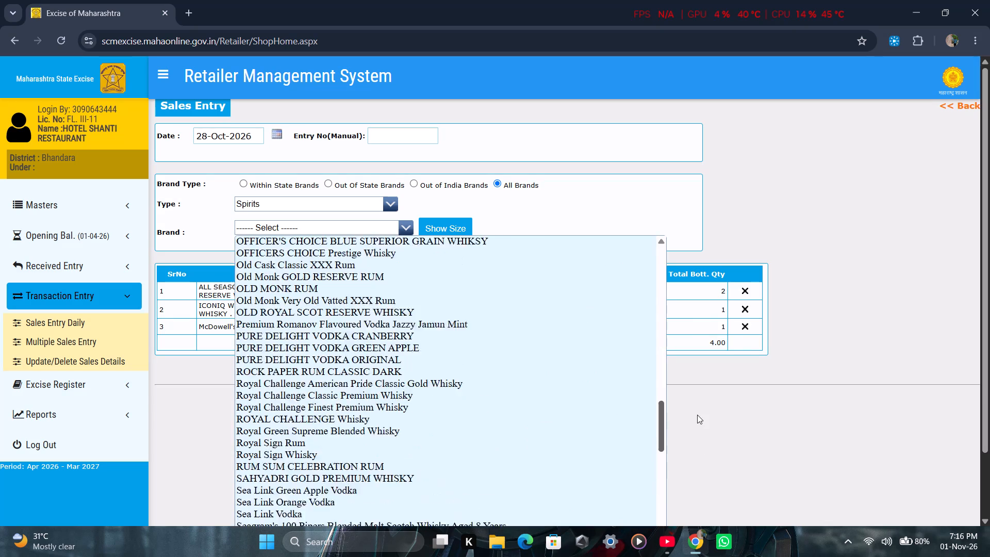
pyautogui.moveTo(697, 415); pyautogui.dragTo(695, 404)
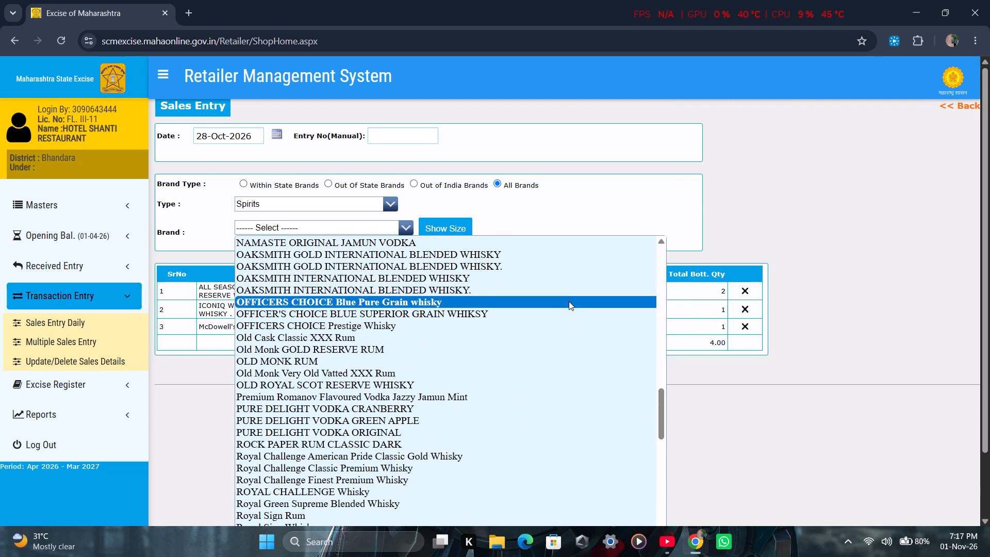
pyautogui.click(569, 301)
pyautogui.click(445, 235)
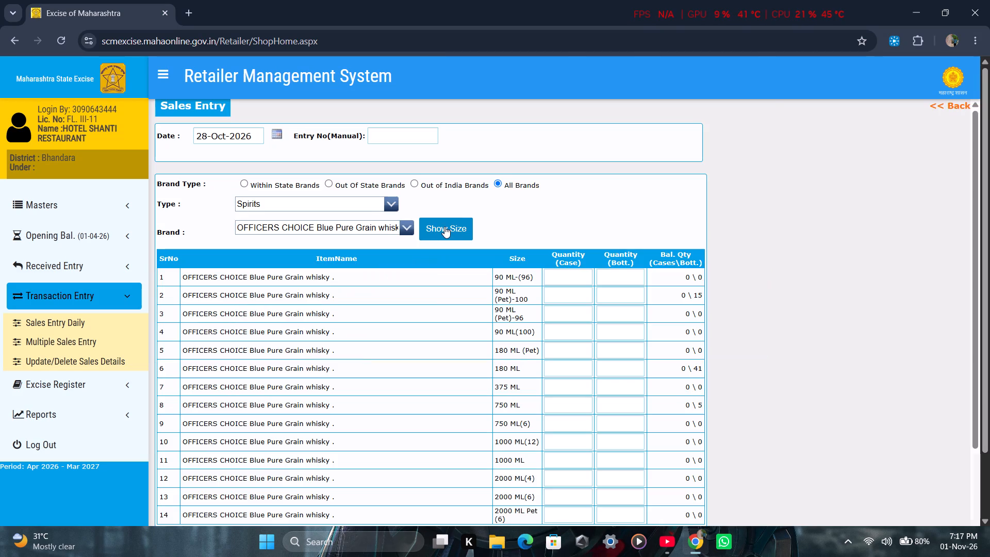
pyautogui.click(616, 298)
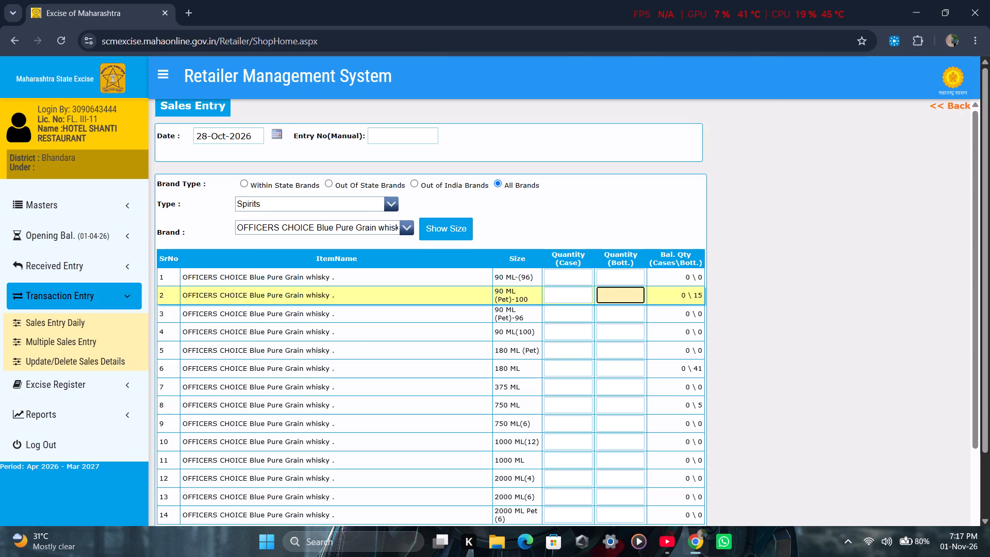
pyautogui.press('2')
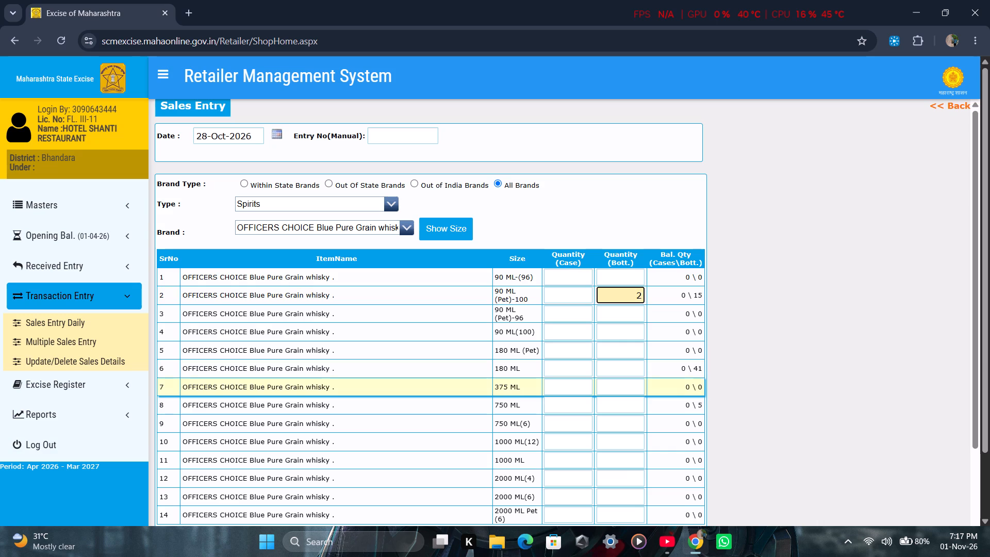
pyautogui.click(618, 367)
pyautogui.press('2')
pyautogui.scroll(-1, 666, 327)
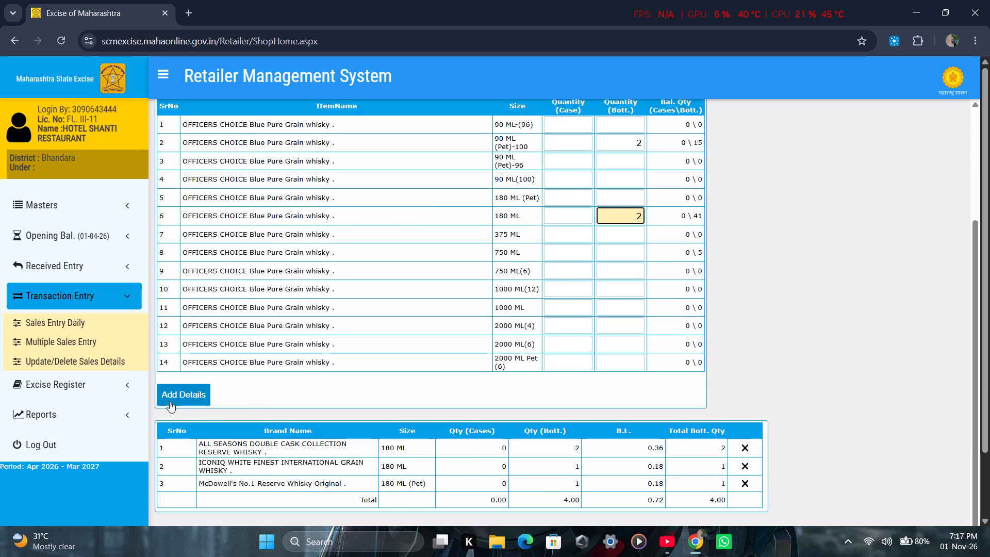
pyautogui.click(172, 400)
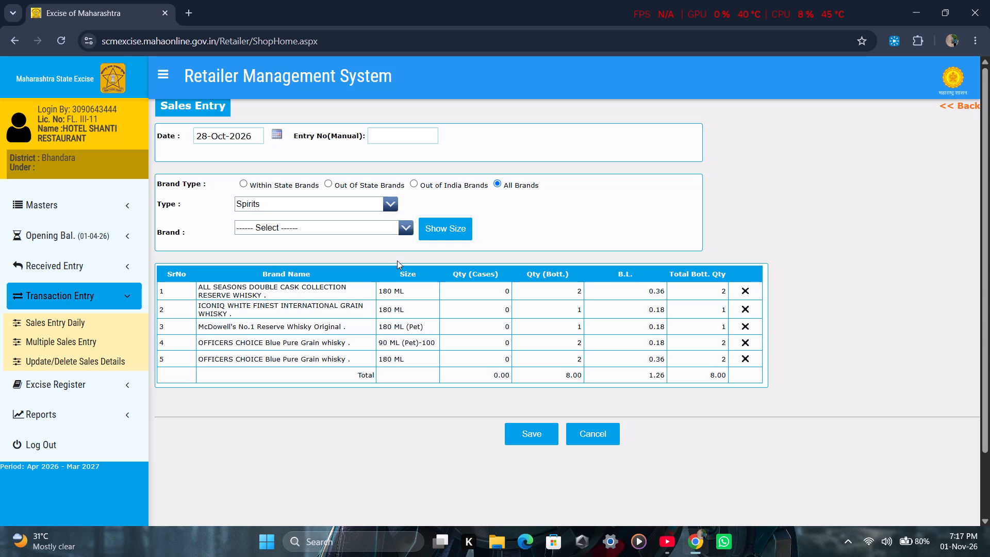
# Add 3 bottles of Seagram's Royal Stag Barrel Select Whisky, 180 ML, to the sales entry.
pyautogui.click(404, 225)
pyautogui.scroll(-2, 422, 264)
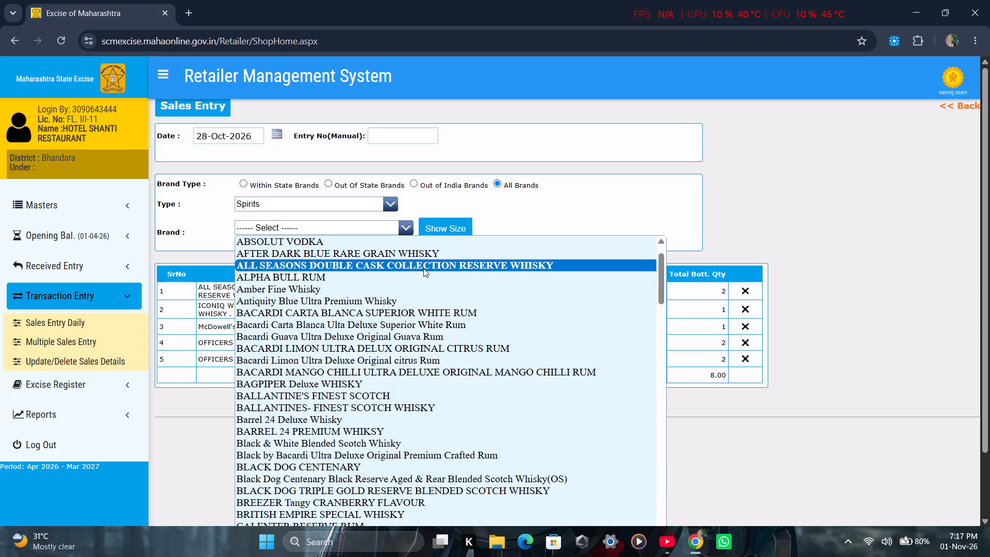
pyautogui.scroll(-5, 423, 268)
pyautogui.moveTo(665, 282); pyautogui.dragTo(665, 322)
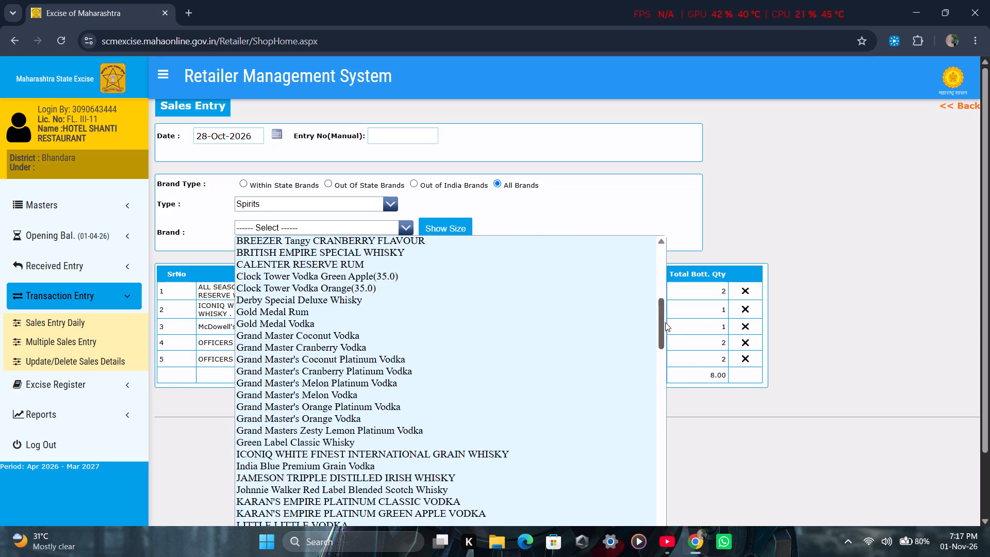
pyautogui.moveTo(665, 322); pyautogui.dragTo(651, 429)
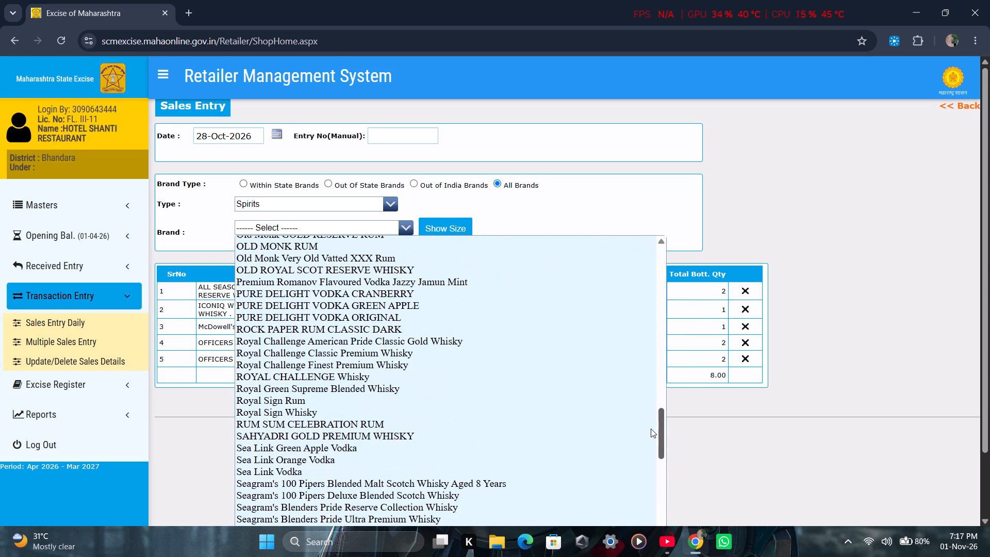
pyautogui.moveTo(651, 429); pyautogui.dragTo(653, 426)
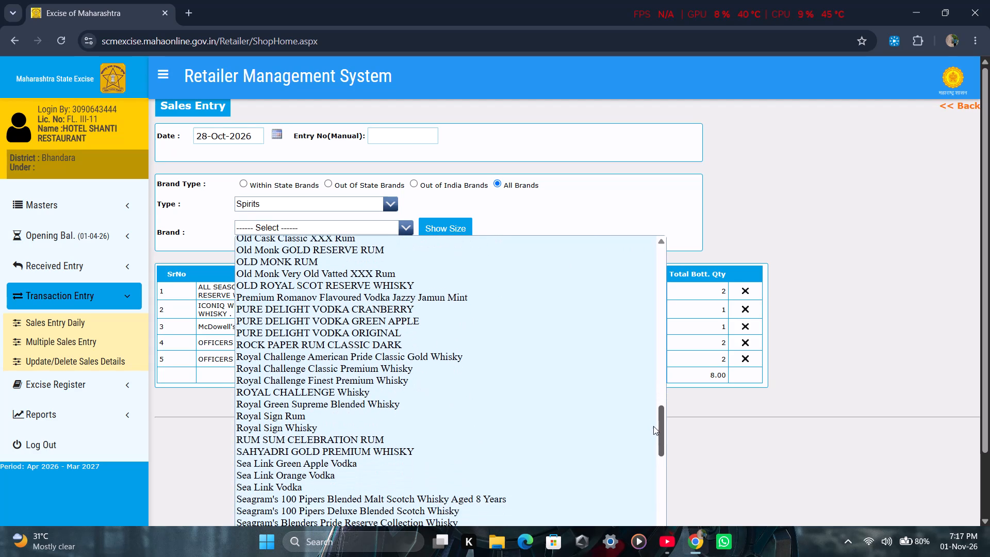
pyautogui.moveTo(653, 426); pyautogui.dragTo(654, 433)
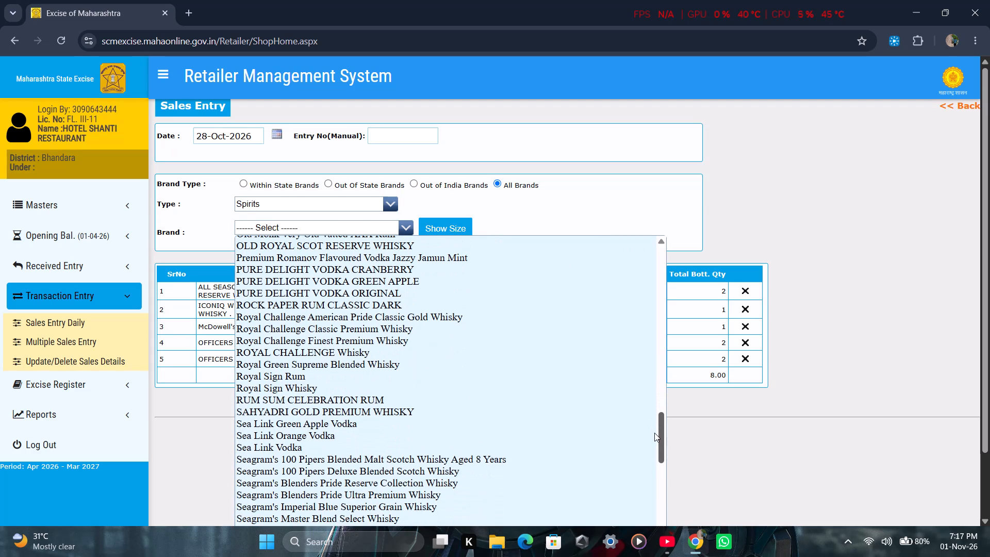
pyautogui.moveTo(654, 433); pyautogui.dragTo(654, 421)
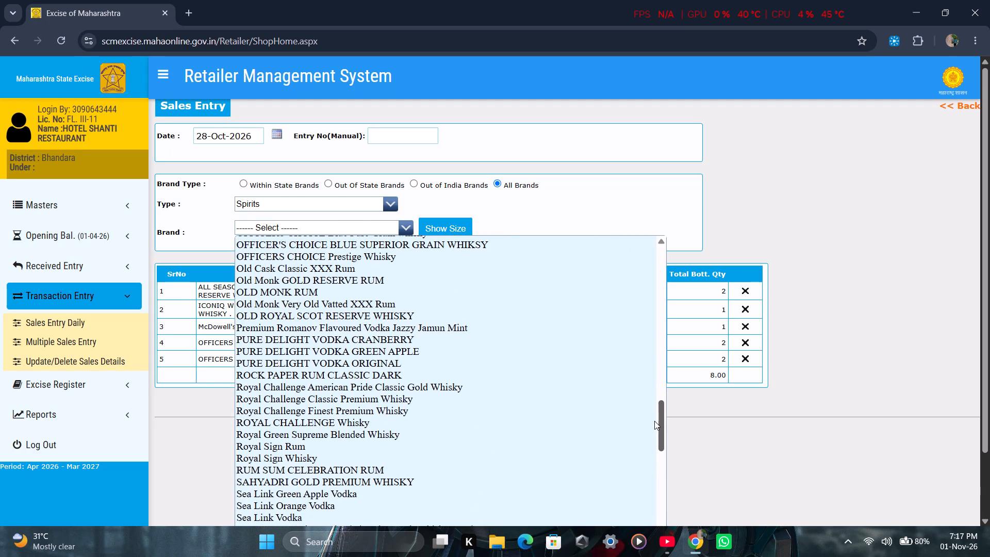
pyautogui.moveTo(654, 421); pyautogui.dragTo(657, 431)
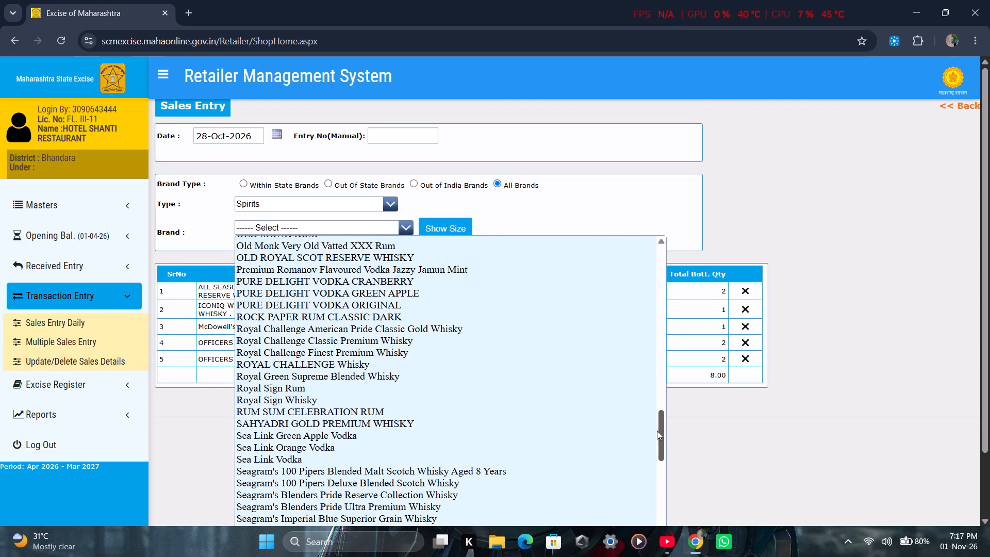
pyautogui.moveTo(657, 431); pyautogui.dragTo(668, 456)
pyautogui.click(524, 408)
pyautogui.click(459, 235)
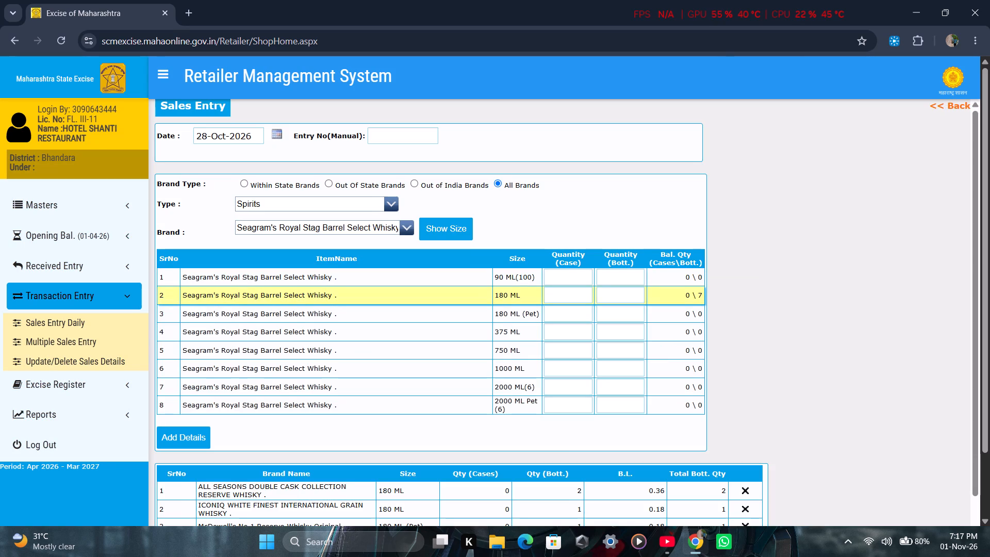
pyautogui.click(636, 300)
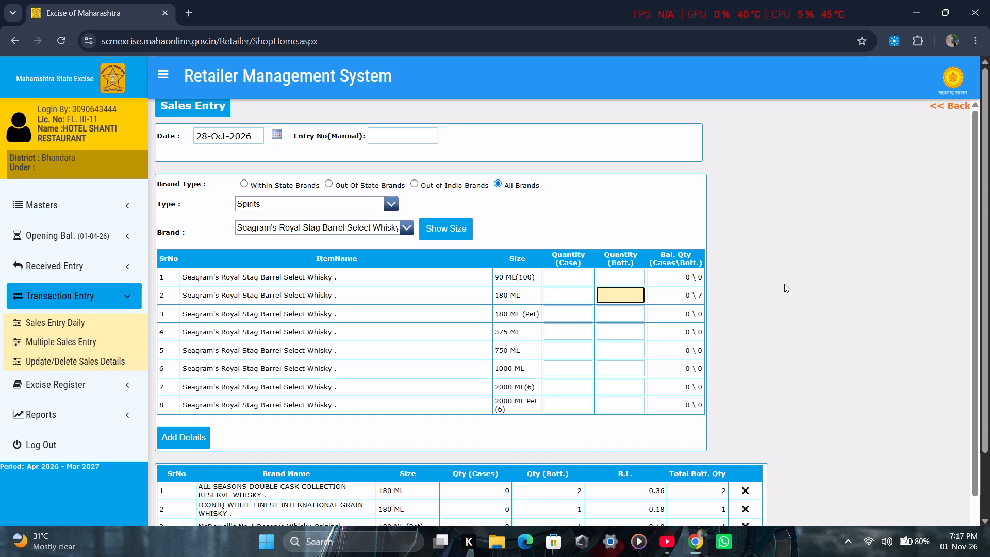
pyautogui.press('3')
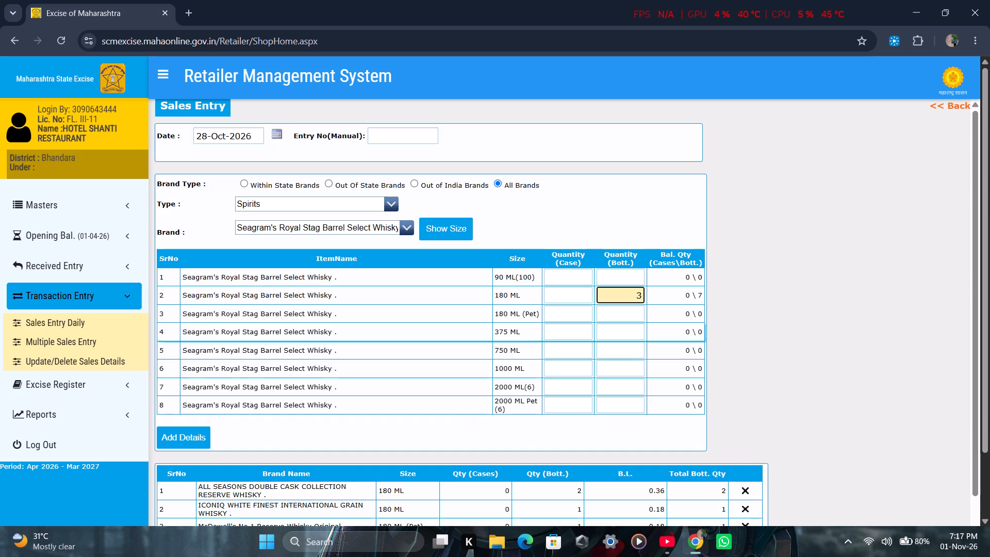
pyautogui.click(197, 440)
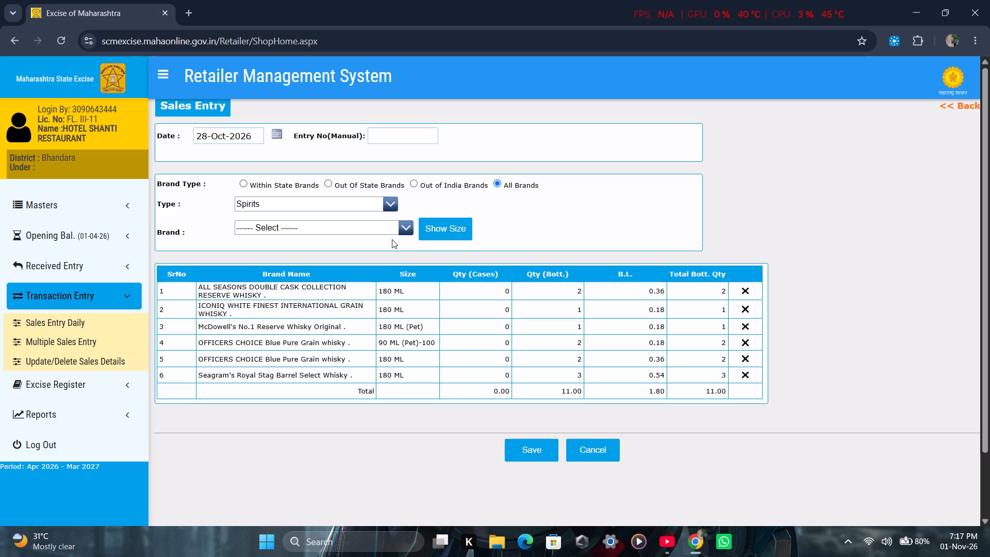
# Add 1 bottle of Royal Green Supreme Blended Whisky, 180 ML, to the sales entry.
pyautogui.click(405, 226)
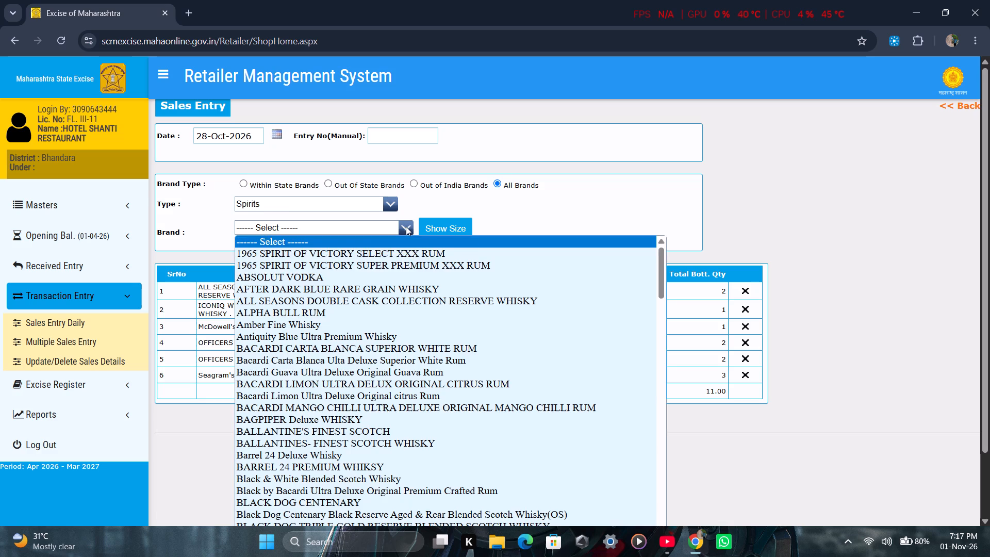
pyautogui.moveTo(659, 266); pyautogui.dragTo(669, 382)
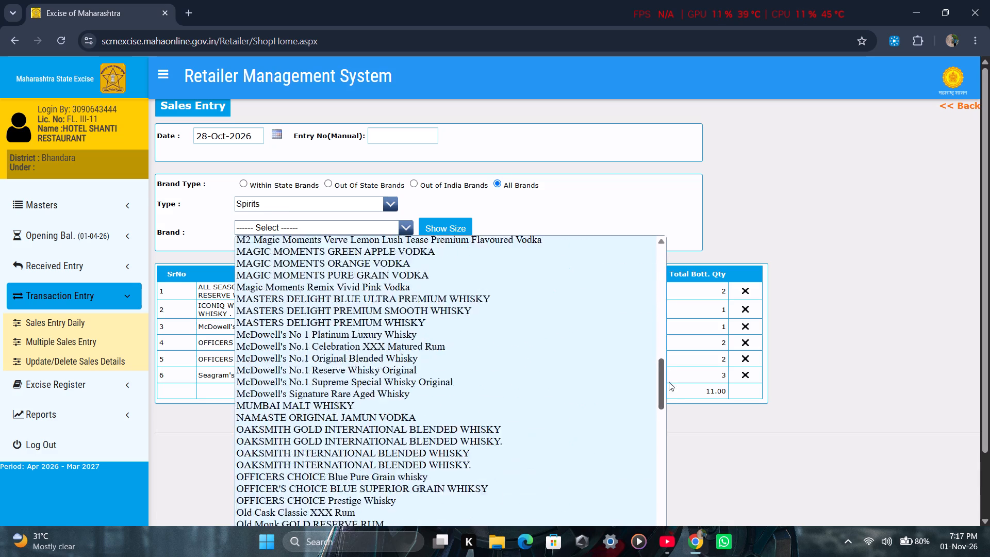
pyautogui.moveTo(669, 382); pyautogui.dragTo(698, 445)
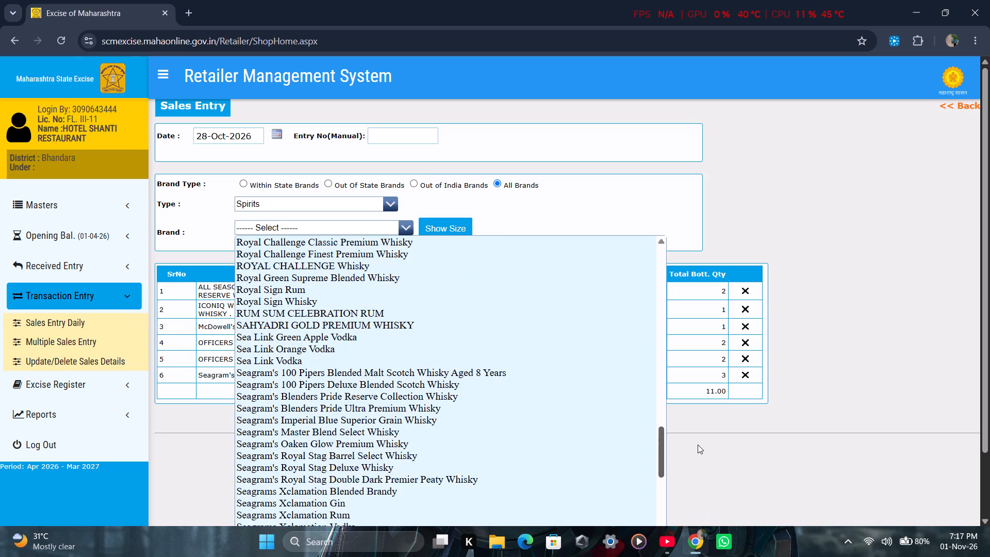
pyautogui.moveTo(698, 445); pyautogui.dragTo(696, 429)
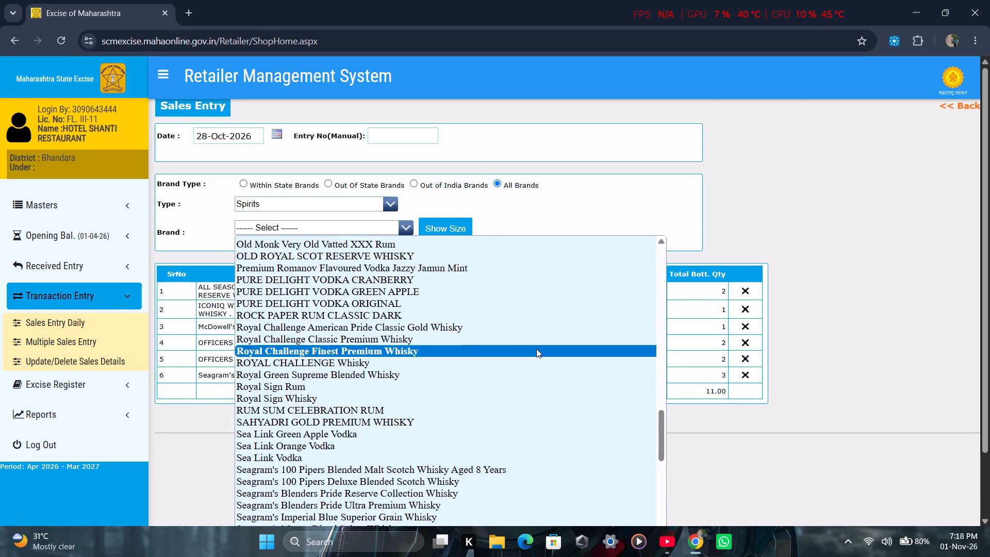
pyautogui.click(543, 370)
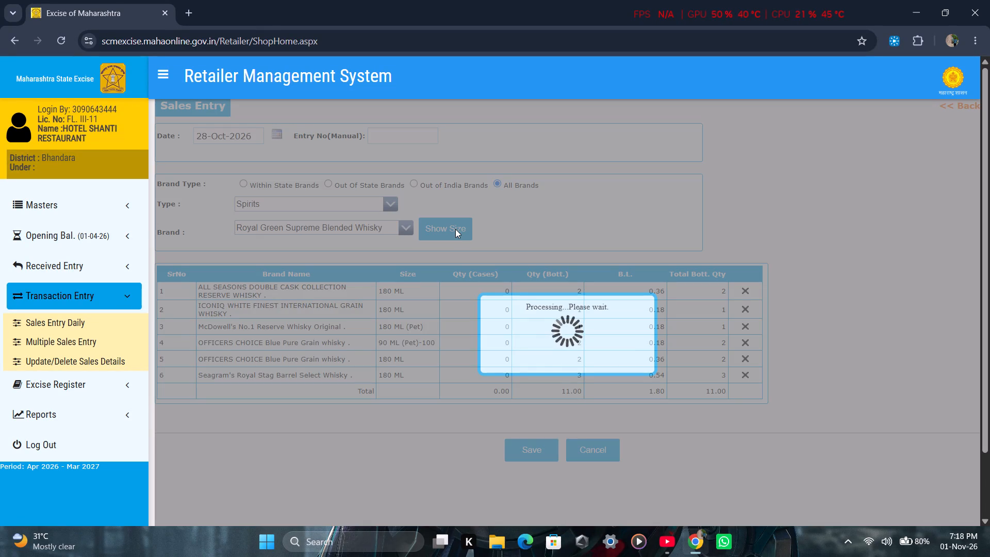
pyautogui.click(463, 231)
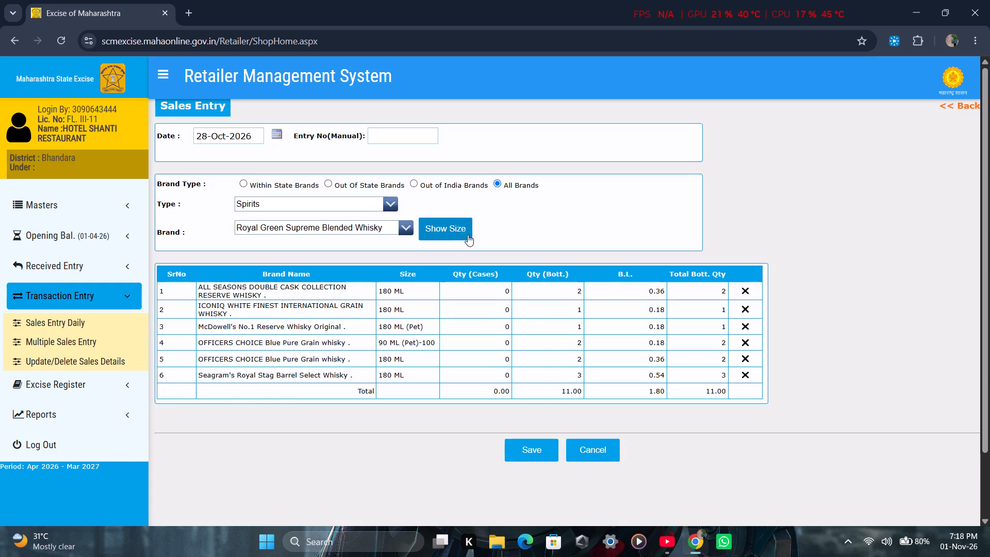
pyautogui.click(625, 330)
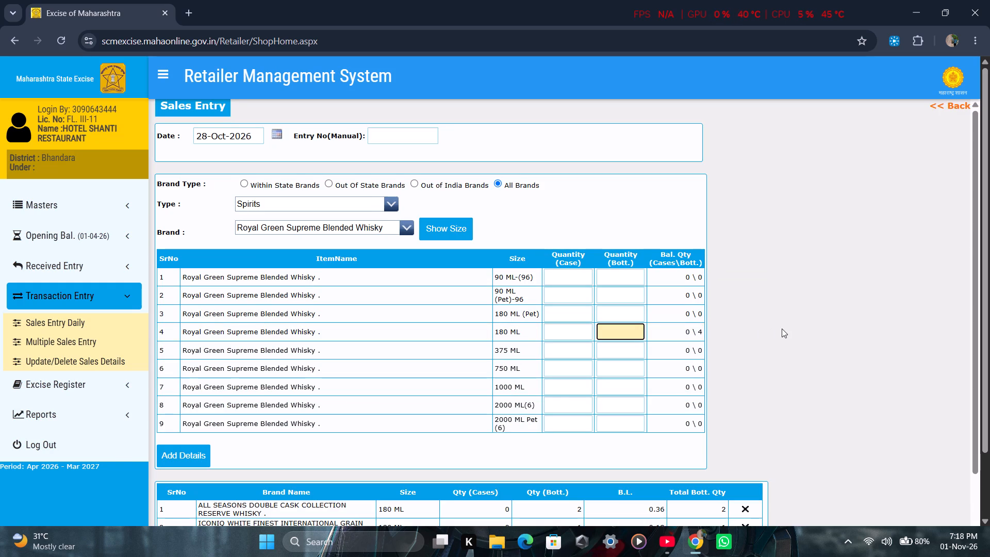
pyautogui.press('1')
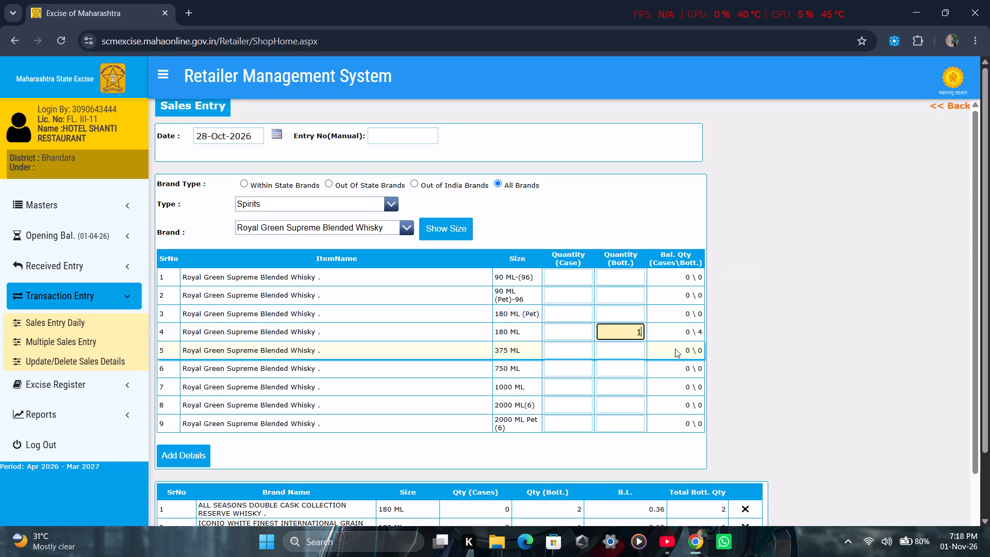
pyautogui.click(202, 453)
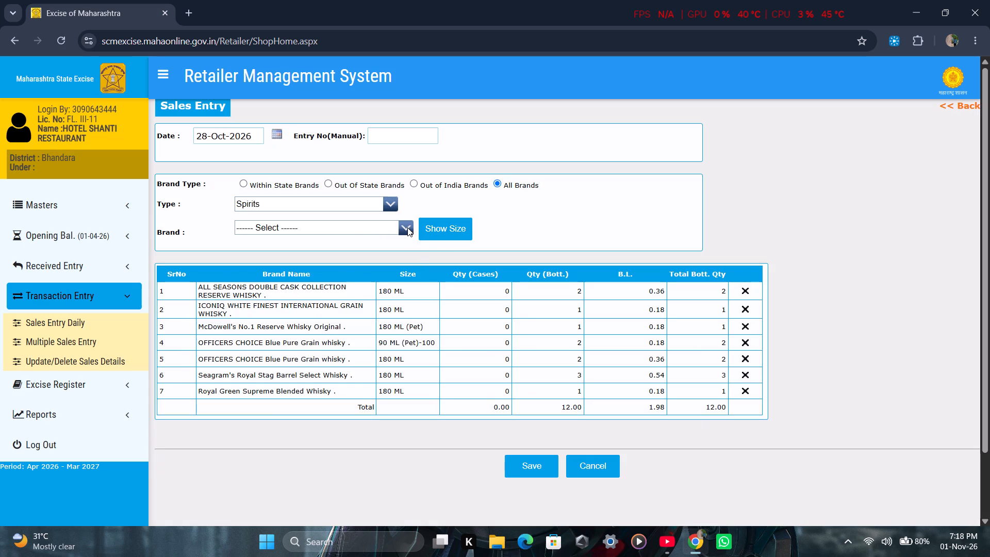
# Add Seagram's Royal Stag Deluxe Whisky to the sales entry: 2 bottles of 90 ML(100) and 4 bottles of 180 ML.
pyautogui.click(407, 227)
pyautogui.scroll(-9, 418, 254)
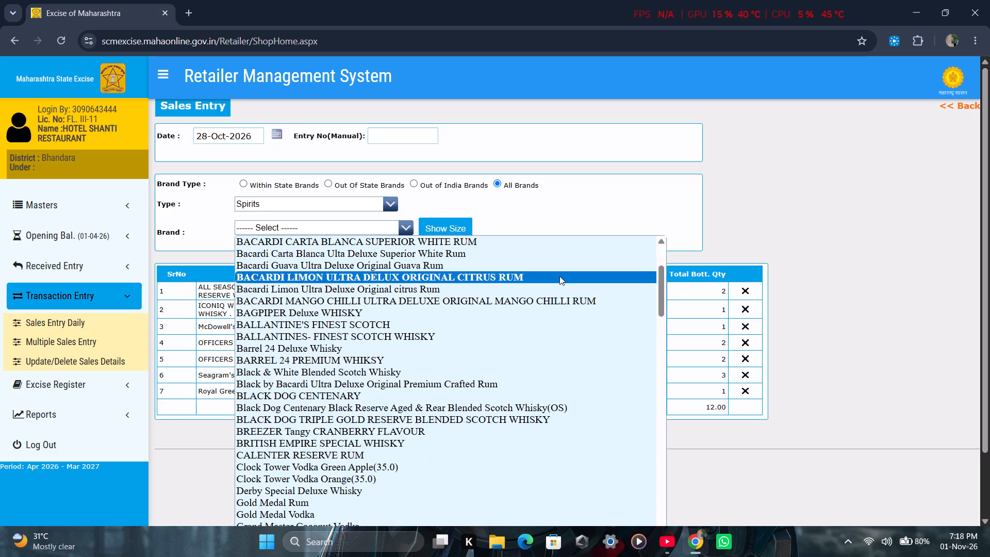
pyautogui.moveTo(662, 289); pyautogui.dragTo(685, 457)
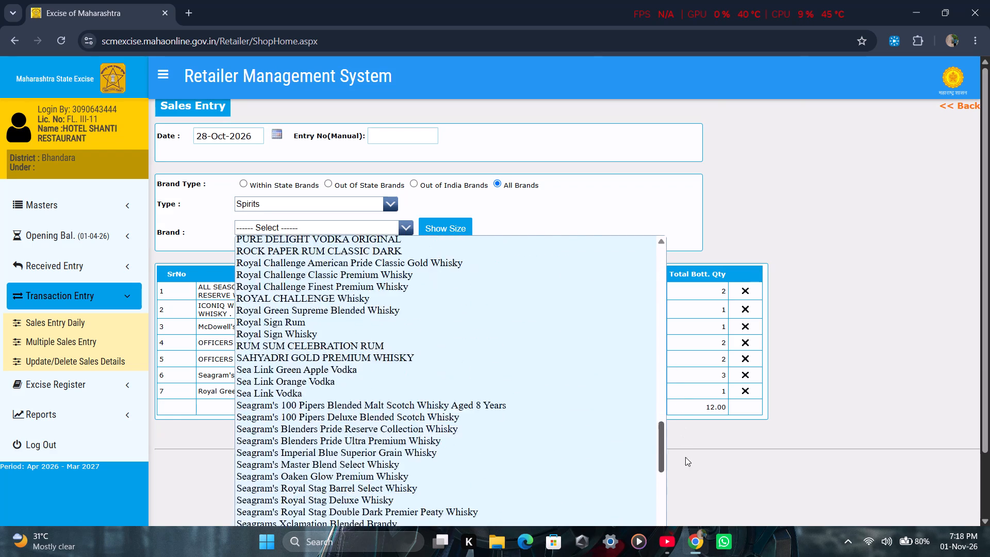
pyautogui.moveTo(685, 457); pyautogui.dragTo(689, 468)
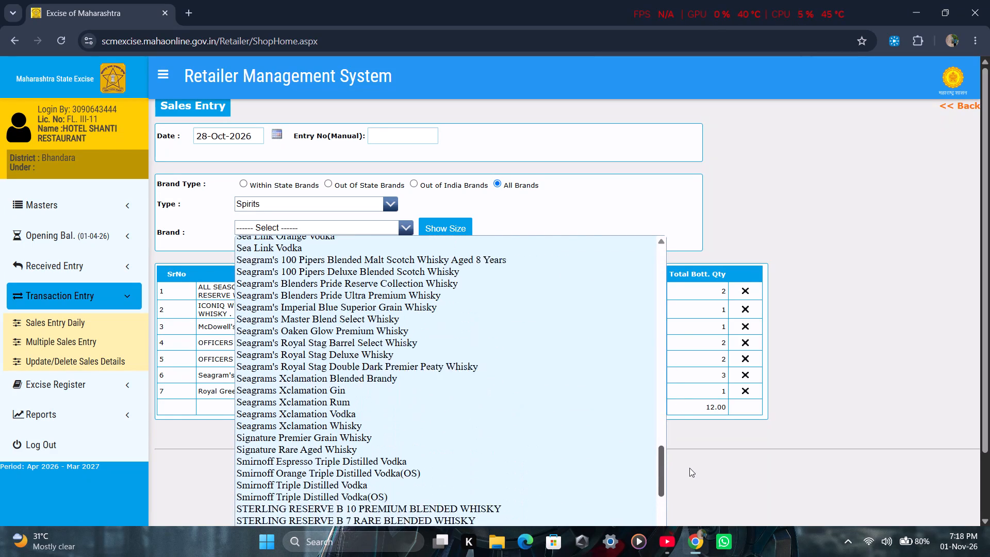
pyautogui.moveTo(689, 468); pyautogui.dragTo(688, 465)
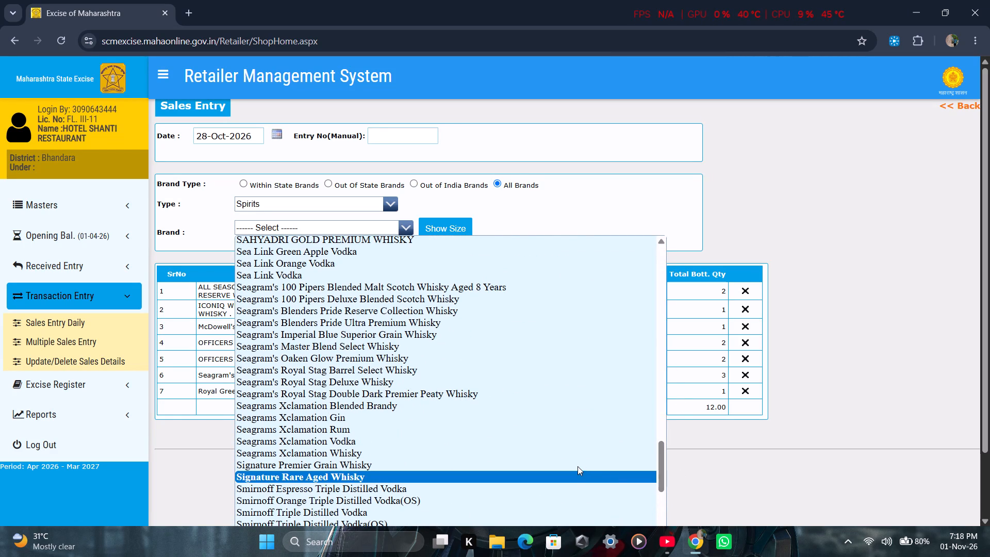
pyautogui.click(518, 386)
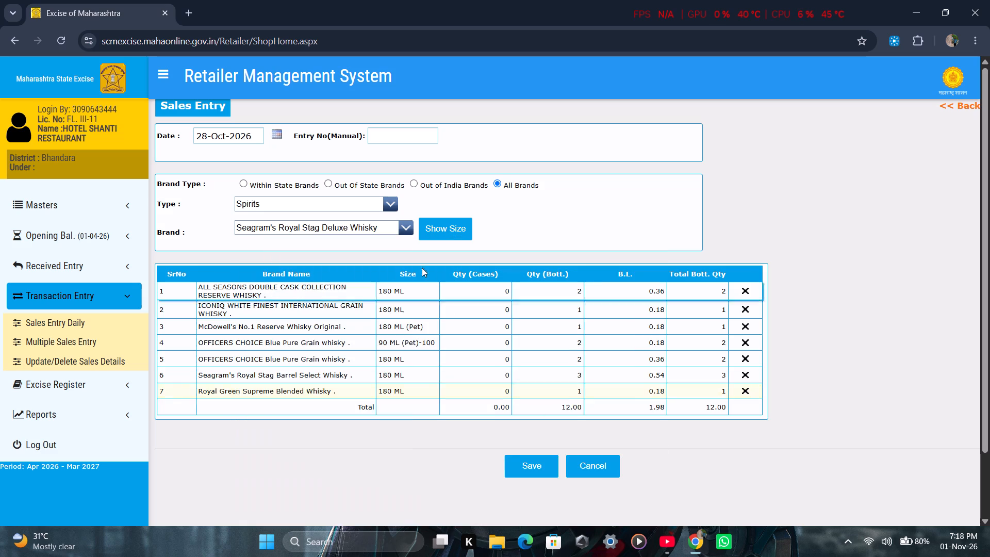
pyautogui.click(439, 226)
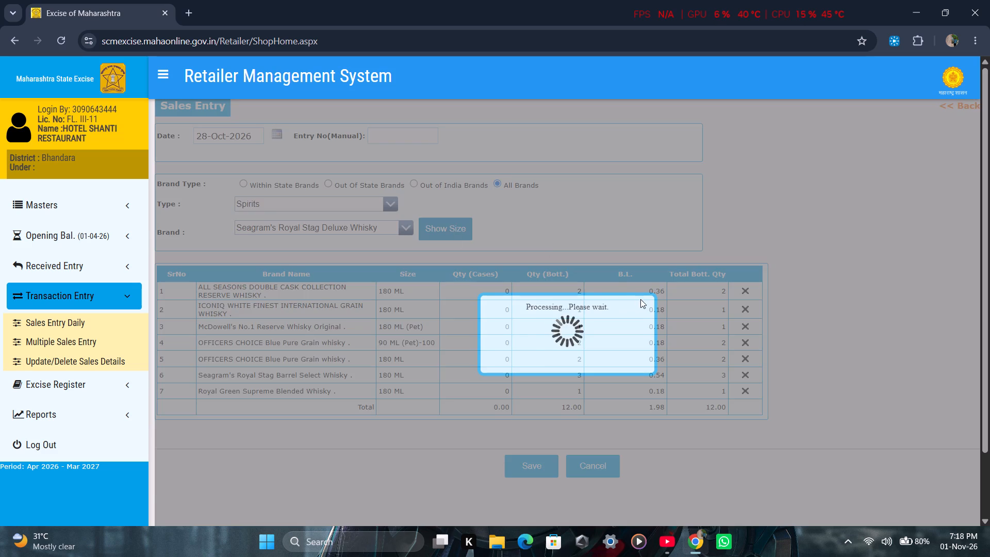
pyautogui.click(626, 314)
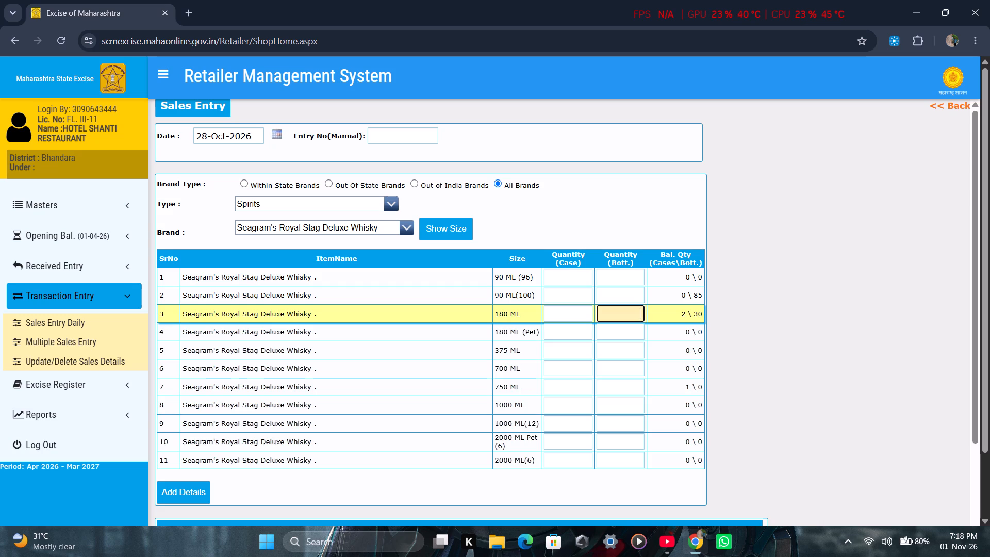
pyautogui.press('4')
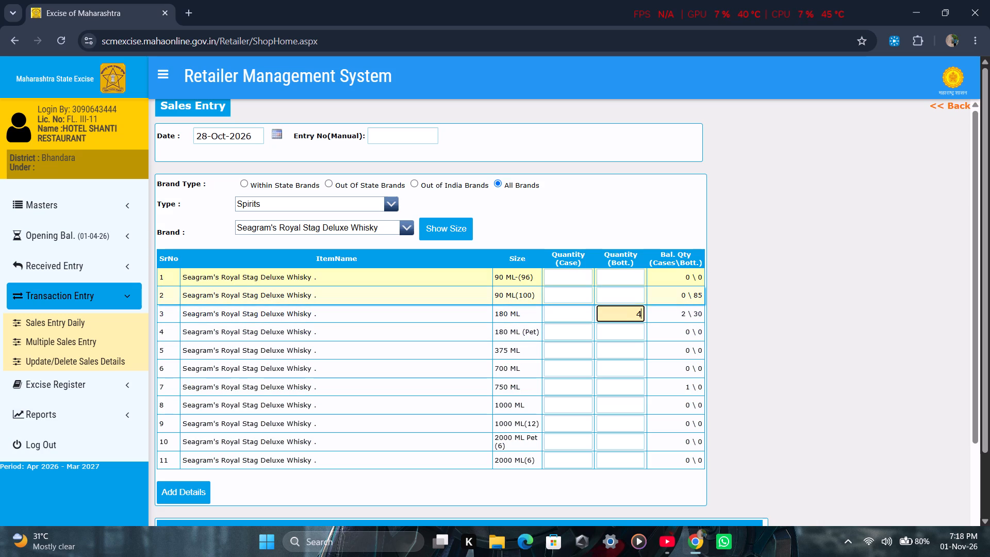
pyautogui.click(626, 290)
pyautogui.press('2')
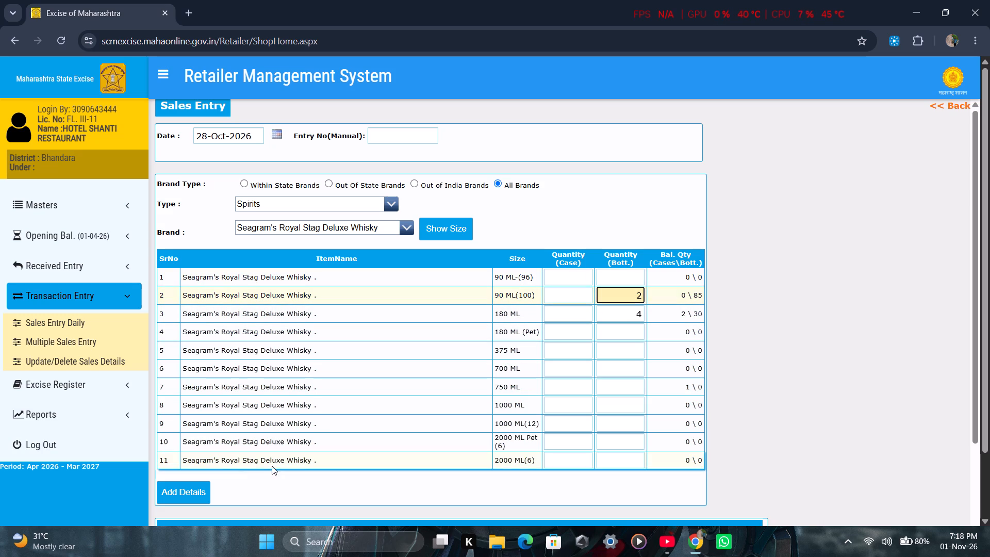
pyautogui.click(199, 489)
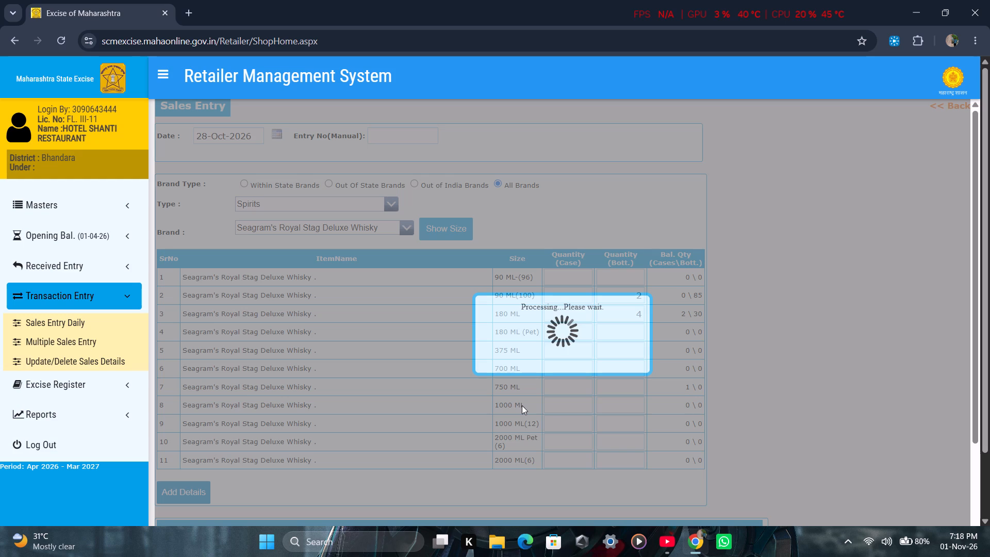
pyautogui.scroll(-3, 518, 397)
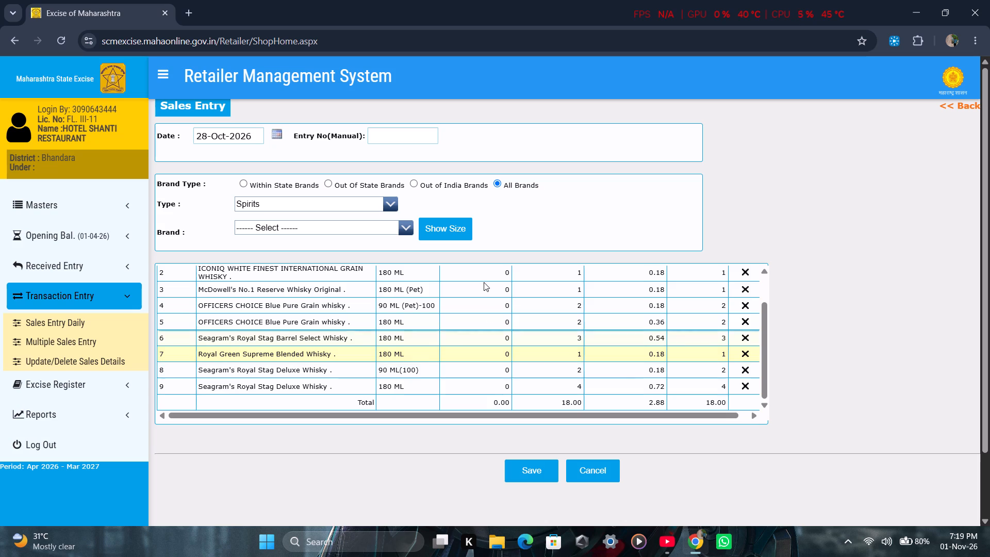
# Add 1 bottle of M2 MAGIC MOMENTS REMIX SMOOTH FLAVOURED VODKA LEMON GRASS & GINGER, 180 ML, to the sales entry.
pyautogui.click(409, 234)
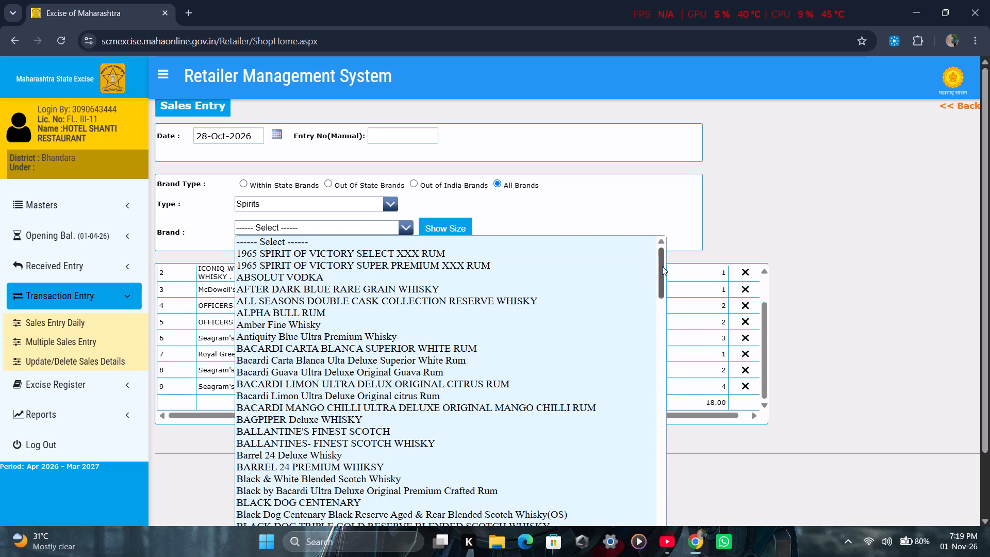
pyautogui.moveTo(663, 266); pyautogui.dragTo(670, 361)
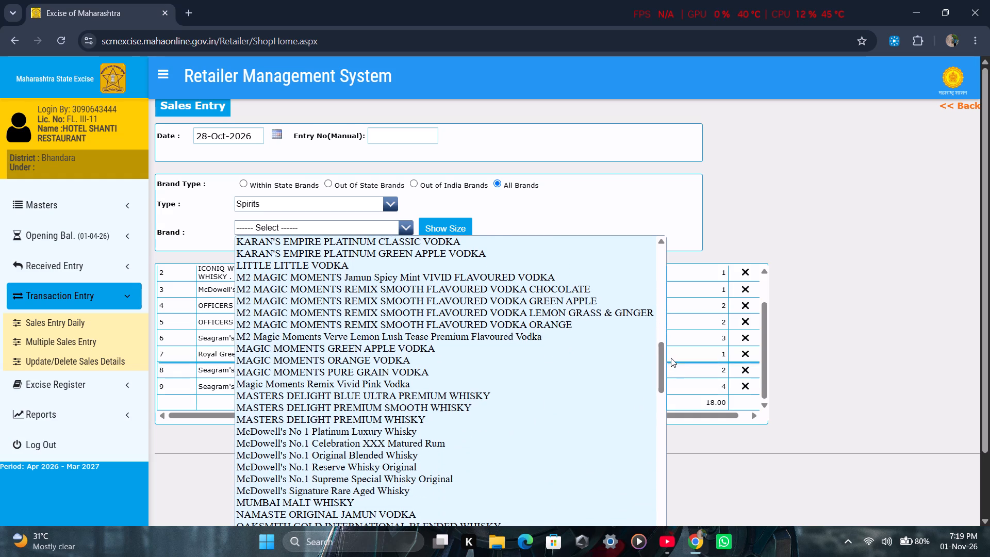
pyautogui.click(621, 317)
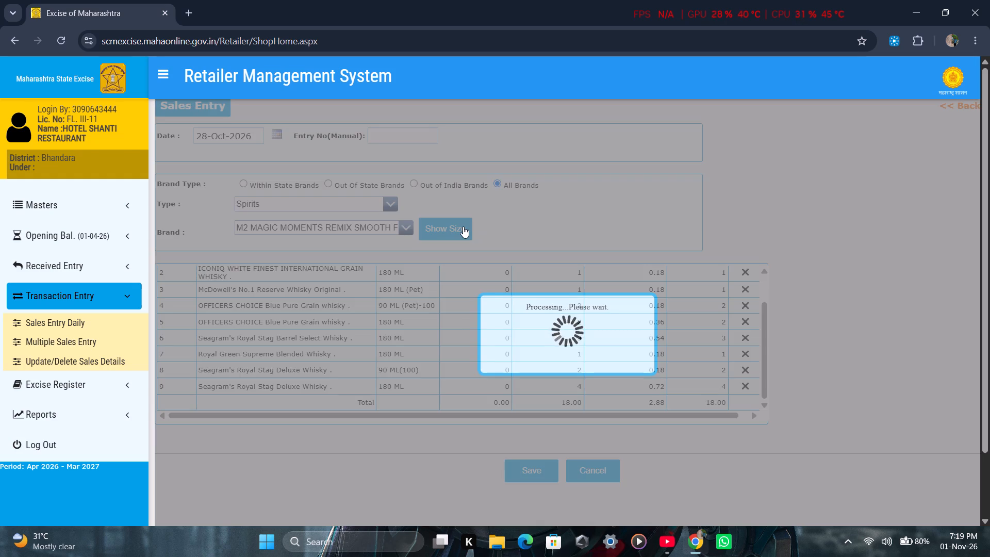
pyautogui.click(463, 226)
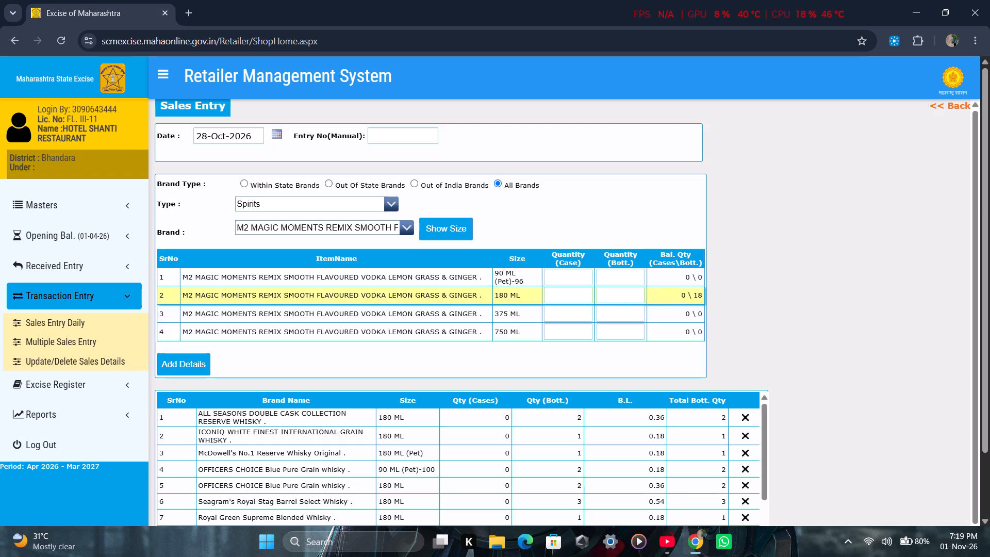
pyautogui.click(622, 290)
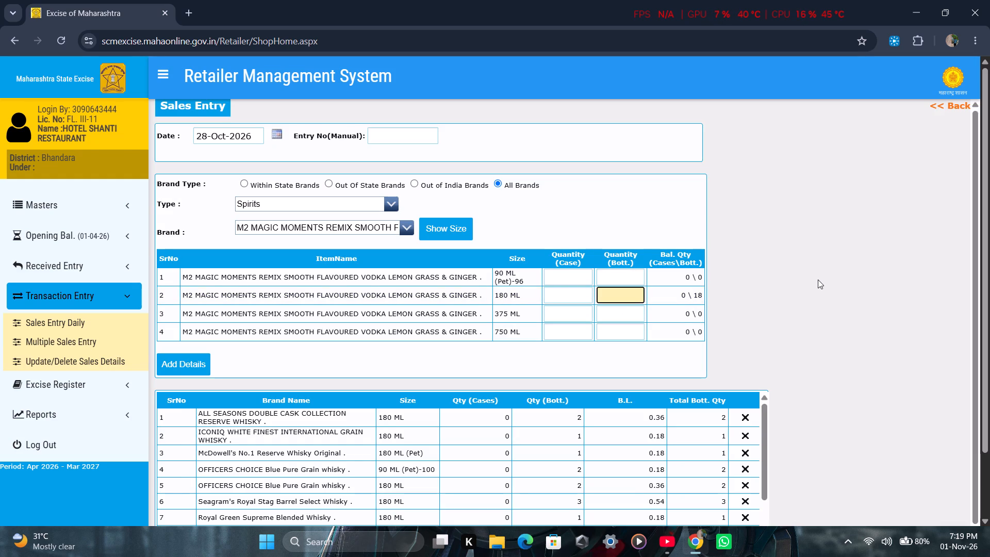
pyautogui.press('1')
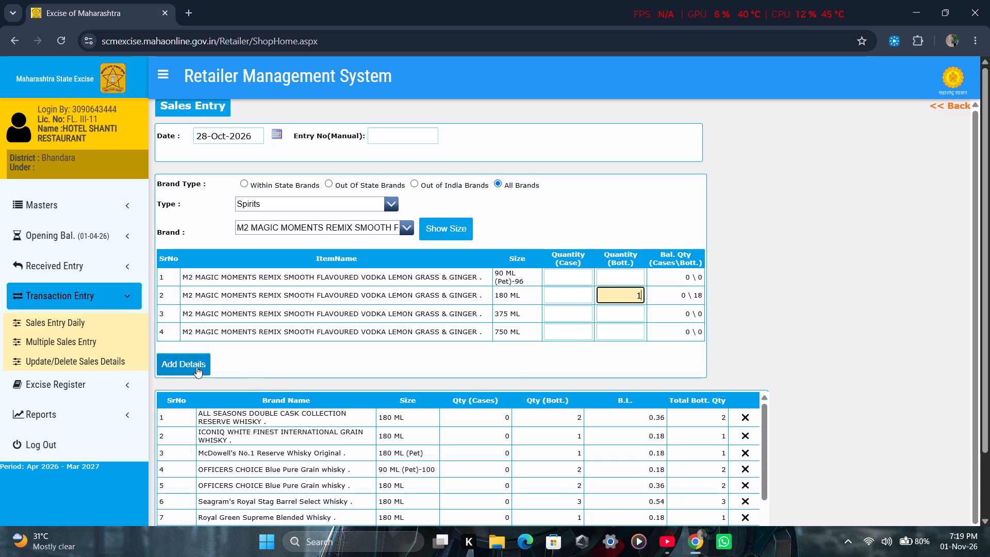
pyautogui.click(191, 367)
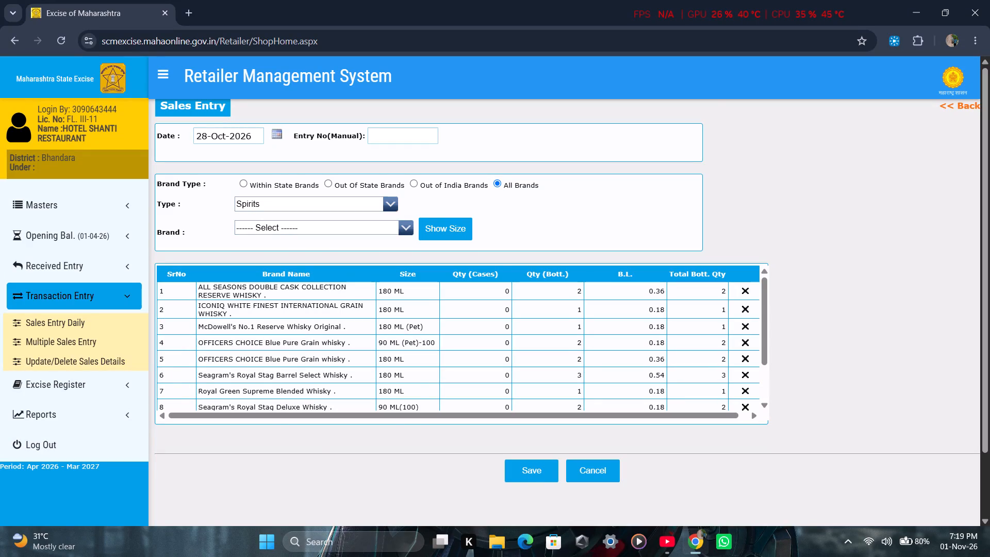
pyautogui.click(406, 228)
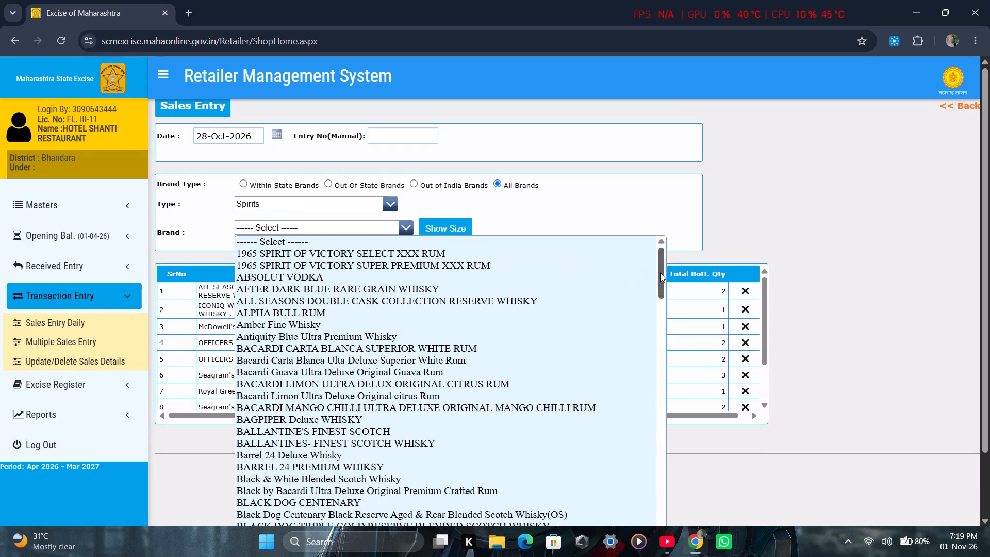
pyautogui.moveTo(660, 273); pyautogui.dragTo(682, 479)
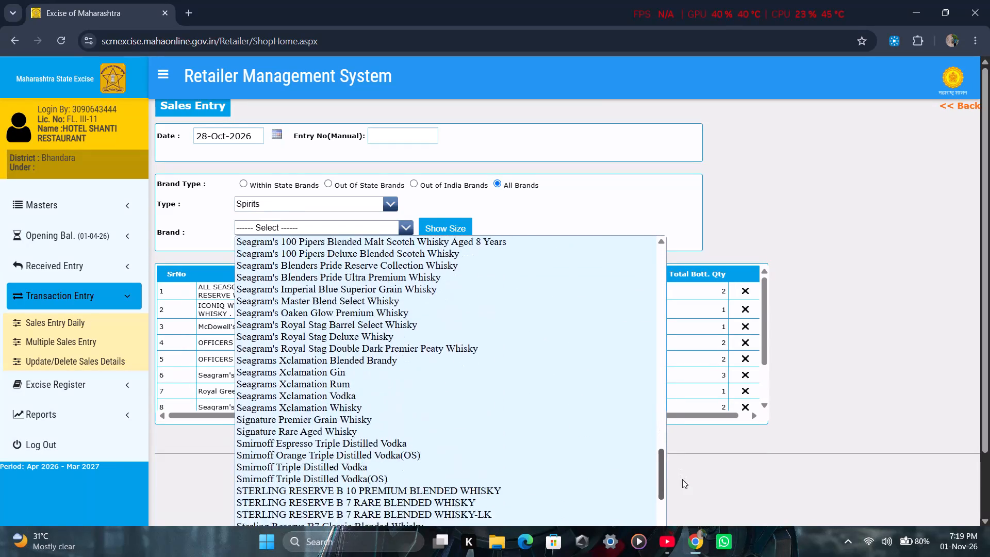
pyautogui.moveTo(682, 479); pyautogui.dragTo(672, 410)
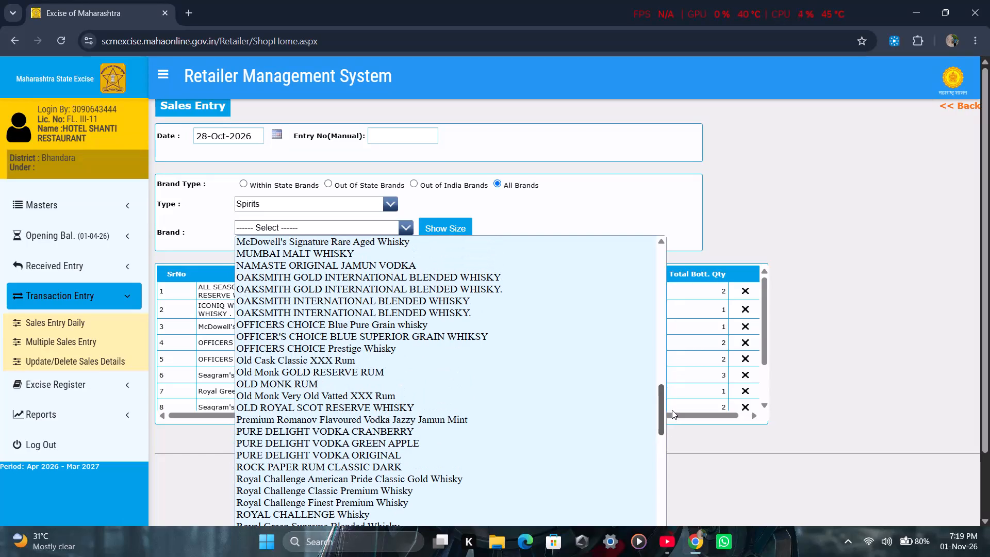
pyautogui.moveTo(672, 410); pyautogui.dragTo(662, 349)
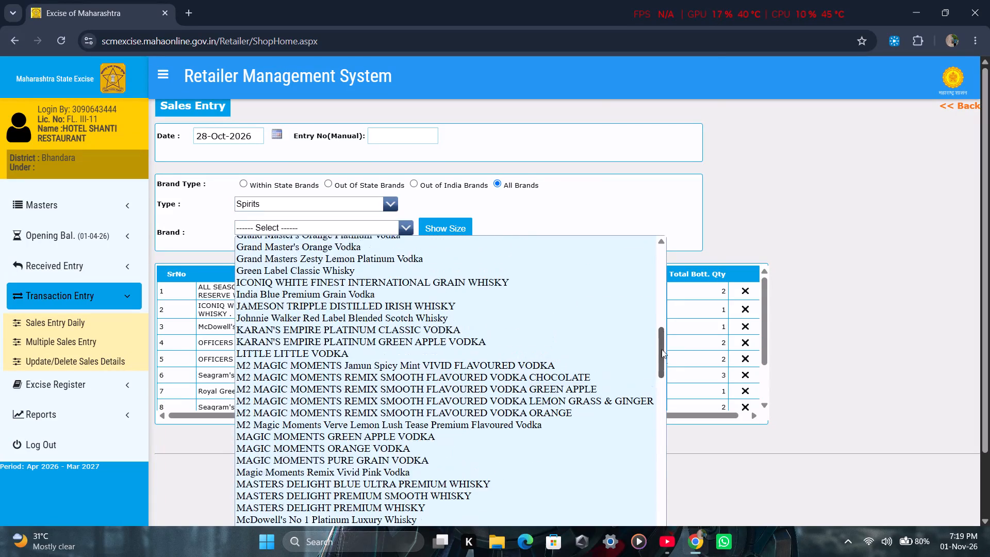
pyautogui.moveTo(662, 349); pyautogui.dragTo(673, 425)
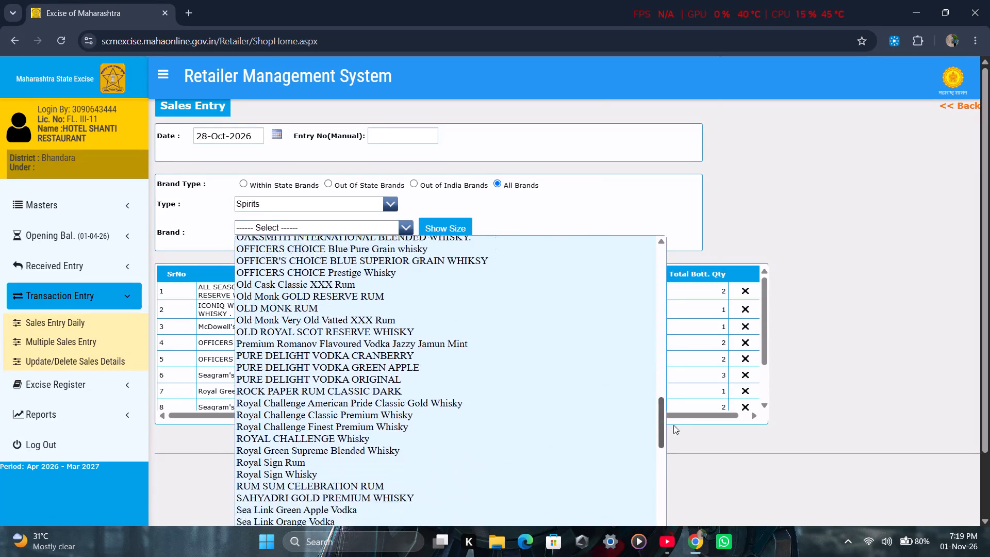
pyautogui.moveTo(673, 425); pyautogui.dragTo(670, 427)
# Switch the type to Fermented Beer and add 5 units of Kingfisher Strong Premium Beer(OS), 500 ML (CAN), to the sales entry.
pyautogui.click(395, 207)
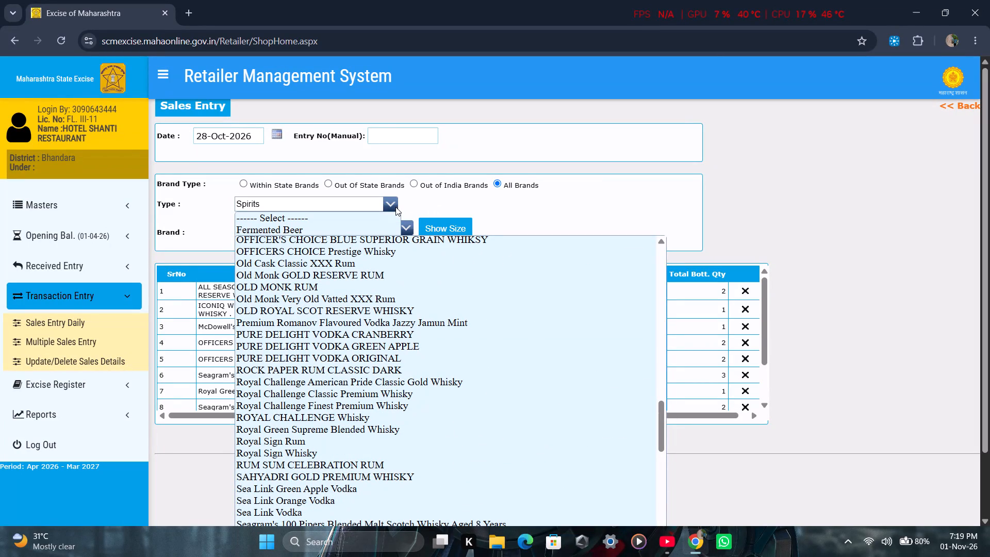
pyautogui.click(377, 227)
pyautogui.click(409, 230)
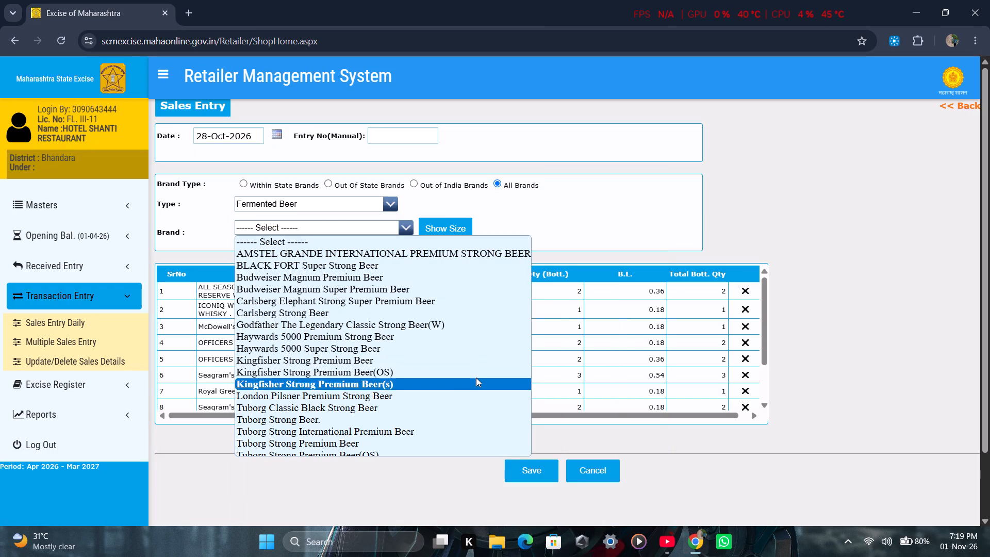
pyautogui.click(476, 378)
pyautogui.click(400, 220)
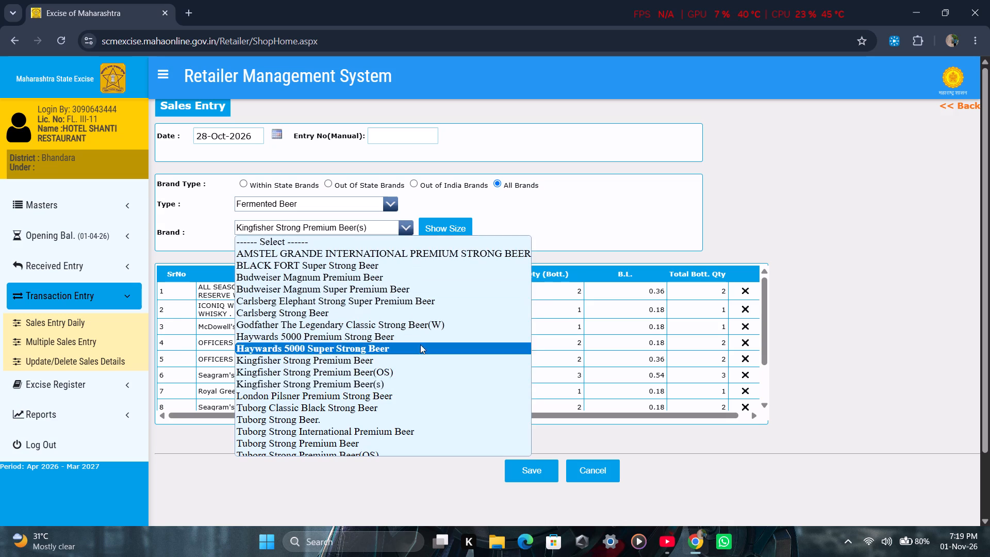
pyautogui.click(424, 376)
pyautogui.click(447, 230)
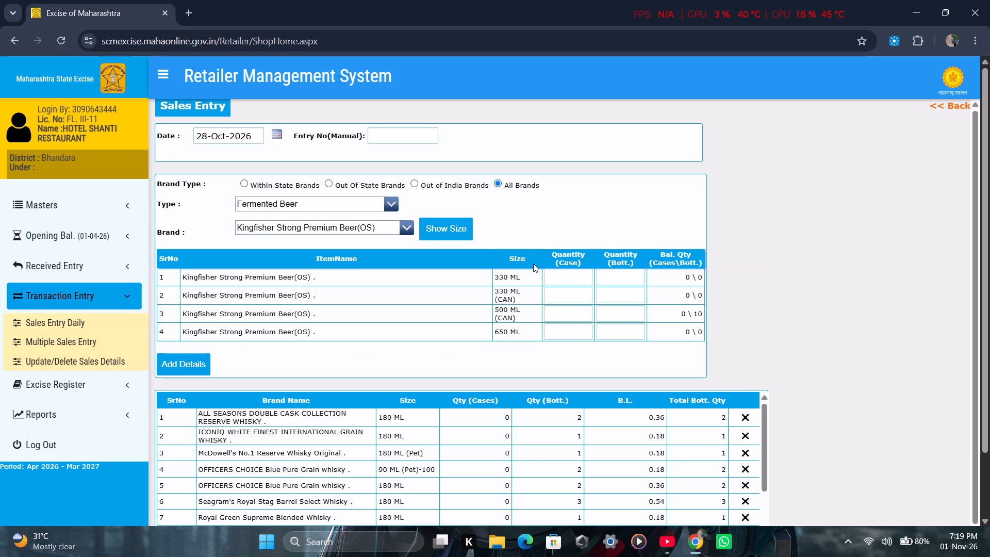
pyautogui.click(605, 314)
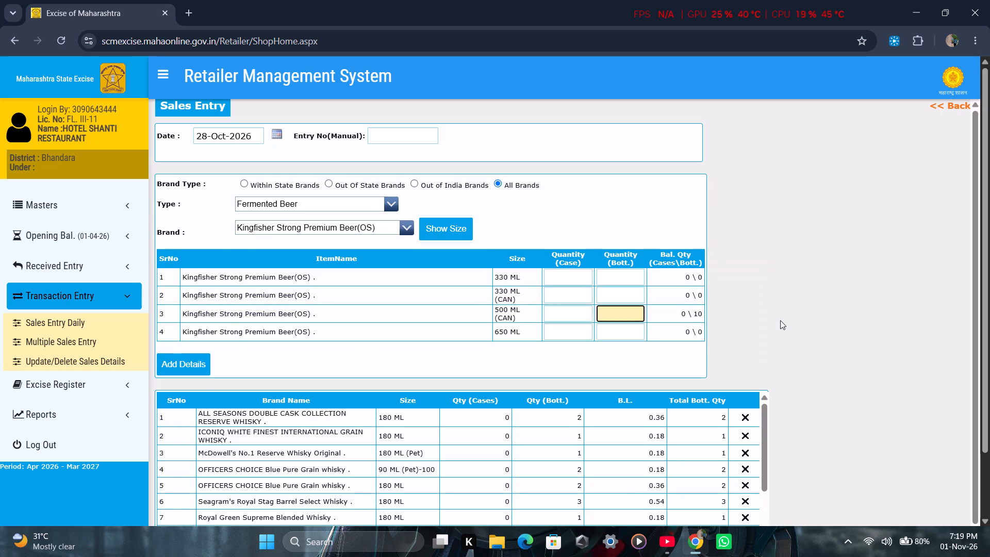
pyautogui.press('5')
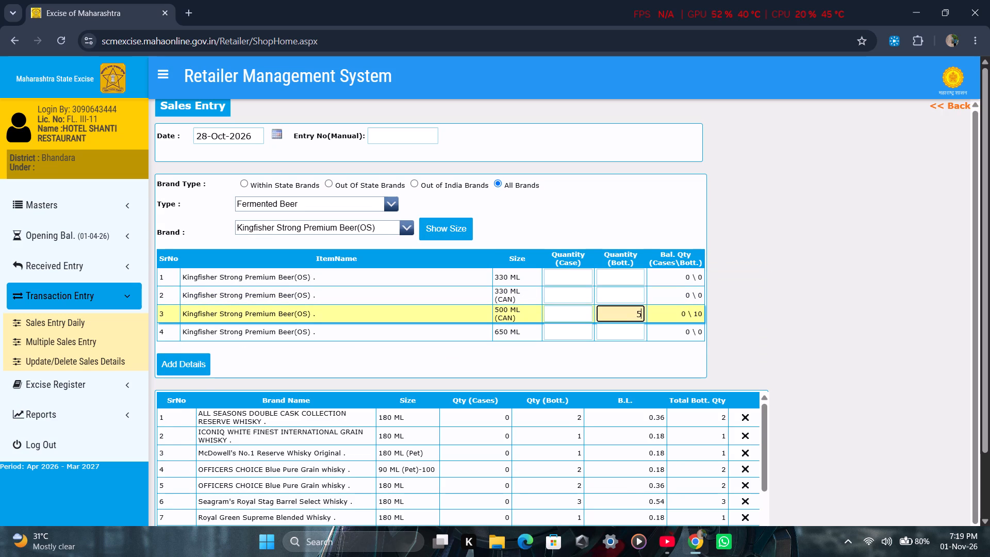
pyautogui.click(196, 366)
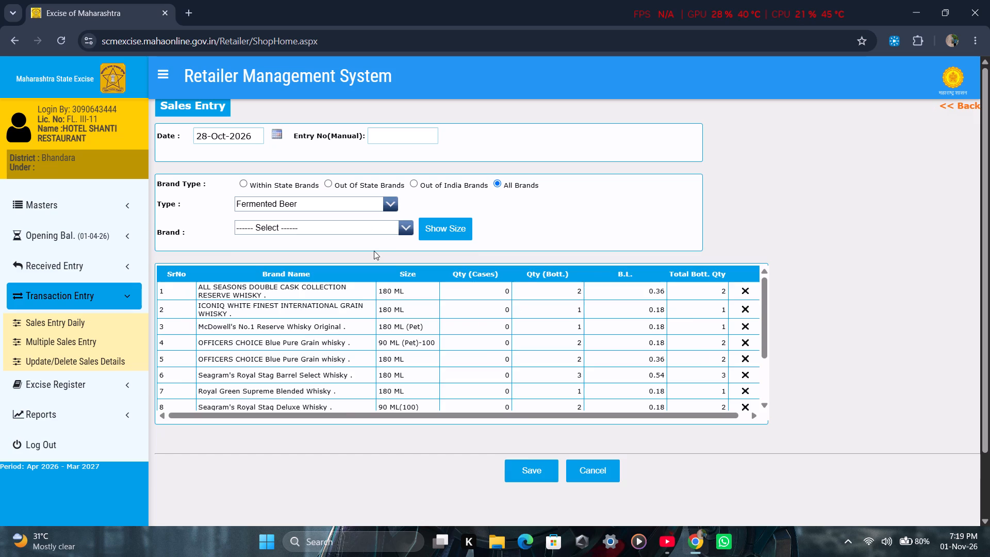
# Look up the available sizes and balance quantities of Kingfisher Strong Premium Beer.
pyautogui.click(406, 225)
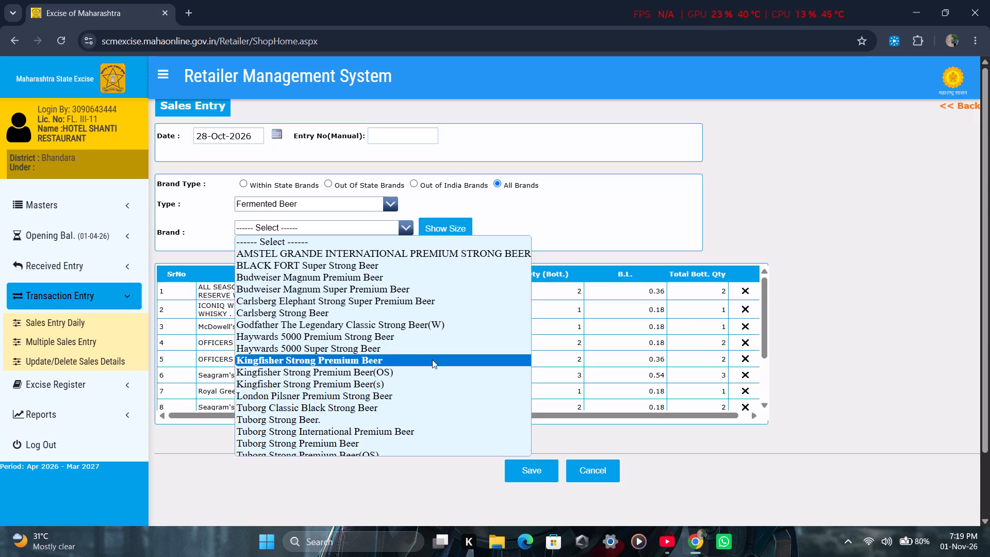
pyautogui.click(425, 359)
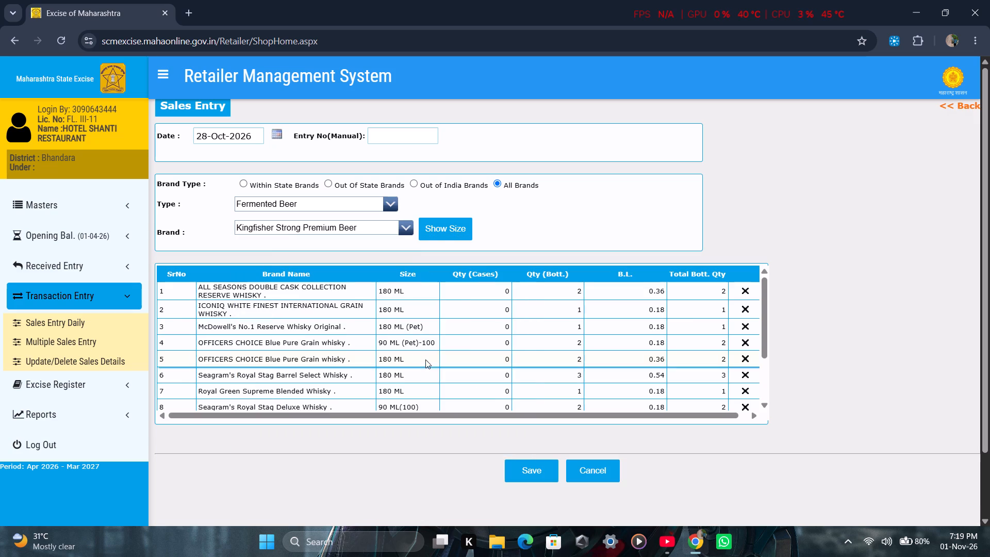
pyautogui.click(442, 231)
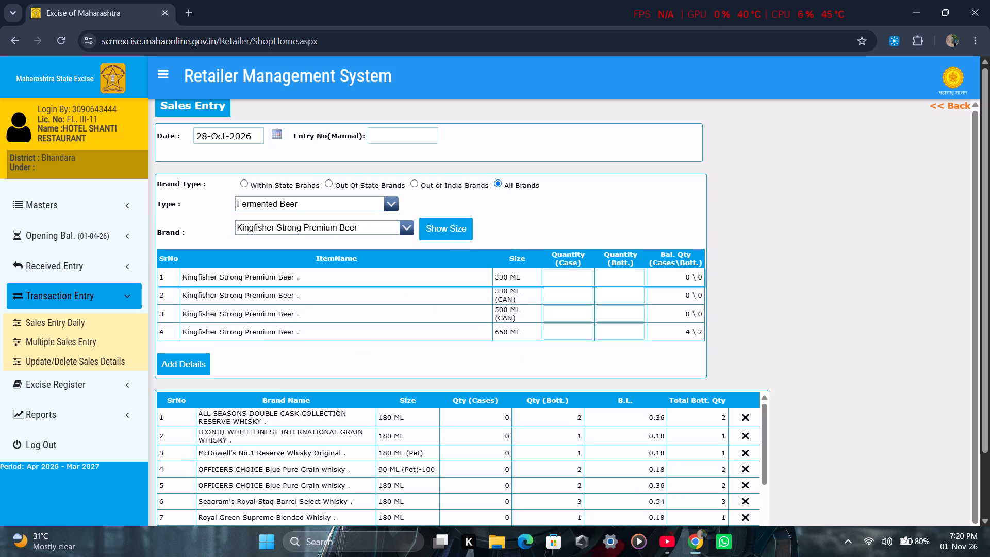
pyautogui.click(795, 244)
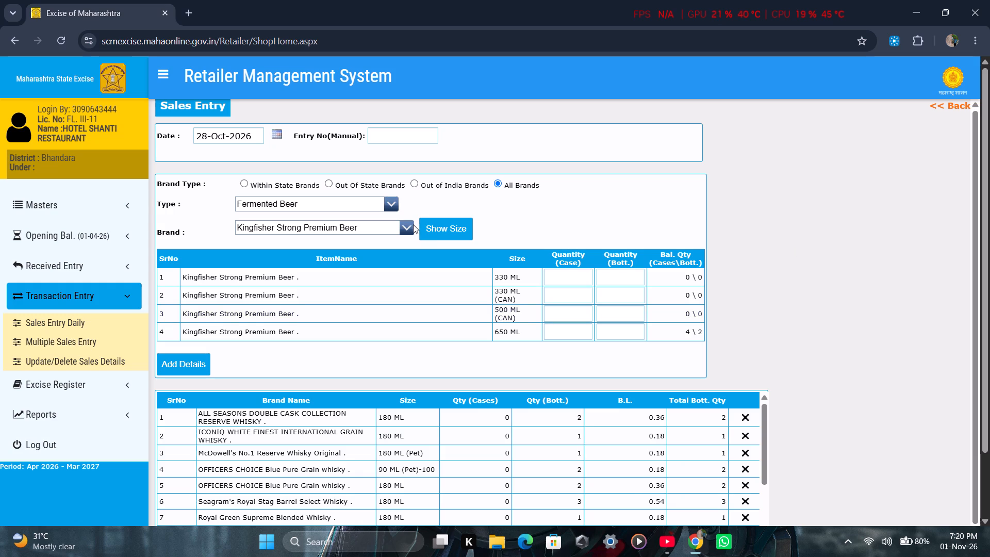
# Switch the type to Spirits and add 16 bottles of SAHYADRI GOLD PREMIUM WHISKY, 180 ML, to the sales entry.
pyautogui.click(399, 205)
pyautogui.click(393, 205)
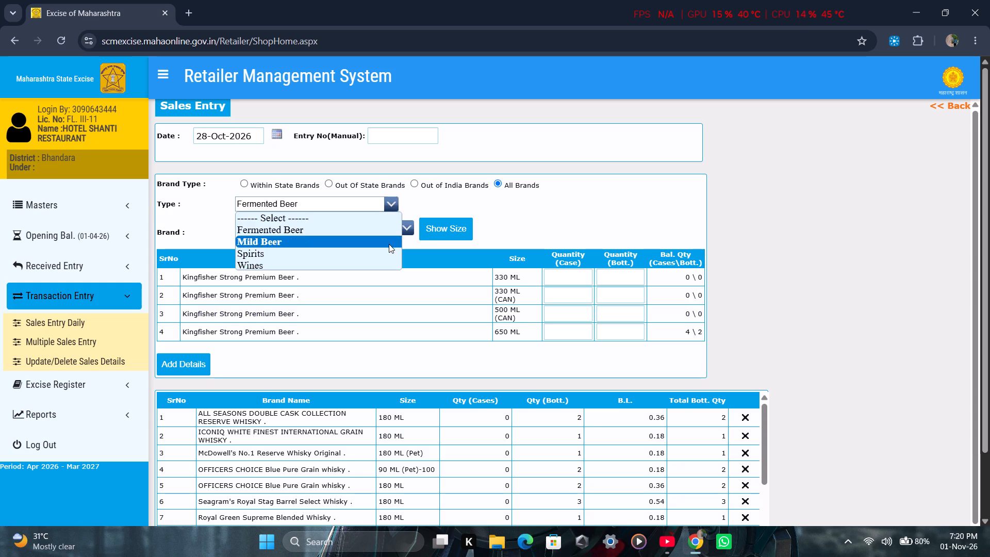
pyautogui.click(388, 251)
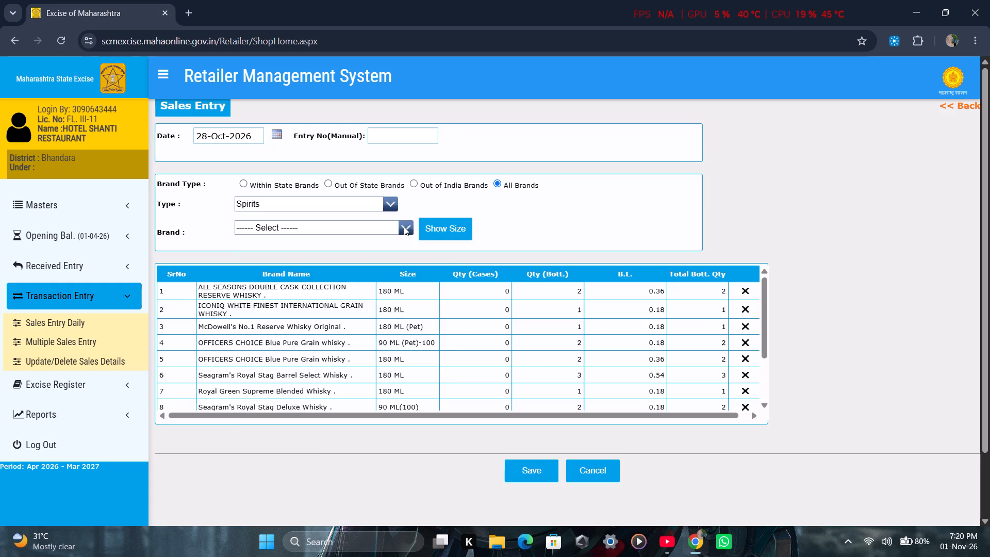
pyautogui.click(404, 226)
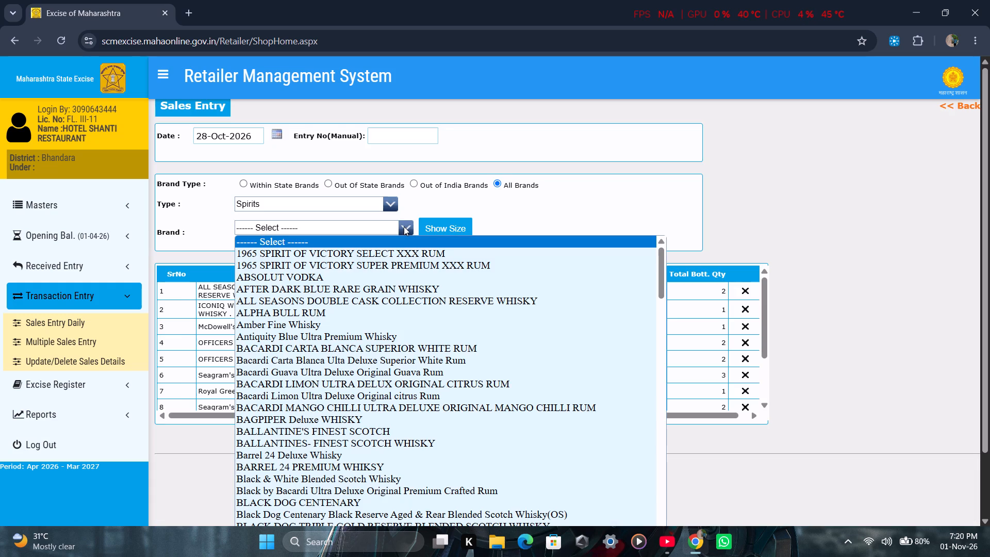
pyautogui.scroll(-4, 431, 348)
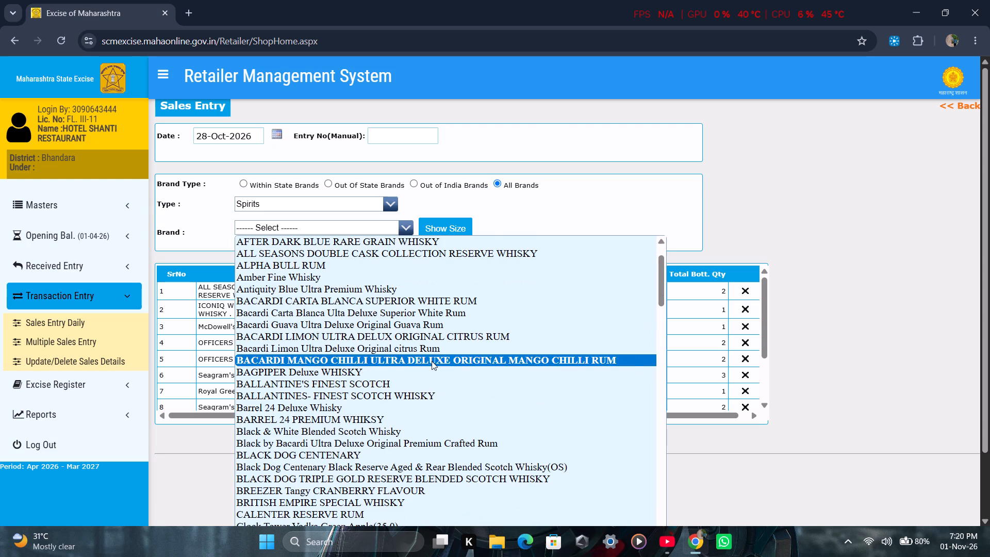
pyautogui.click(877, 294)
pyautogui.scroll(-14, 636, 329)
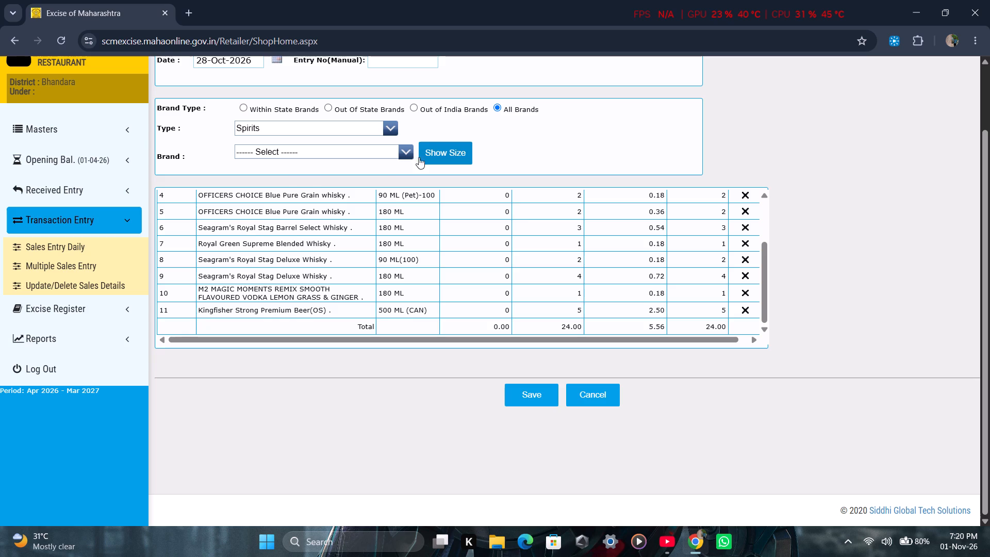
pyautogui.click(403, 151)
pyautogui.moveTo(659, 210); pyautogui.dragTo(671, 360)
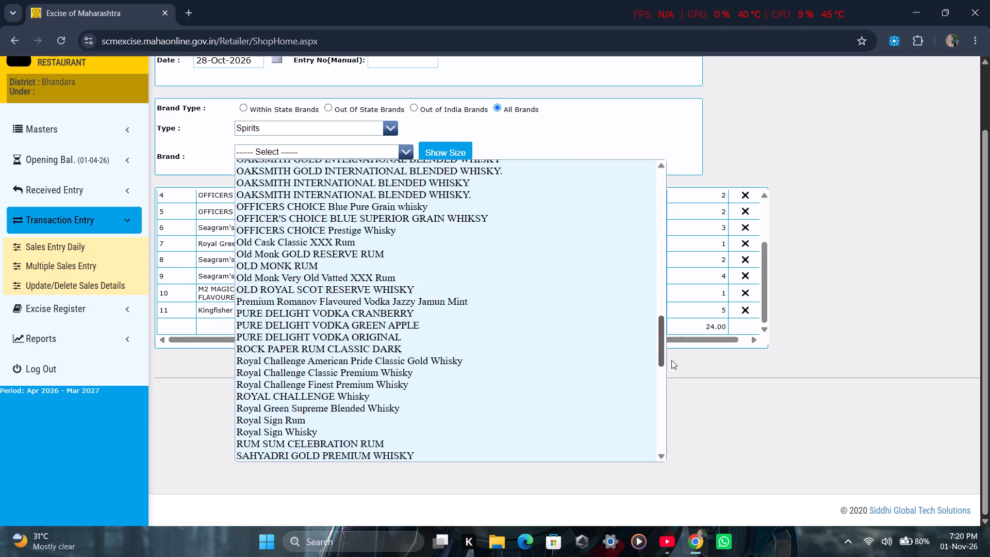
pyautogui.moveTo(671, 360); pyautogui.dragTo(669, 396)
pyautogui.click(494, 215)
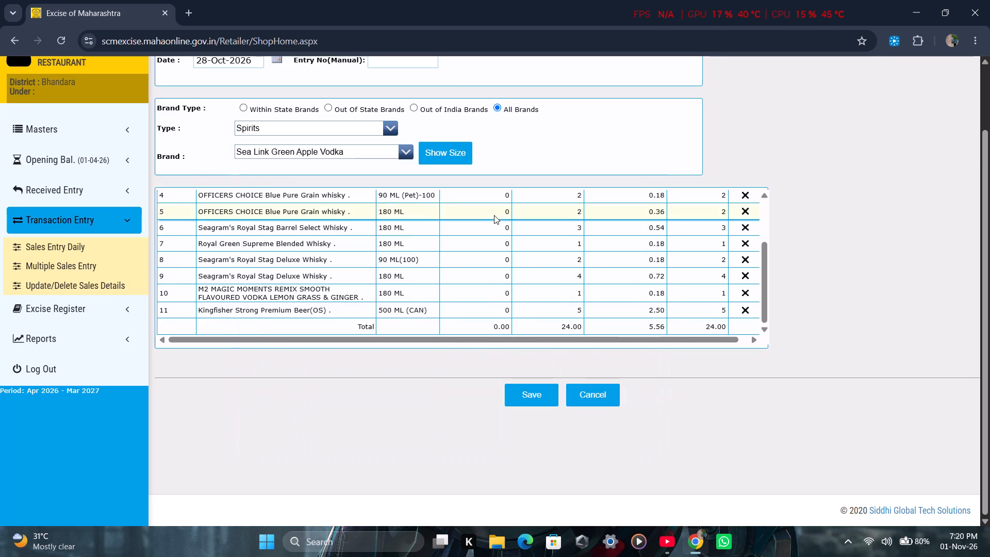
pyautogui.click(407, 154)
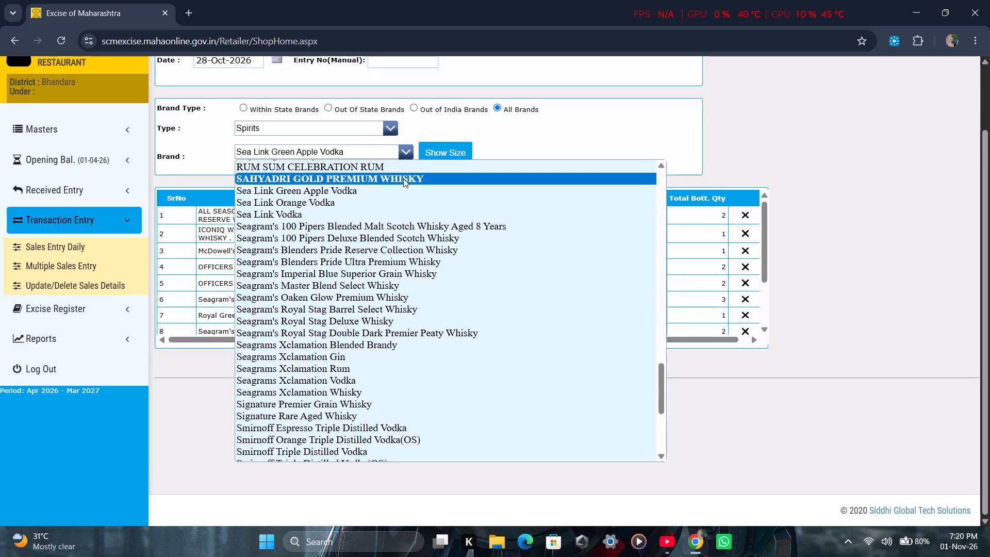
pyautogui.click(403, 178)
pyautogui.click(440, 158)
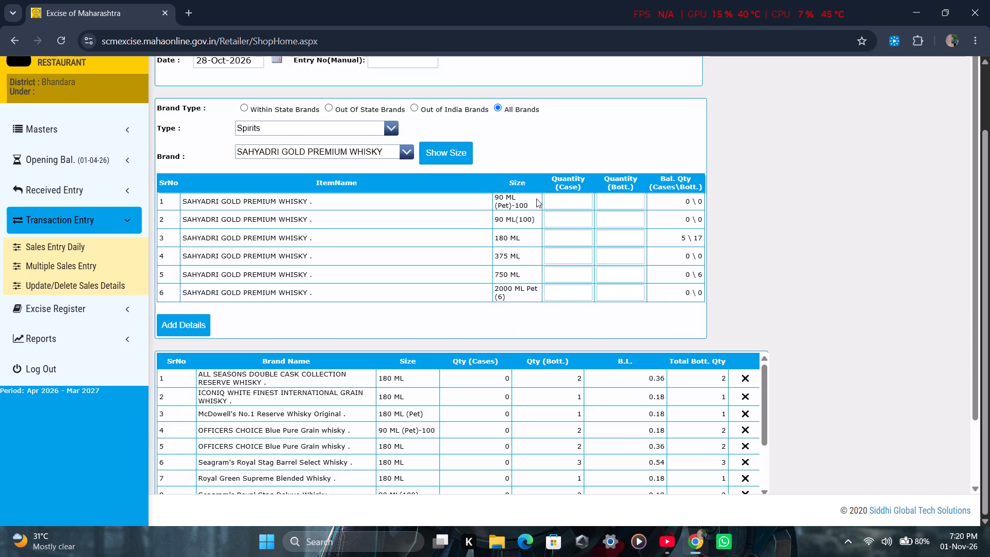
pyautogui.click(617, 235)
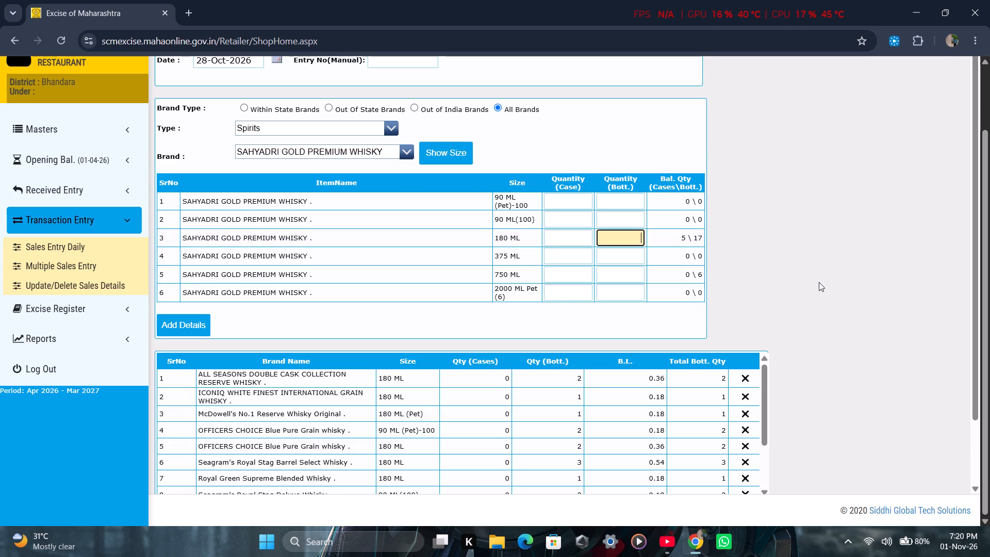
pyautogui.write('16')
pyautogui.click(200, 327)
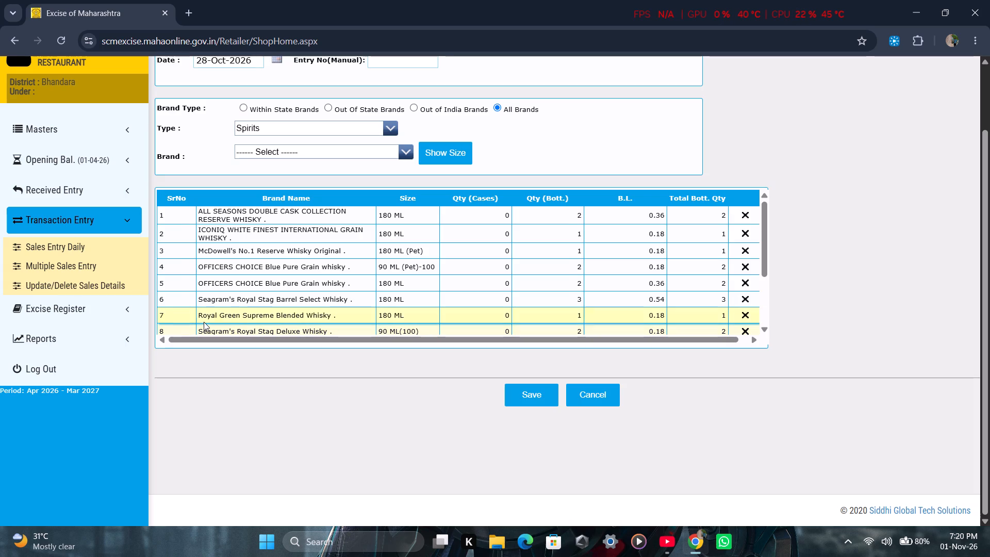
# Add Tiger's Barrel to the sales entry: 7 bottles of 180 ML and 2 bottles of 90 ML (Pet)-100.
pyautogui.click(407, 152)
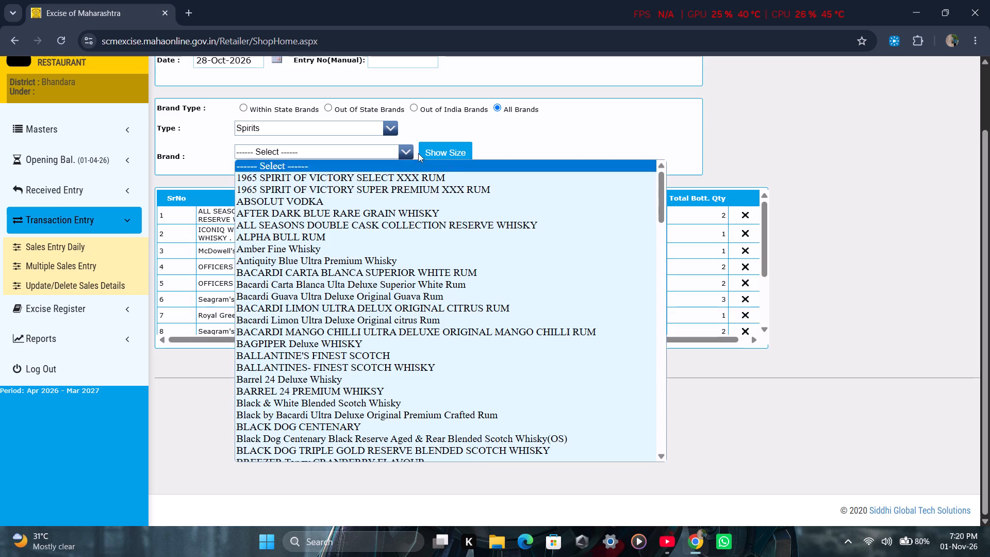
pyautogui.moveTo(664, 184); pyautogui.dragTo(673, 445)
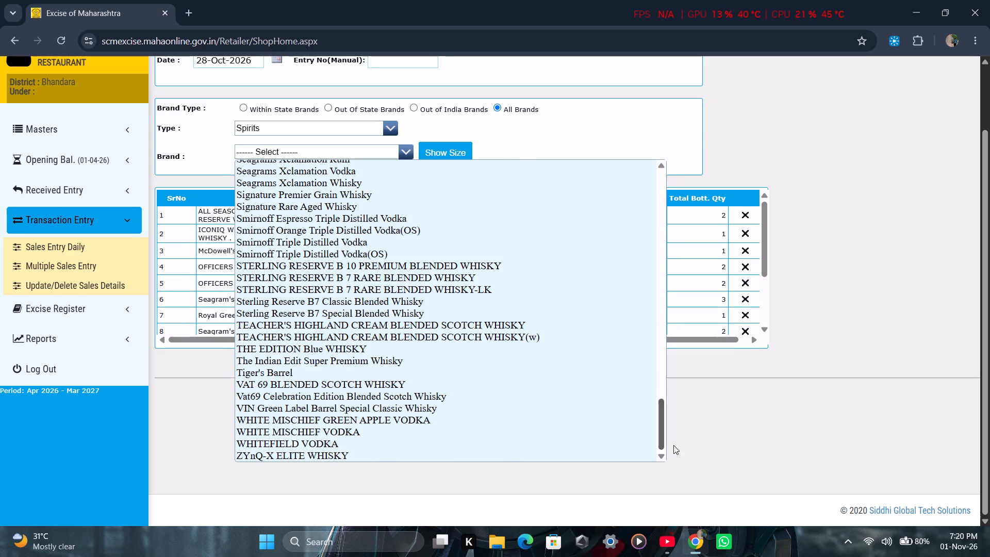
pyautogui.moveTo(673, 445); pyautogui.dragTo(673, 440)
pyautogui.click(588, 376)
pyautogui.click(457, 154)
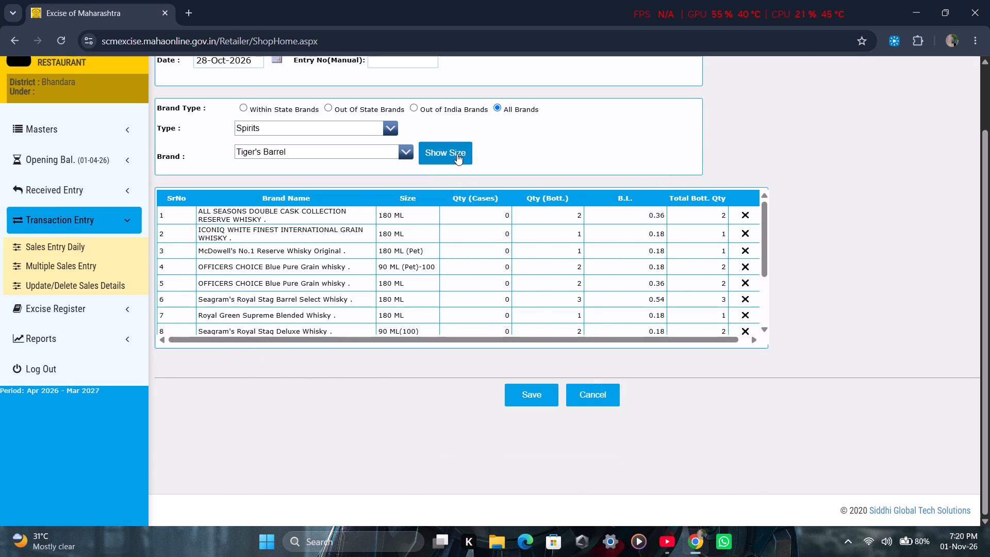
pyautogui.click(620, 239)
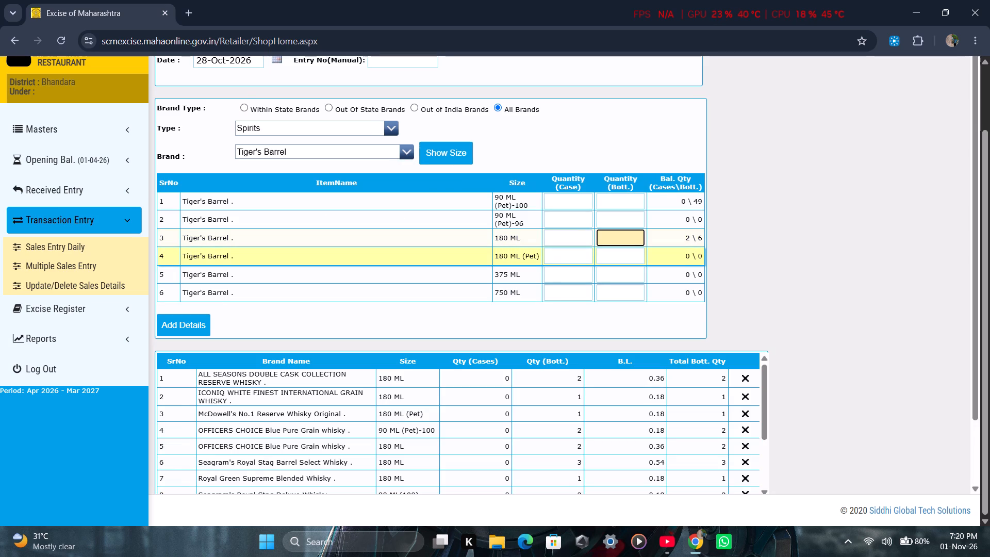
pyautogui.press('7')
pyautogui.click(633, 189)
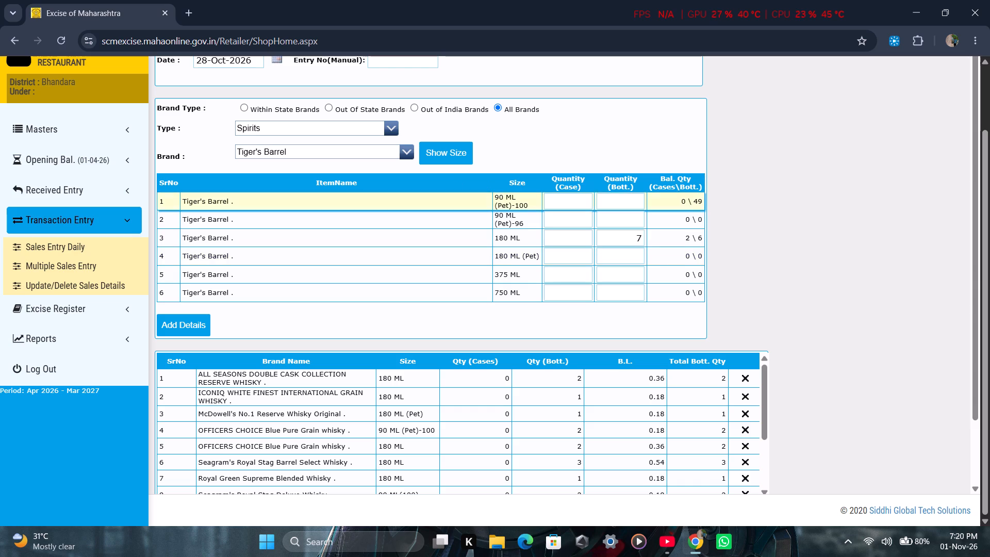
pyautogui.click(638, 201)
pyautogui.press('2')
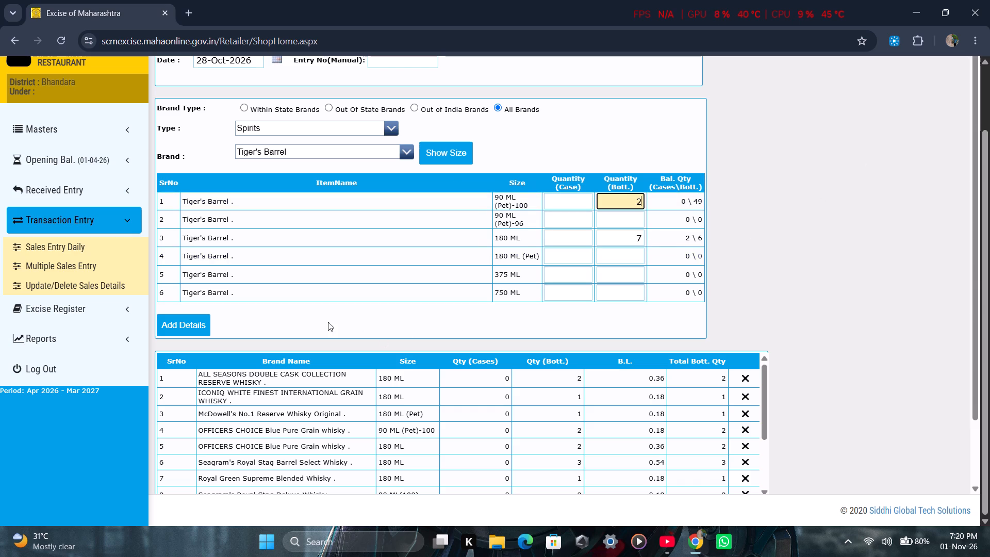
pyautogui.click(209, 325)
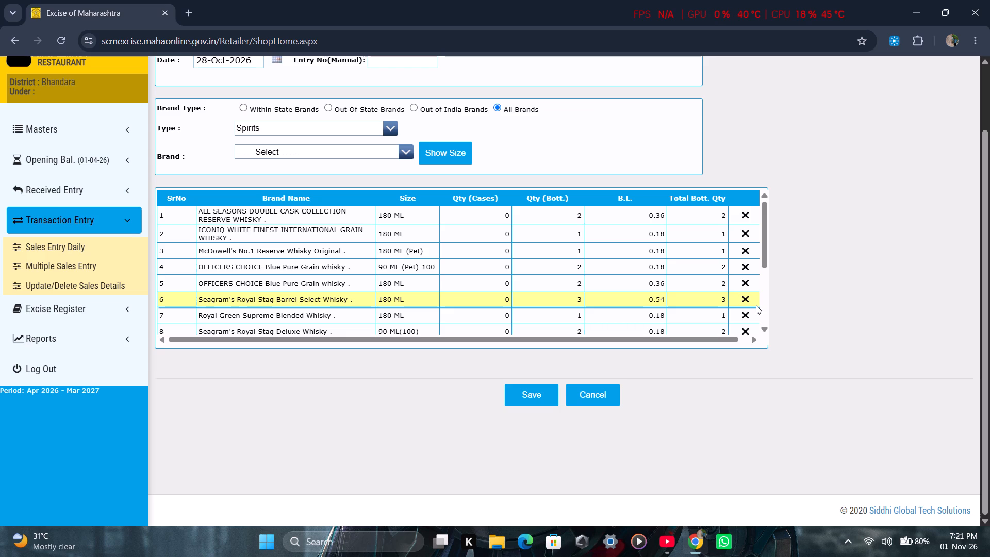
# Add 5 bottles of Gold Medal Vodka, 90 ML (Pet)-96, to the sales entry.
pyautogui.click(401, 153)
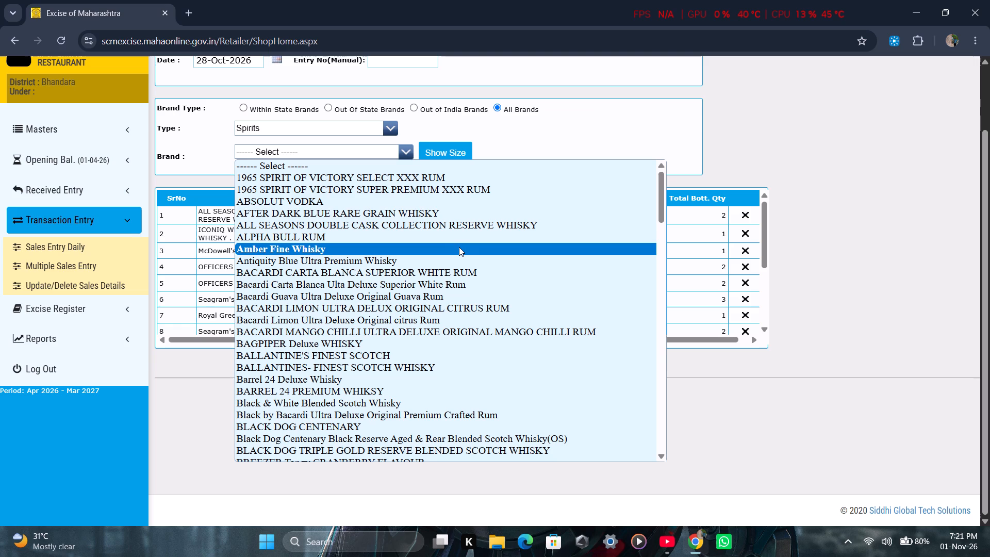
pyautogui.scroll(-14, 459, 247)
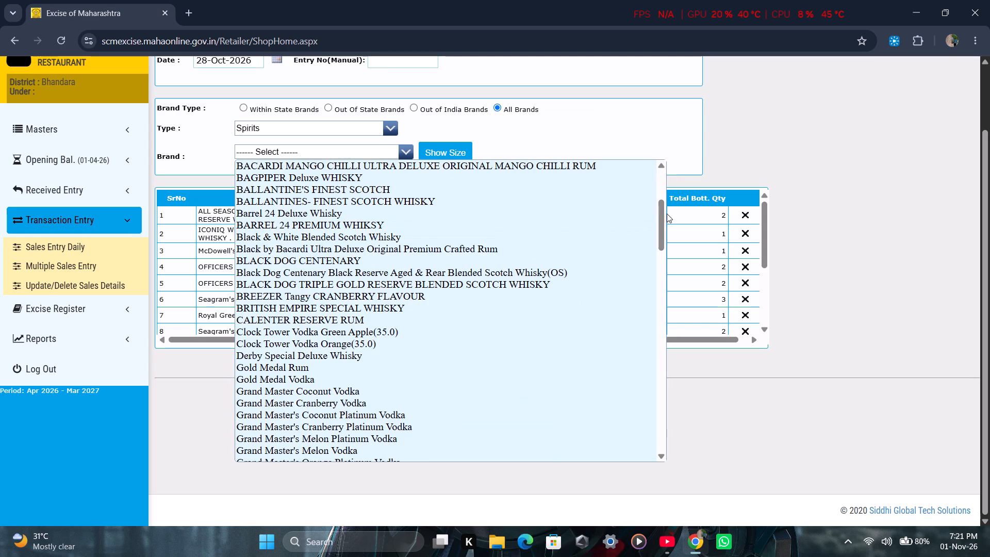
pyautogui.moveTo(657, 218); pyautogui.dragTo(665, 248)
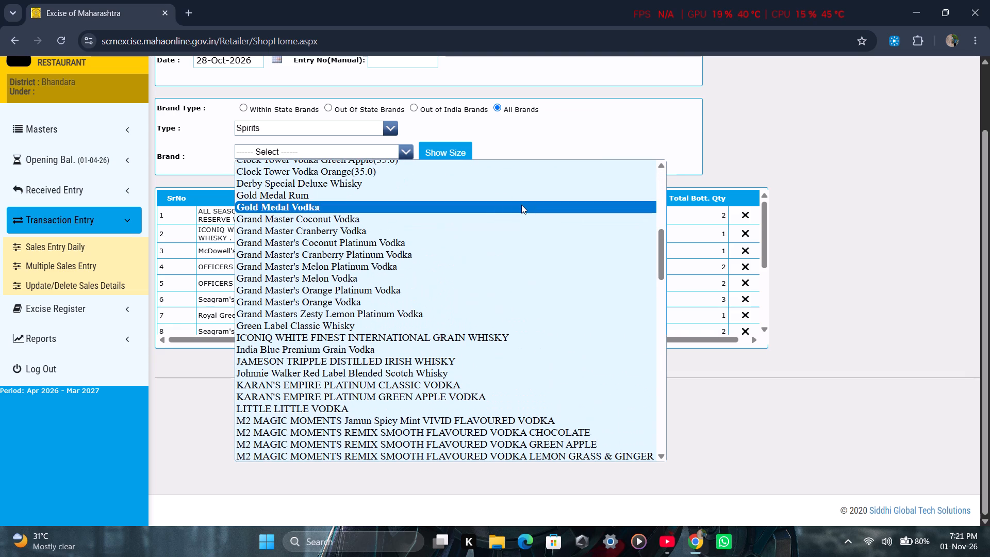
pyautogui.click(521, 205)
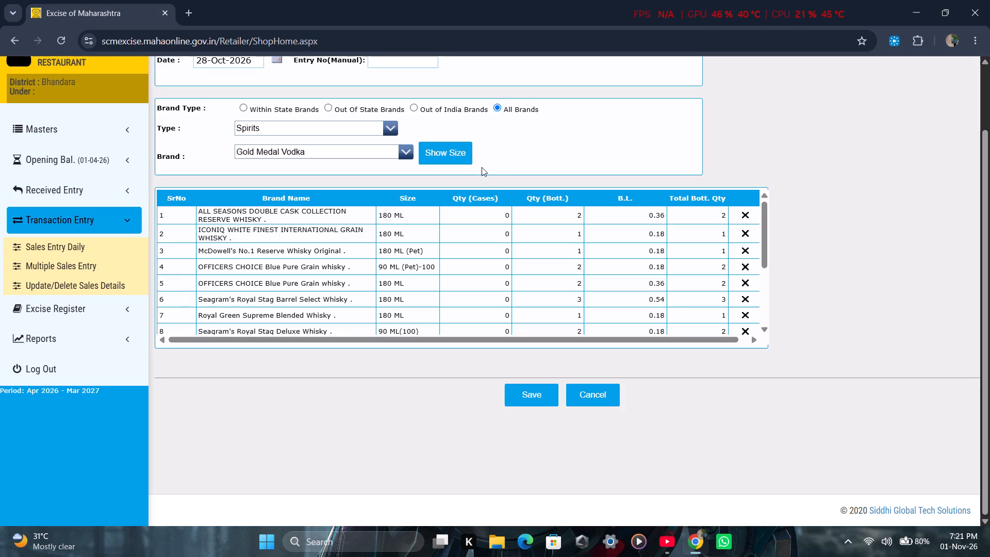
pyautogui.click(450, 162)
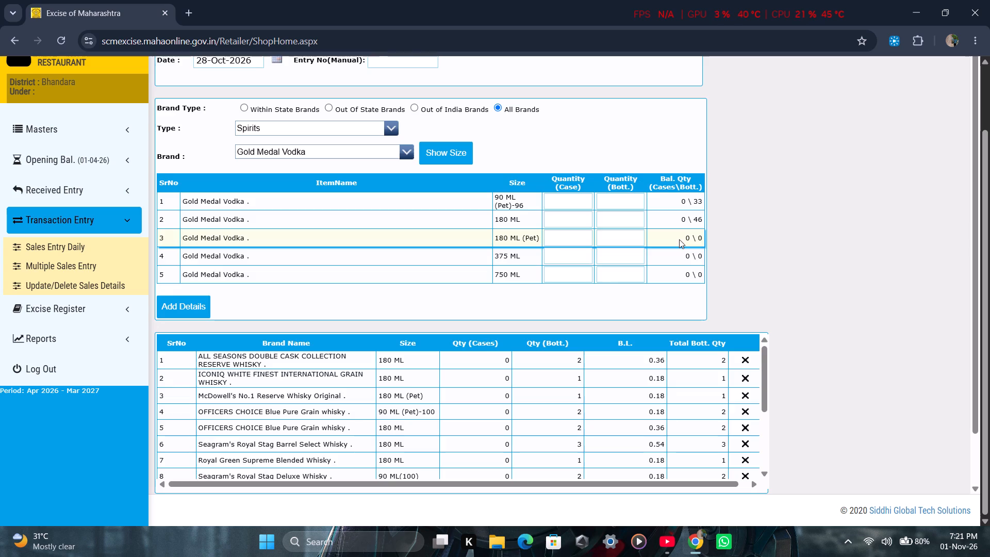
pyautogui.click(646, 216)
pyautogui.click(638, 216)
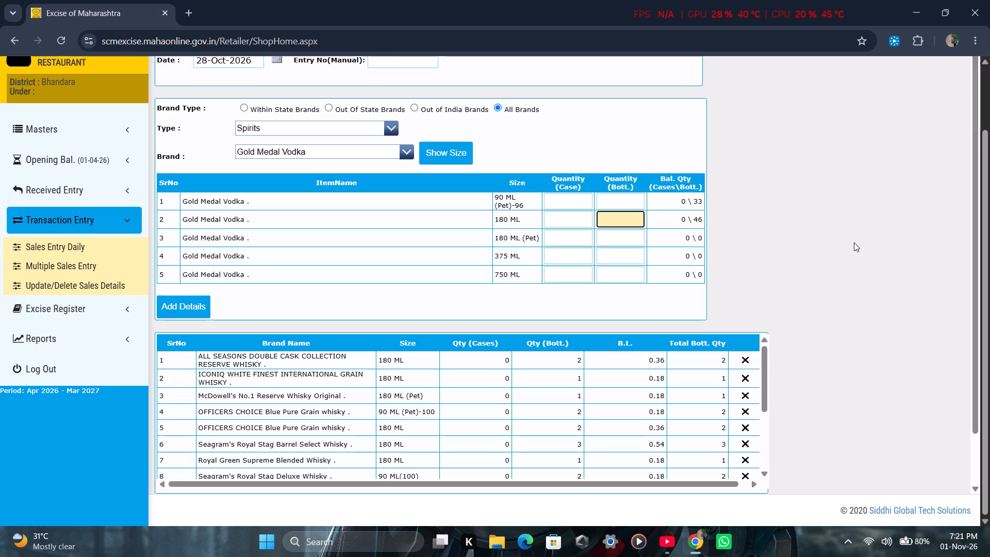
pyautogui.click(640, 198)
pyautogui.press('5')
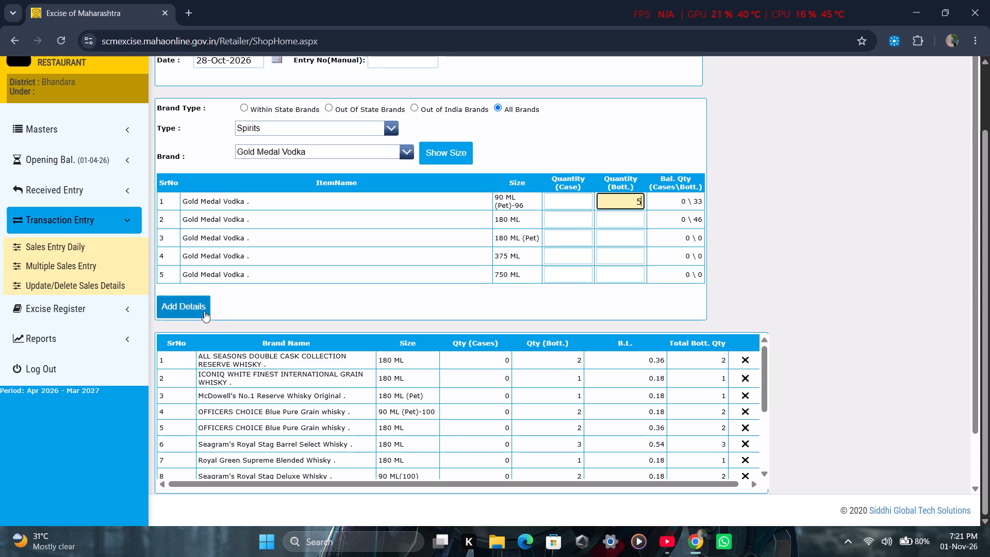
pyautogui.click(202, 311)
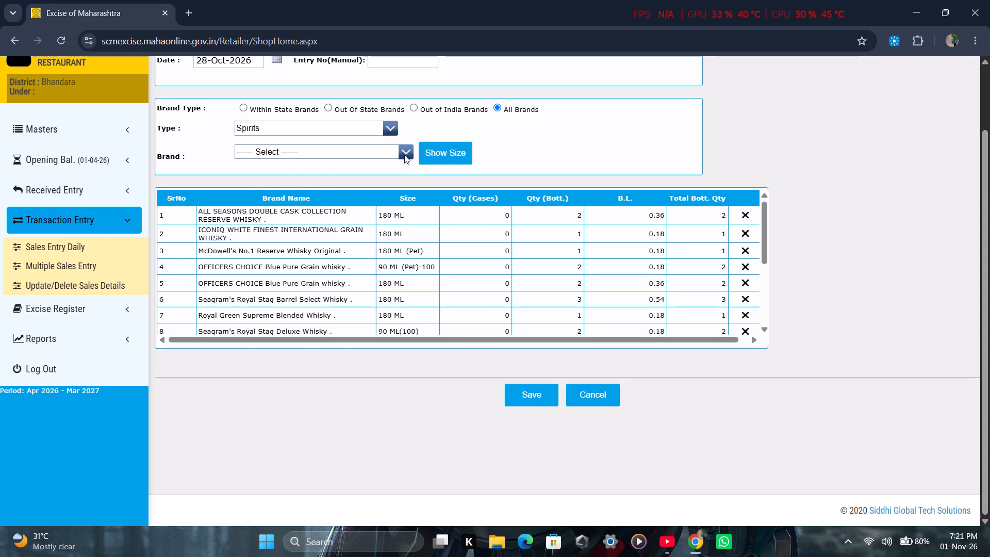
# Add 2 bottles of RUM SUM CELEBRATION RUM, 180 ML(50), to the sales entry.
pyautogui.click(404, 155)
pyautogui.scroll(-8, 474, 248)
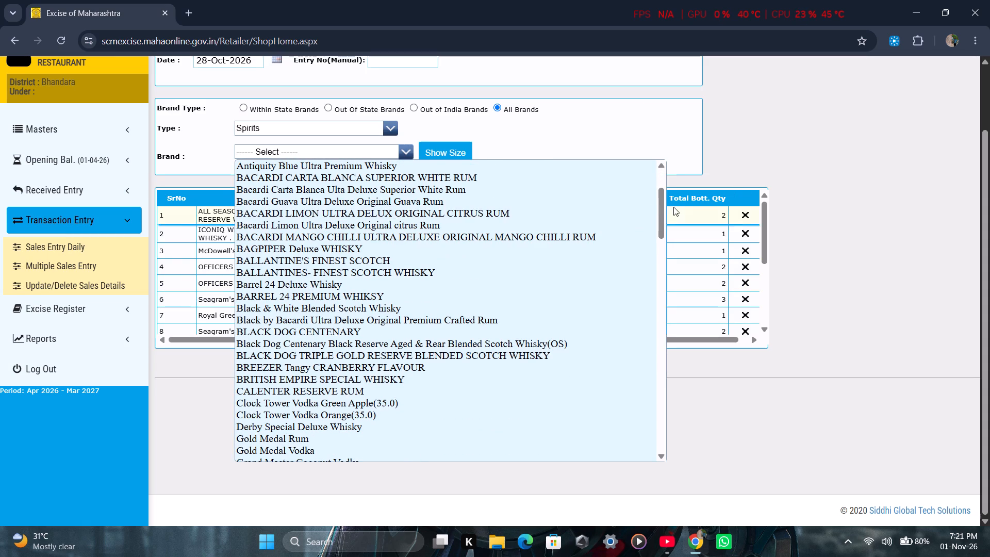
pyautogui.moveTo(661, 209); pyautogui.dragTo(688, 394)
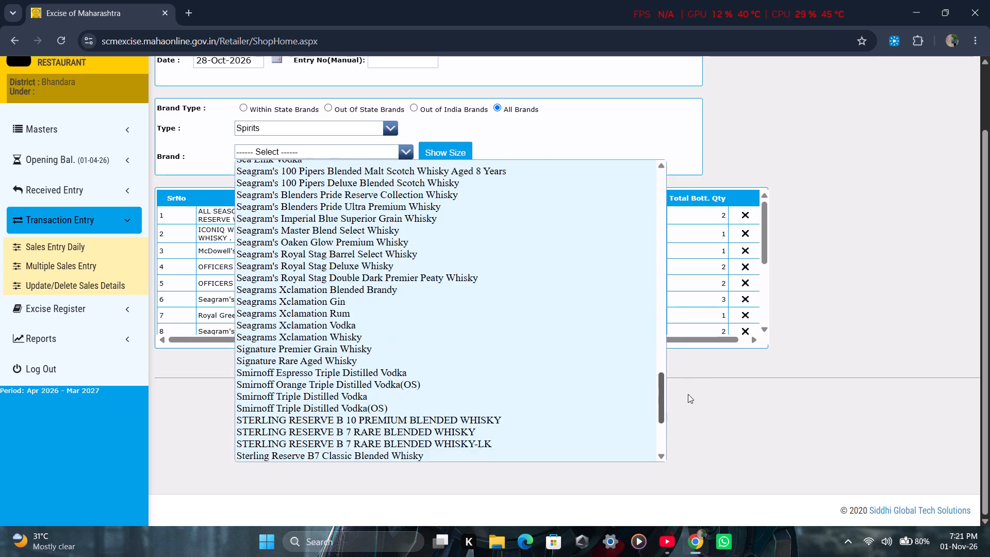
pyautogui.moveTo(688, 394); pyautogui.dragTo(683, 367)
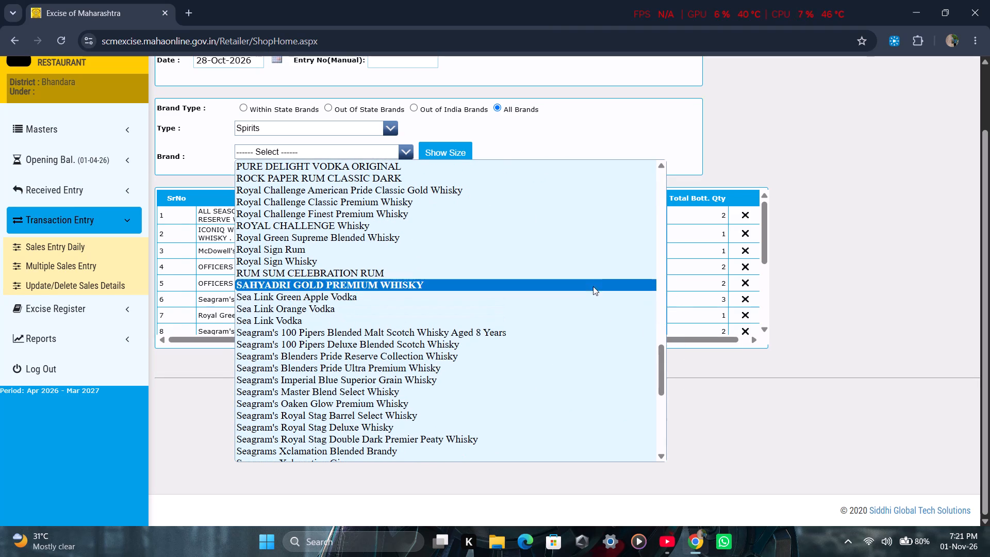
pyautogui.click(593, 275)
pyautogui.click(463, 149)
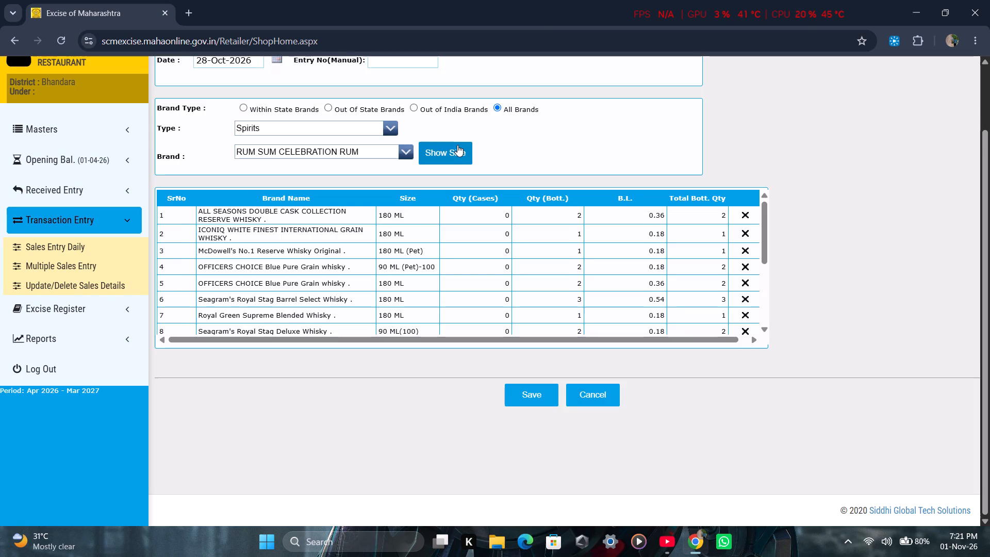
pyautogui.click(633, 237)
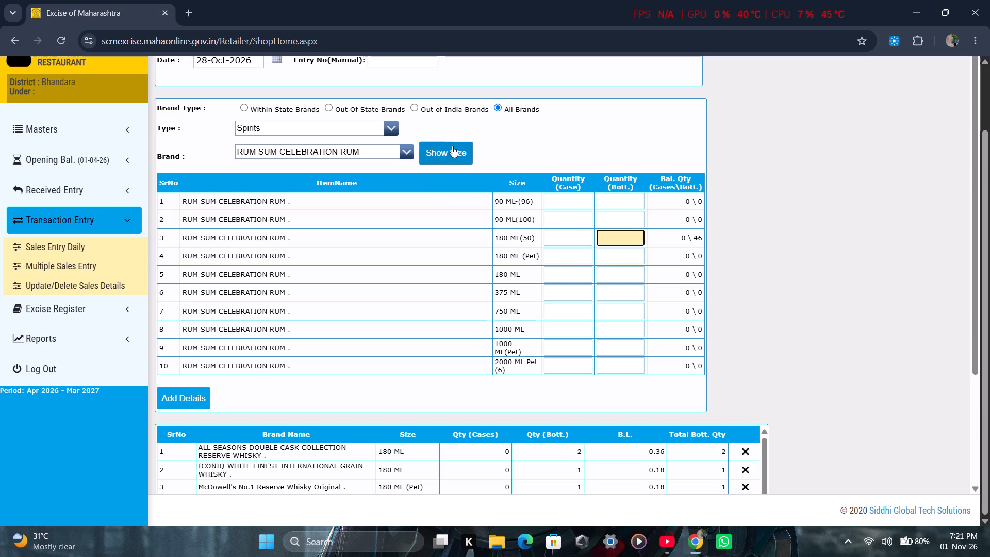
pyautogui.press('2')
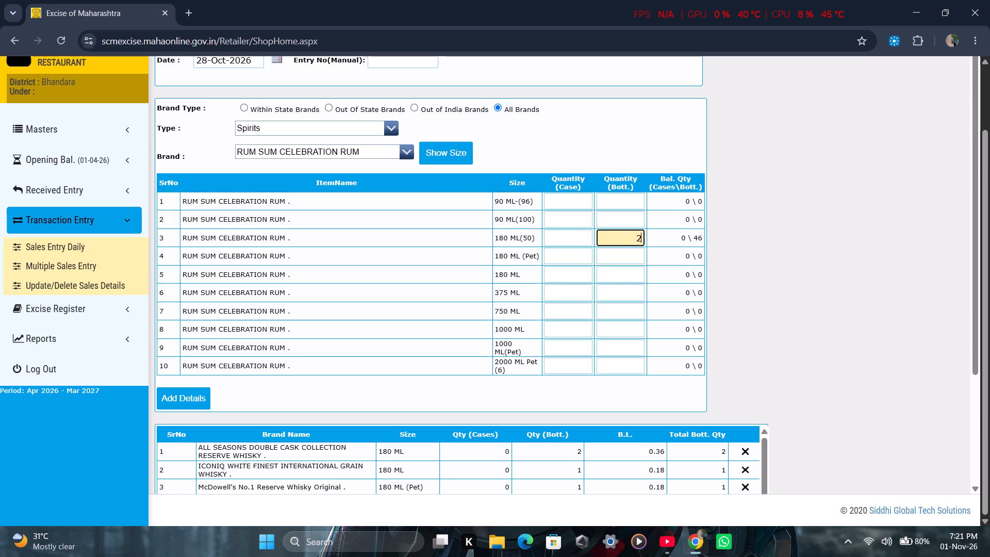
pyautogui.click(177, 390)
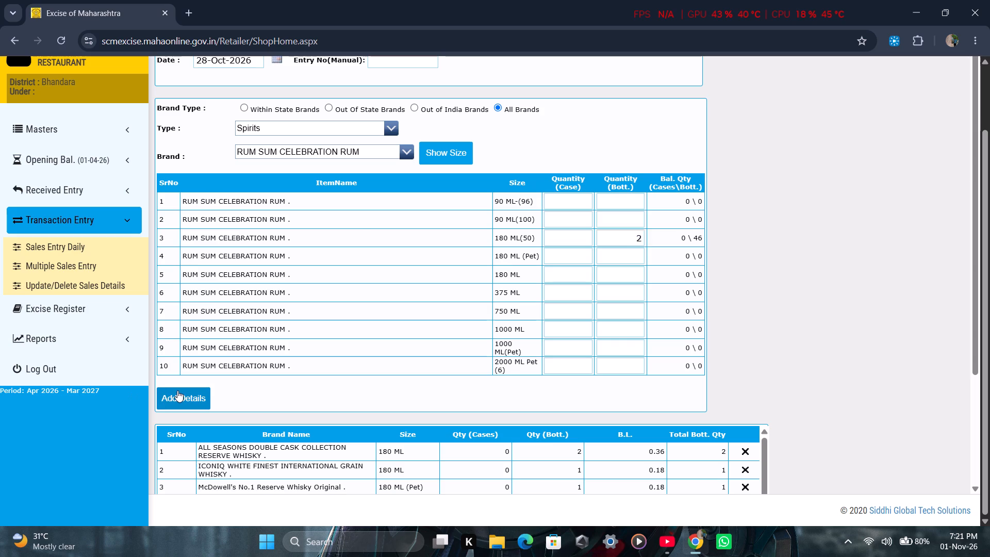
pyautogui.scroll(-5, 521, 298)
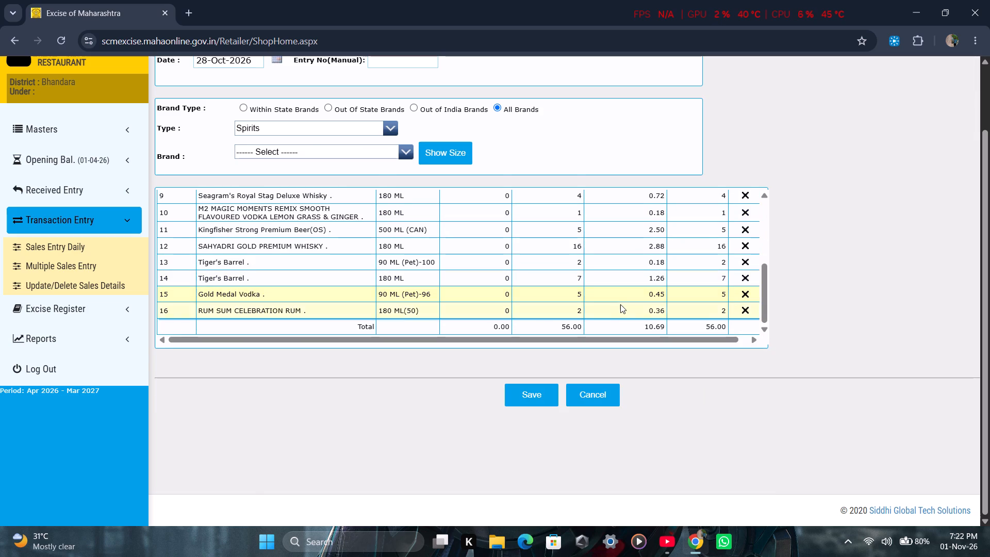
# Save the completed 28-Oct-2026 sales entry and dismiss the confirmation.
pyautogui.click(538, 398)
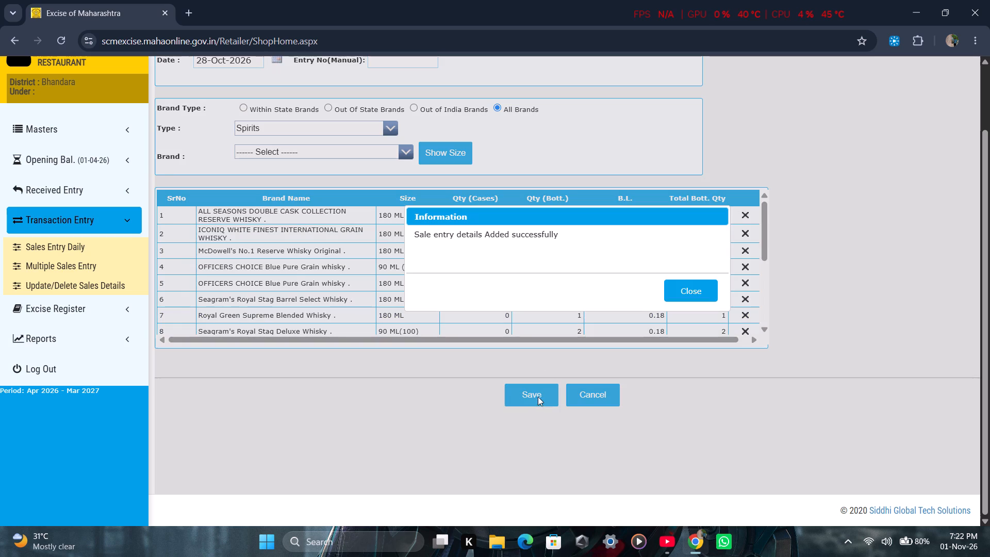
pyautogui.click(689, 286)
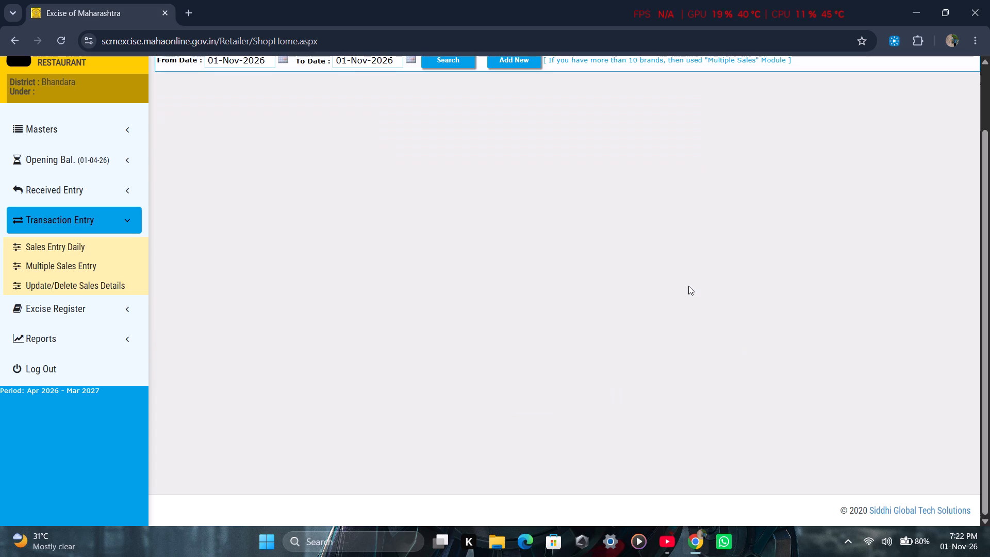
# Show the FLR 4A monthly statement from 28-Oct-2026 to 28-Oct-2026, bottle wise, for all brands and types.
pyautogui.click(101, 303)
pyautogui.click(62, 310)
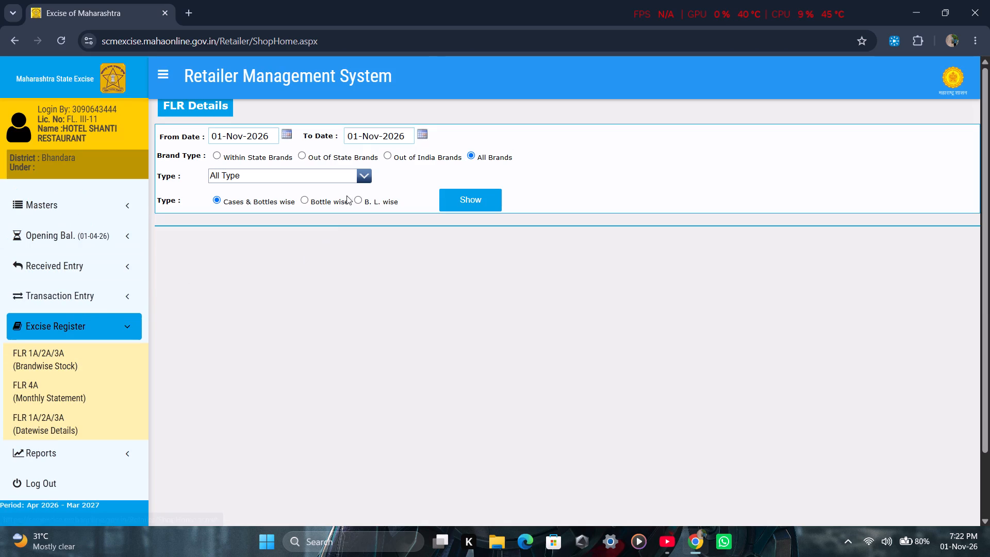
pyautogui.click(290, 135)
pyautogui.click(265, 177)
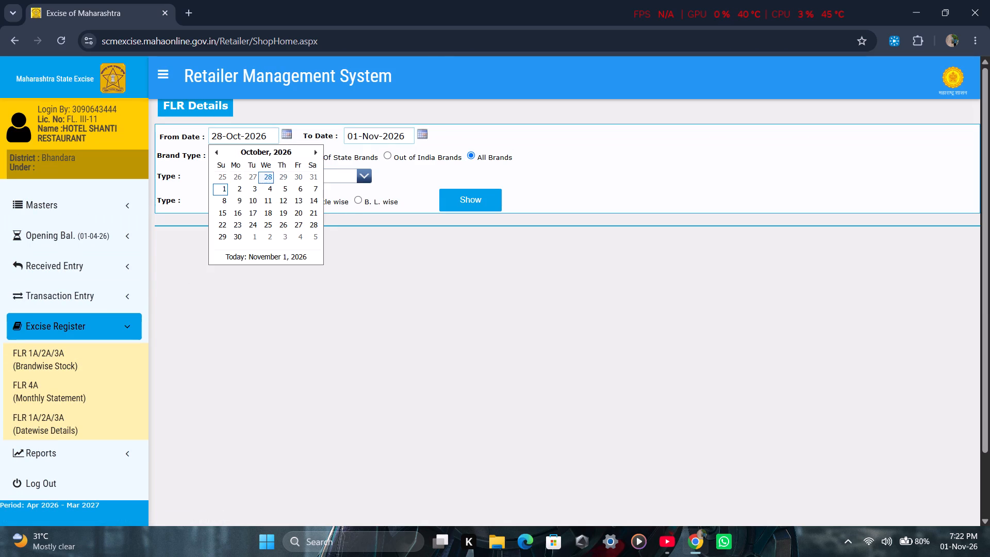
pyautogui.click(425, 134)
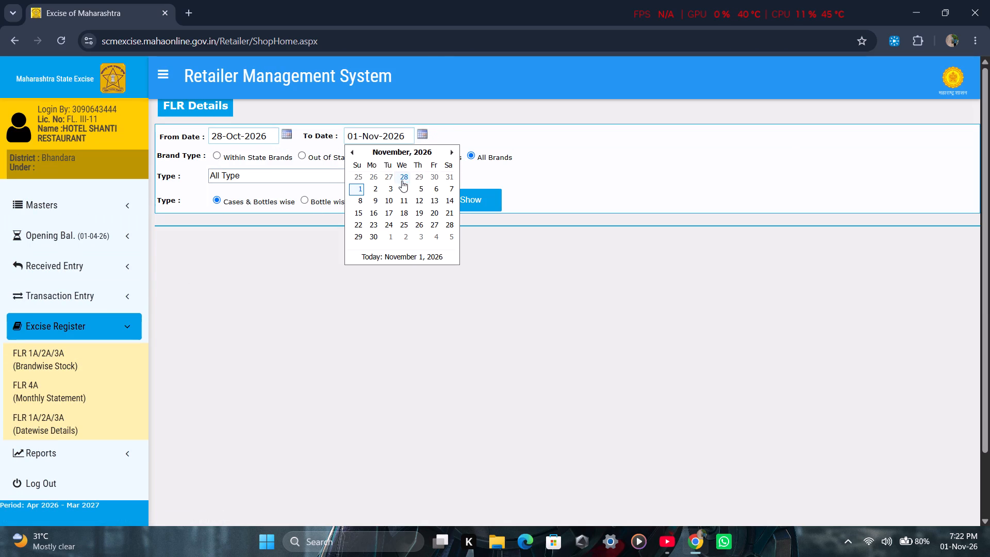
pyautogui.click(404, 179)
pyautogui.click(310, 204)
pyautogui.click(460, 205)
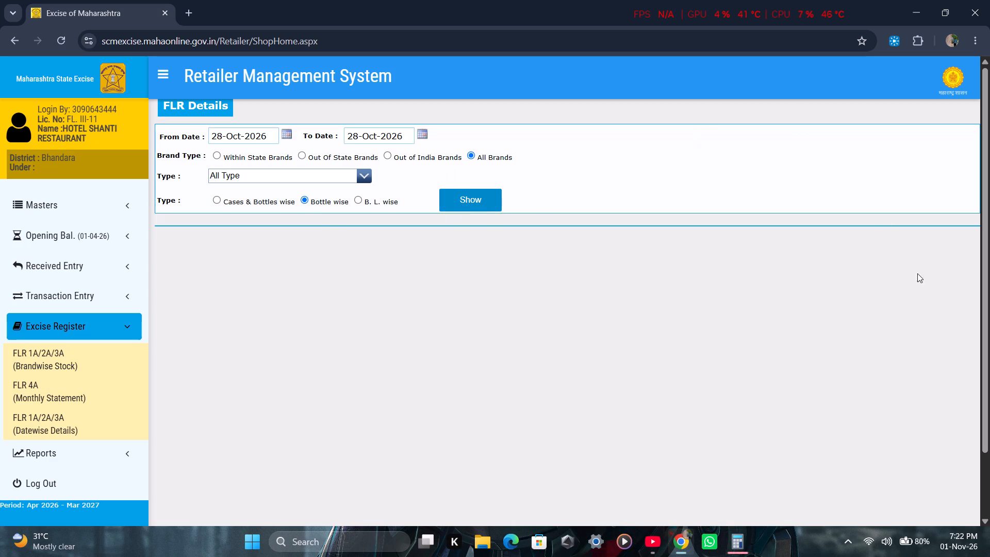
# Switch to Calculator, compute 741 + 651, and clear the result.
pyautogui.click(741, 545)
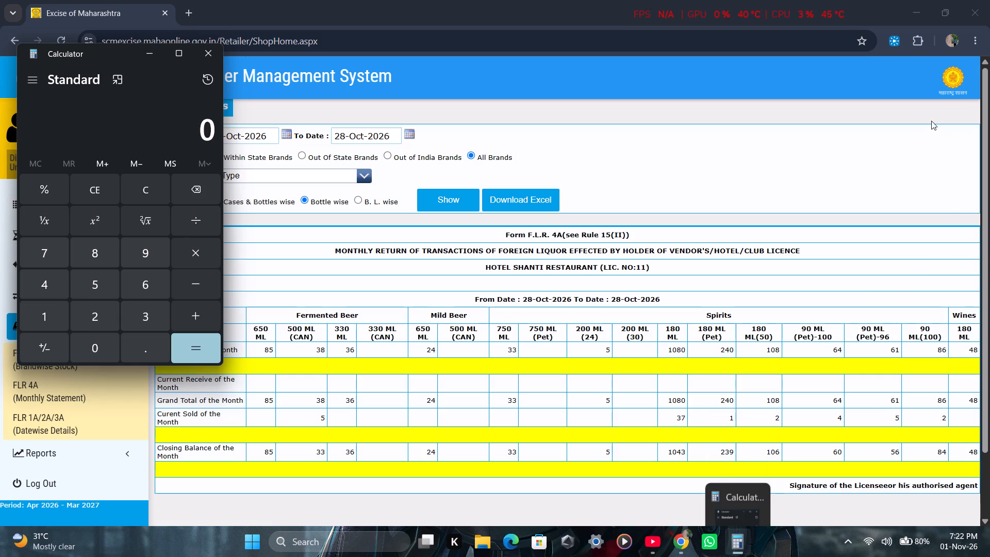
pyautogui.write('74')
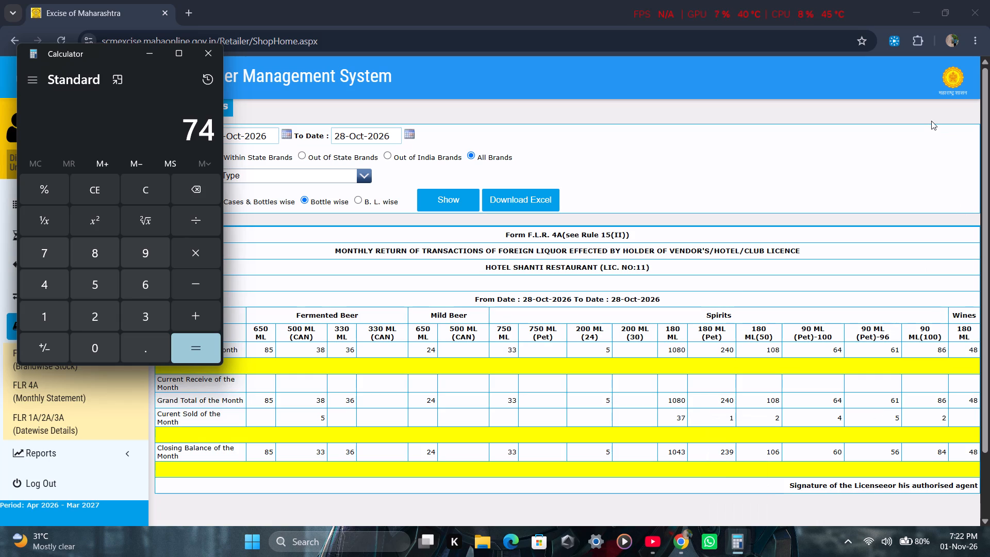
pyautogui.write('1+')
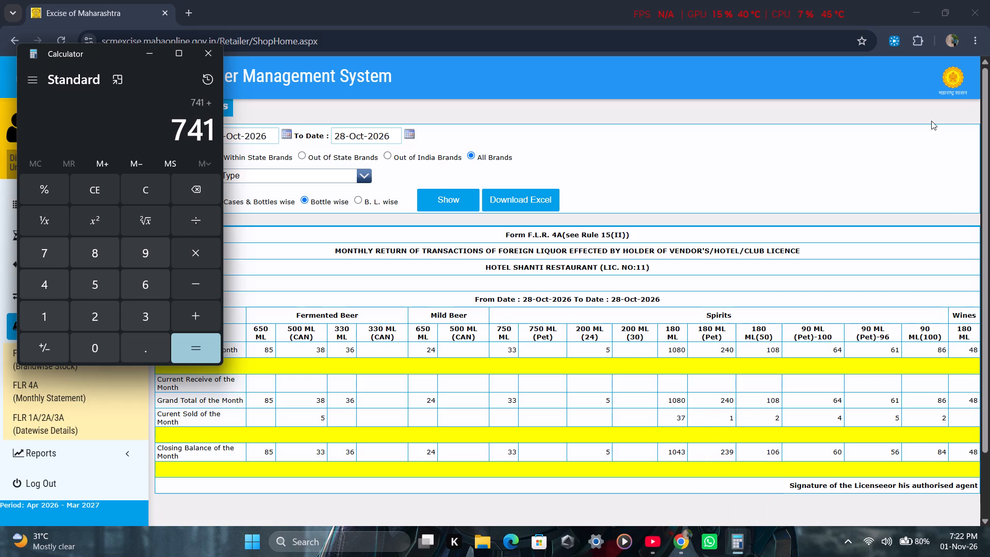
pyautogui.write('651')
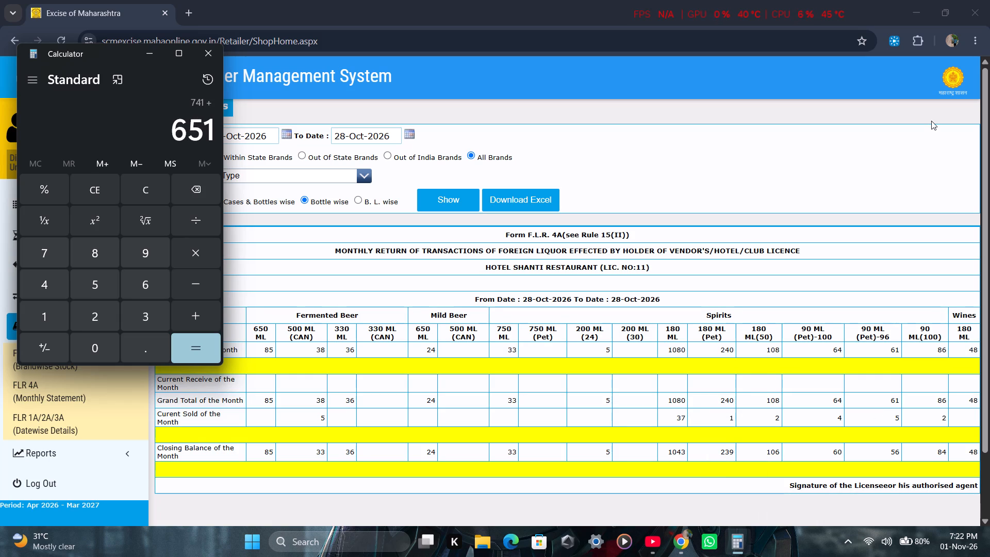
pyautogui.press('Return')
pyautogui.press('Escape')
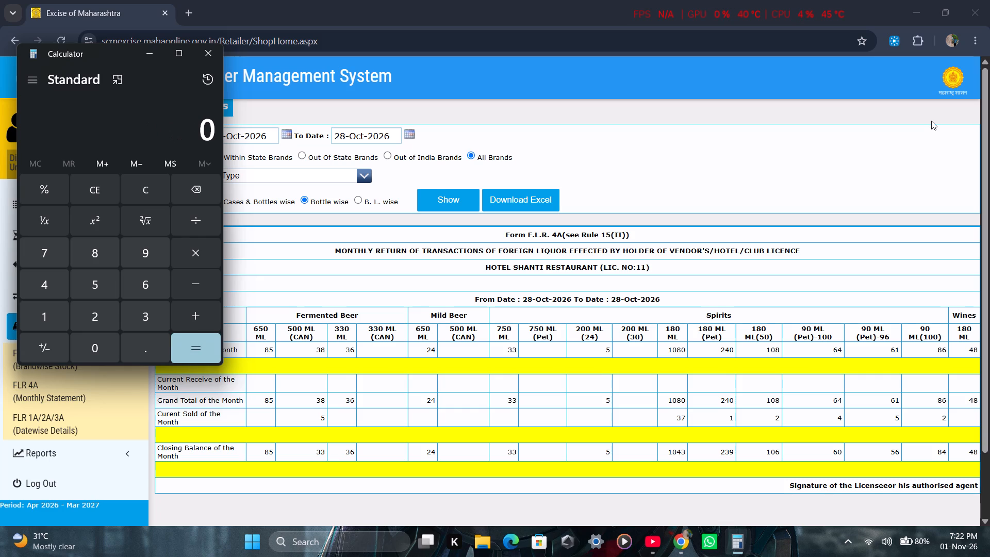
# Total the closing balances of the 180 ML, 180 ML (Pet), 180 ML(50) and 200 ML (24) spirits twice: 1043 + 239 + 106 + 5.
pyautogui.write('1043')
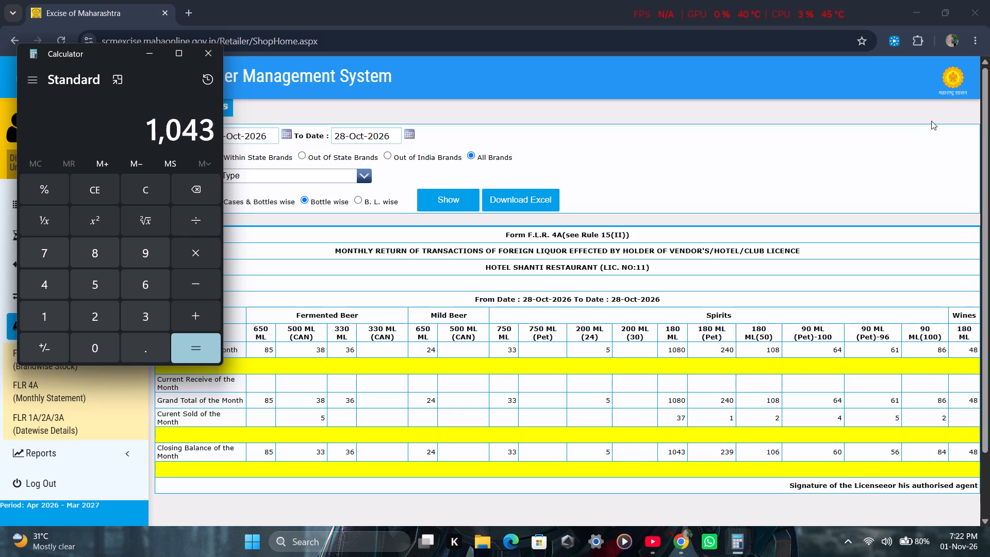
pyautogui.write('+239+106+5')
pyautogui.press('Return')
pyautogui.press('Escape')
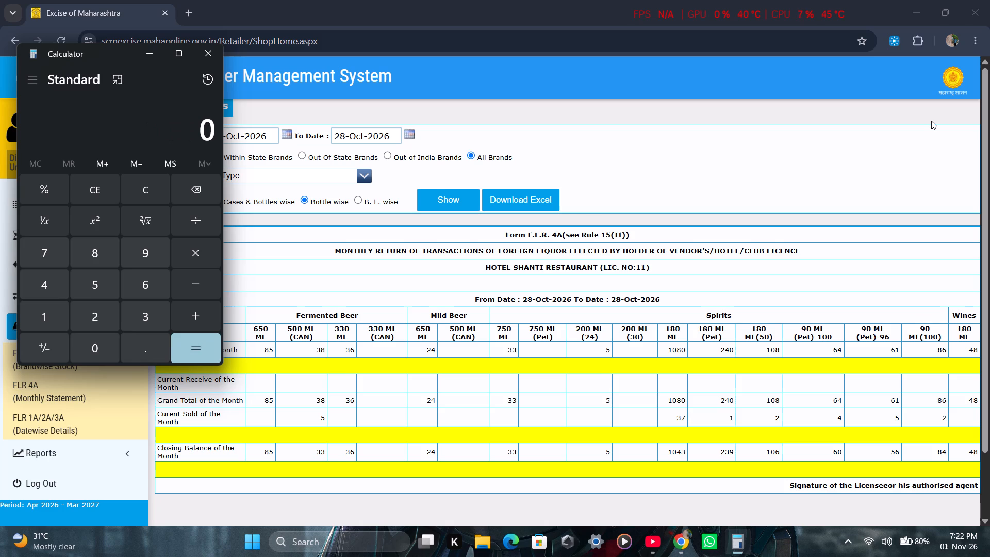
pyautogui.write('1043+239+106')
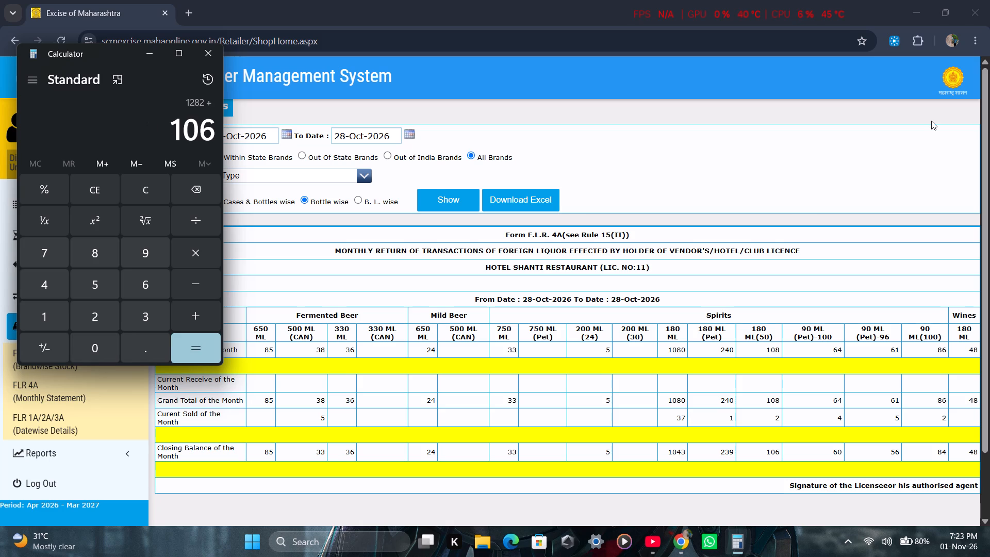
pyautogui.write('+5')
pyautogui.press('Return')
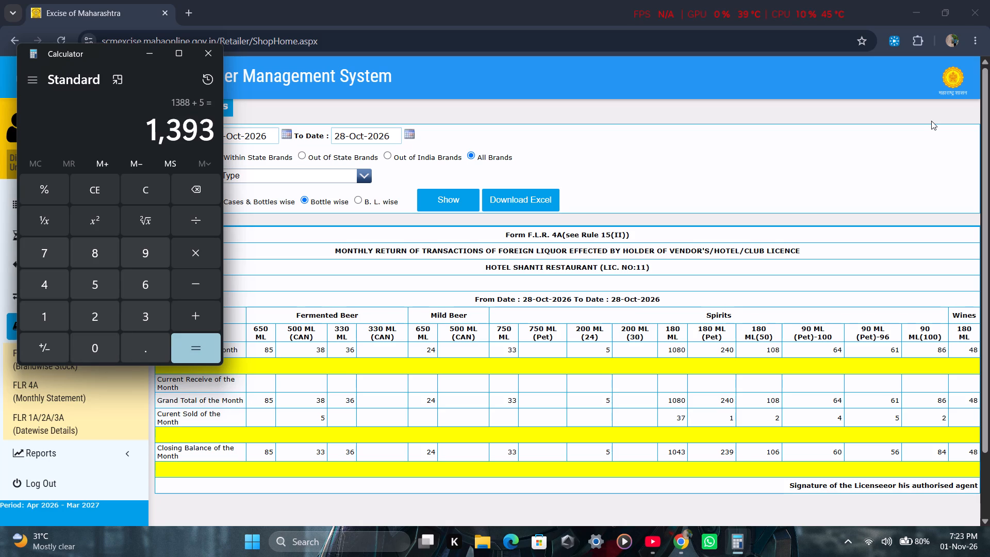
pyautogui.press('Escape')
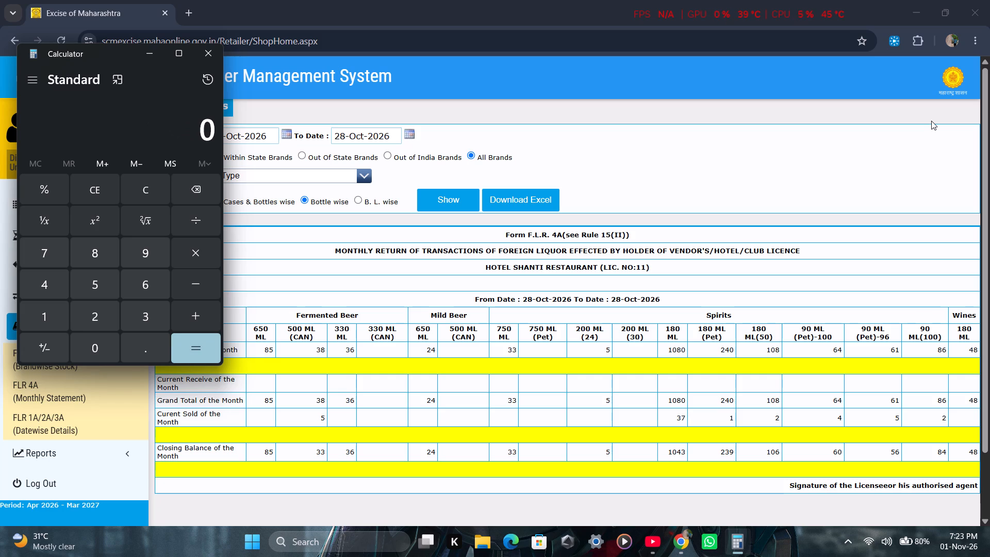
# Compute 741 + 651 again for comparison, then clear and close Calculator.
pyautogui.write('741+')
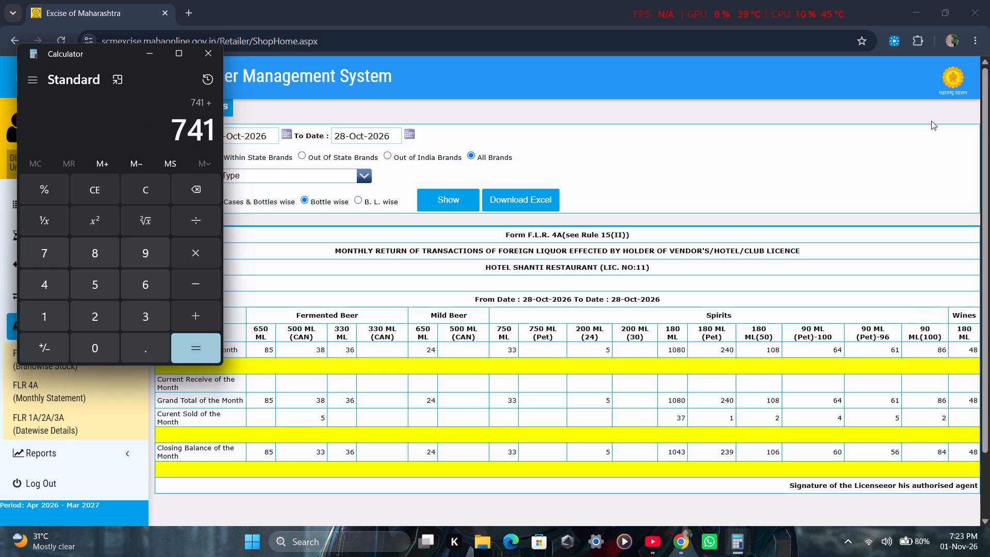
pyautogui.write('651')
pyautogui.press('Return')
pyautogui.press('Escape')
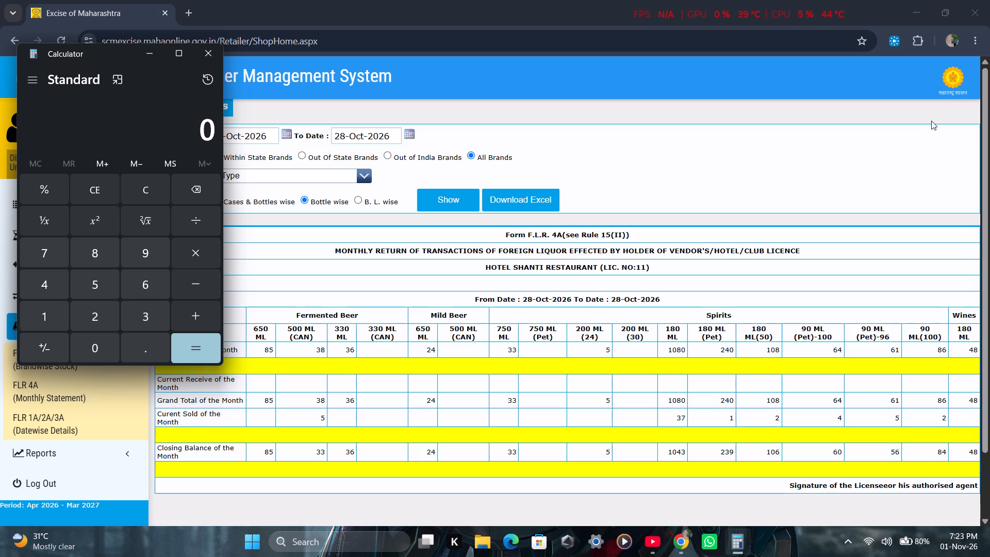
pyautogui.click(203, 50)
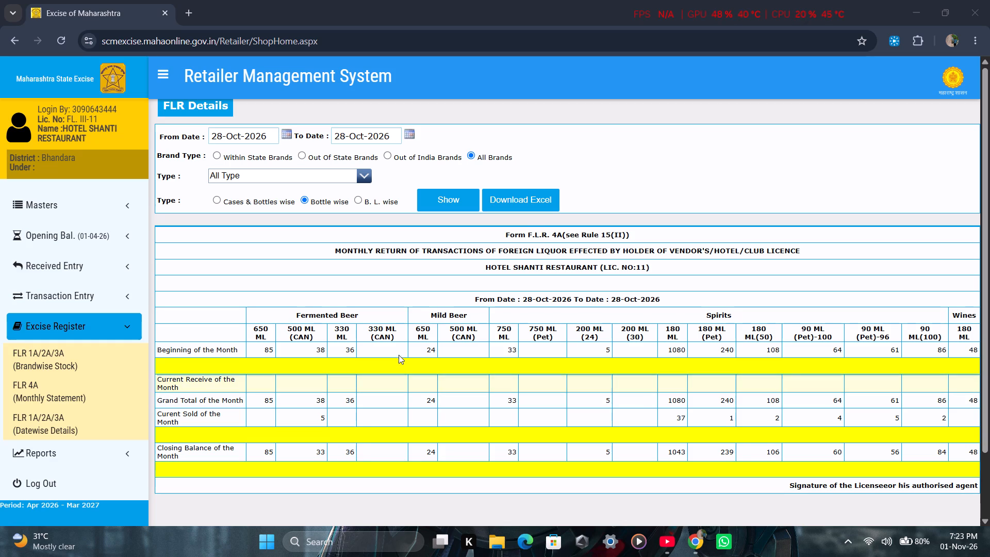
# Search the daily sales entries from 28-Oct-2026 to 28-Oct-2026 in the browser and open that day's entry for editing.
pyautogui.click(128, 290)
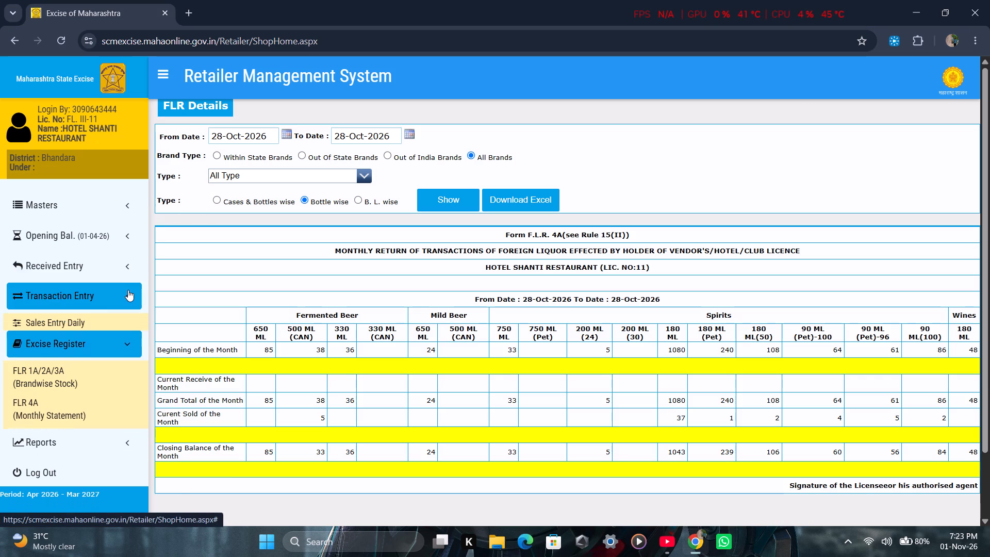
pyautogui.click(93, 318)
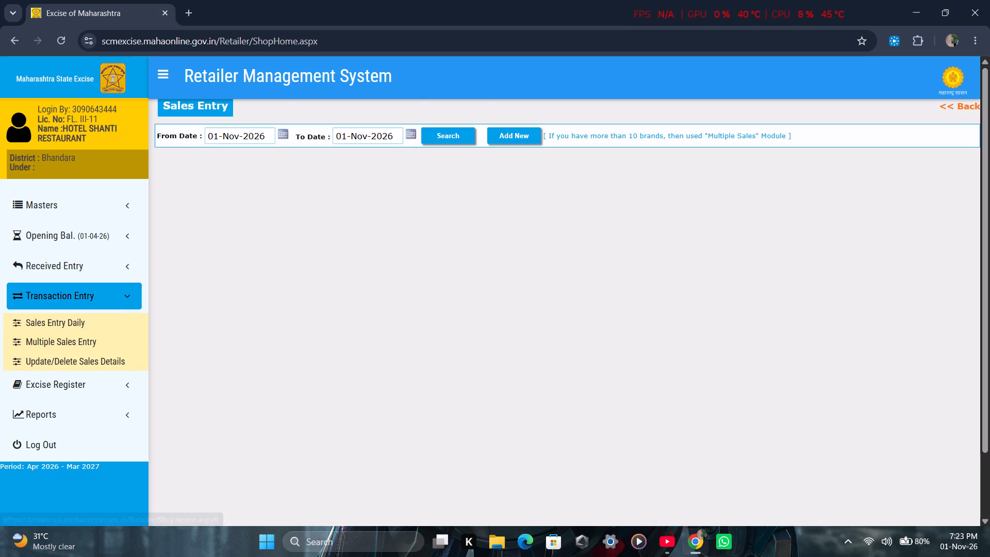
pyautogui.click(282, 138)
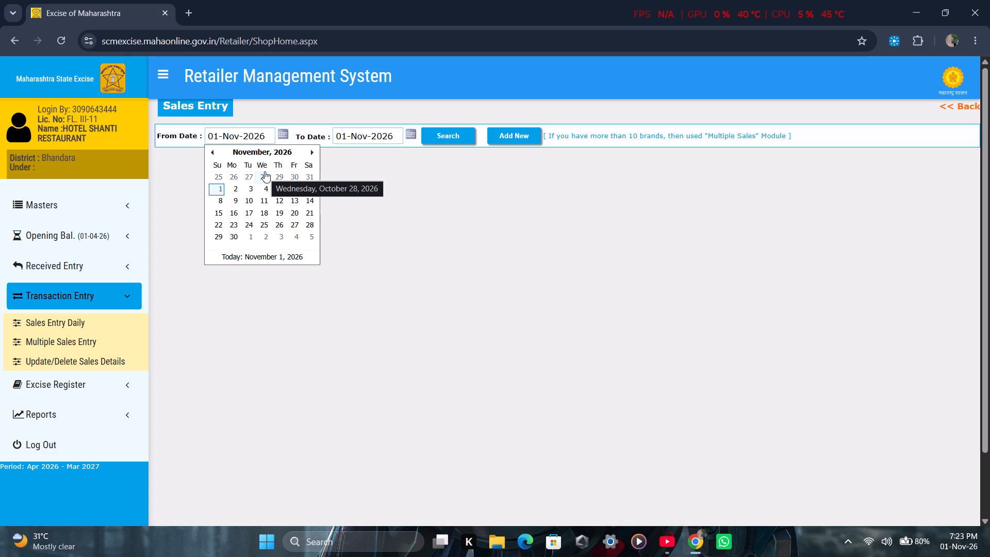
pyautogui.click(263, 171)
pyautogui.click(410, 134)
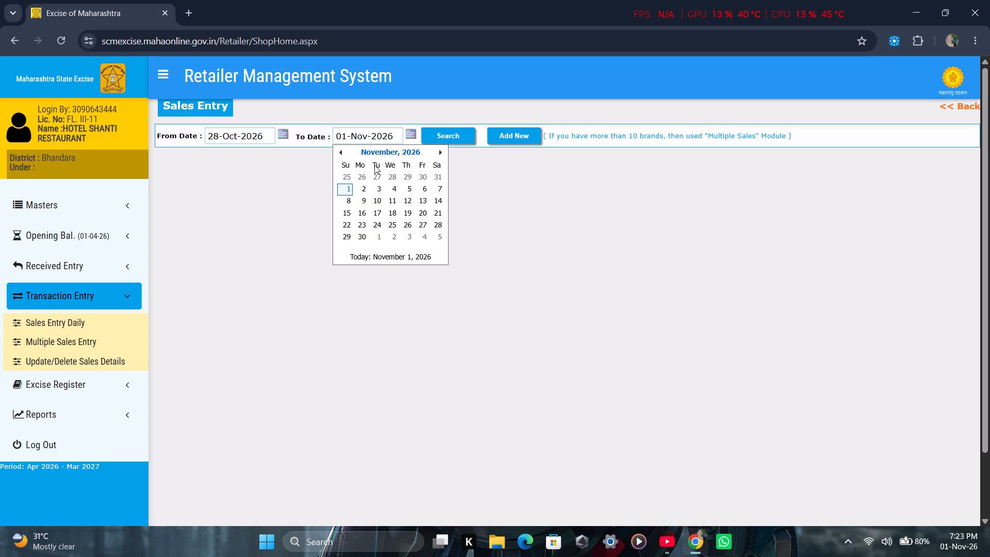
pyautogui.click(391, 176)
pyautogui.click(454, 132)
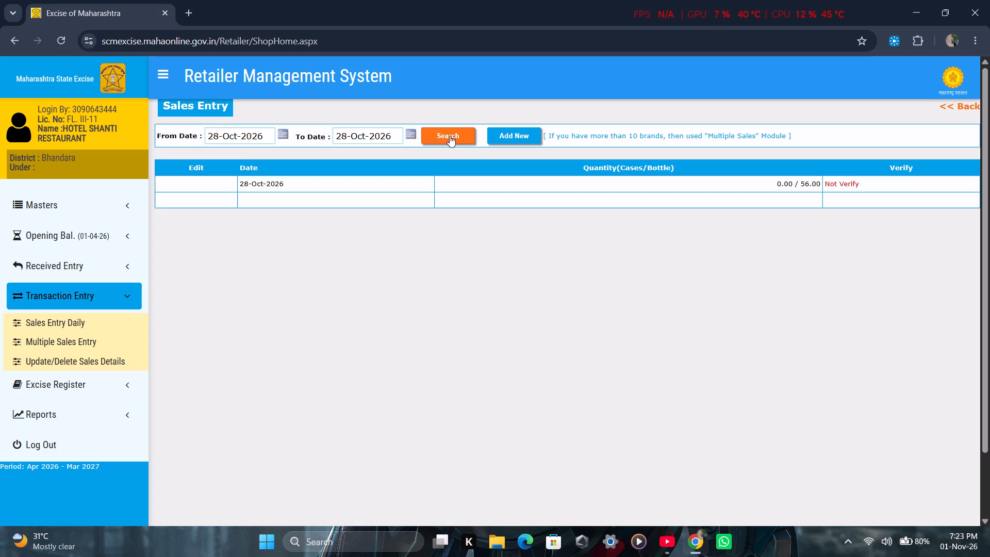
pyautogui.click(191, 179)
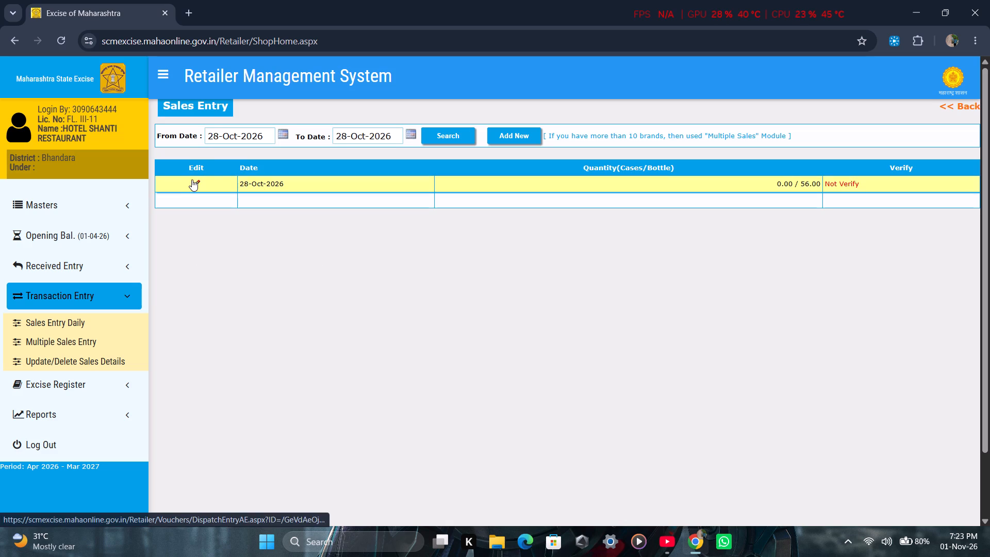
pyautogui.click(204, 182)
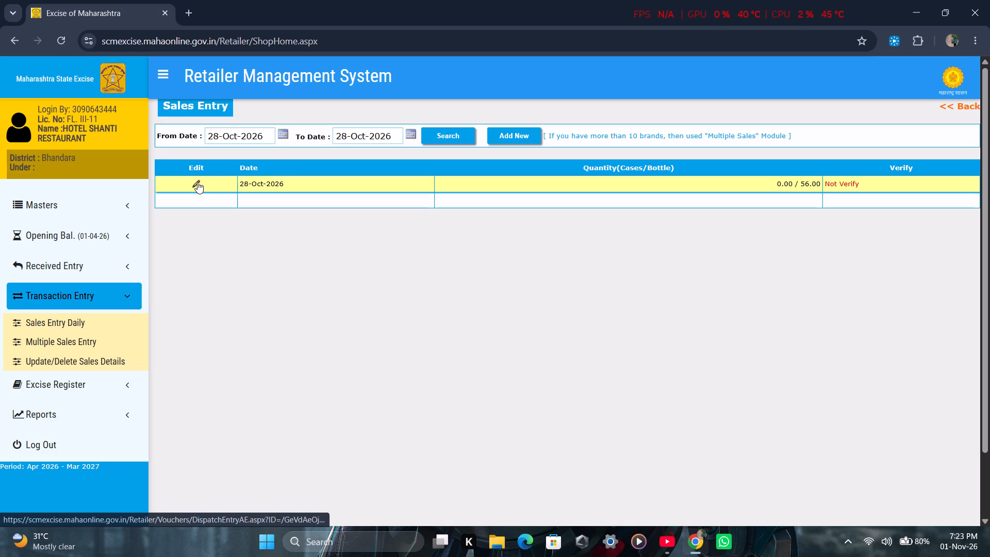
pyautogui.click(197, 182)
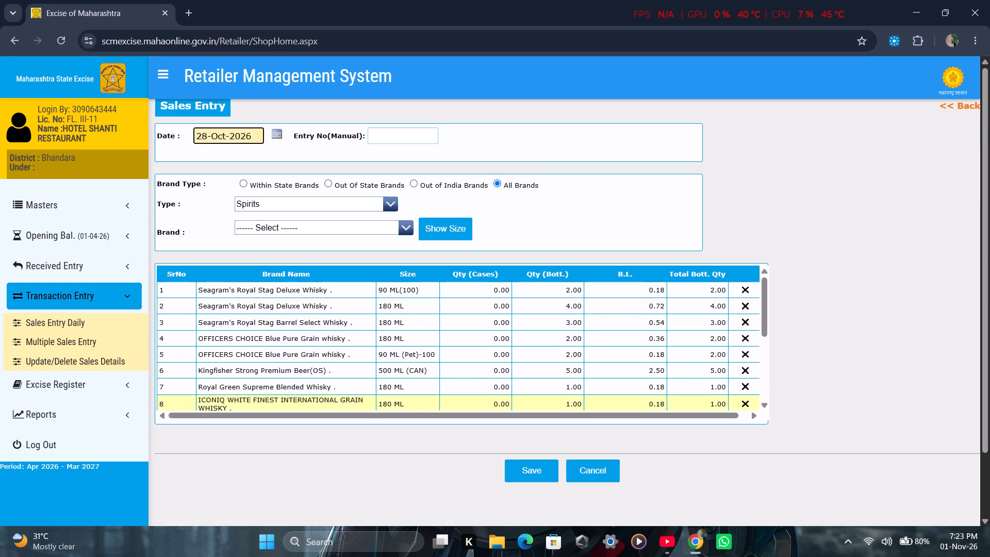
# Review the brands, sizes and bottle quantities listed in the saved 28-Oct-2026 sales entry.
pyautogui.scroll(-1, 586, 409)
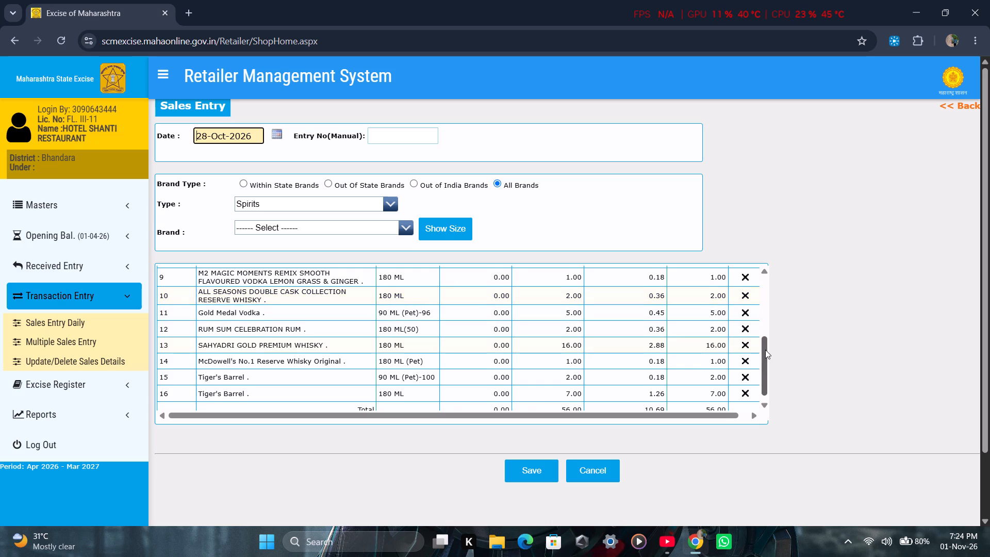
pyautogui.moveTo(765, 350); pyautogui.dragTo(768, 363)
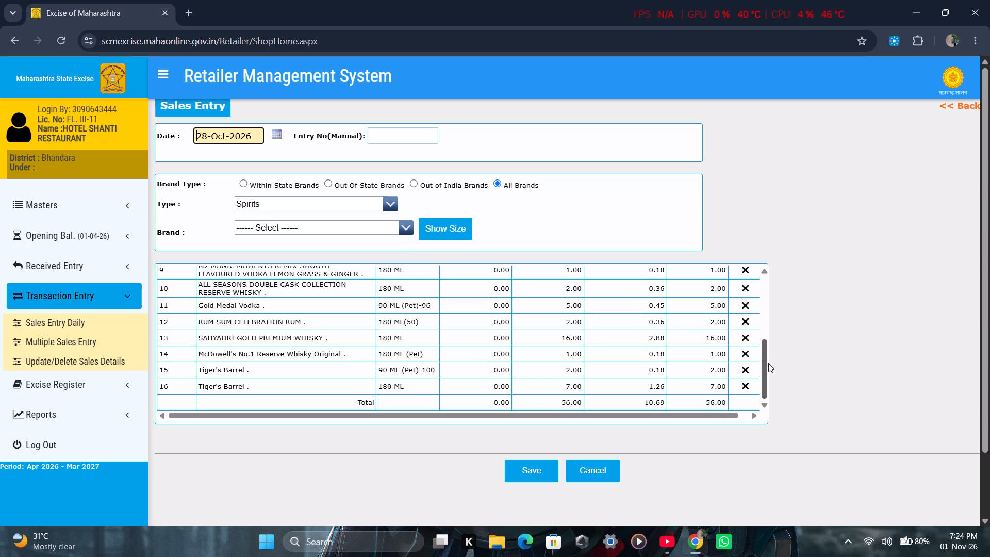
pyautogui.moveTo(768, 363); pyautogui.dragTo(768, 327)
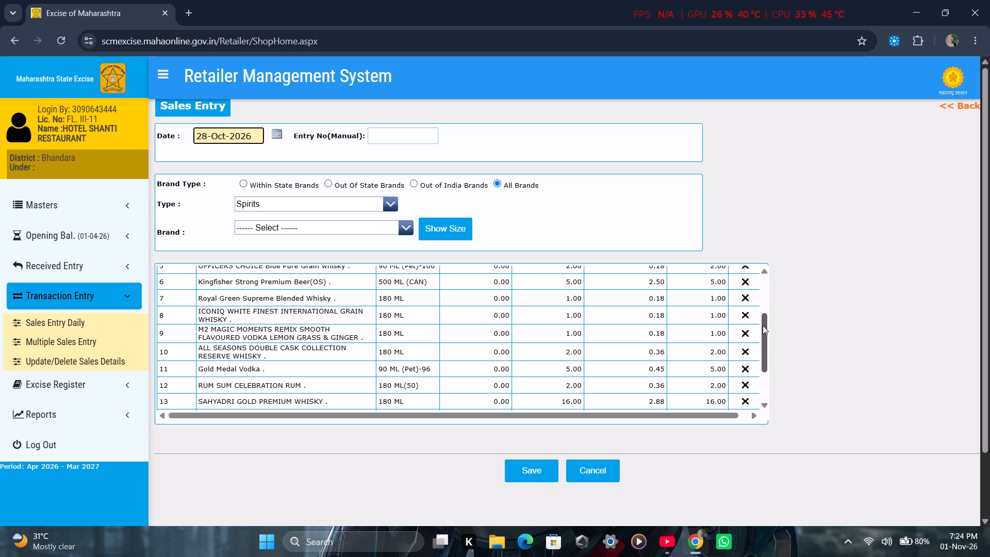
pyautogui.moveTo(763, 325); pyautogui.dragTo(758, 315)
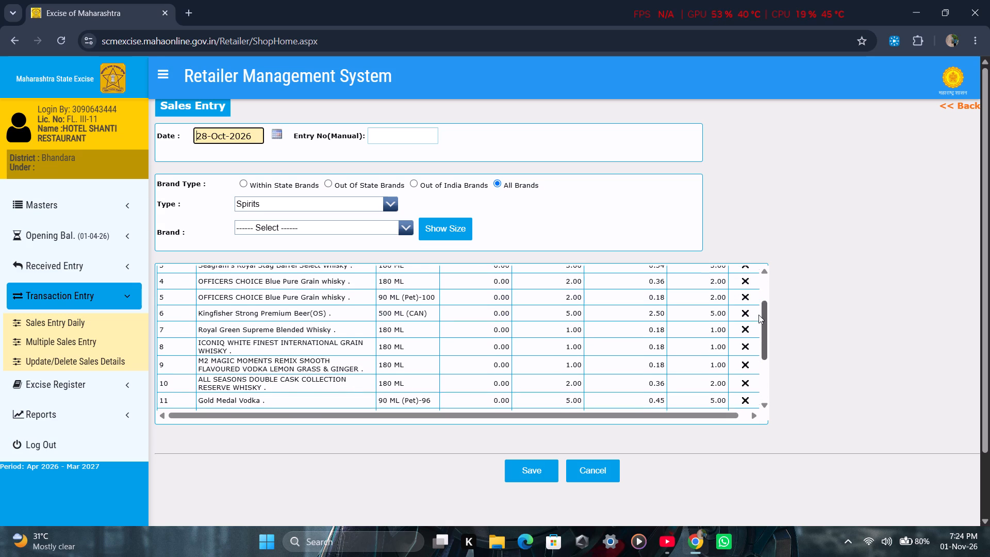
pyautogui.moveTo(758, 315); pyautogui.dragTo(758, 318)
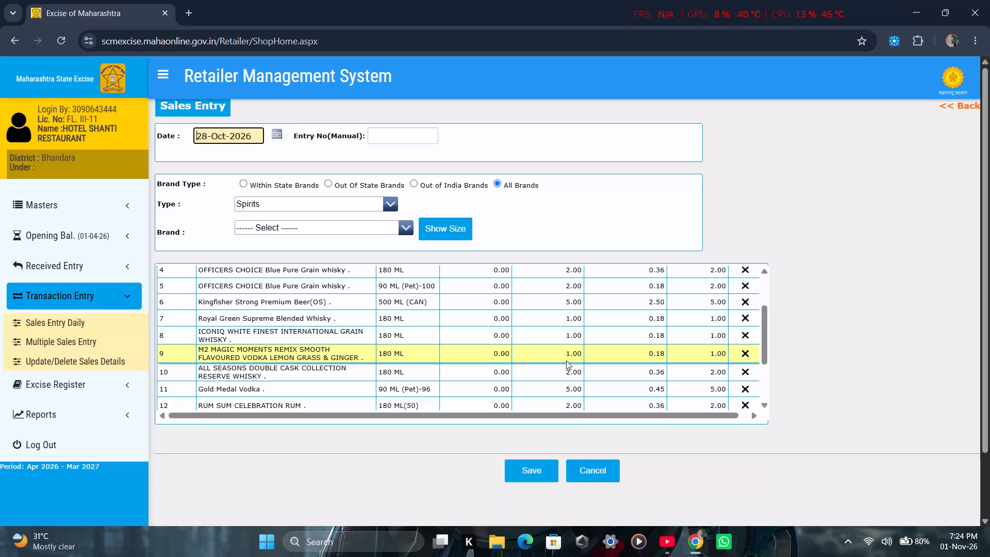
pyautogui.moveTo(766, 347); pyautogui.dragTo(767, 353)
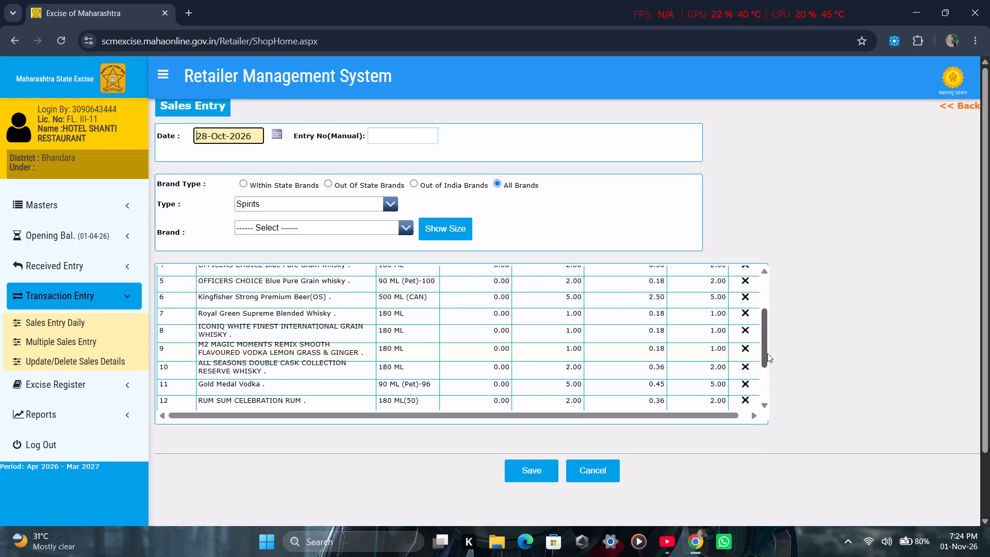
pyautogui.moveTo(767, 353); pyautogui.dragTo(774, 398)
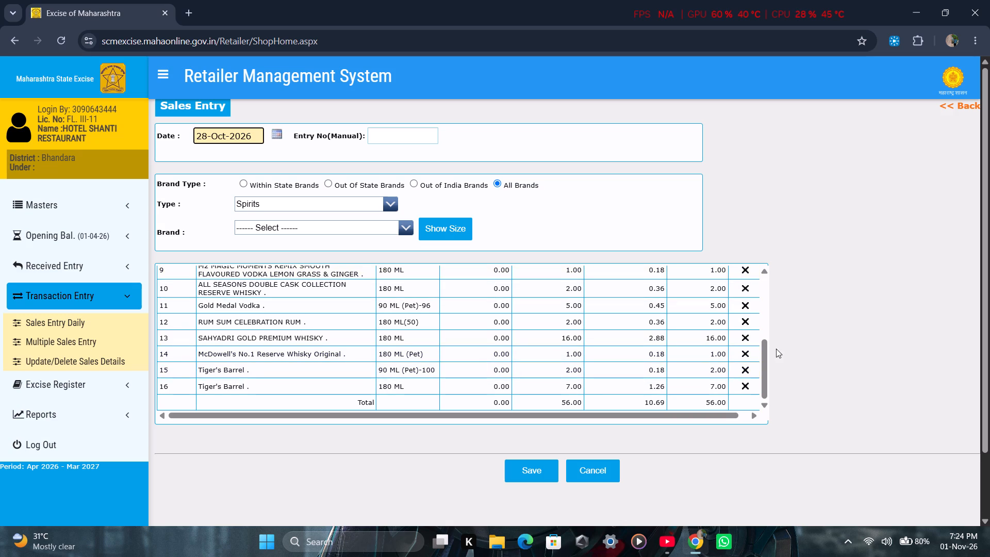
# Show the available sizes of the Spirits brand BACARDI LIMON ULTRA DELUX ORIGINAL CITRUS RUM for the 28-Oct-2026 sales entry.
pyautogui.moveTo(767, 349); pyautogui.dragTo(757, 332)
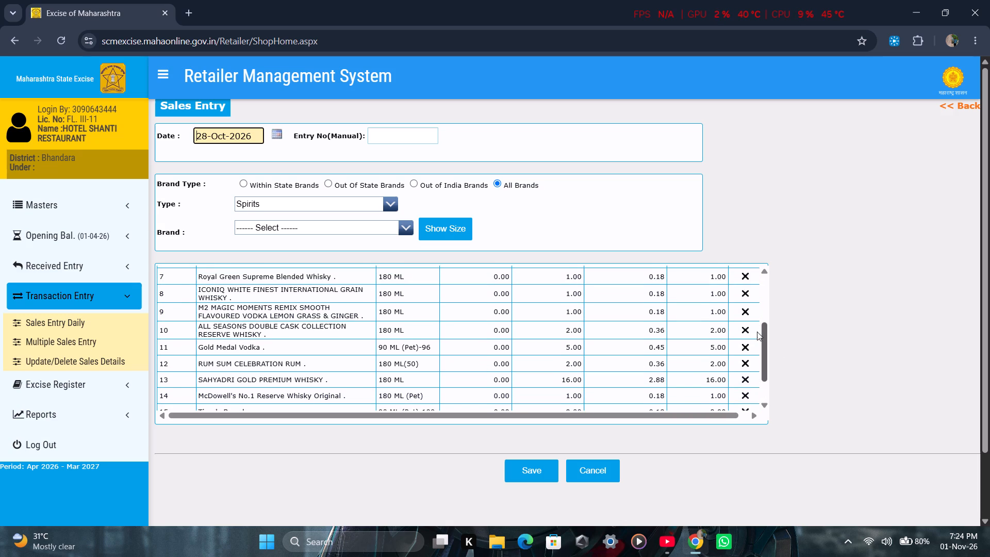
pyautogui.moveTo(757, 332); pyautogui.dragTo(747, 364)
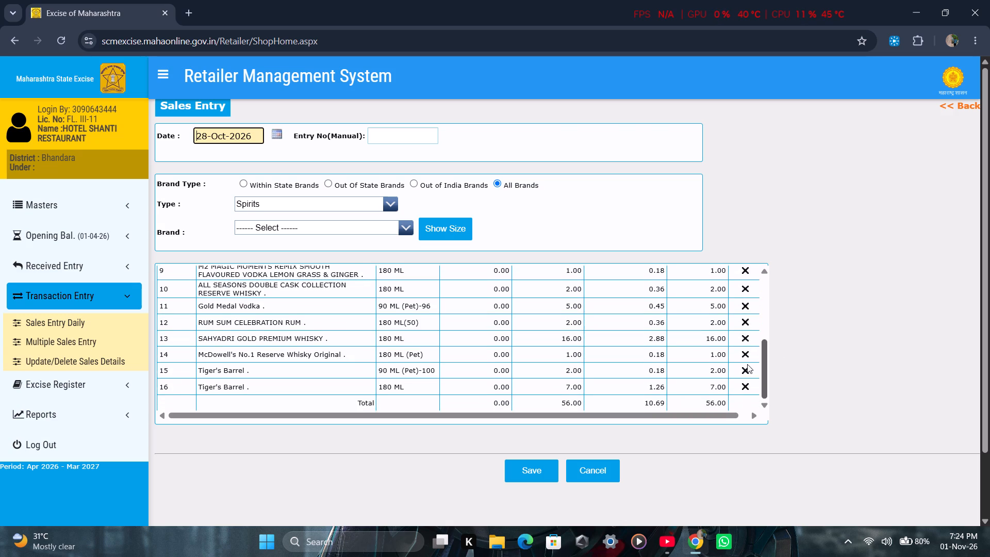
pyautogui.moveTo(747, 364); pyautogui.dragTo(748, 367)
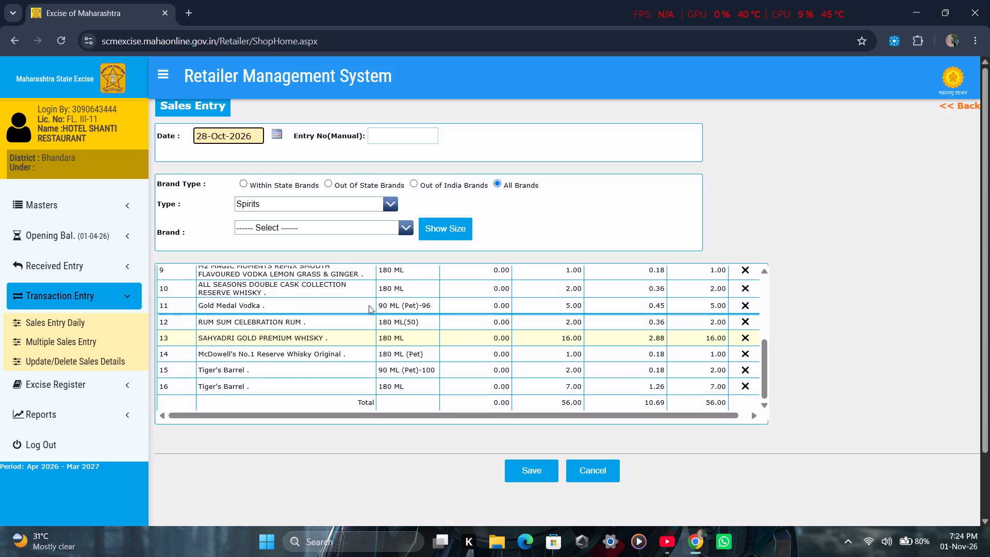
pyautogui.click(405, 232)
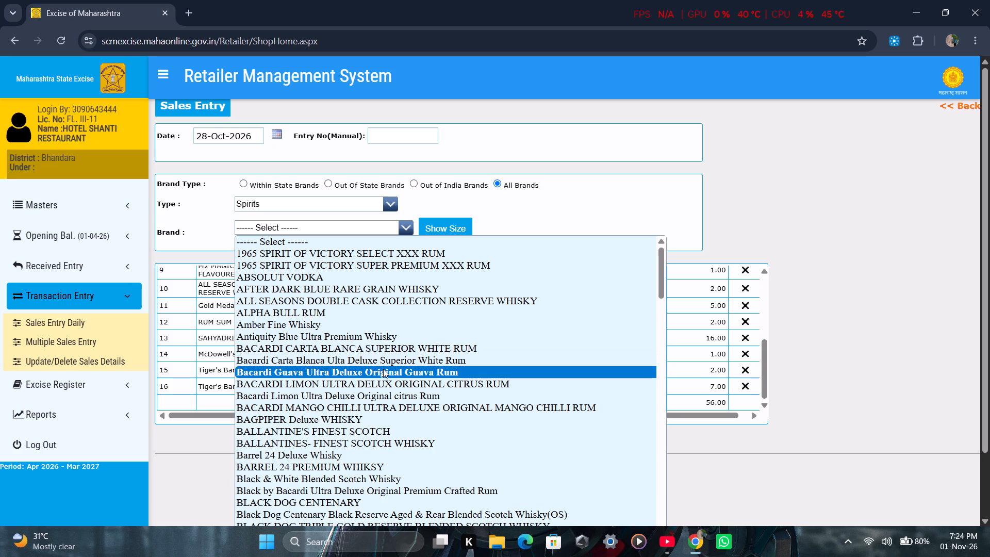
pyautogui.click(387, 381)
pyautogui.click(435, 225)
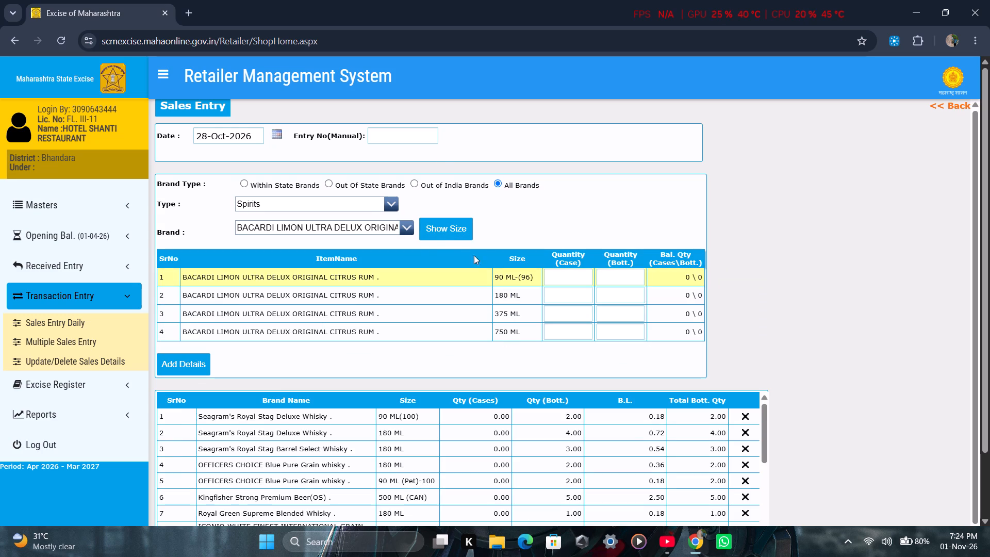
# Add 1 bottle of Bacardi Limon Ultra Deluxe Original citrus Rum, 180 ML, to the 28-Oct-2026 sales entry.
pyautogui.click(411, 225)
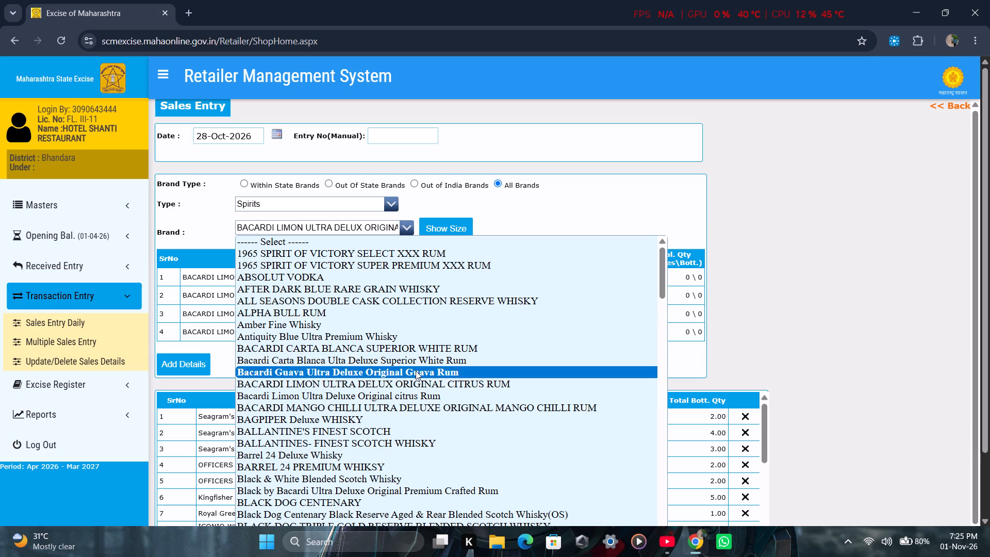
pyautogui.click(419, 396)
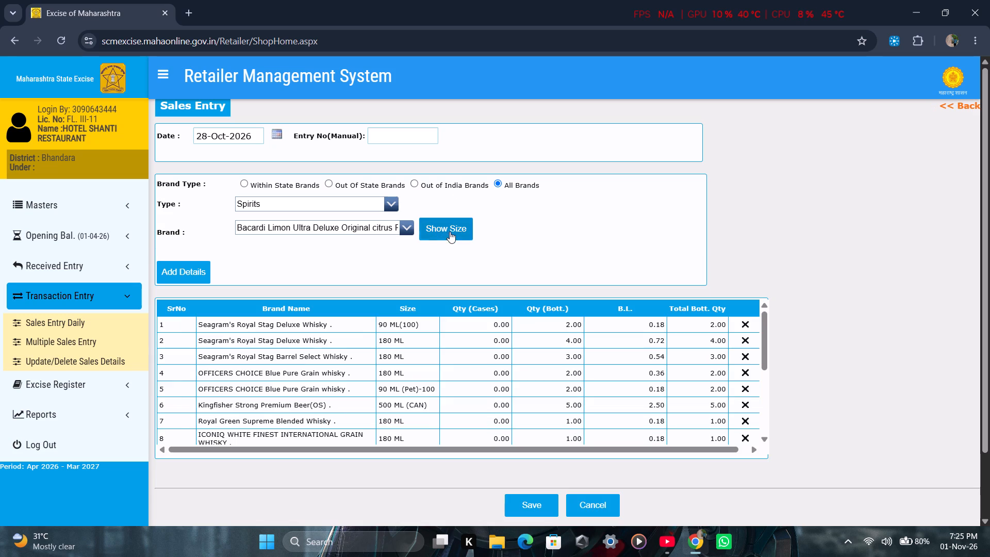
pyautogui.click(449, 233)
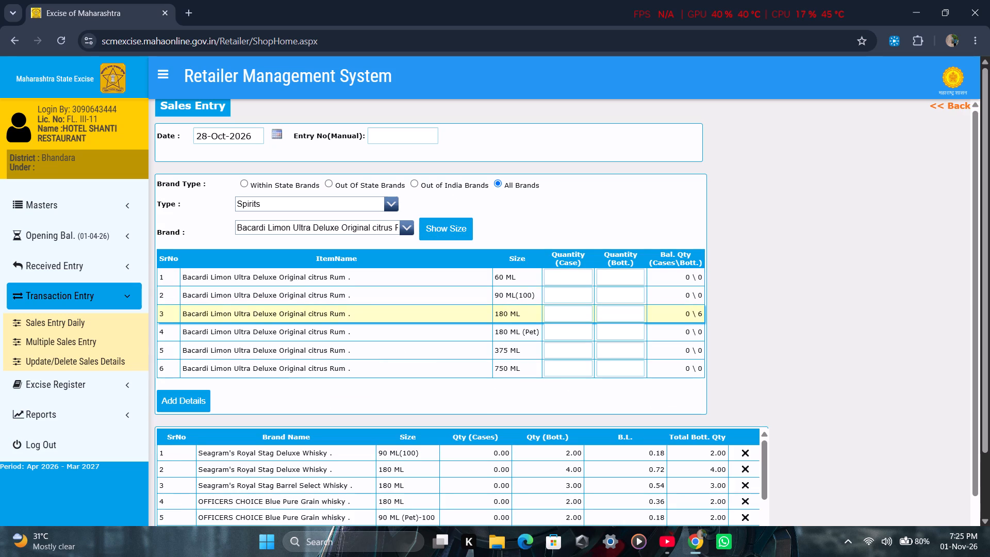
pyautogui.click(614, 319)
pyautogui.press('1')
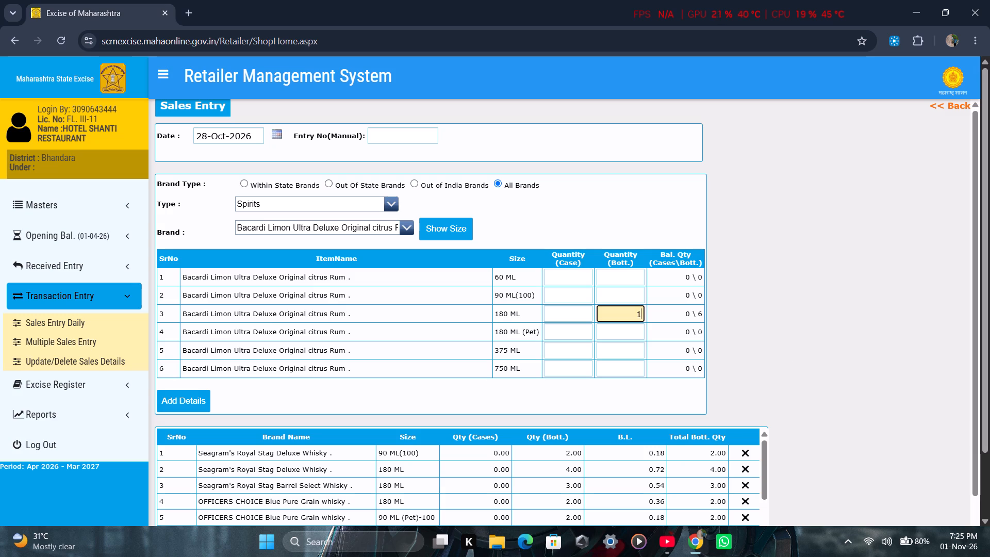
pyautogui.click(202, 397)
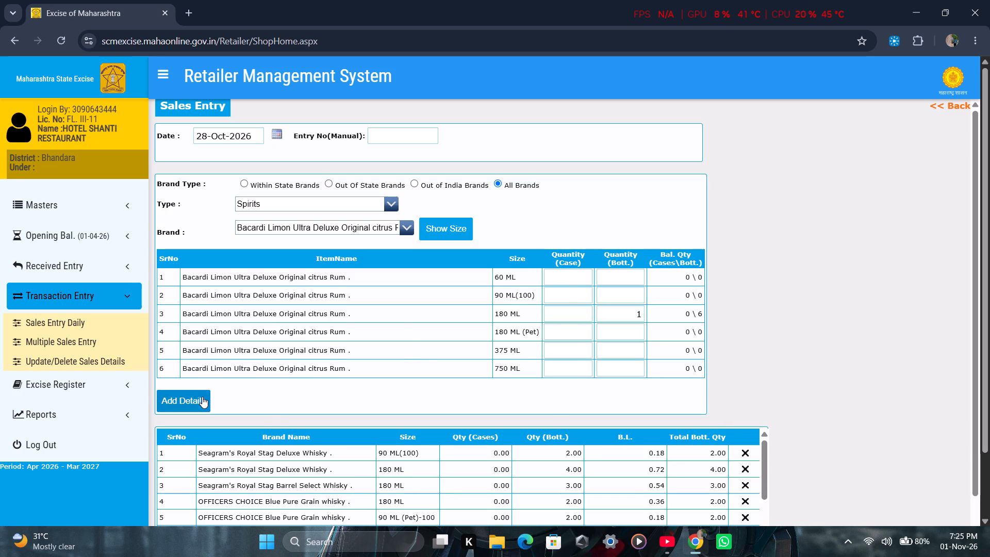
# Check the item list of the 28-Oct-2026 sales entry, including the added Bacardi rum, and save the updated entry.
pyautogui.scroll(-6, 405, 367)
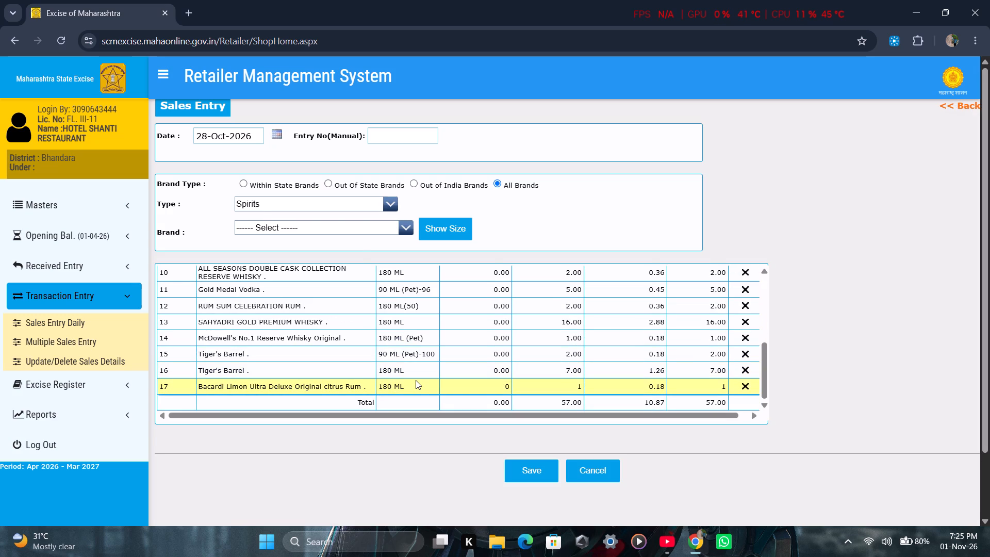
pyautogui.scroll(3, 416, 380)
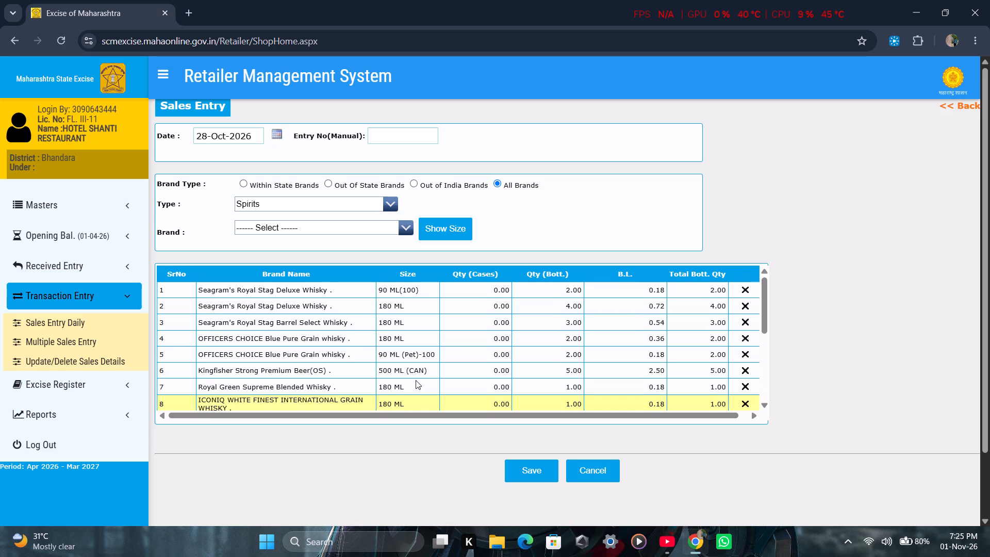
pyautogui.scroll(-3, 485, 398)
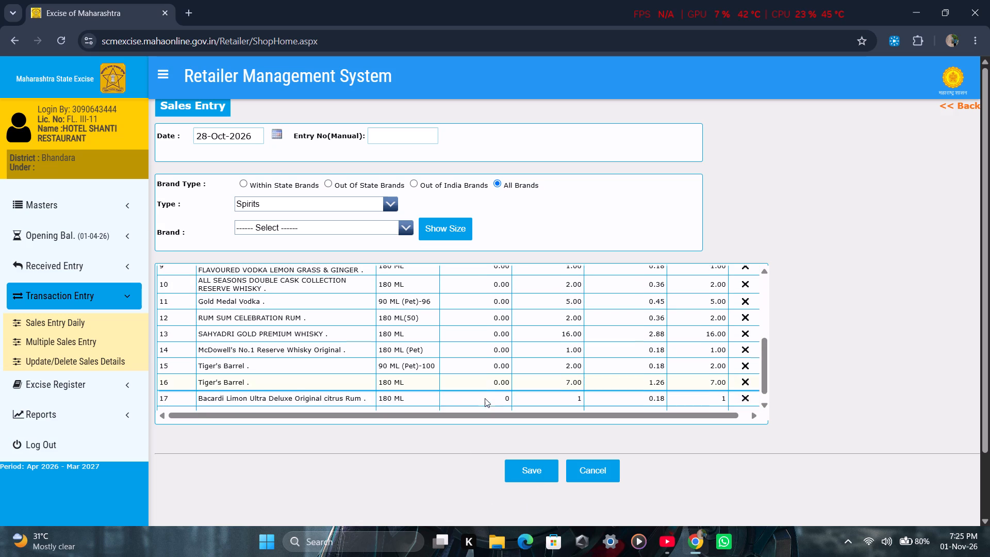
pyautogui.click(523, 468)
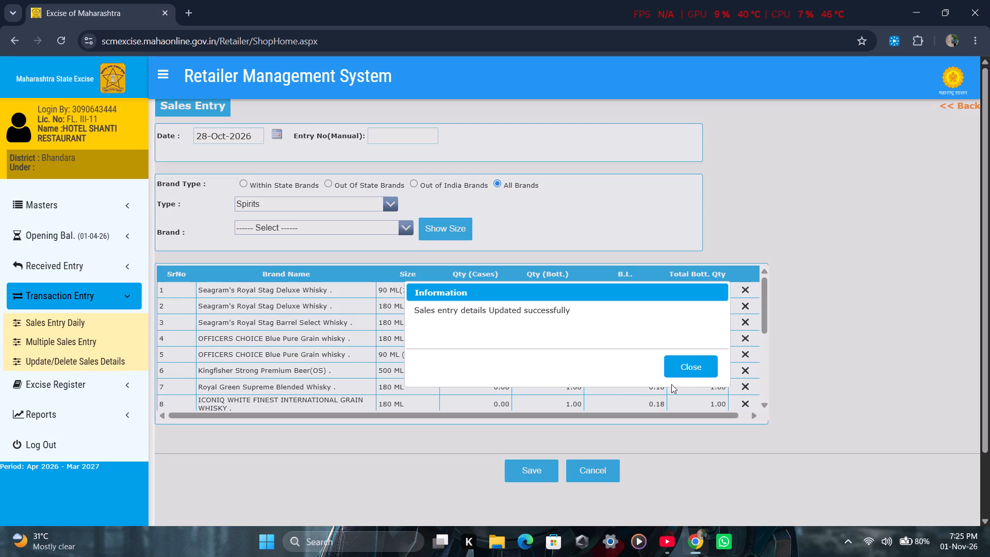
pyautogui.click(684, 368)
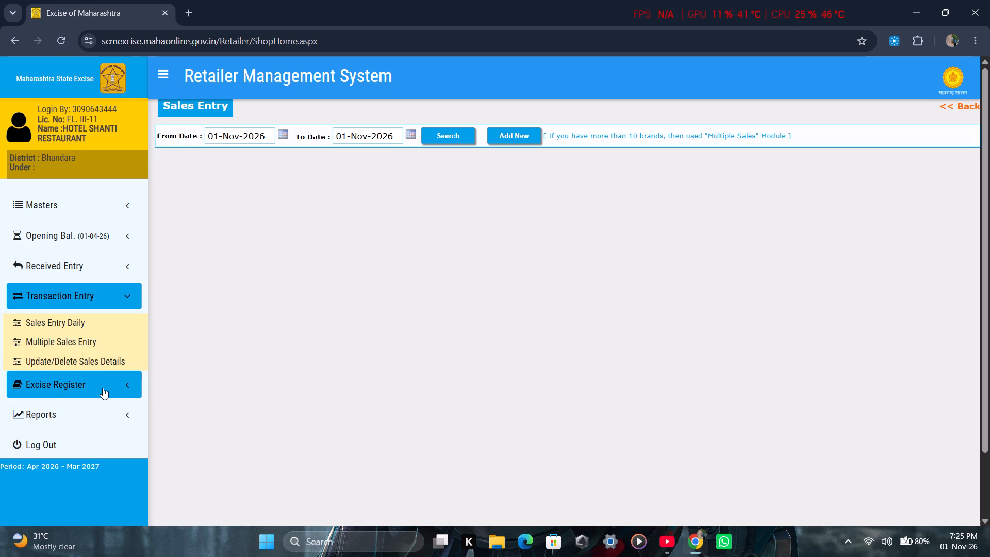
# Open the FLR 4A (Monthly Statement) page of the excise register.
pyautogui.click(103, 388)
pyautogui.click(59, 383)
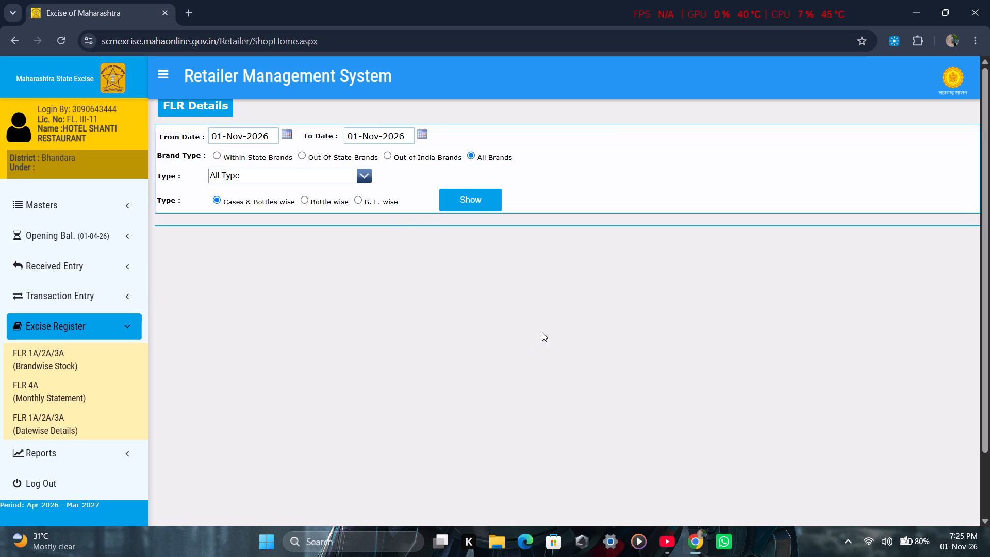
# Switch to the Kuro app.
pyautogui.click(466, 534)
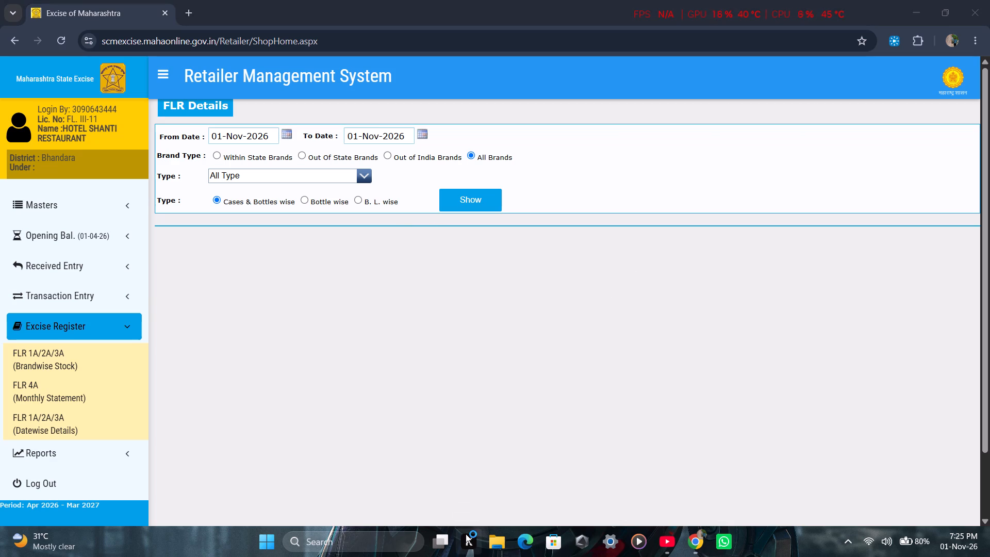
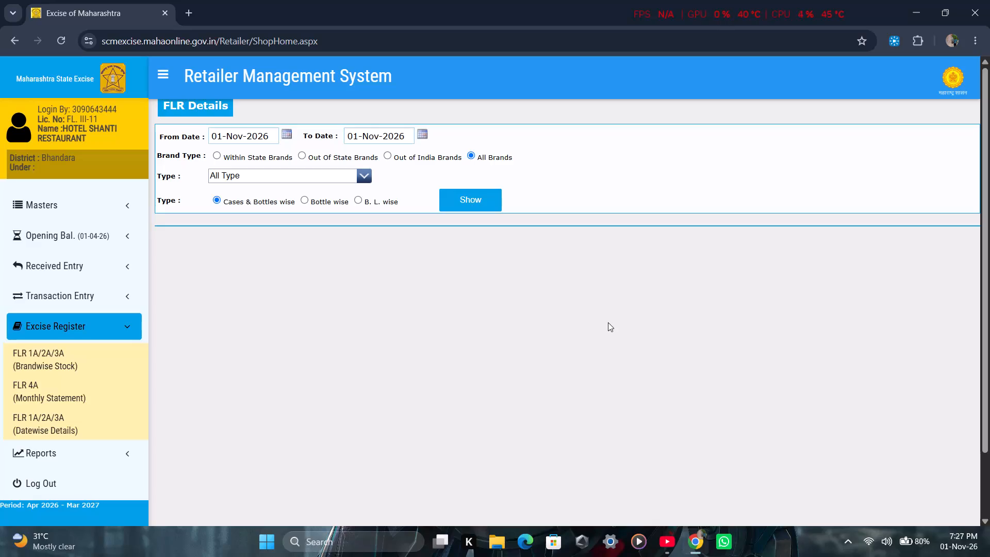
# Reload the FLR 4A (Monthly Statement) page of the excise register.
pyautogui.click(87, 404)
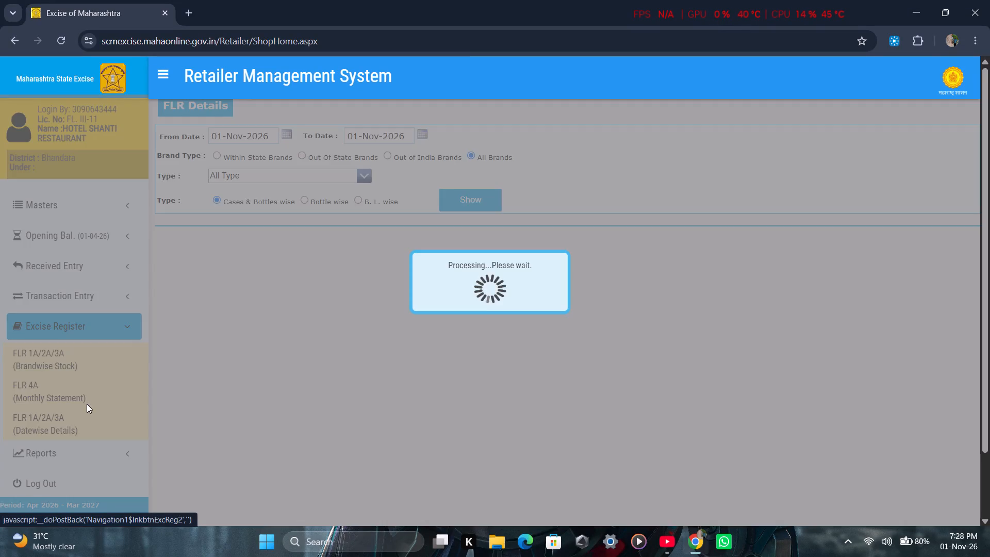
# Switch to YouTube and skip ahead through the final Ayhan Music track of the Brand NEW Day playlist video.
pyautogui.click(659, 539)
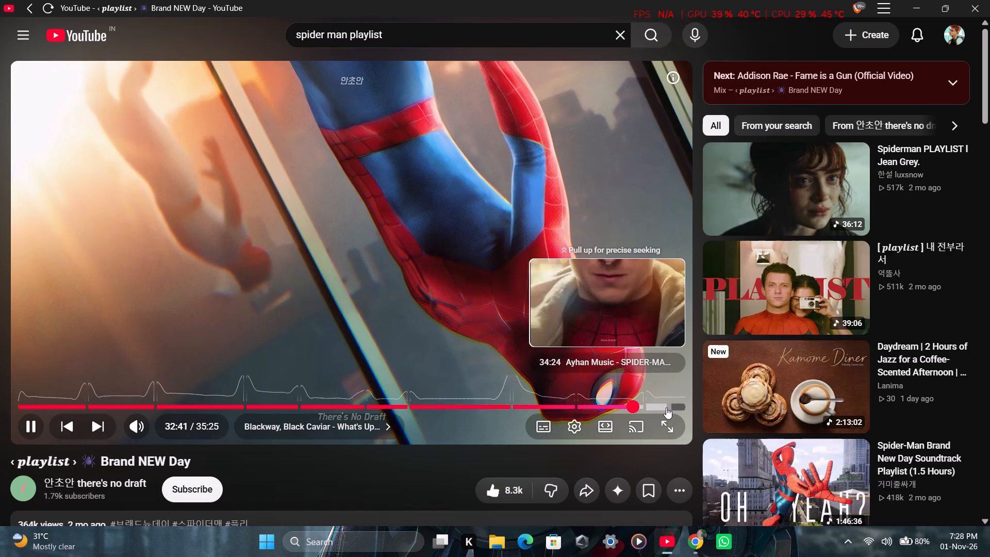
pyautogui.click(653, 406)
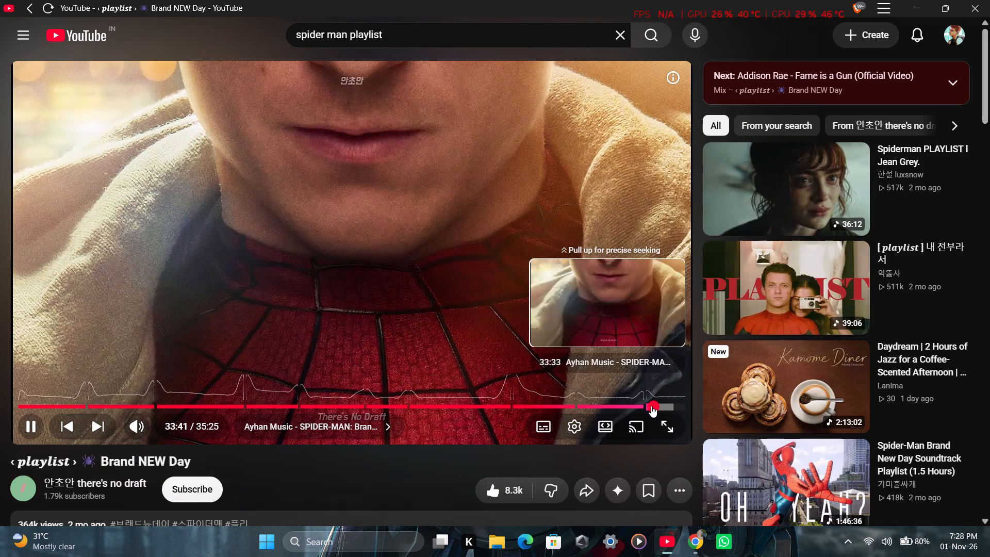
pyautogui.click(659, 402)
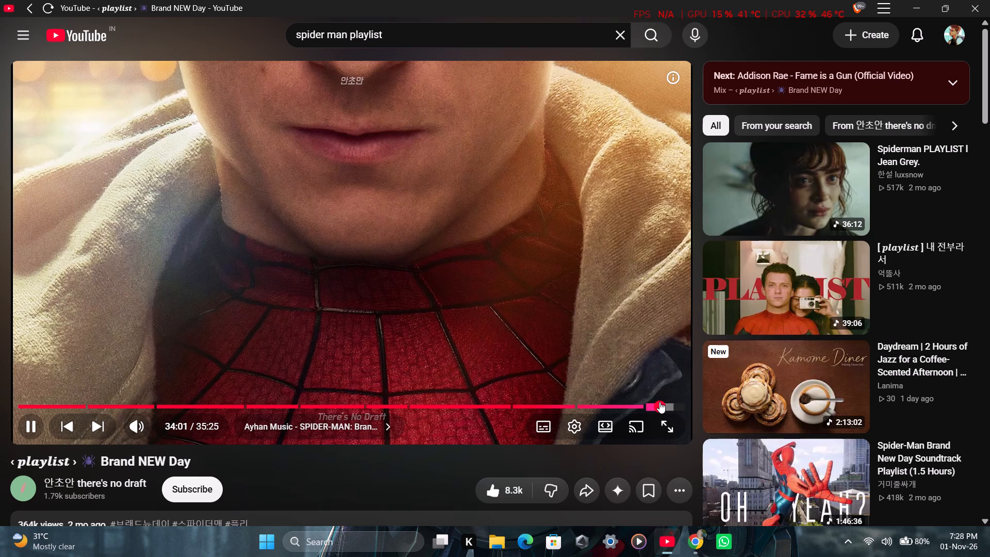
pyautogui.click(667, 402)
# Play the video "Spiderman PLAYLIST l Jean Grey." and set playback near the start of the Babydoll track, at about 7:23.
pyautogui.click(778, 207)
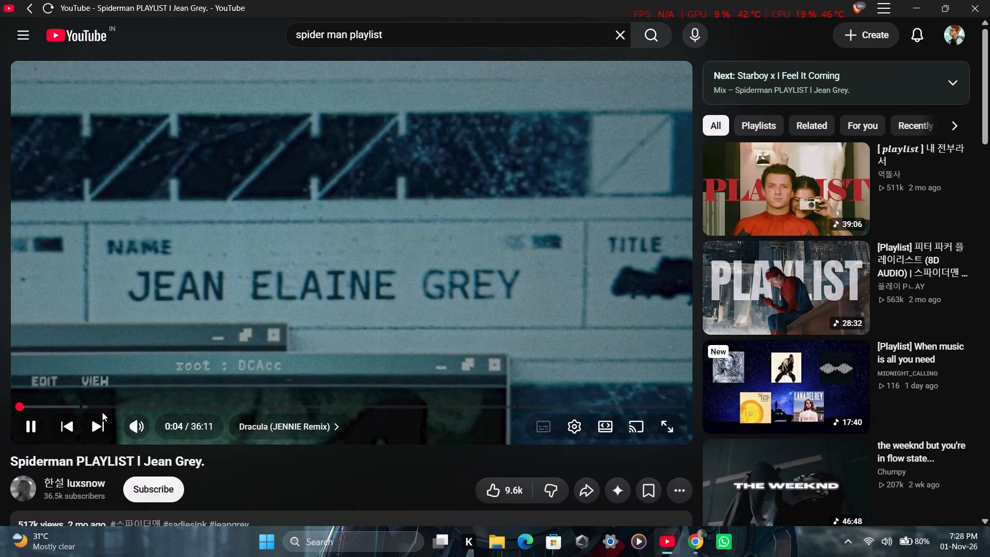
pyautogui.click(160, 403)
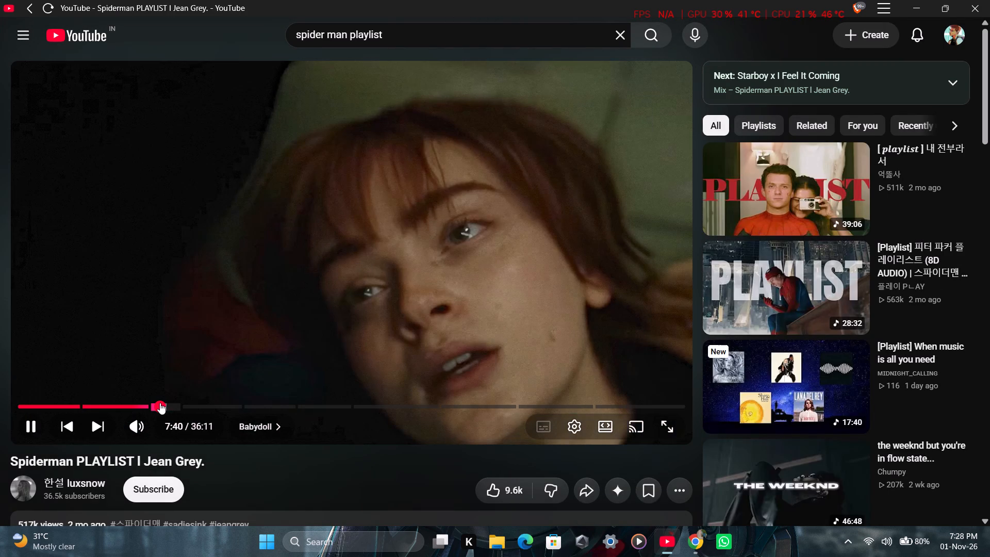
pyautogui.click(172, 403)
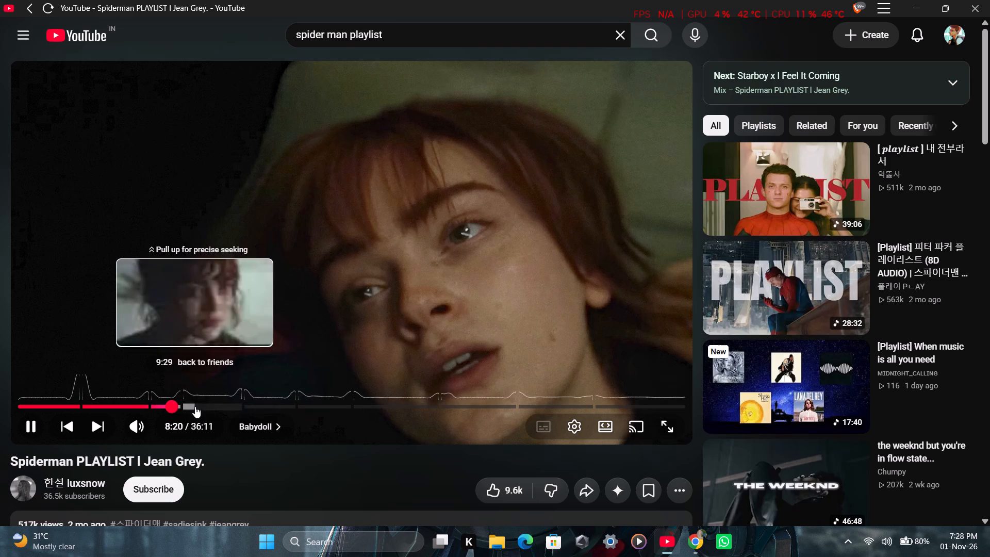
pyautogui.click(153, 407)
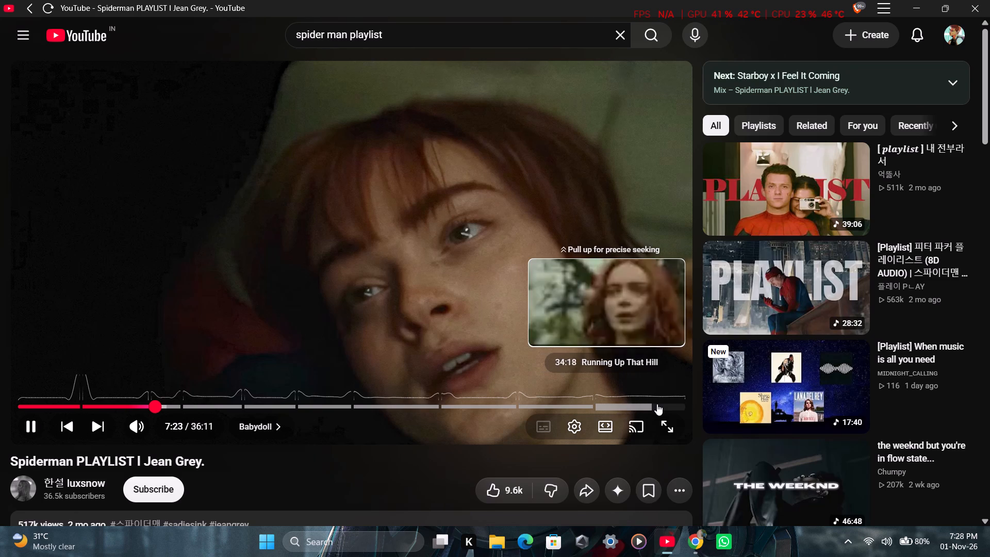
# Read the viewer comments under the Jean Grey playlist video, translating the Korean ones to English.
pyautogui.scroll(-2, 434, 401)
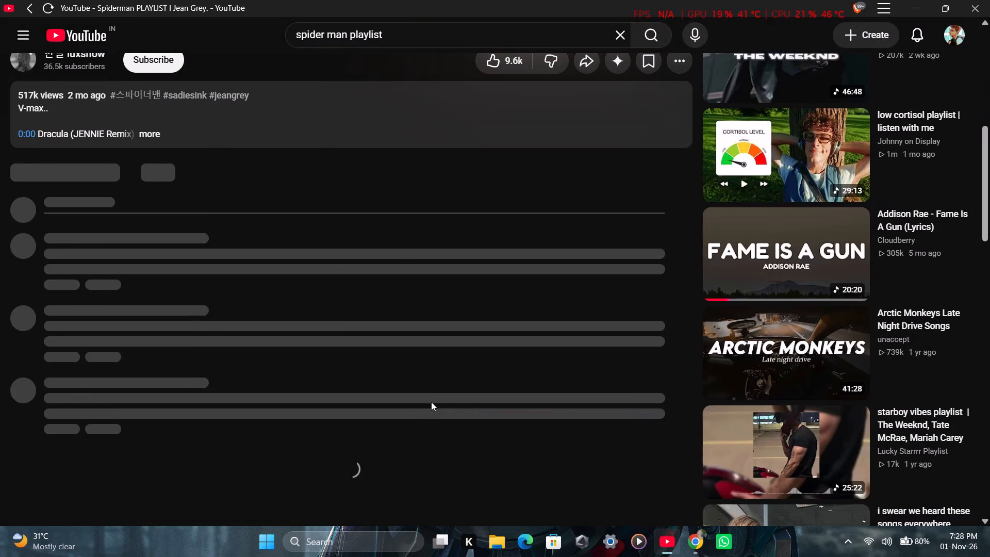
pyautogui.scroll(-1, 435, 399)
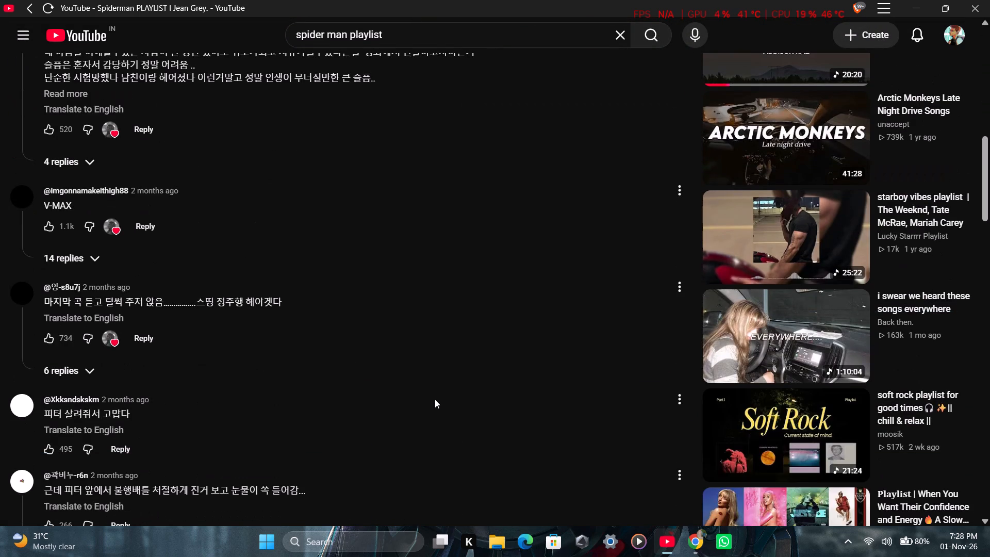
pyautogui.click(124, 425)
pyautogui.click(117, 318)
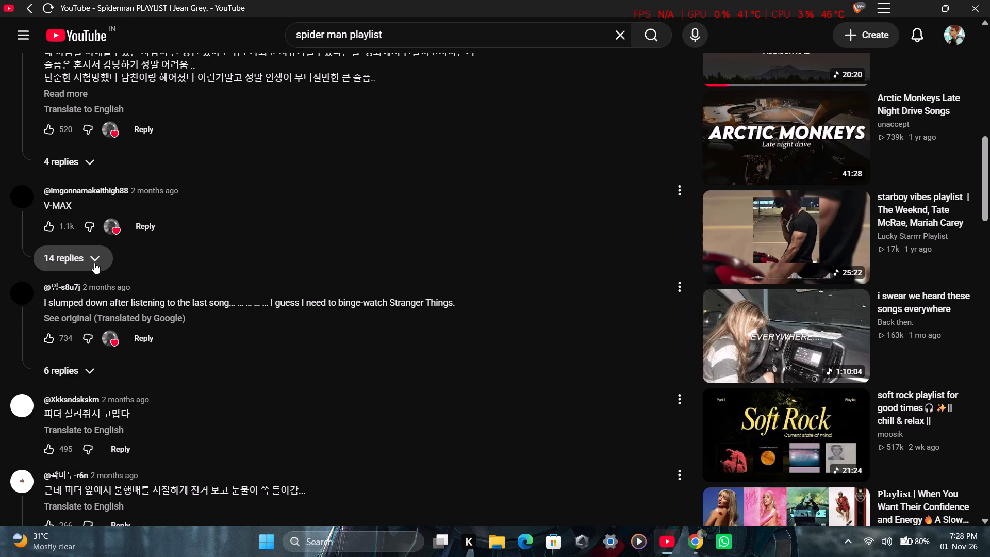
pyautogui.click(98, 432)
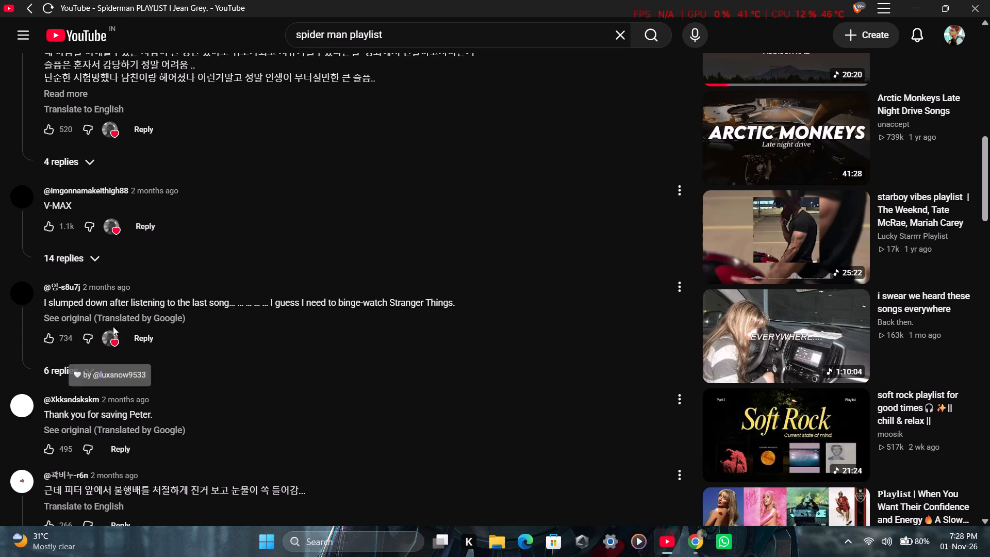
pyautogui.click(85, 509)
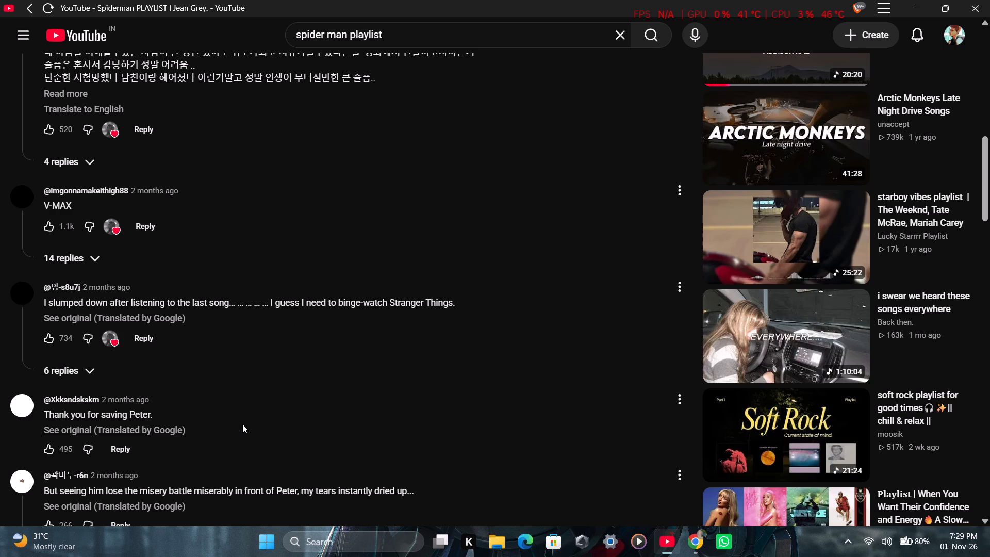
pyautogui.scroll(-1, 242, 424)
pyautogui.click(128, 425)
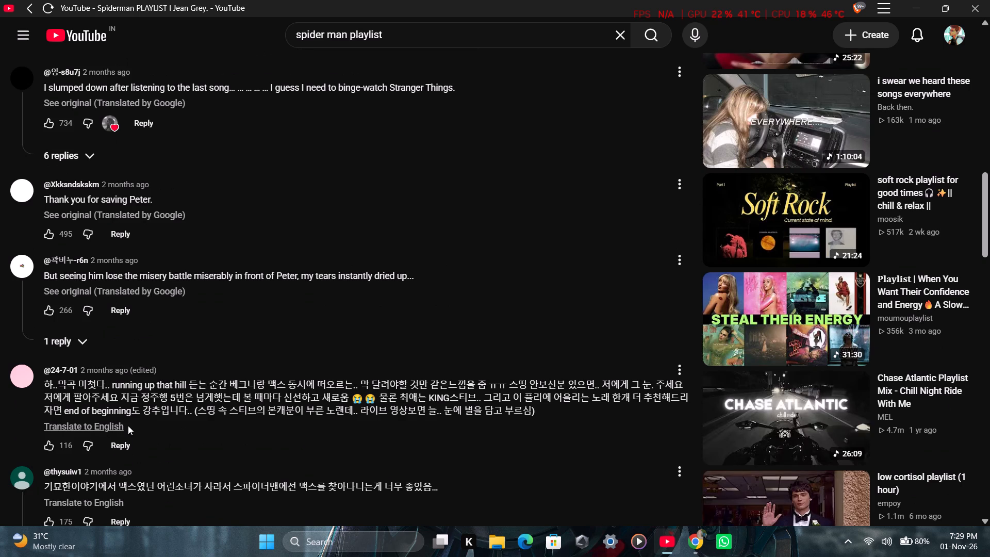
pyautogui.click(101, 430)
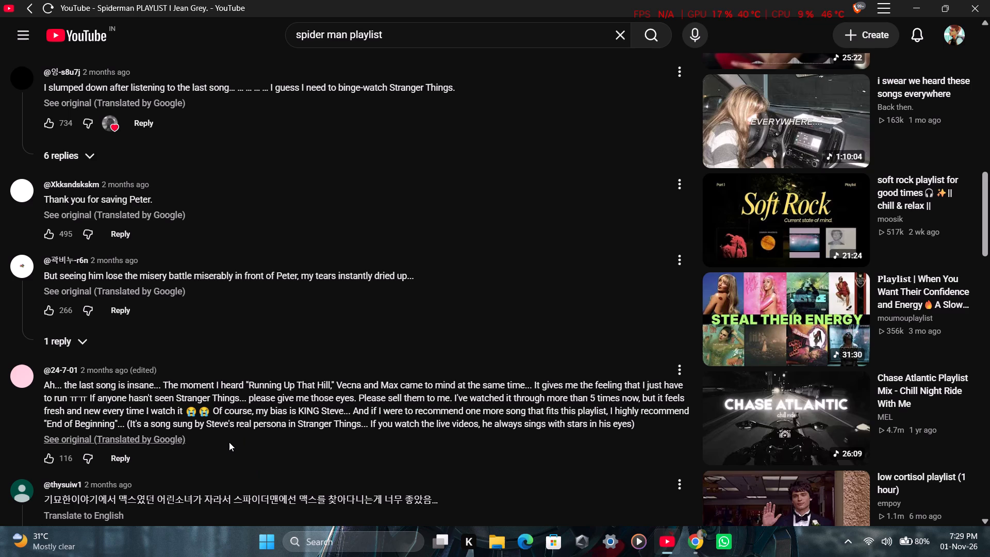
pyautogui.scroll(-2, 229, 440)
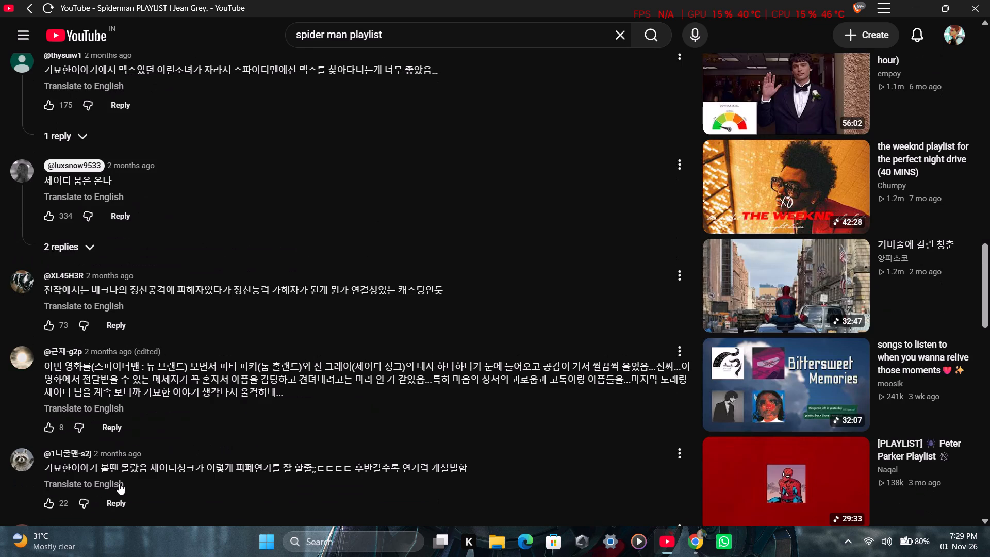
pyautogui.click(119, 483)
pyautogui.click(113, 412)
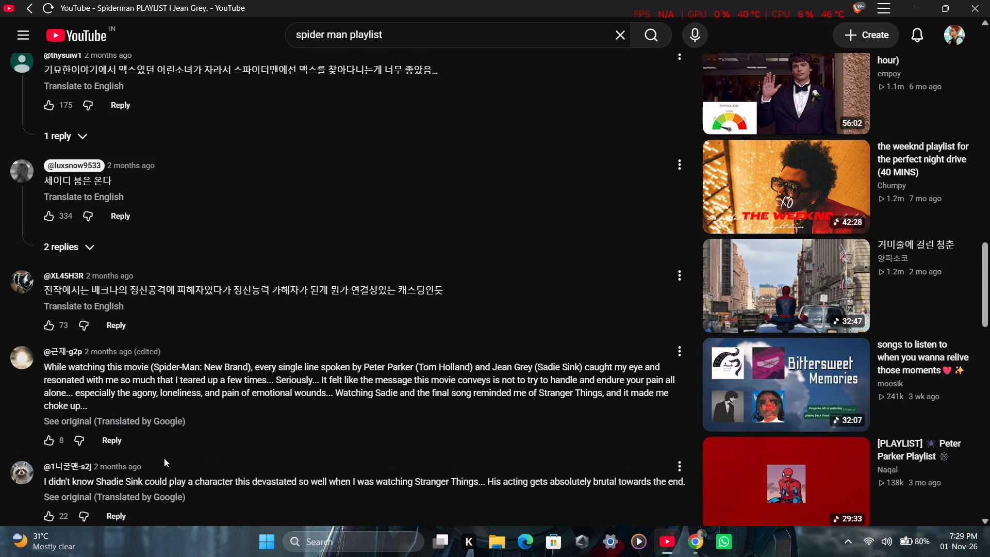
# Set the Jean Grey playlist video's volume to maximum.
pyautogui.scroll(9, 318, 465)
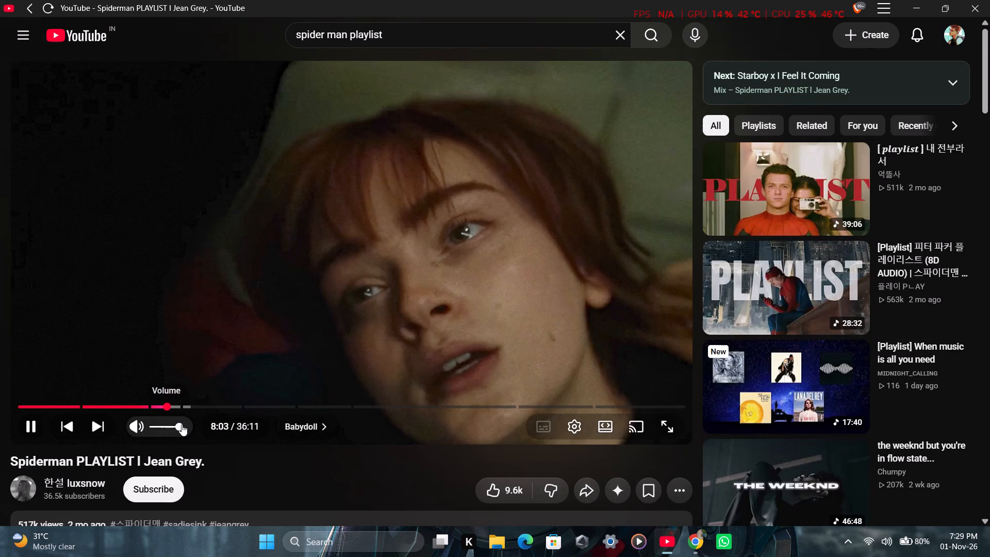
pyautogui.moveTo(181, 424); pyautogui.dragTo(265, 429)
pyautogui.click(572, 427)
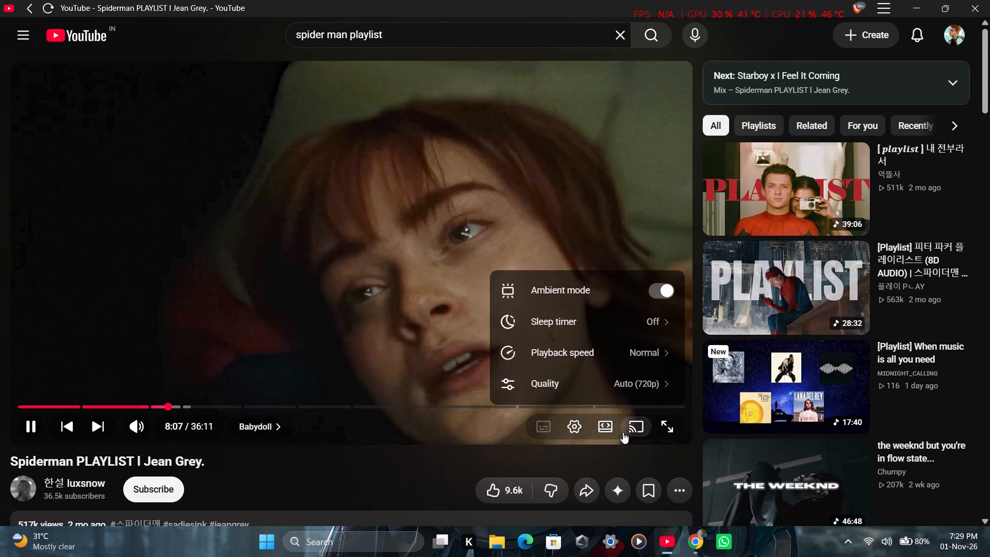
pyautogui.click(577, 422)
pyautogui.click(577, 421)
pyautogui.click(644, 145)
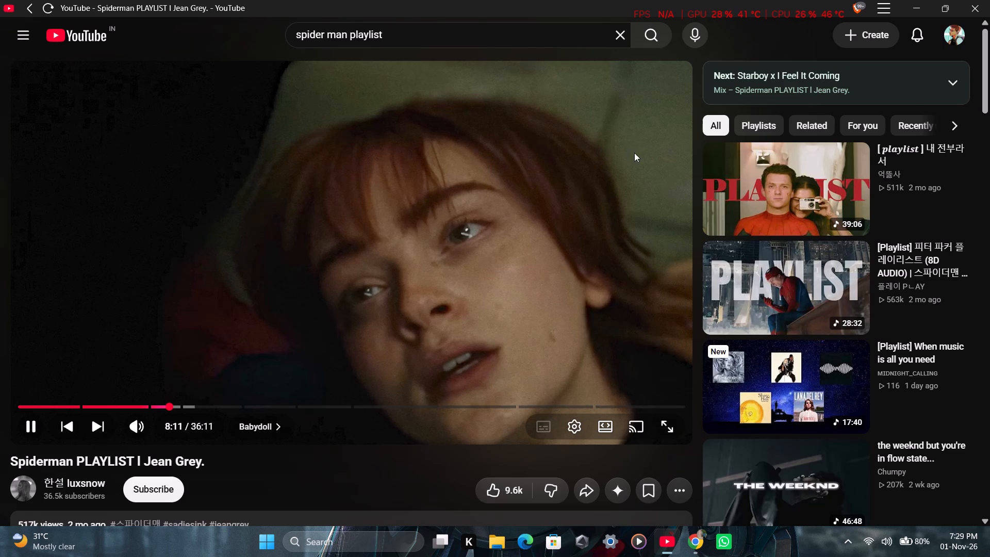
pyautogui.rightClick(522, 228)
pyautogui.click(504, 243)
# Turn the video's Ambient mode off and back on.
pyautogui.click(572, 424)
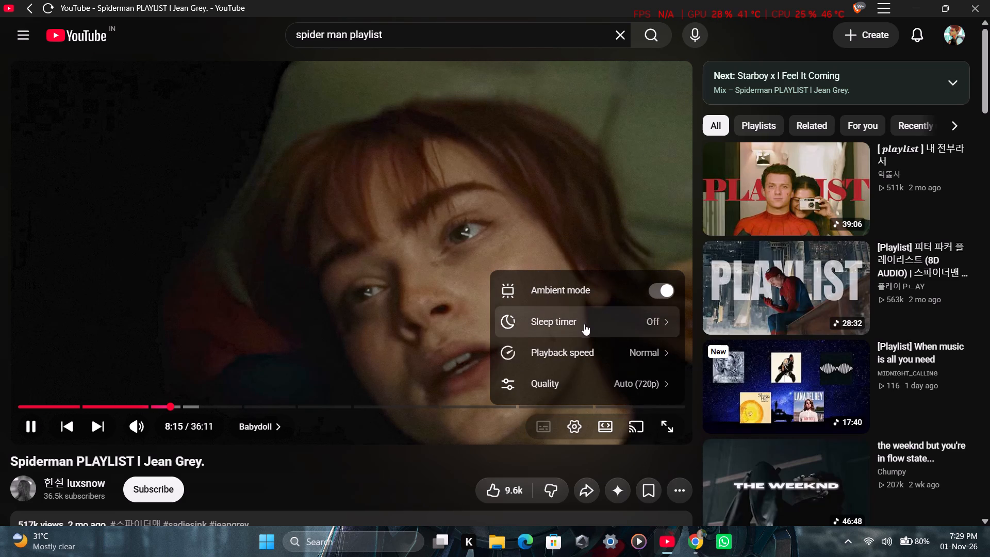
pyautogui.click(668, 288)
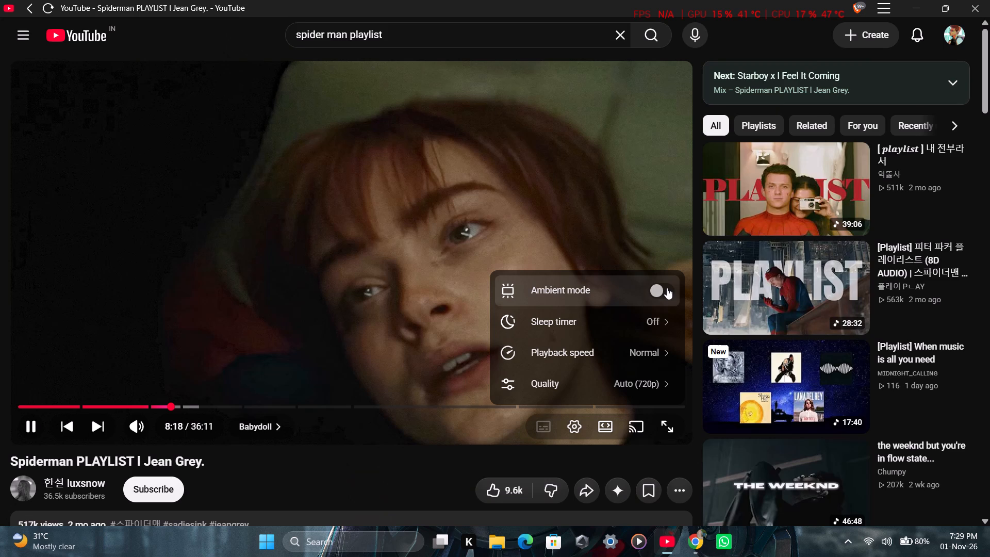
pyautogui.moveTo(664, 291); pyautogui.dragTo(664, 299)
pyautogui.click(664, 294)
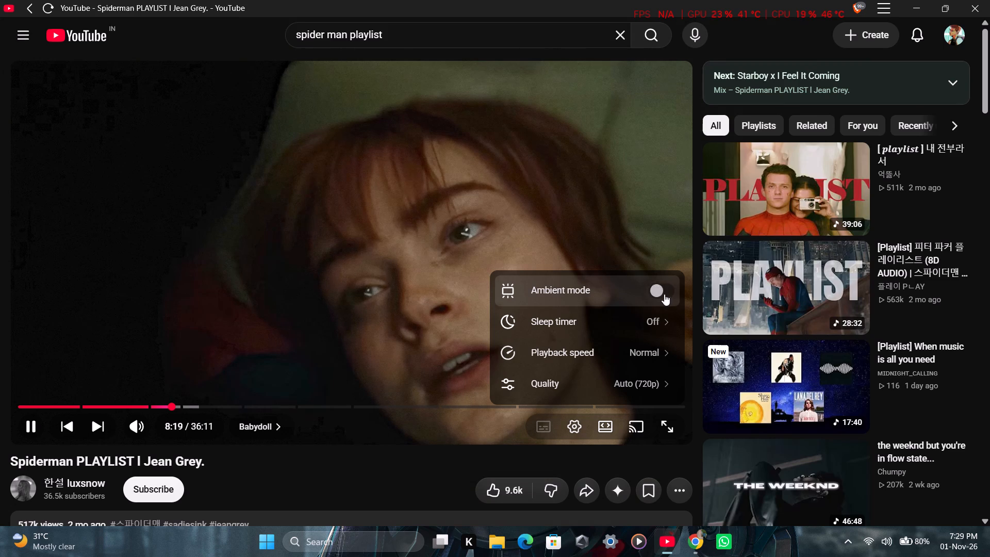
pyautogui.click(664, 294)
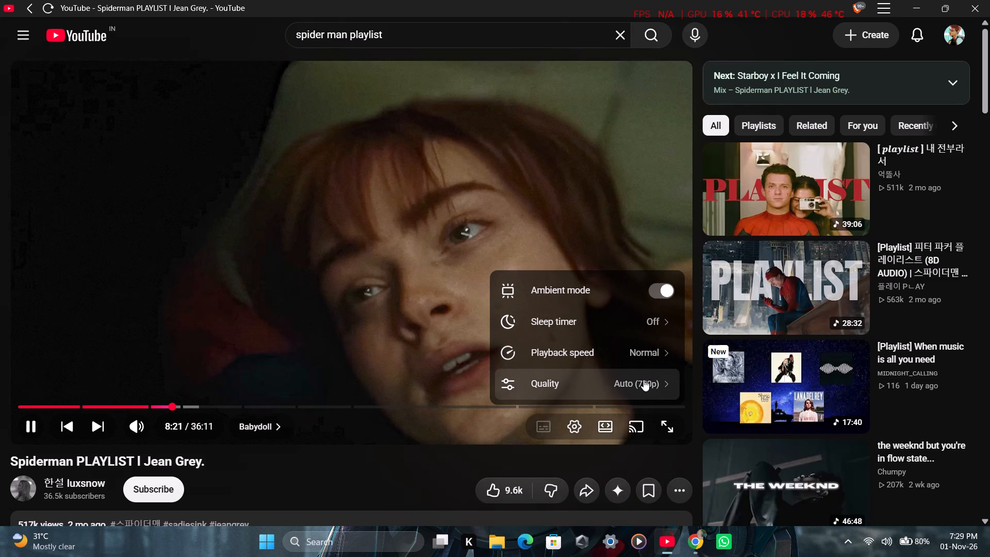
# Look through the video's quality options without choosing one.
pyautogui.click(643, 380)
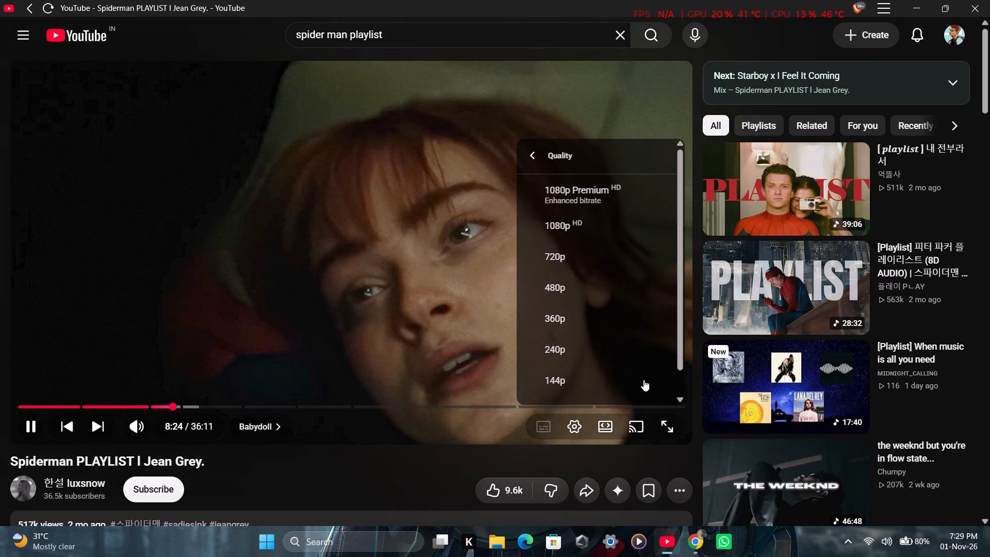
pyautogui.click(472, 269)
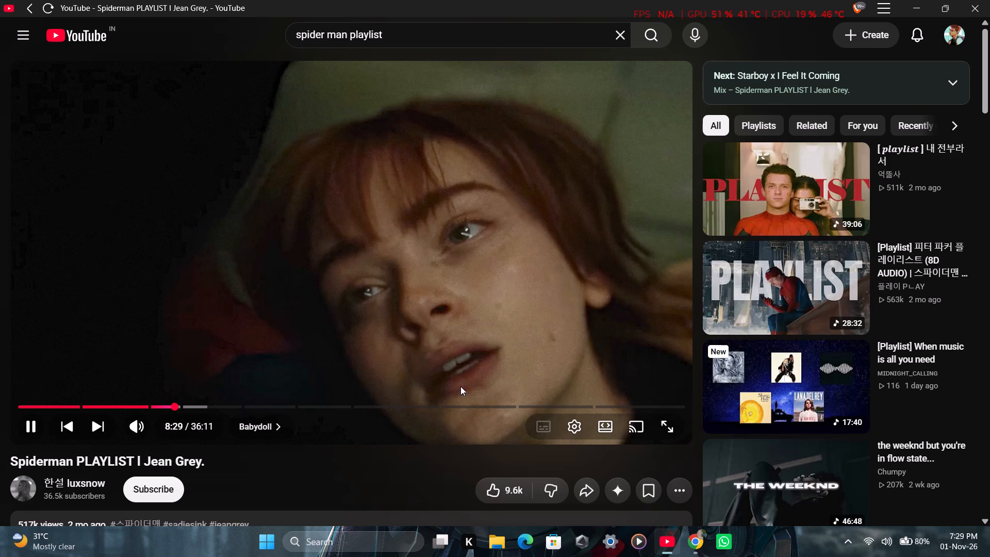
pyautogui.click(579, 427)
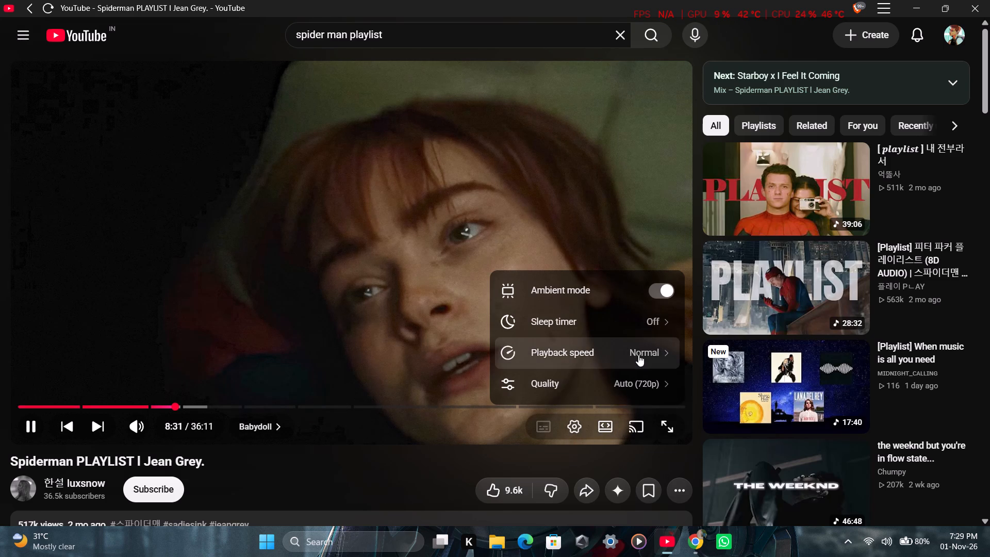
# Switch to Chrome, reopen FLR 4A (Monthly Statement), and show the bottle-wise statement from 28-Oct-2026 to 28-Oct-2026 for all brands.
pyautogui.click(690, 540)
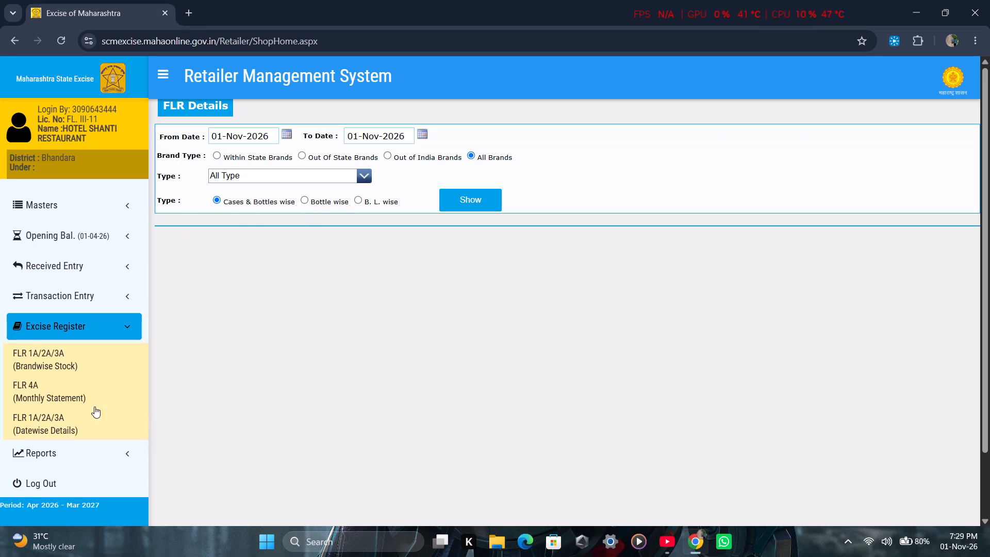
pyautogui.click(69, 399)
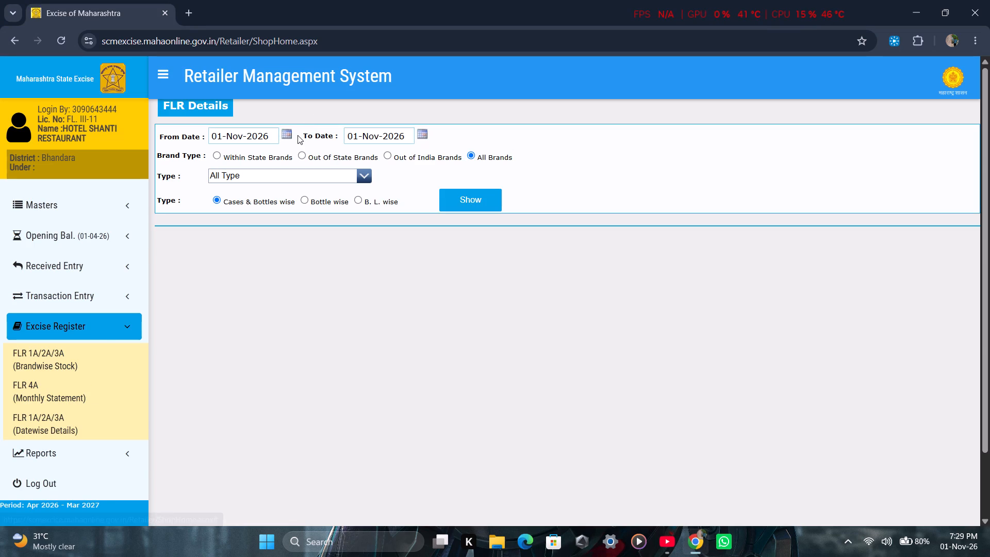
pyautogui.click(285, 135)
pyautogui.click(264, 178)
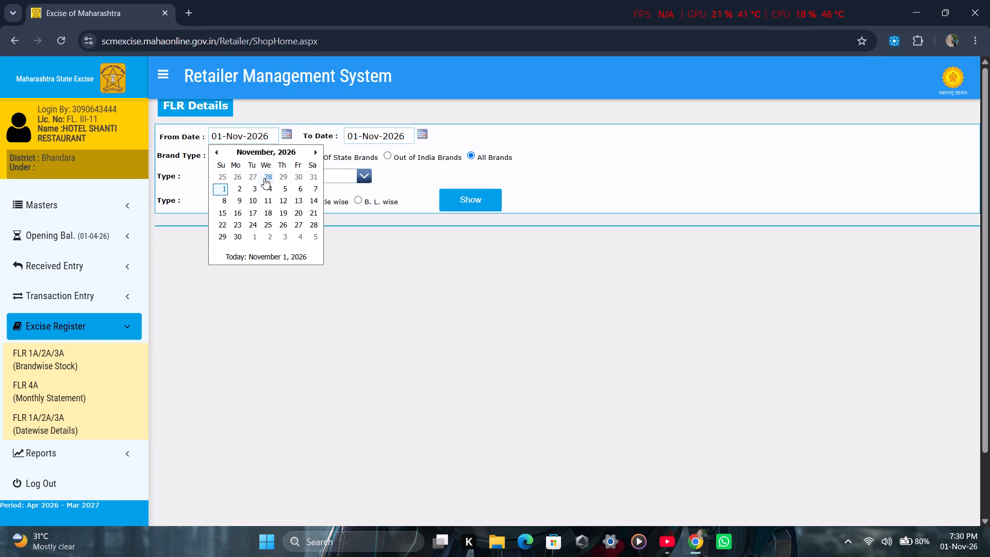
pyautogui.click(421, 132)
pyautogui.click(403, 178)
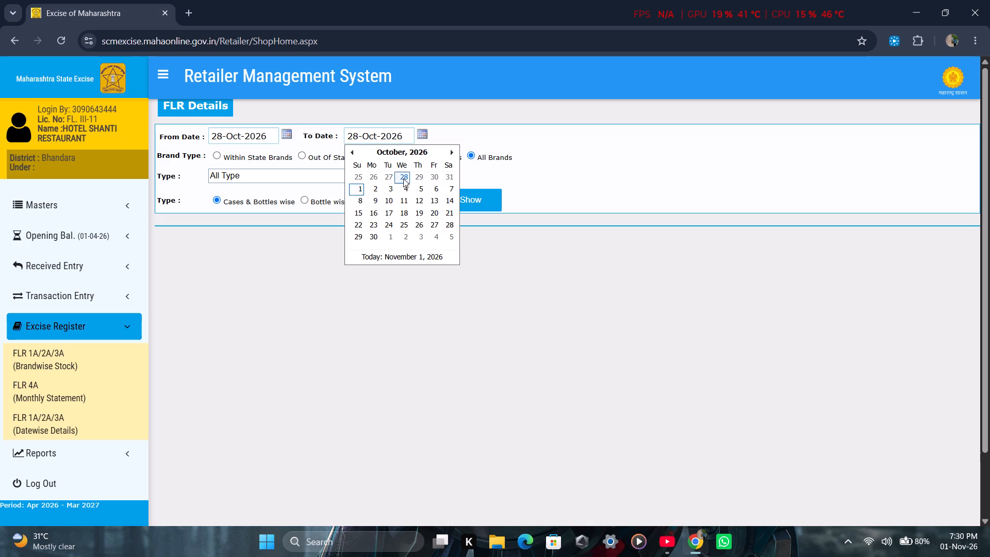
pyautogui.click(303, 203)
pyautogui.click(456, 198)
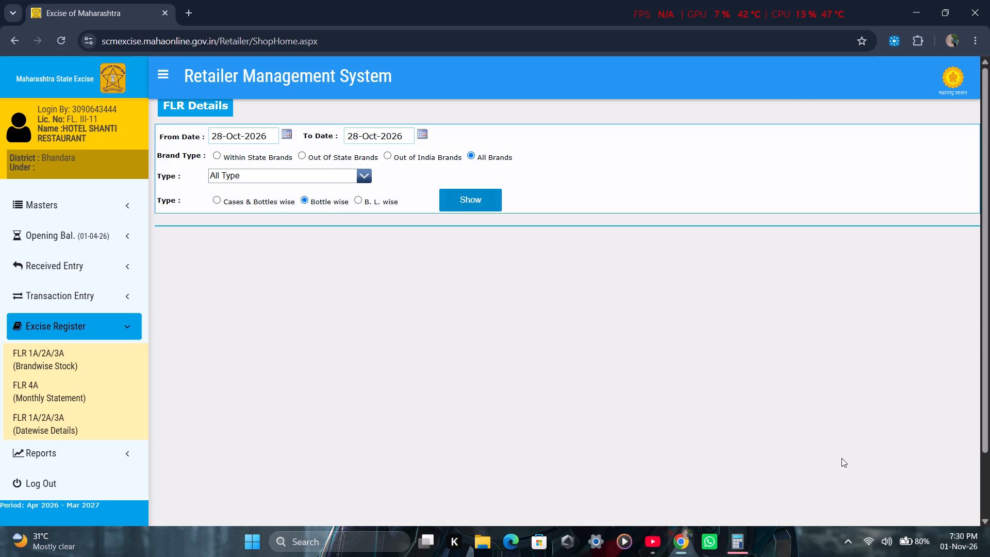
# Switch to Calculator and add the 180 ML closing balances as 1042+239+106, plus the comparison sum 651+741.
pyautogui.click(747, 533)
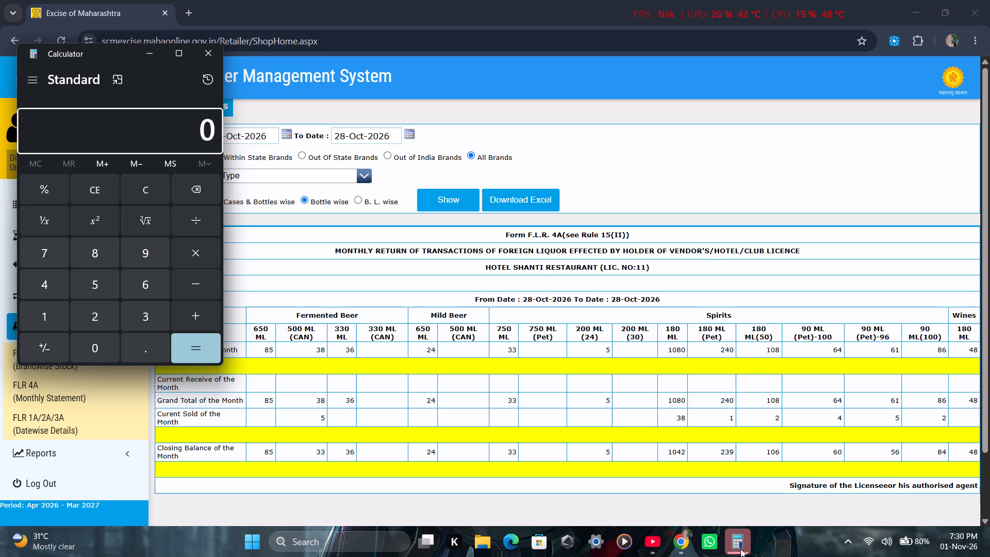
pyautogui.write('1042')
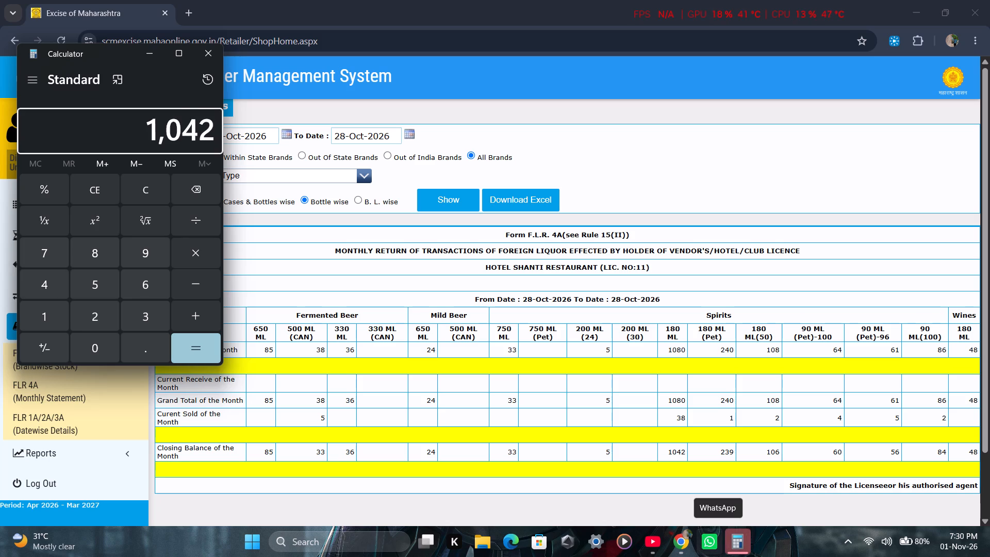
pyautogui.write('+239+106')
pyautogui.press('Return')
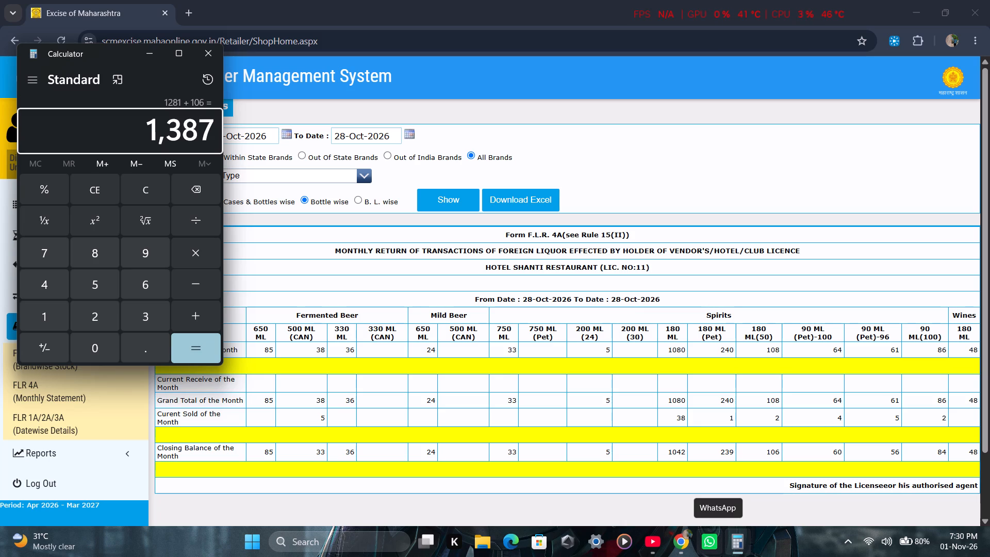
pyautogui.press('Escape')
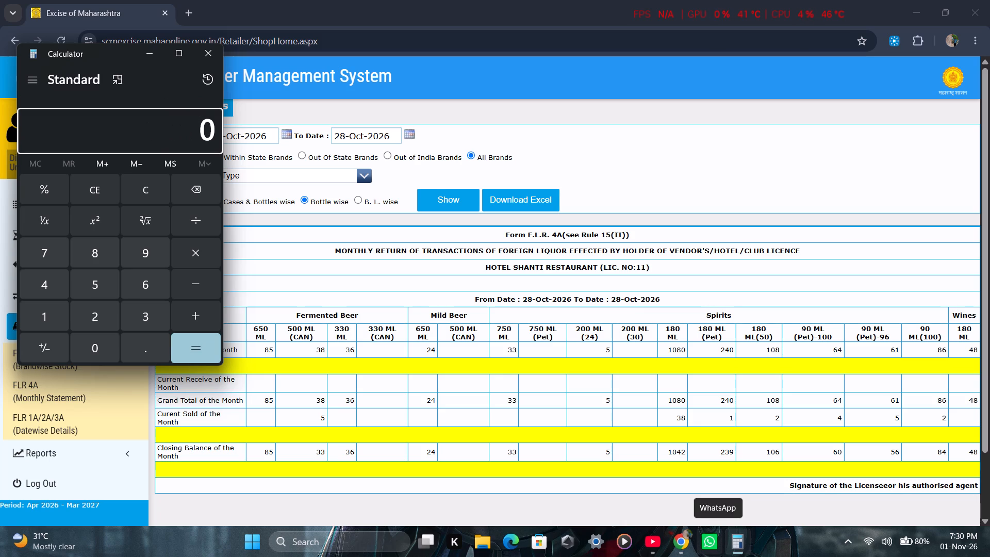
pyautogui.write('651+')
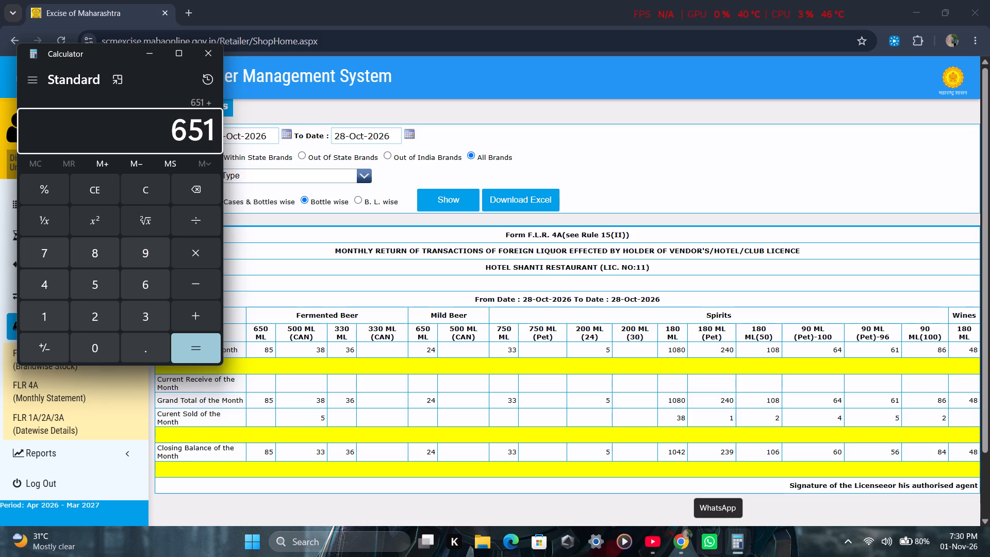
pyautogui.write('741')
pyautogui.press('Return')
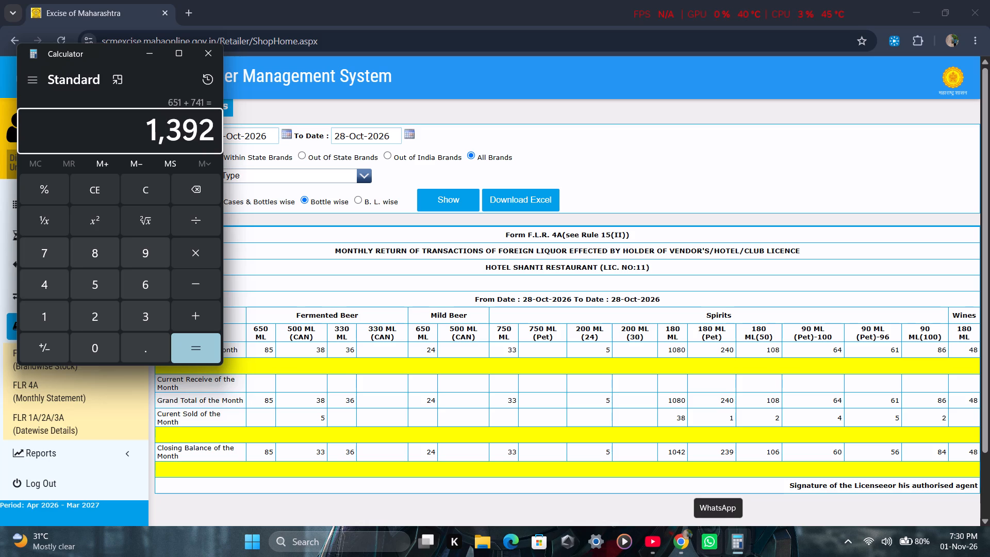
pyautogui.press('Escape')
# Recheck the 180 ML total with 5 more bottles as 1042+239+106+5, and recompute 651+741 for comparison.
pyautogui.write('1042')
pyautogui.press('+')
pyautogui.write('239+106+5')
pyautogui.press('Return')
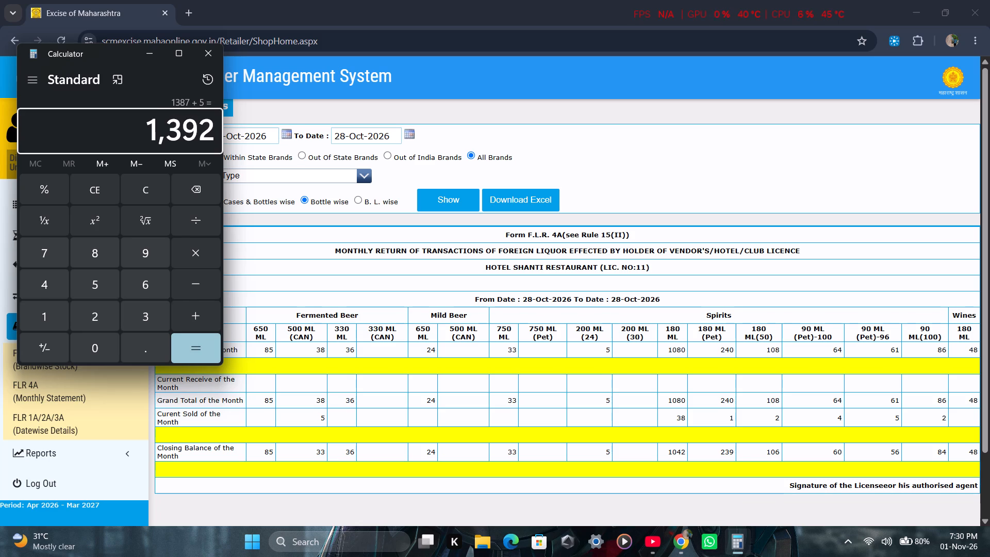
pyautogui.press('Escape')
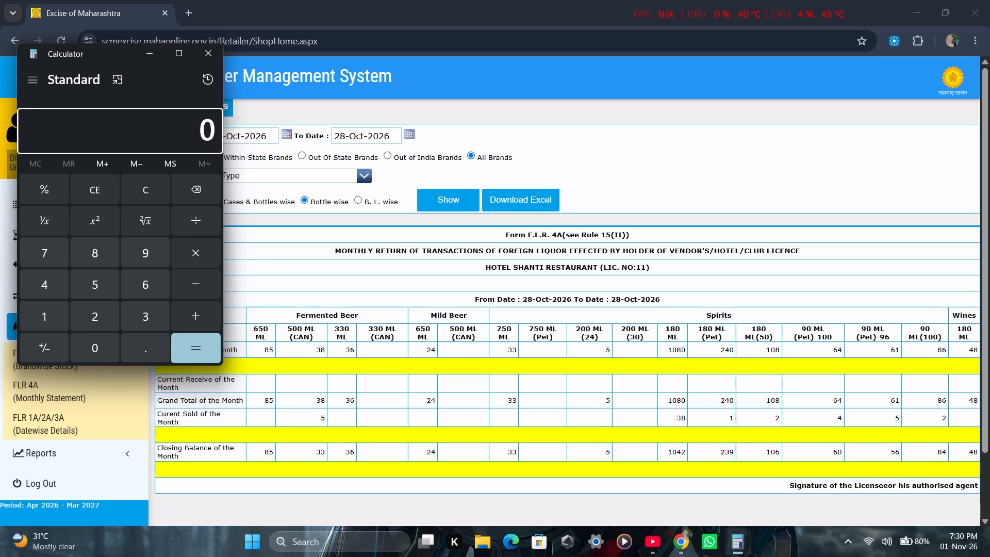
pyautogui.write('651+')
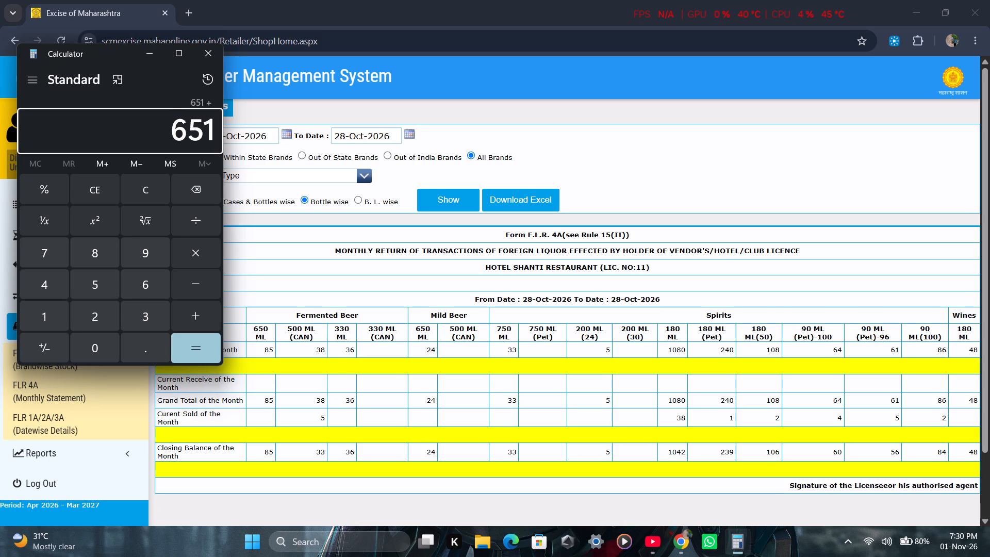
pyautogui.write('741')
pyautogui.press('Return')
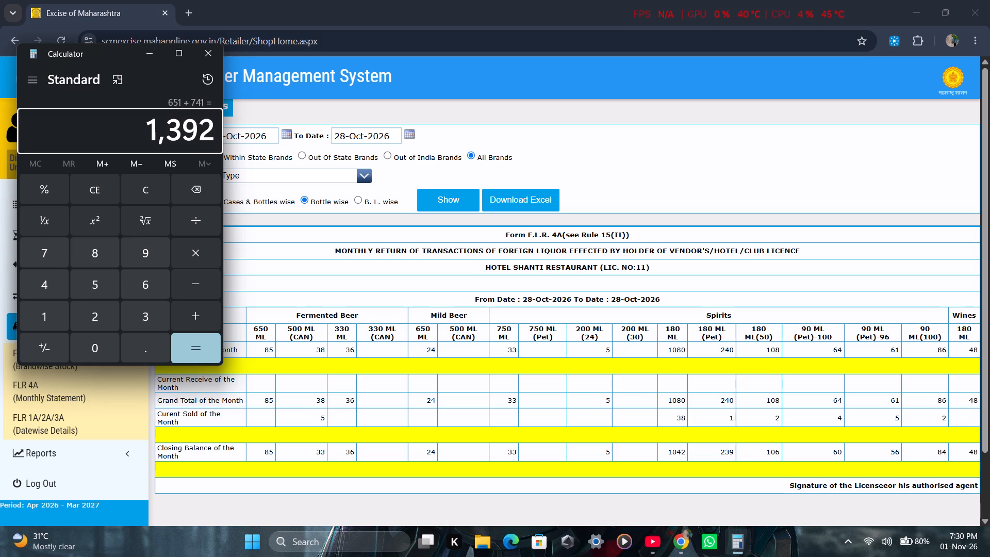
pyautogui.press('Escape')
# Compute 121+76 and the 90 ML closing balances 60+56+84 for comparison, closing Calculator when done.
pyautogui.write('121+')
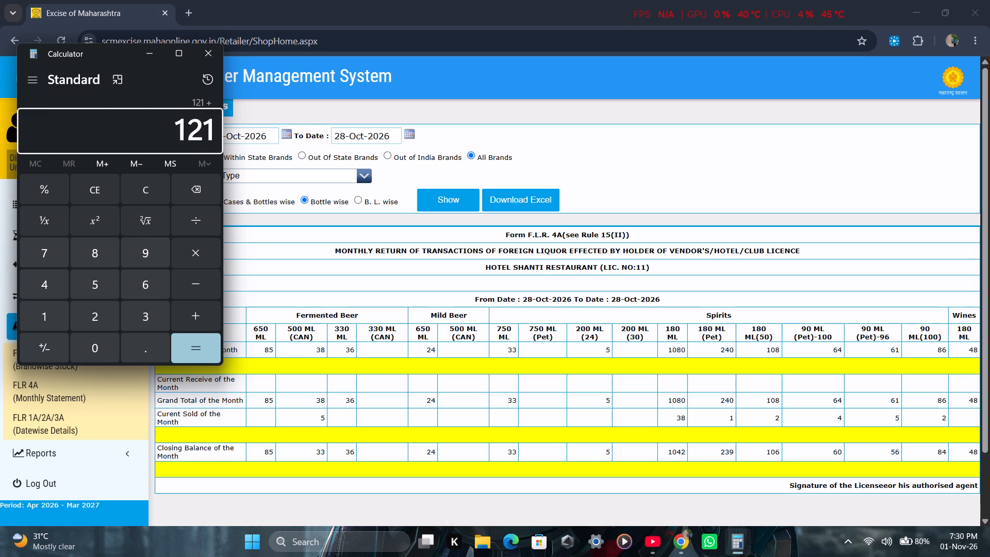
pyautogui.write('76')
pyautogui.press('Return')
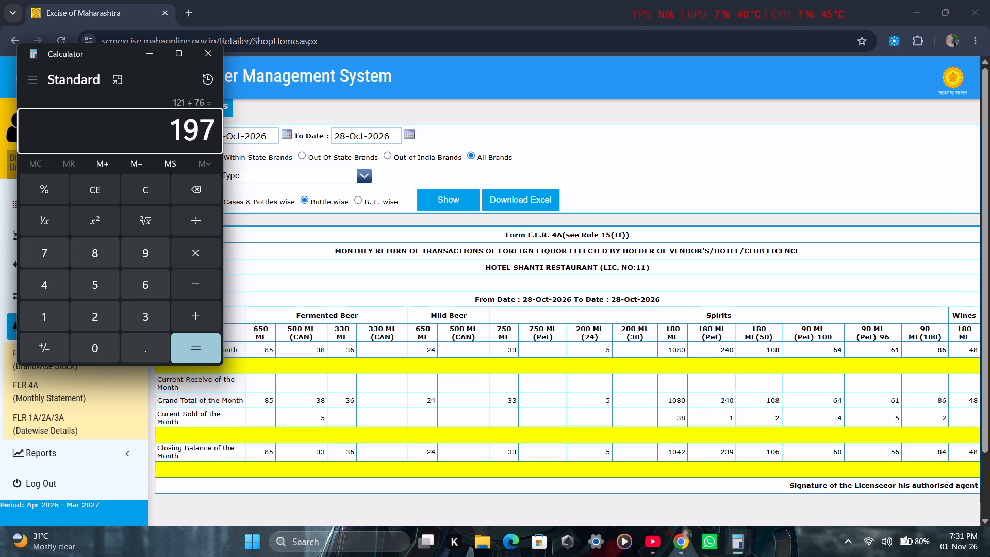
pyautogui.press('Escape')
pyautogui.write('60+')
pyautogui.write('56+')
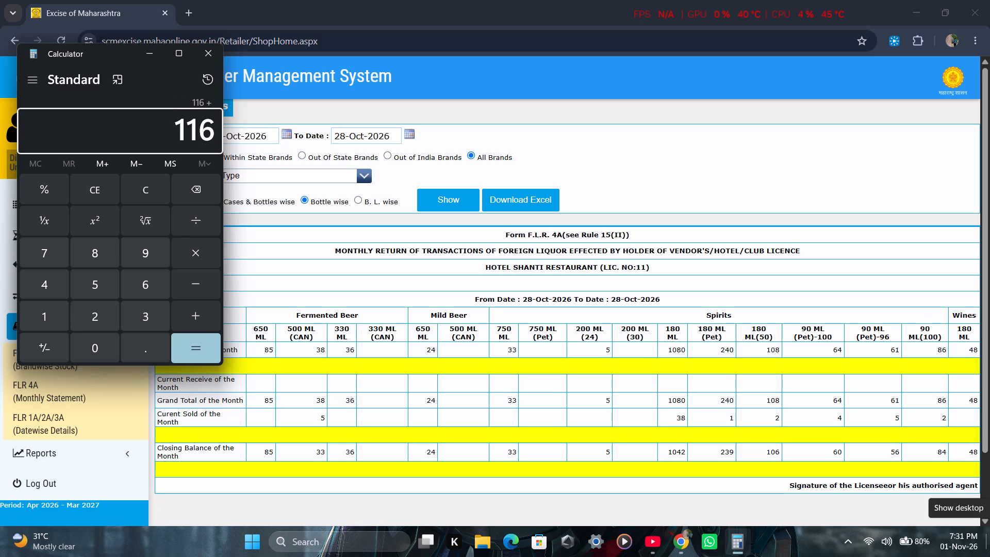
pyautogui.write('84')
pyautogui.press('Return')
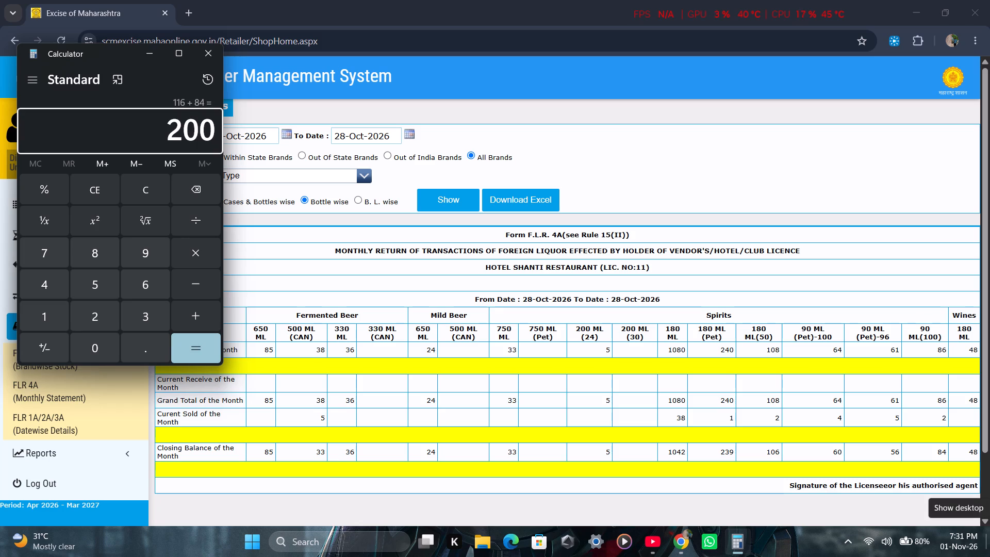
pyautogui.click(205, 53)
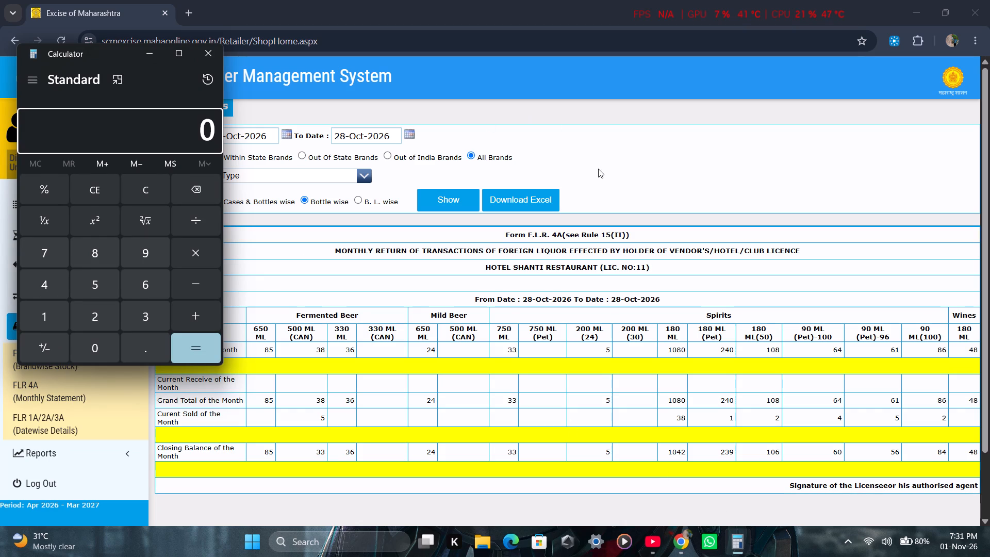
# Recheck the 90 ML comparison in Calculator by computing 76+121 and 60+56+84 again.
pyautogui.press('4')
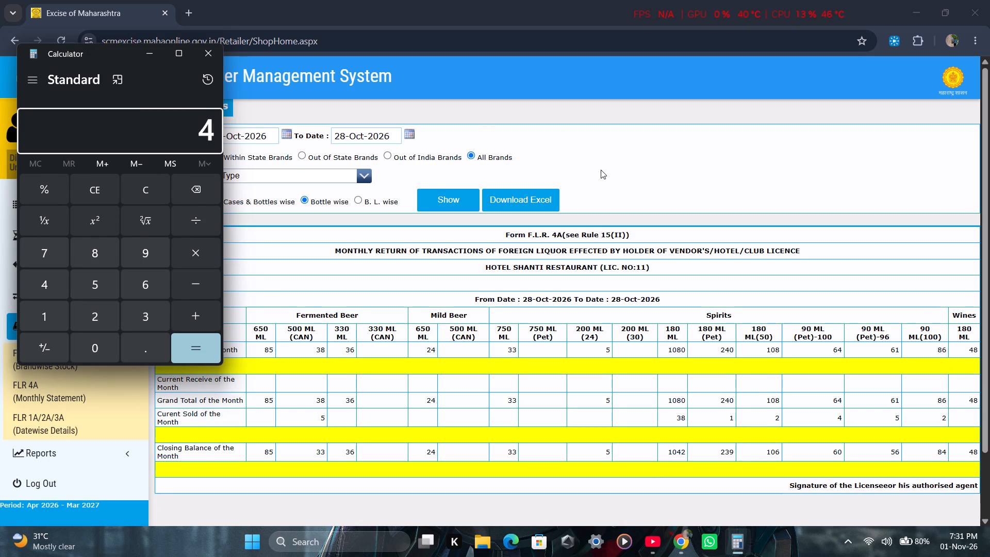
pyautogui.press('BackSpace')
pyautogui.write('76')
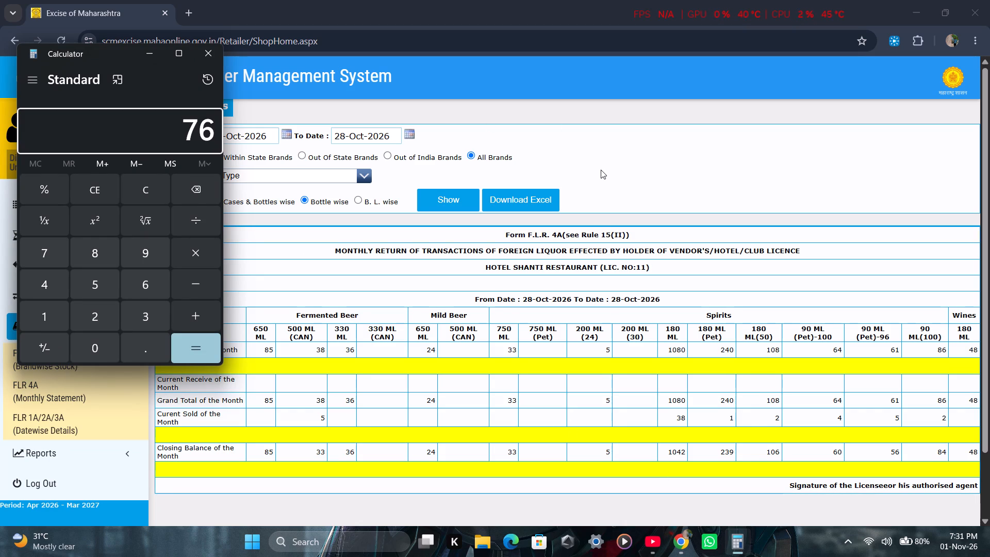
pyautogui.write('121')
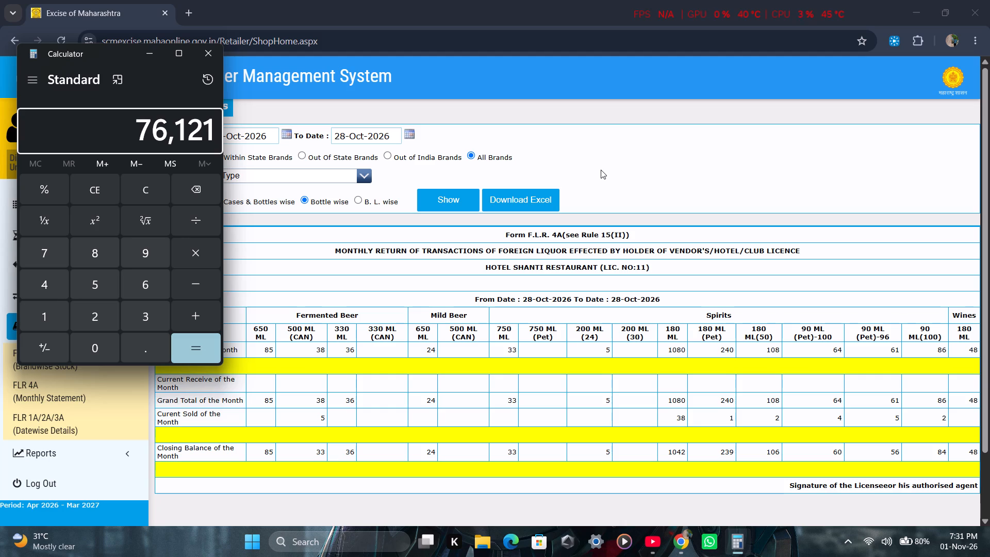
pyautogui.press('Escape')
pyautogui.write('76+')
pyautogui.write('121')
pyautogui.press('Return')
pyautogui.press('Escape')
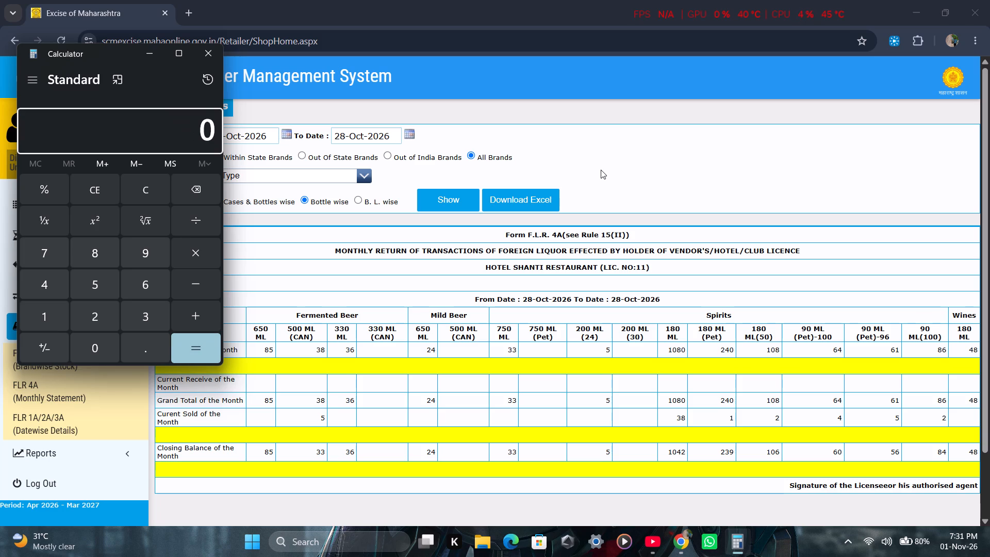
pyautogui.write('60+56+')
pyautogui.write('84')
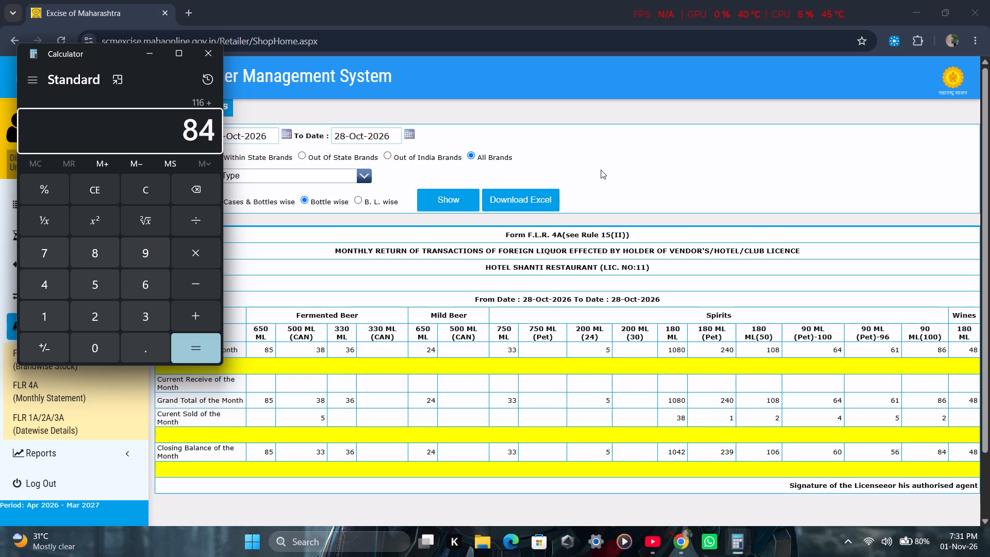
pyautogui.press('Return')
pyautogui.press('Escape')
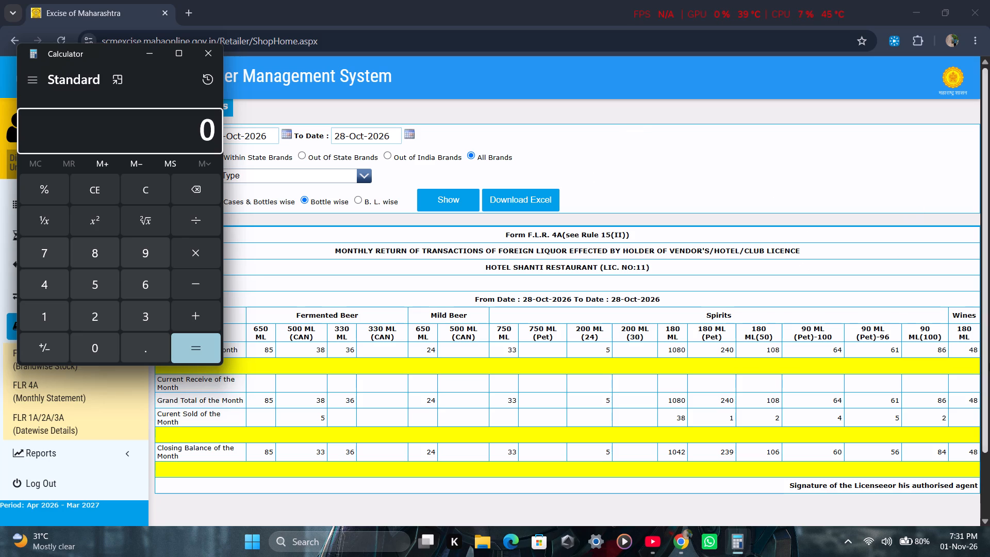
# Switch to YouTube and play the suggested Spider-Man 8D AUDIO playlist video by 플레이 PLAY.
pyautogui.click(655, 546)
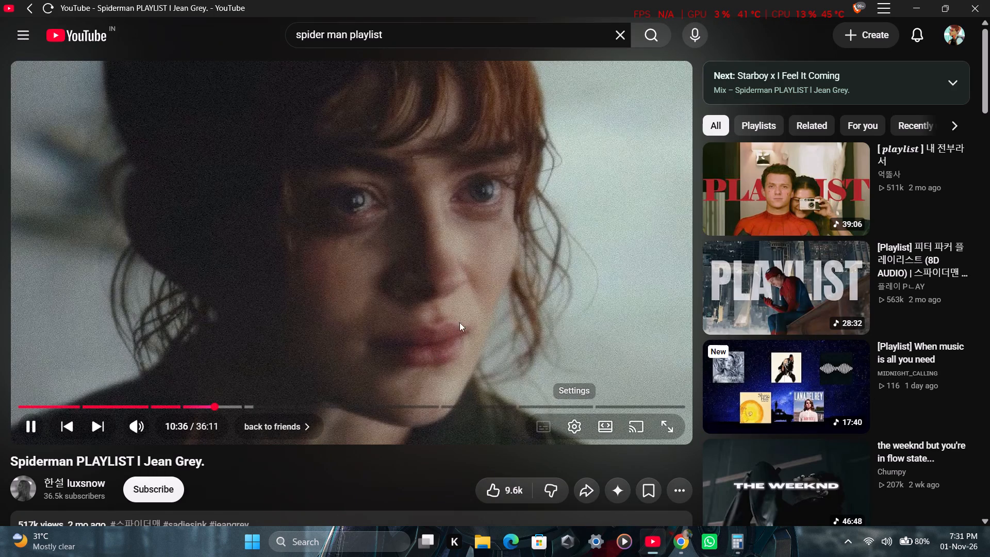
pyautogui.click(735, 296)
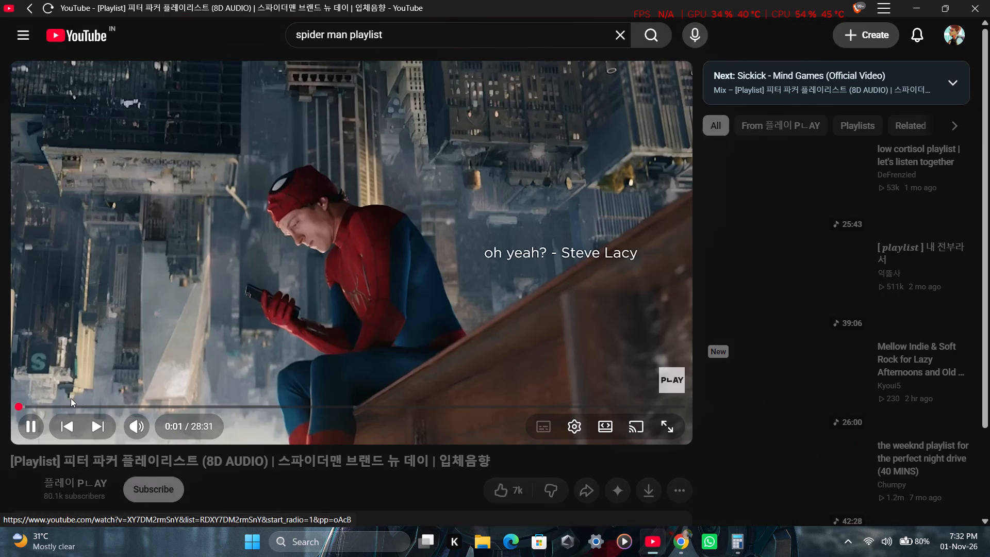
# Skip forward through the 8D AUDIO playlist video's songs to about 13:34.
pyautogui.click(32, 404)
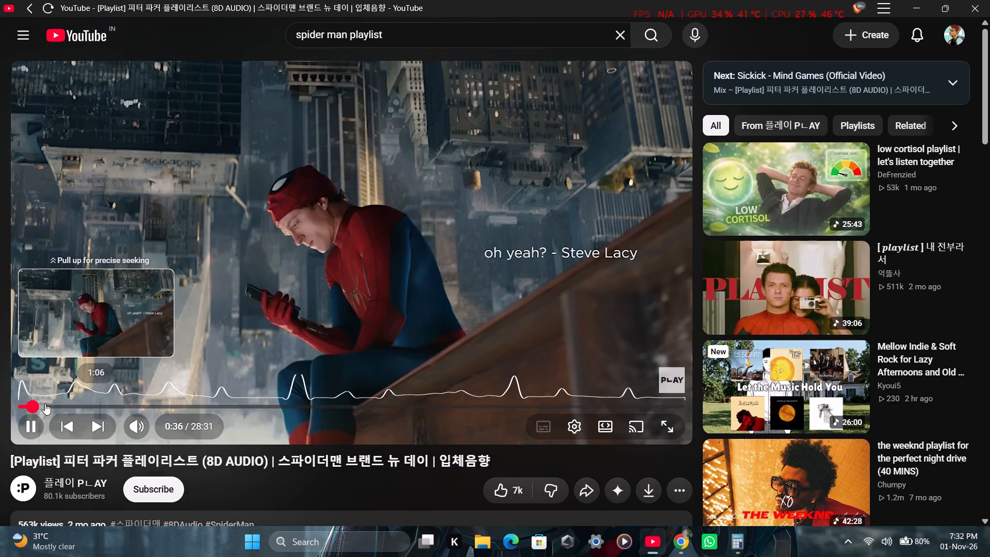
pyautogui.click(74, 401)
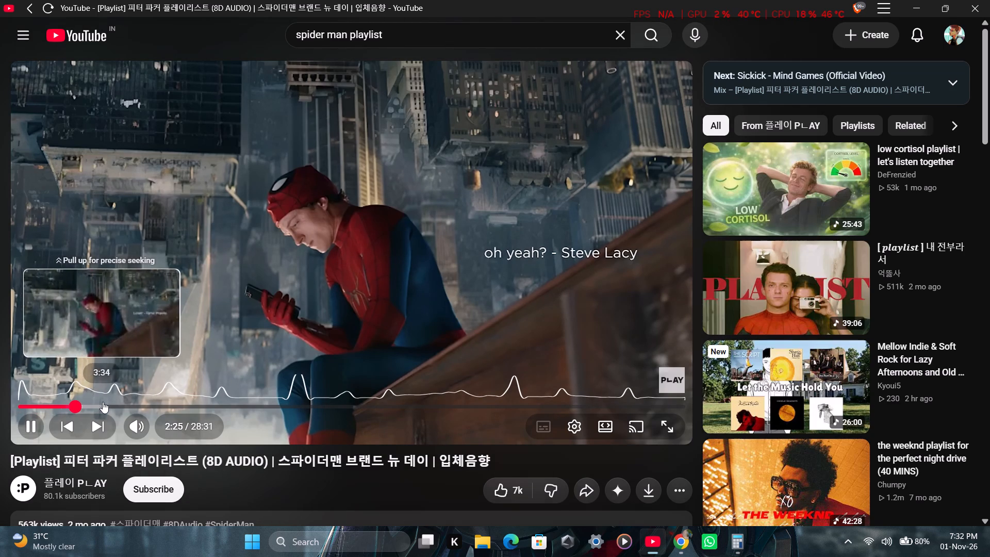
pyautogui.click(103, 402)
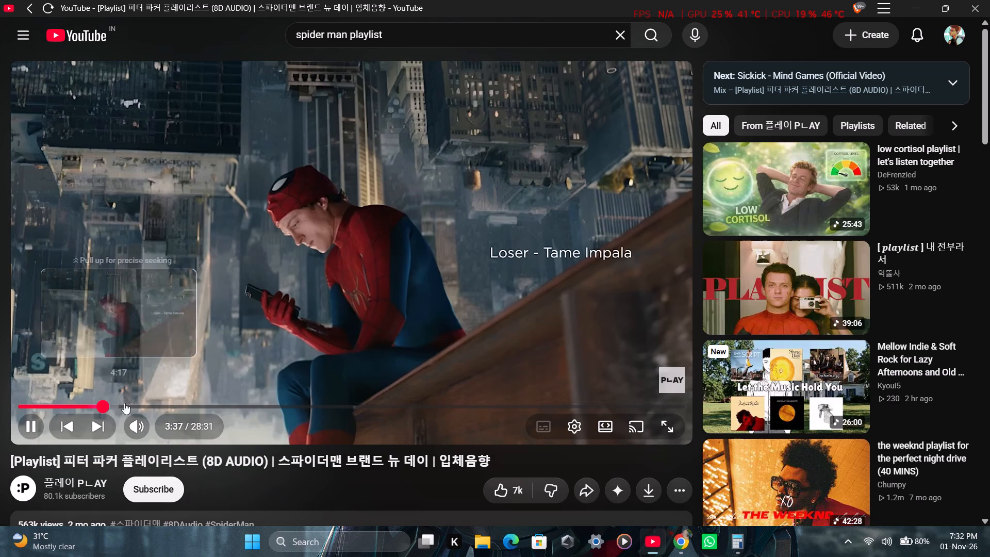
pyautogui.click(138, 405)
pyautogui.click(169, 403)
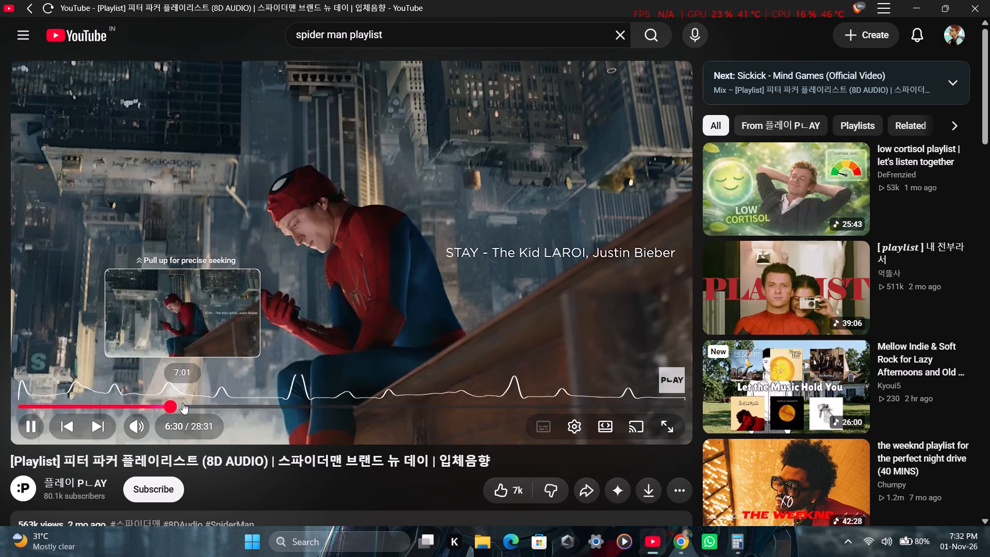
pyautogui.click(183, 403)
pyautogui.click(203, 402)
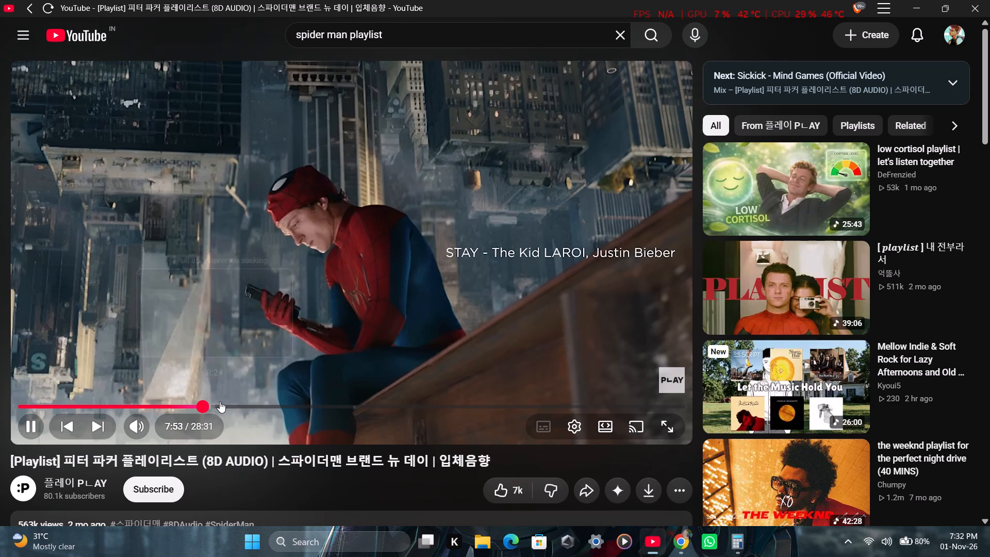
pyautogui.click(224, 401)
pyautogui.click(251, 402)
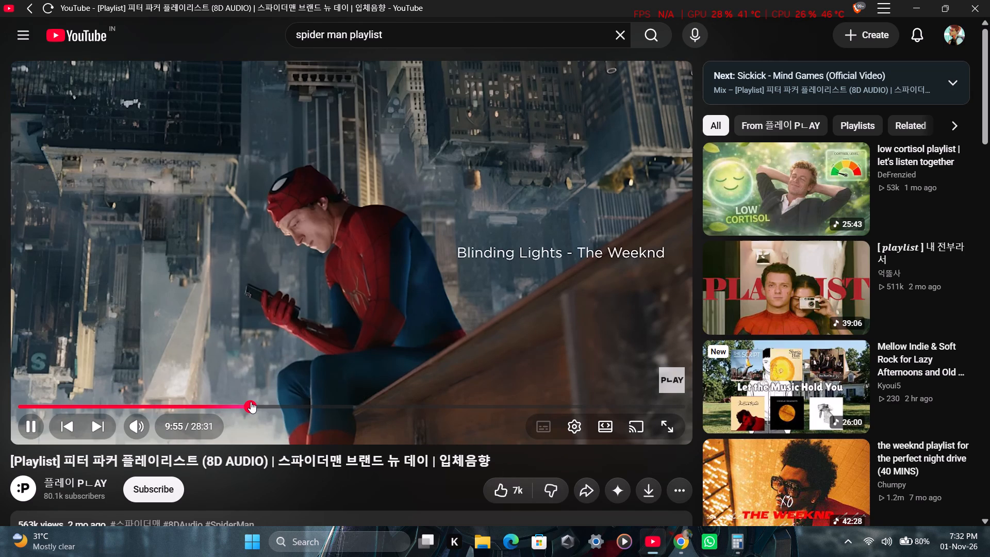
pyautogui.click(278, 402)
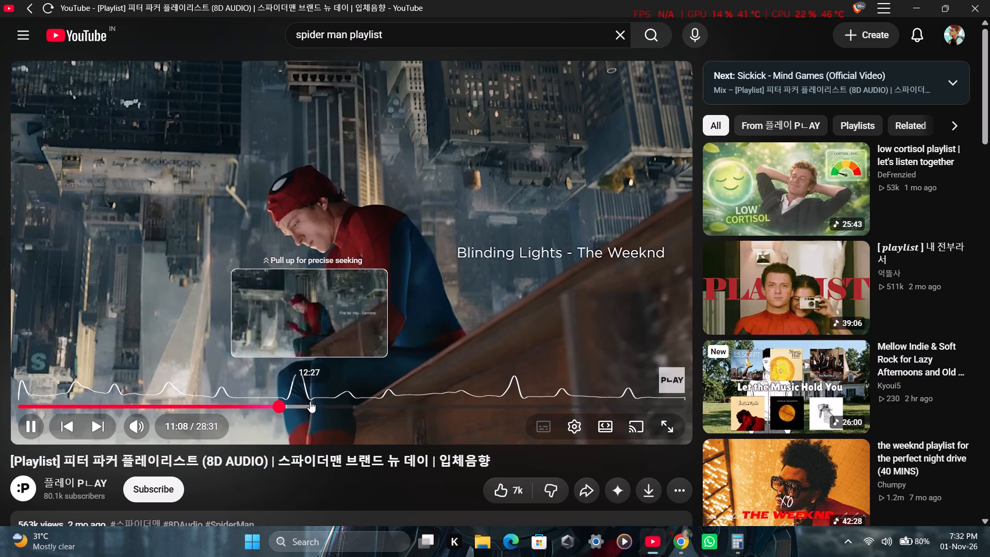
pyautogui.click(310, 401)
pyautogui.click(336, 405)
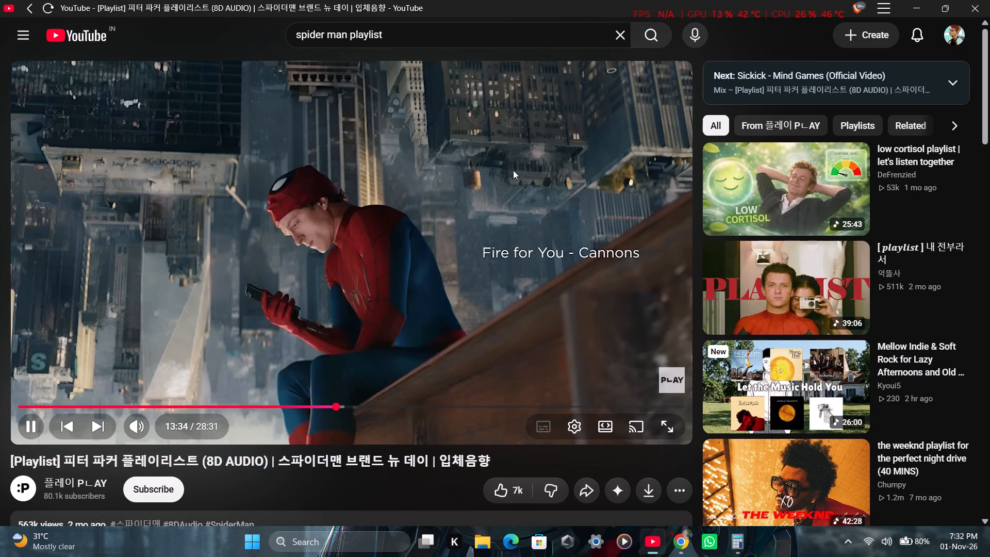
# Return to the YouTube home page and browse the recommended videos while the playlist keeps playing.
pyautogui.click(69, 35)
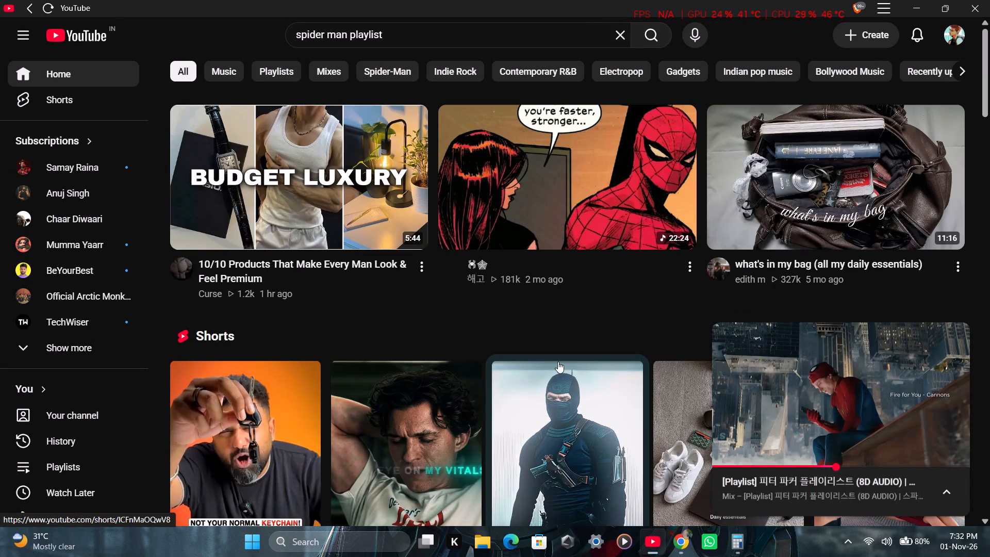
pyautogui.scroll(-1, 558, 364)
pyautogui.scroll(2, 558, 367)
pyautogui.scroll(-3, 560, 366)
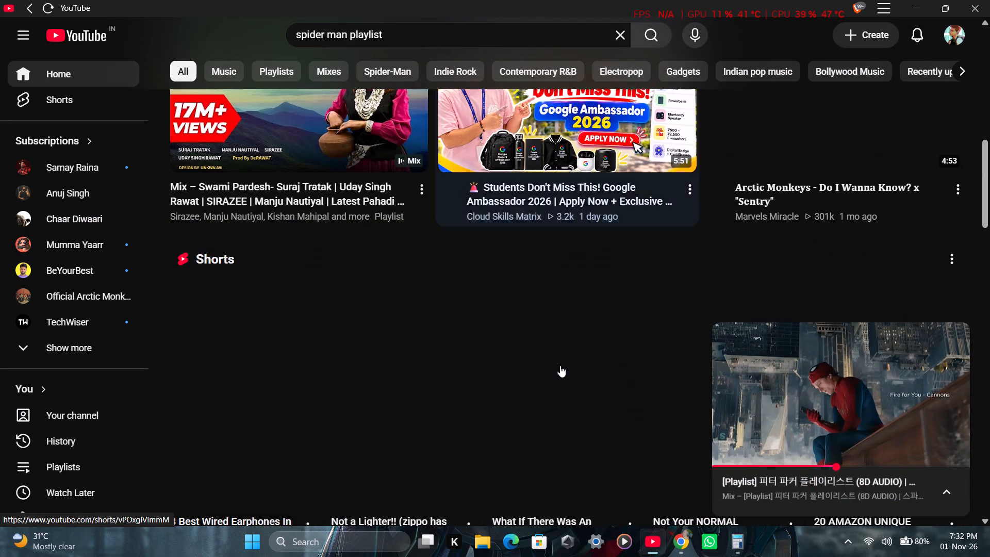
pyautogui.scroll(-2, 560, 366)
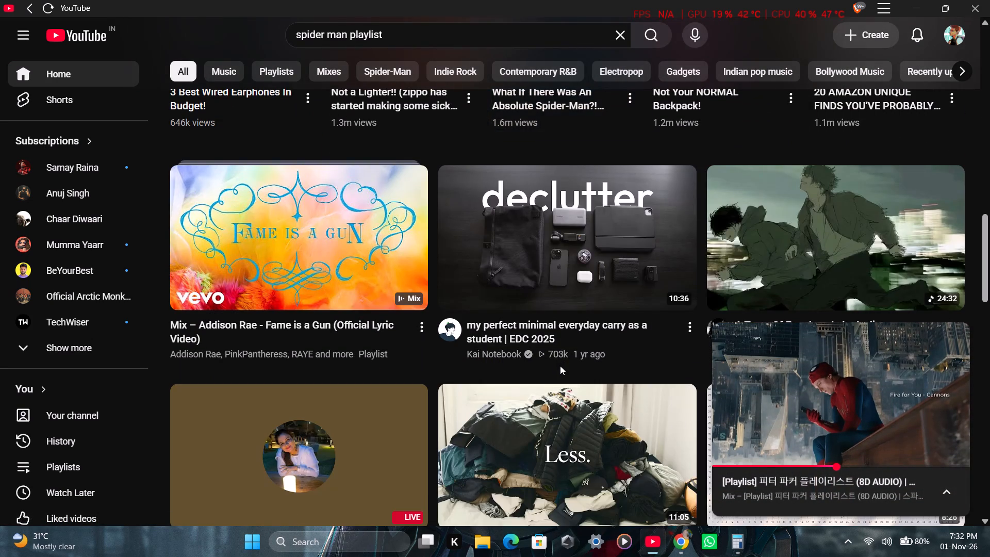
pyautogui.scroll(-2, 560, 366)
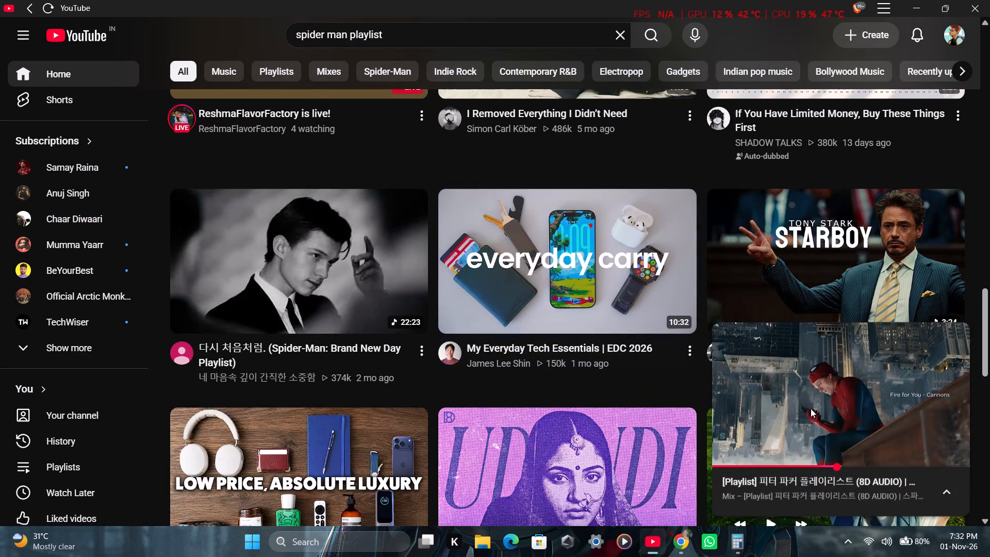
# Close the mini player and play the Tony Stark • Starboy (The Weeknd) video by V2Edit.
pyautogui.click(957, 339)
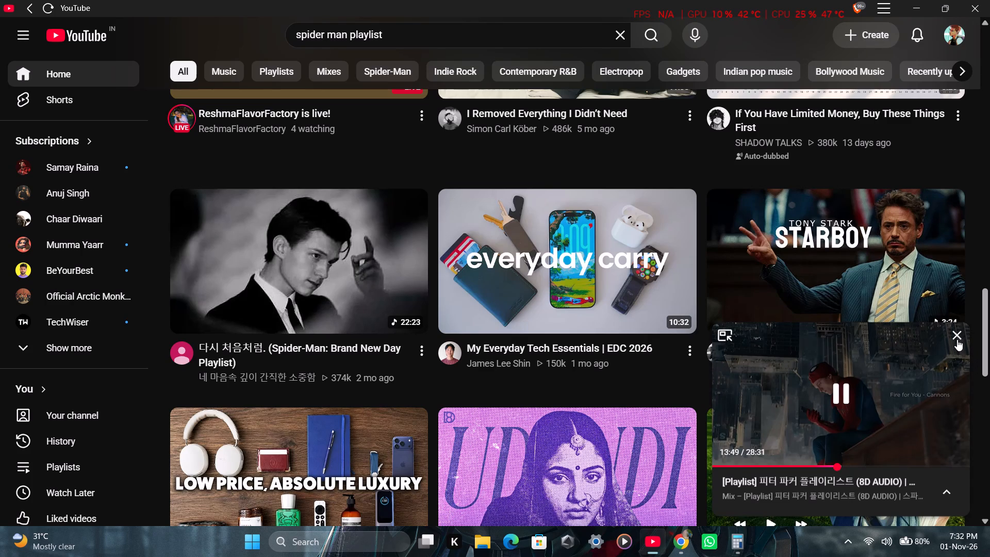
pyautogui.click(844, 278)
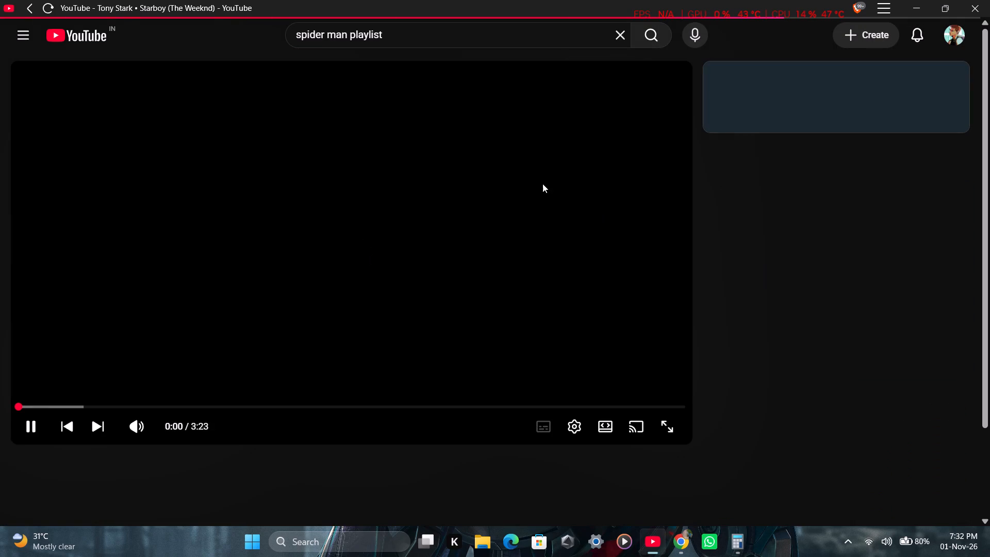
pyautogui.rightClick(516, 162)
pyautogui.rightClick(417, 150)
pyautogui.click(449, 171)
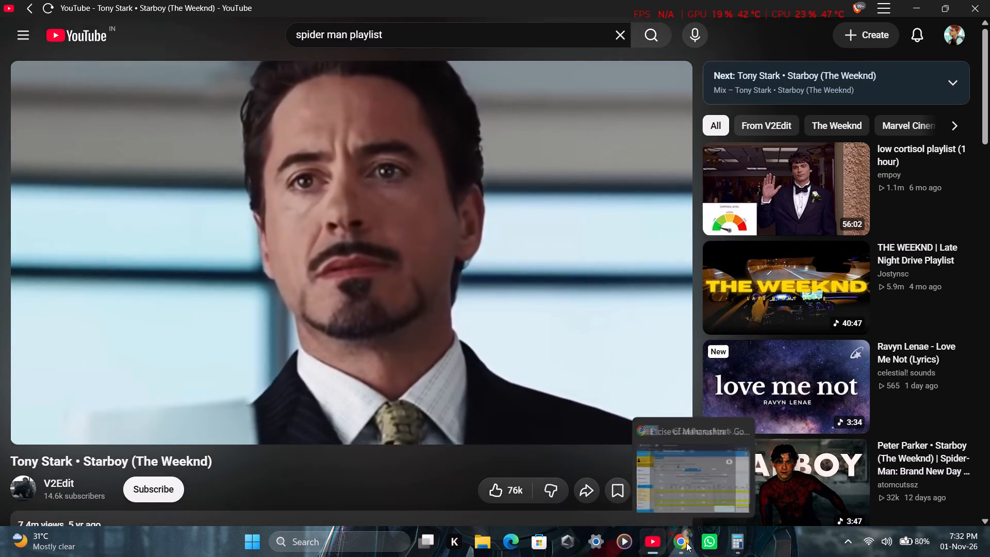
# Switch to the excise site in Chrome, search the daily sales entries for 28-Oct-2026 and open that day's entry for editing.
pyautogui.click(686, 543)
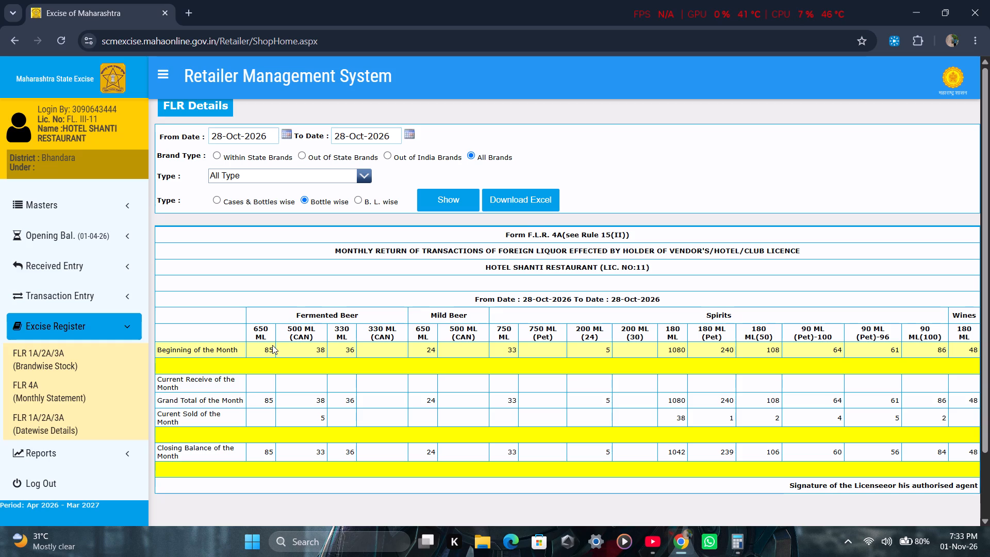
pyautogui.click(81, 293)
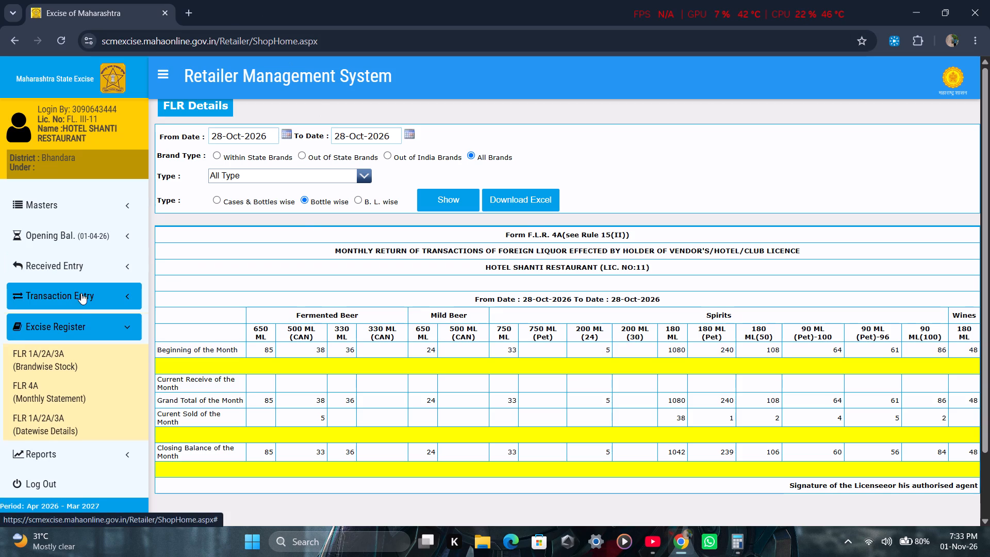
pyautogui.click(76, 323)
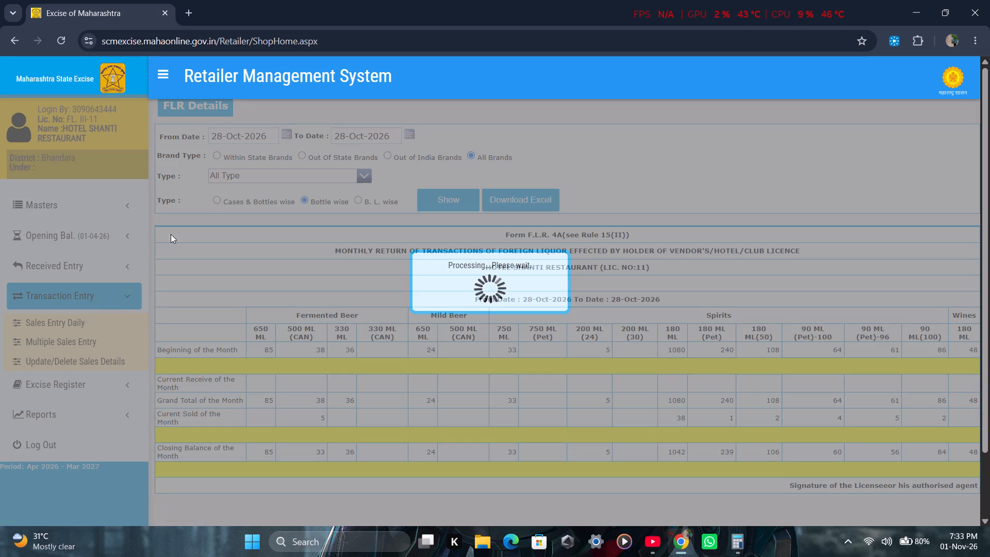
pyautogui.click(285, 126)
pyautogui.click(283, 138)
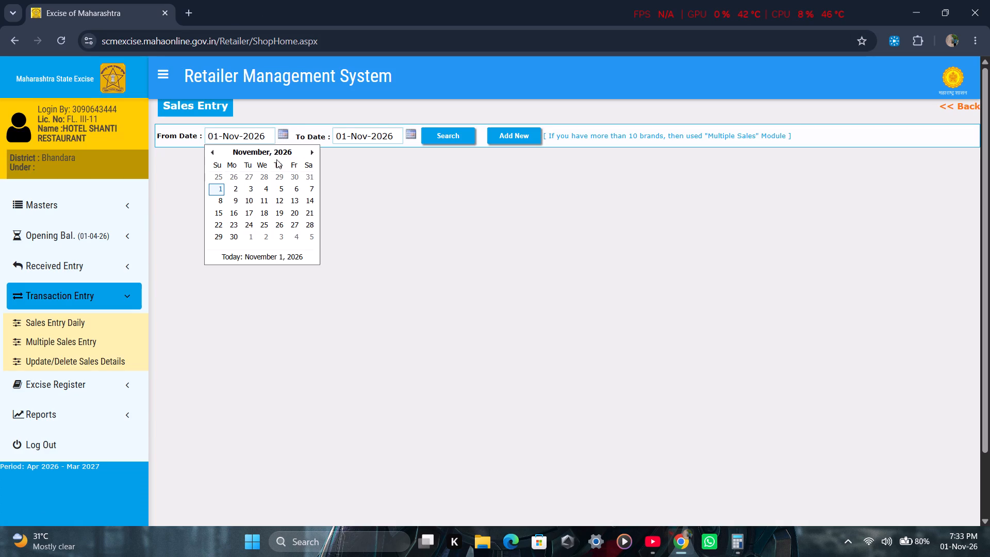
pyautogui.click(265, 176)
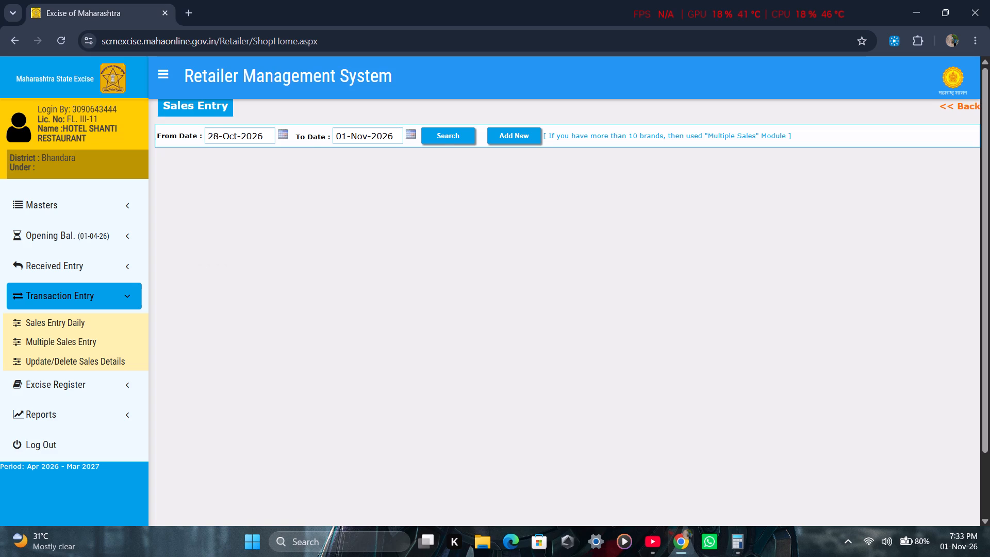
pyautogui.click(413, 133)
pyautogui.click(391, 177)
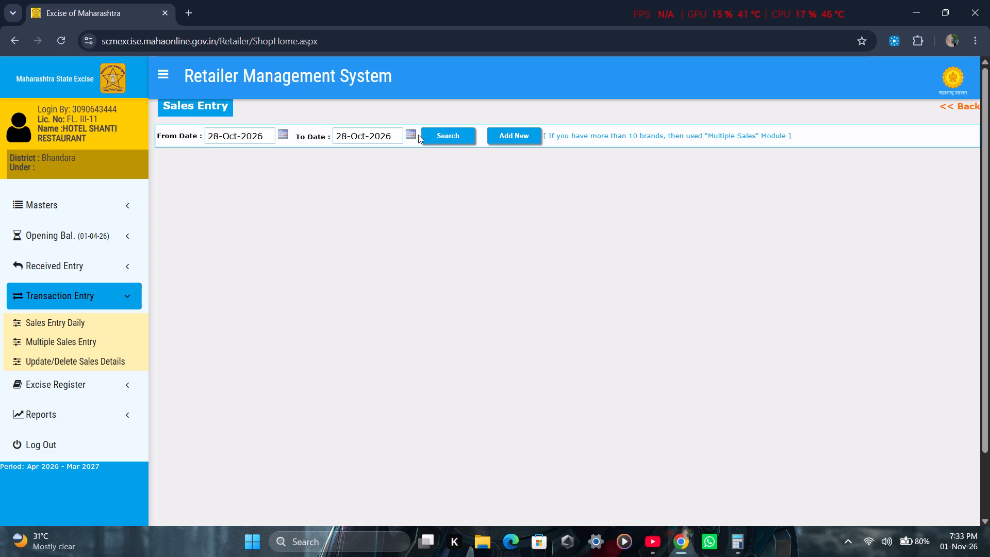
pyautogui.click(426, 135)
pyautogui.click(190, 185)
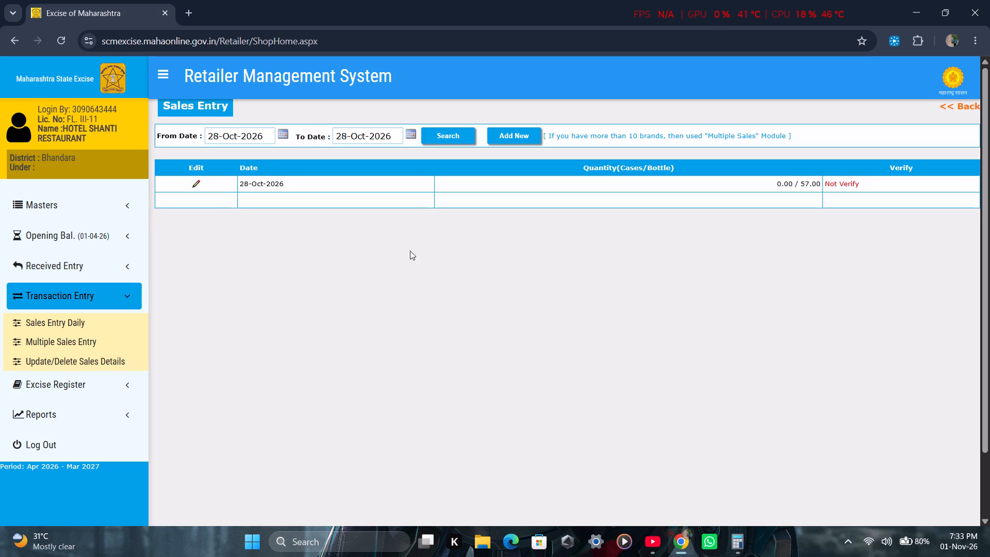
pyautogui.click(194, 182)
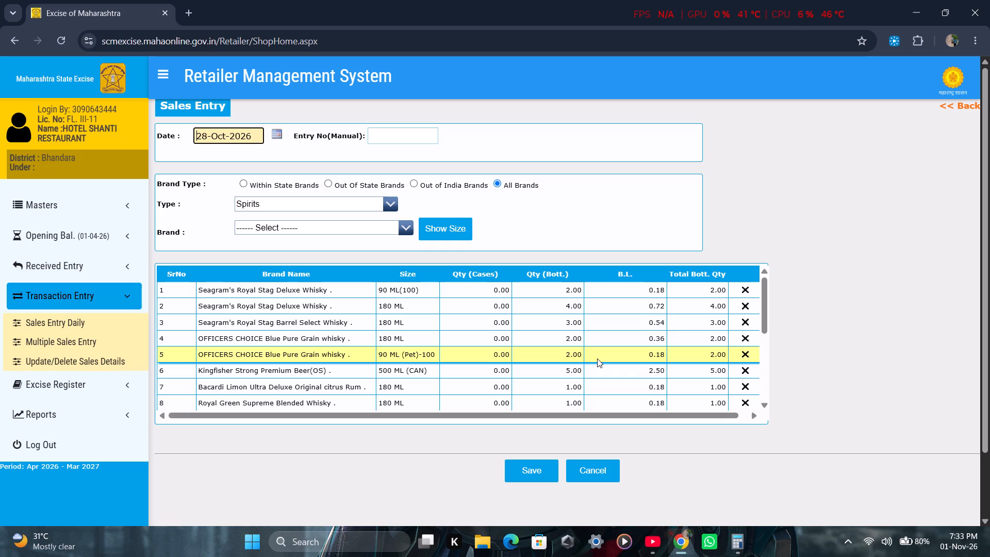
# Review the brand, size and bottle quantity rows of the 28-Oct-2026 sales entry for a missing sale.
pyautogui.scroll(-1, 597, 358)
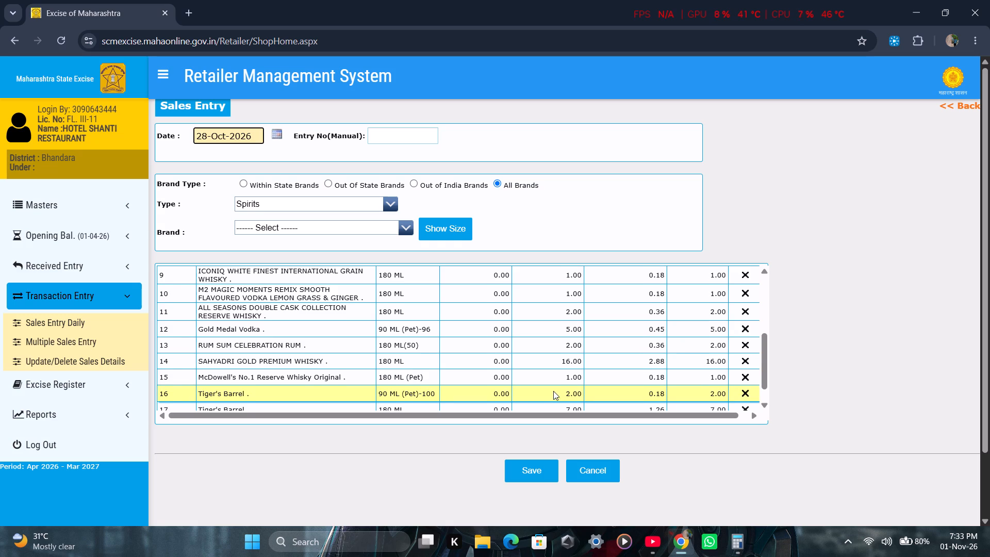
pyautogui.scroll(-1, 553, 391)
pyautogui.scroll(1, 553, 387)
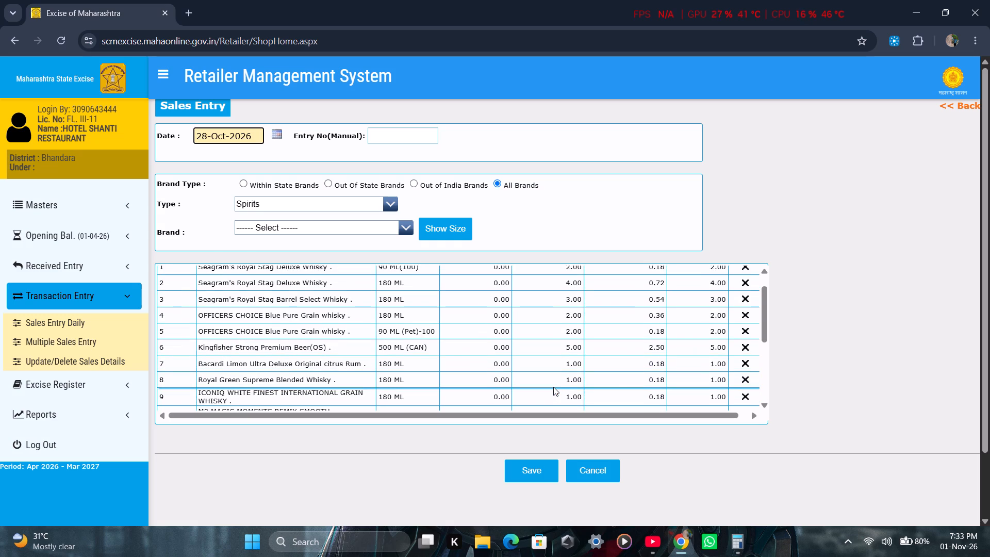
pyautogui.scroll(-1, 553, 387)
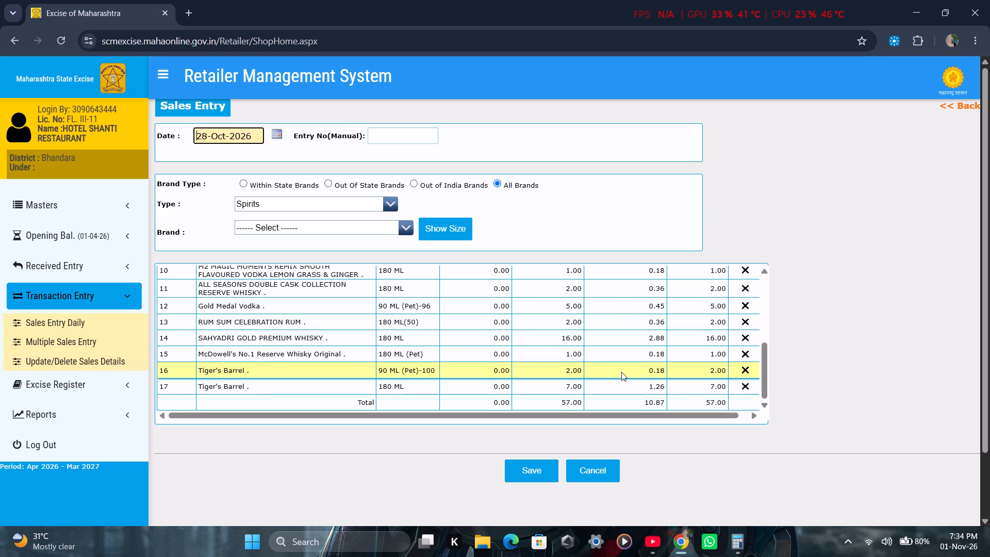
pyautogui.click(440, 233)
pyautogui.scroll(-1, 436, 373)
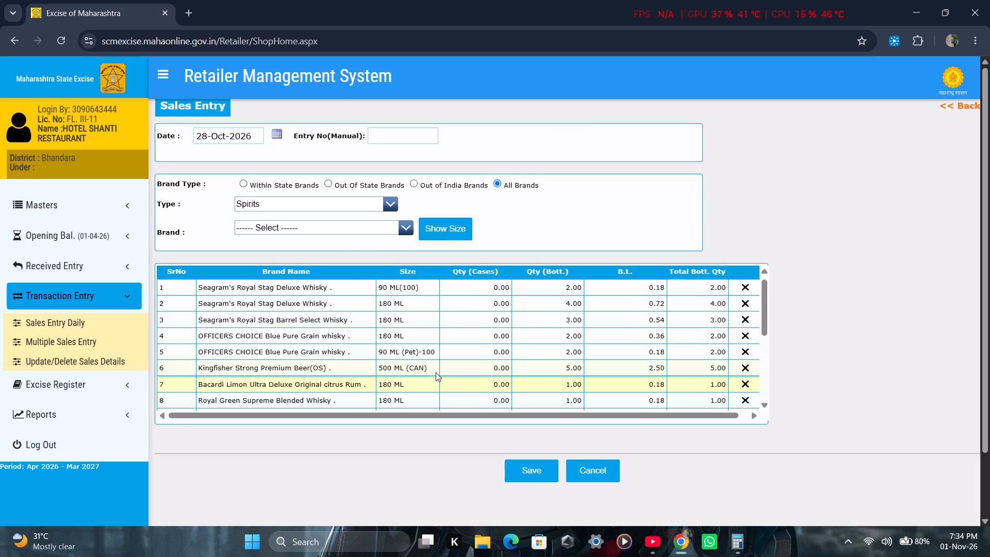
pyautogui.scroll(-1, 435, 364)
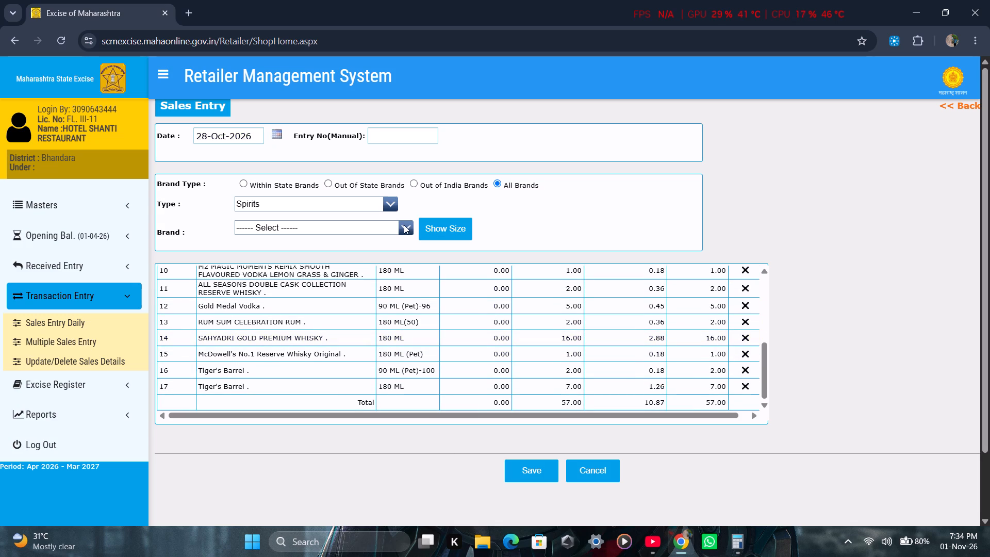
pyautogui.scroll(3, 409, 264)
pyautogui.scroll(4, 480, 359)
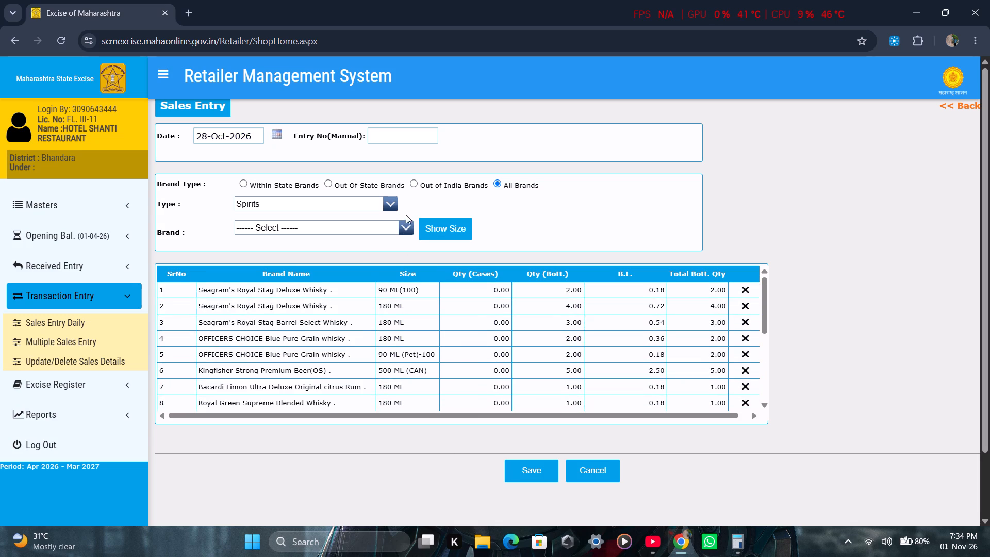
# Add 3 bottles of Old Cask Classic XXX Rum, 90 ML (Pet)-96, to the 28-Oct-2026 sales entry.
pyautogui.click(408, 227)
pyautogui.scroll(-8, 422, 308)
pyautogui.scroll(1, 423, 316)
pyautogui.scroll(-2, 423, 316)
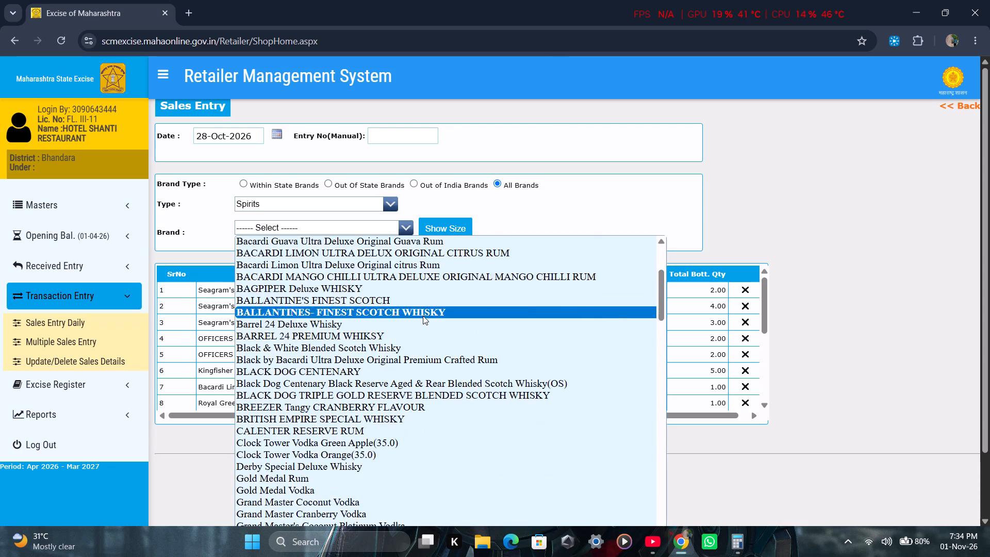
pyautogui.scroll(-13, 423, 316)
pyautogui.scroll(-14, 426, 301)
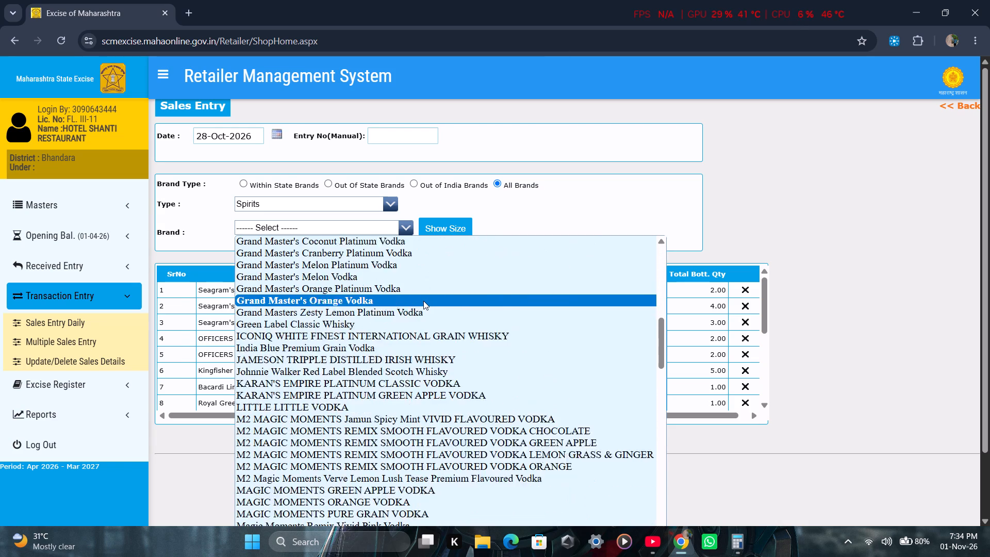
pyautogui.scroll(-18, 423, 301)
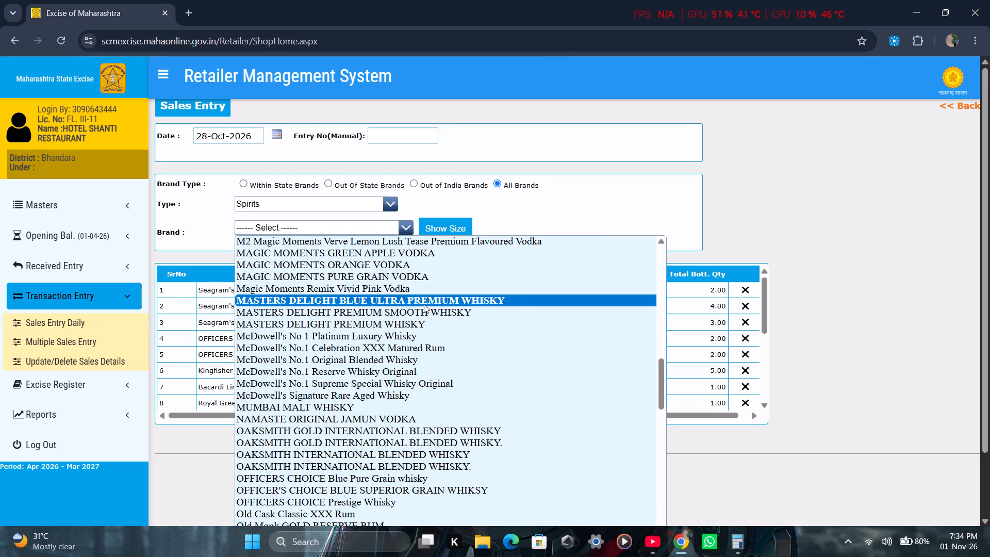
pyautogui.scroll(-10, 424, 304)
pyautogui.click(427, 402)
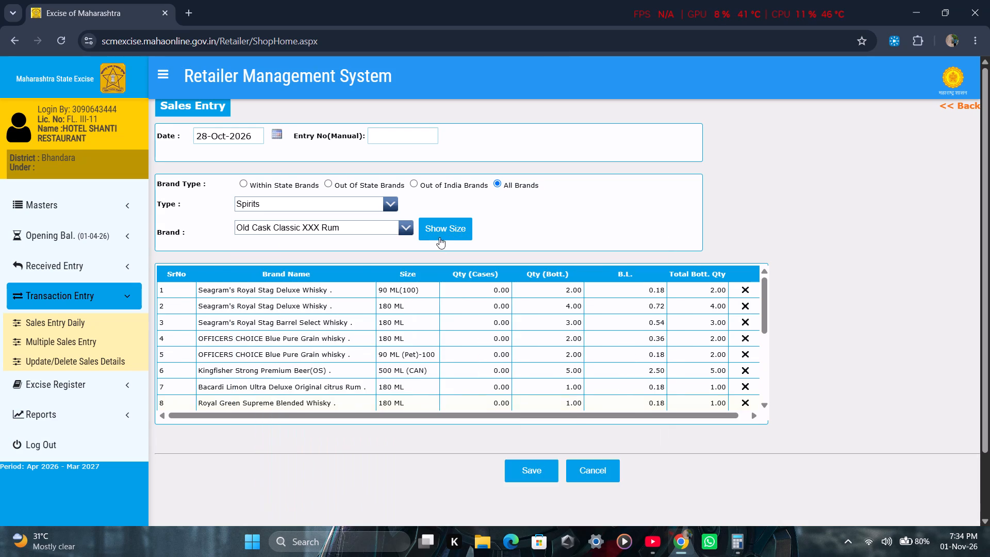
pyautogui.doubleClick(443, 233)
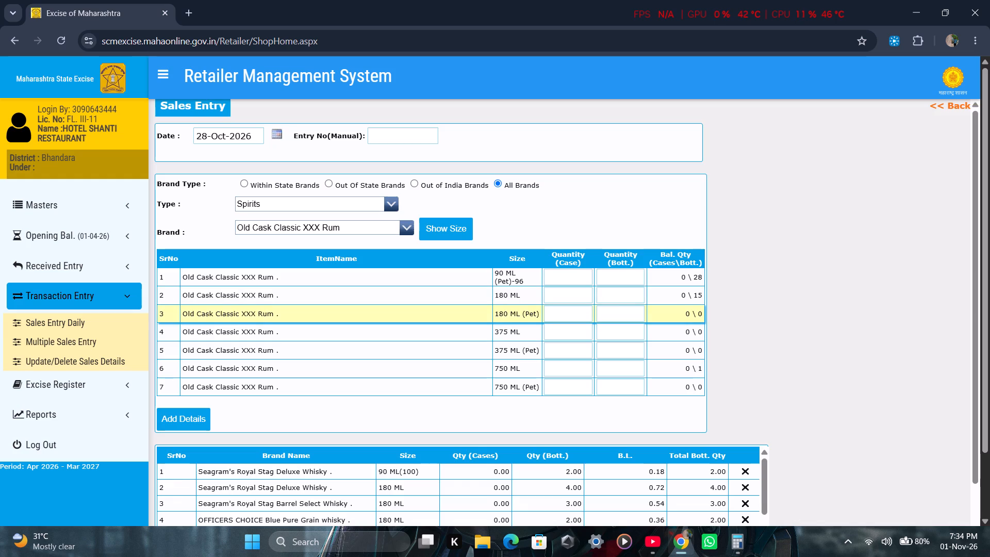
pyautogui.click(632, 277)
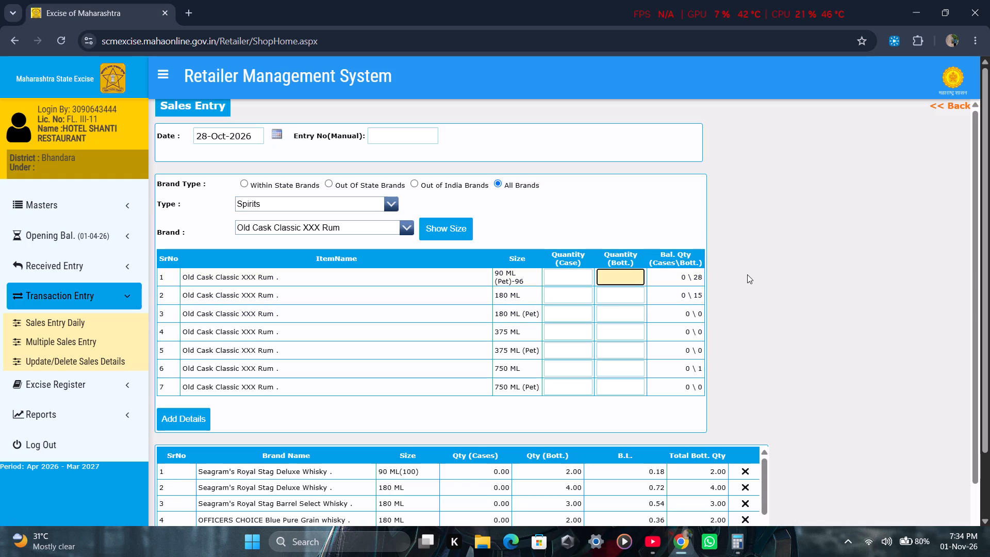
pyautogui.press('3')
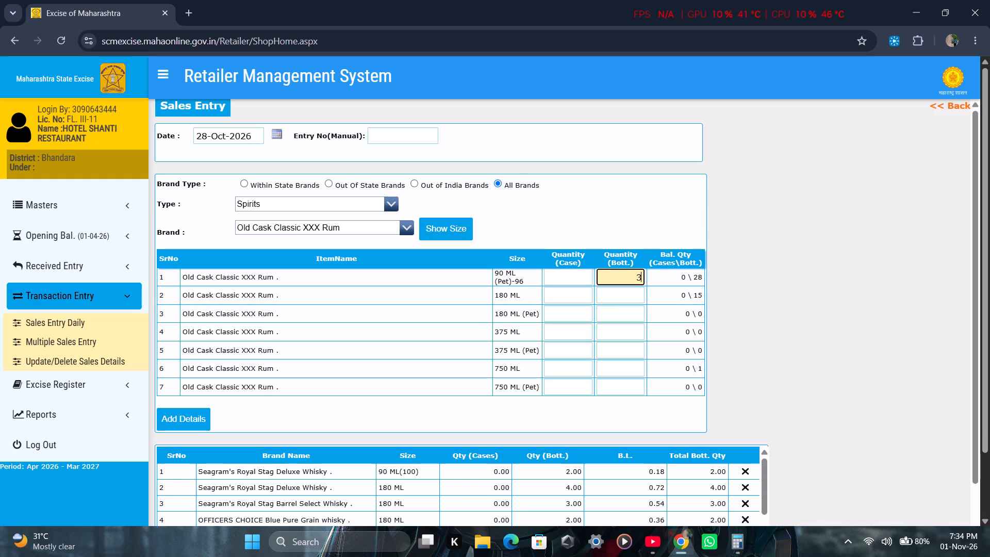
pyautogui.click(192, 413)
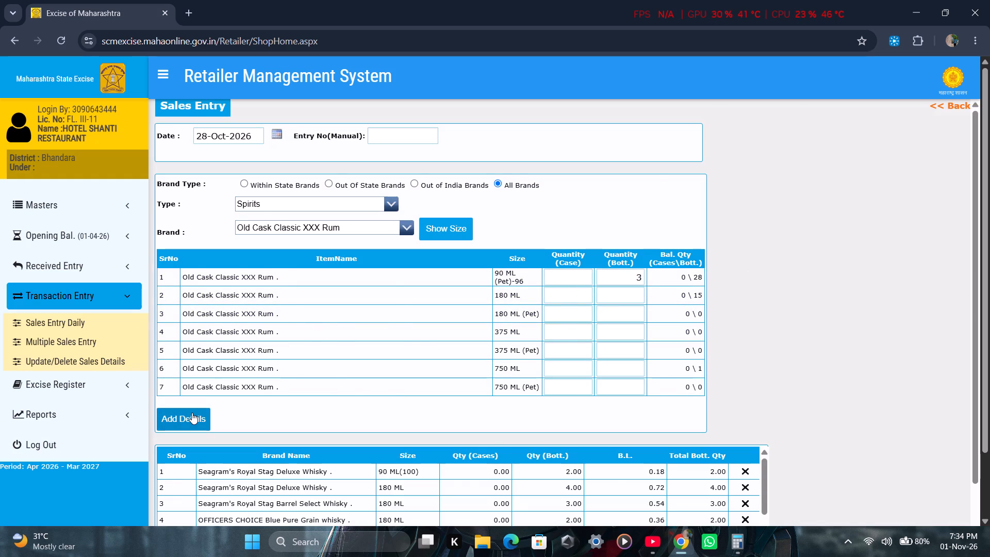
# Check the added rum row and save the 28-Oct-2026 sales entry.
pyautogui.scroll(-6, 562, 400)
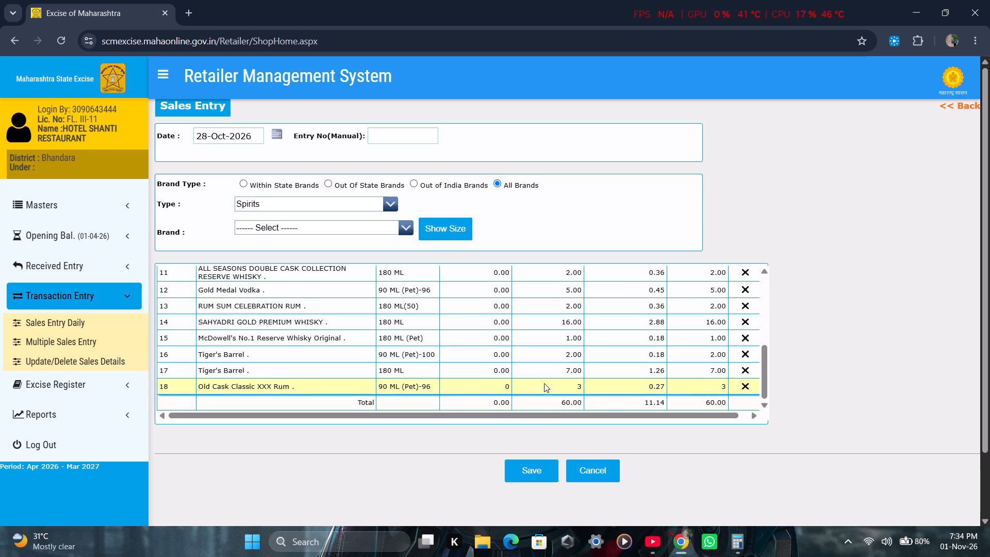
pyautogui.scroll(4, 544, 382)
pyautogui.click(541, 463)
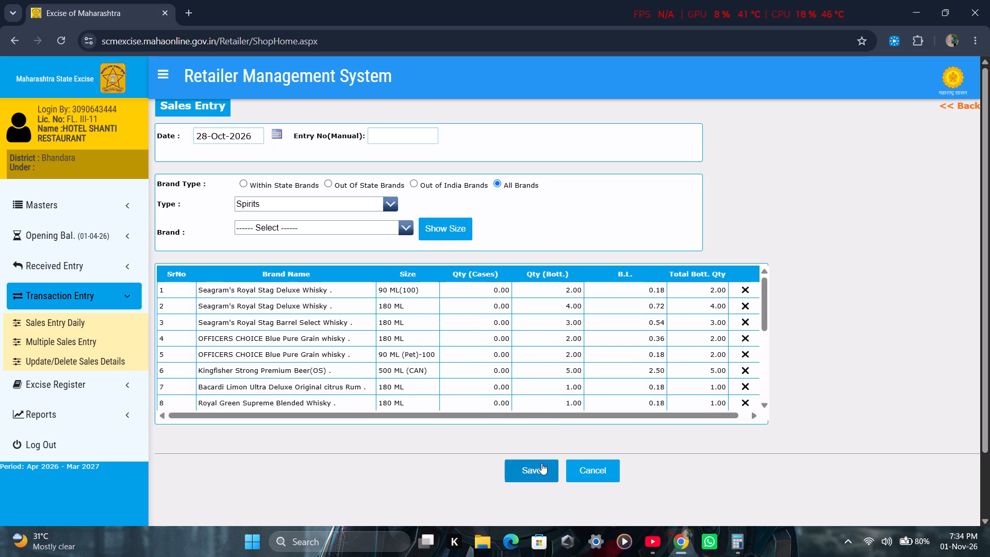
pyautogui.click(686, 371)
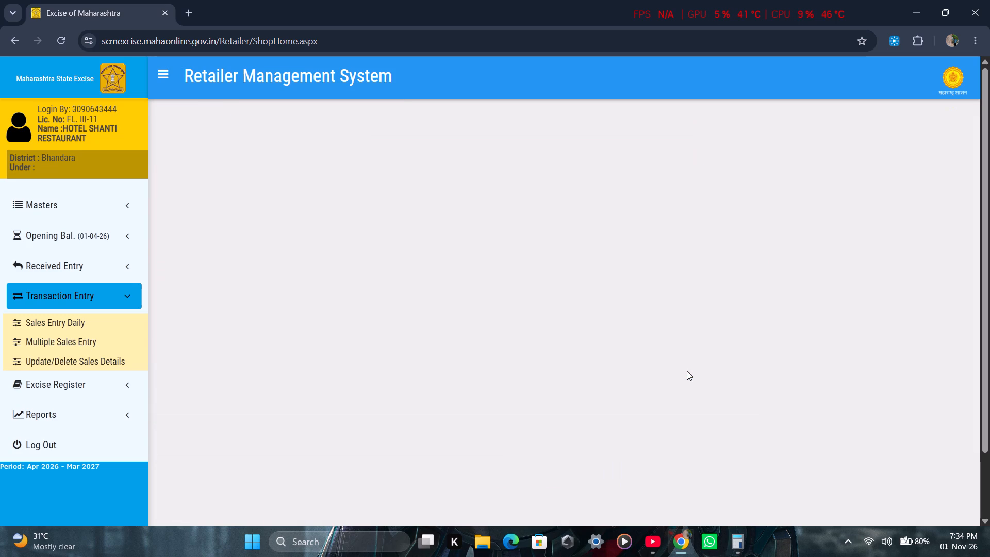
# Search the daily sales for 28-Oct-2026 and reopen that entry to recheck its brand rows and quantities.
pyautogui.click(285, 131)
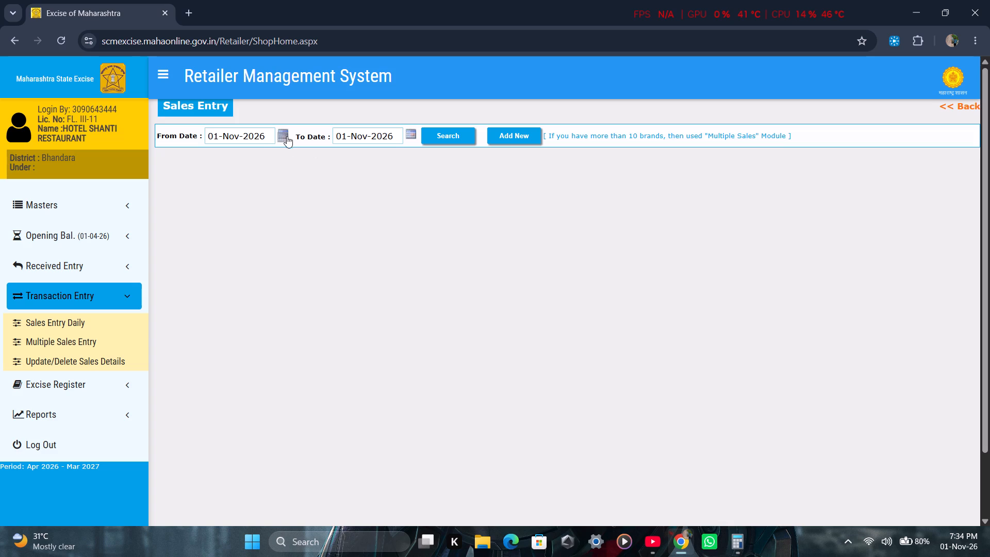
pyautogui.click(282, 132)
pyautogui.click(265, 175)
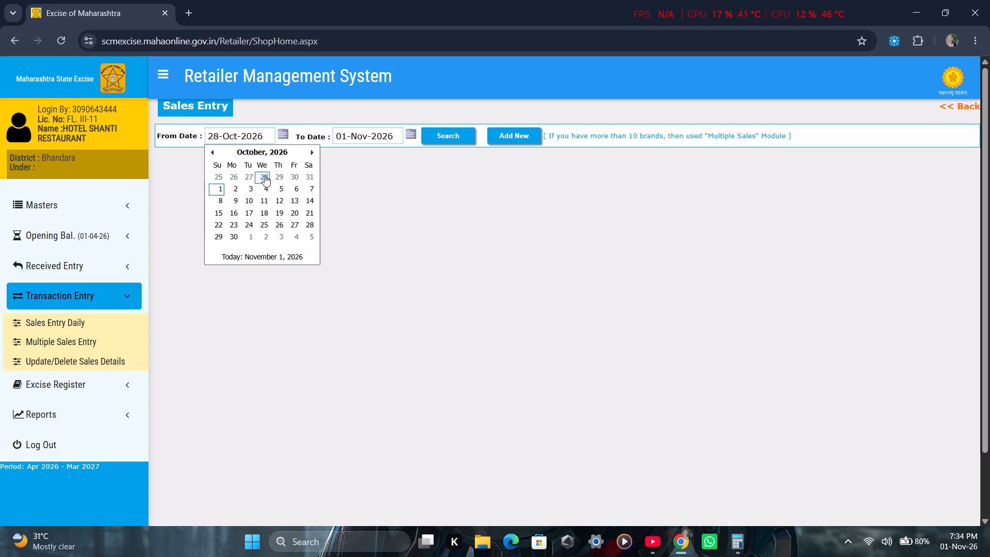
pyautogui.click(412, 132)
pyautogui.click(392, 173)
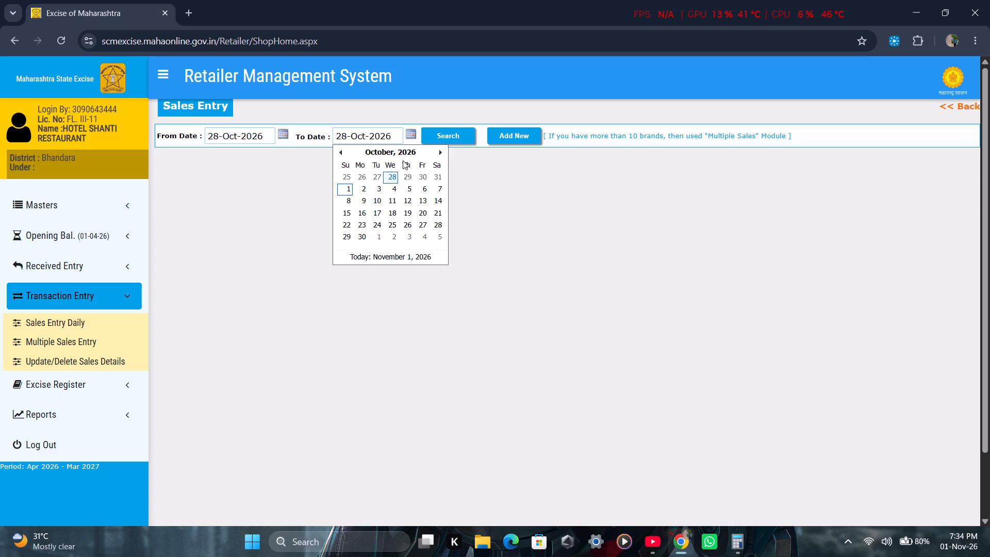
pyautogui.click(436, 136)
pyautogui.click(201, 179)
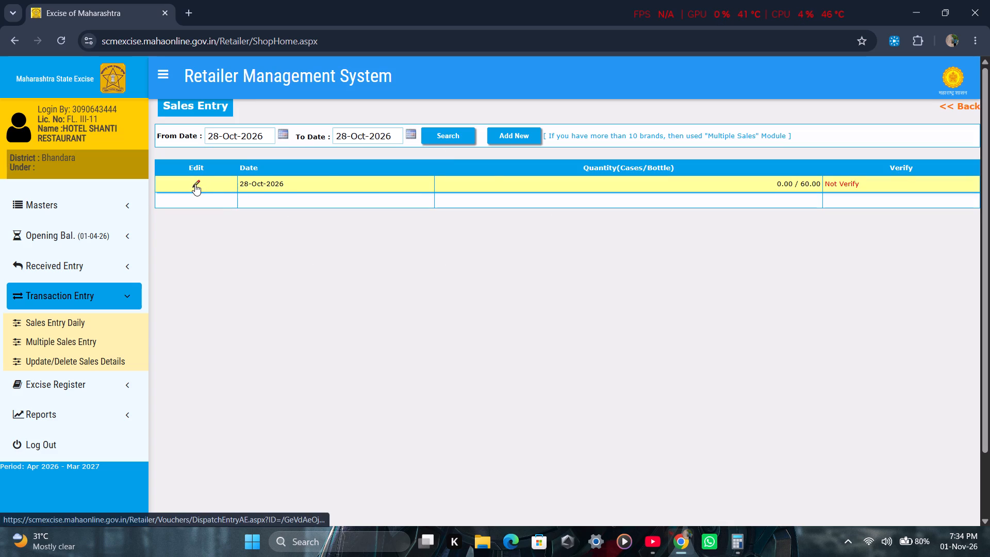
pyautogui.click(195, 184)
pyautogui.scroll(-4, 428, 298)
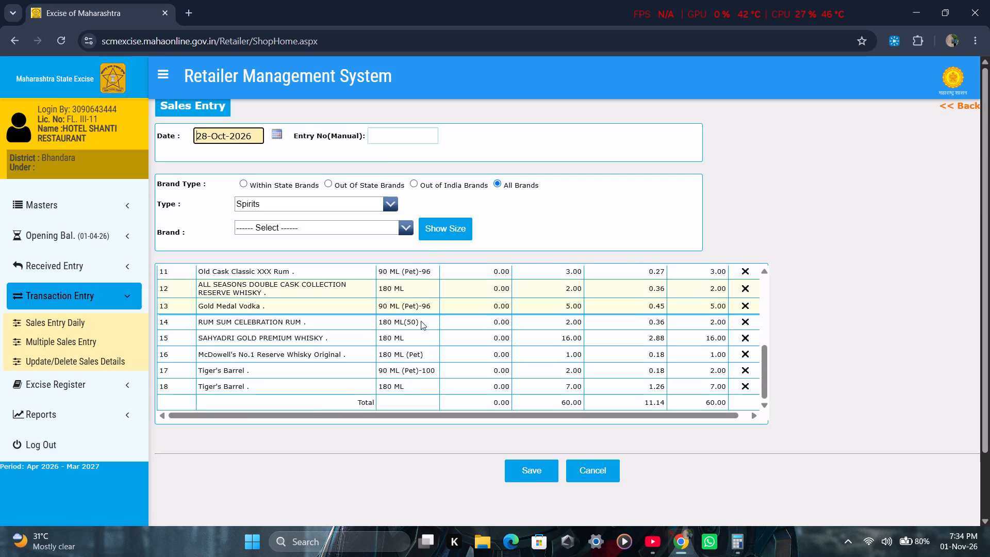
pyautogui.scroll(1, 419, 371)
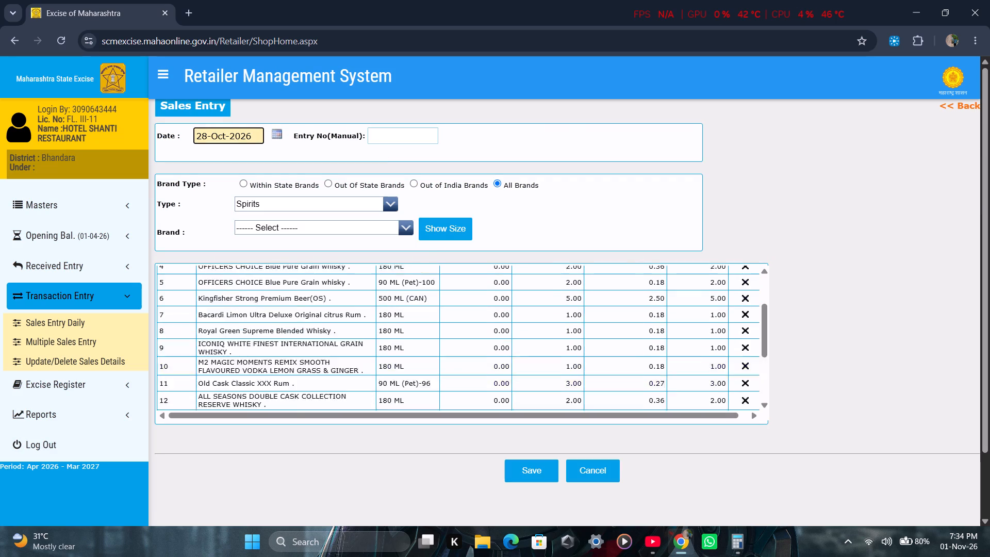
pyautogui.scroll(-1, 419, 371)
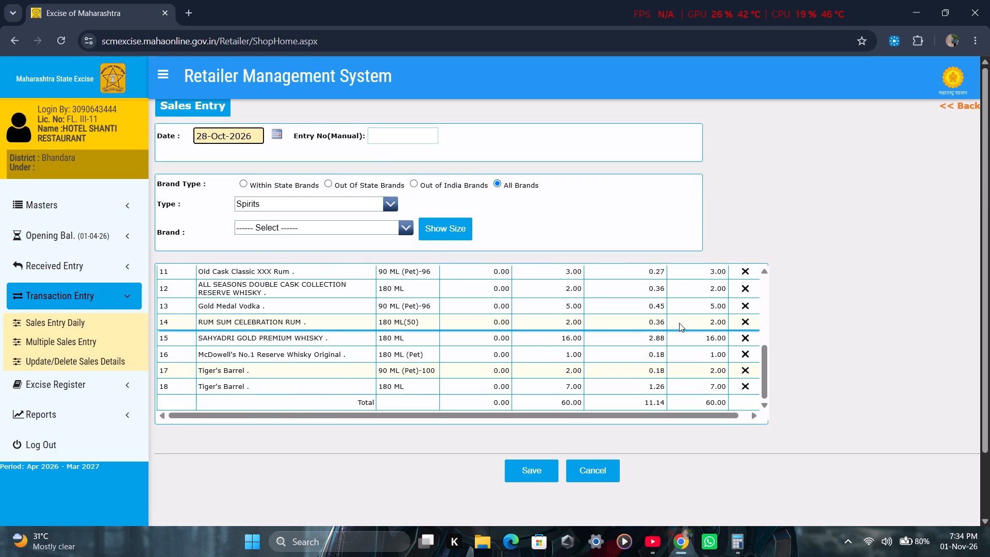
# Check the remaining brand rows and save the 28-Oct-2026 sales entry.
pyautogui.moveTo(765, 354); pyautogui.dragTo(765, 338)
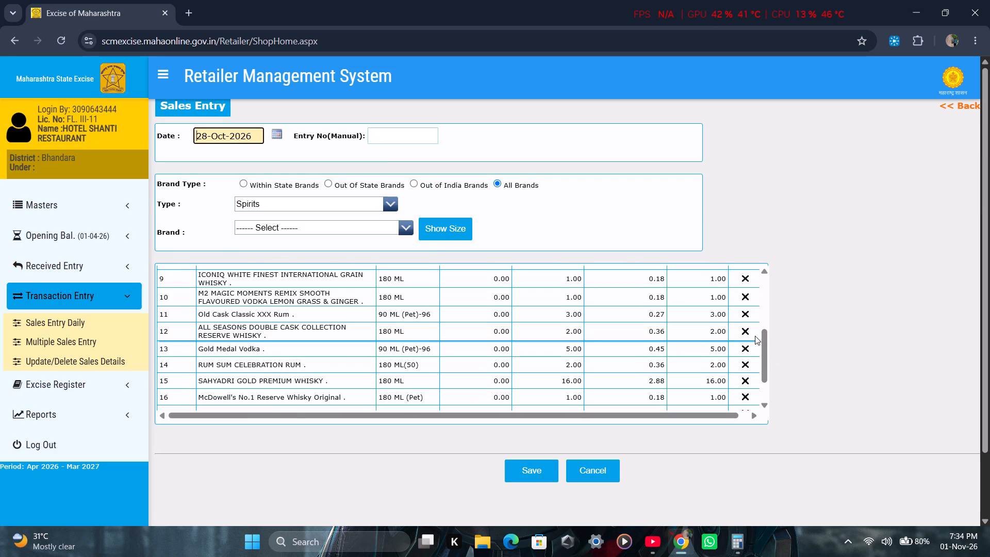
pyautogui.click(547, 473)
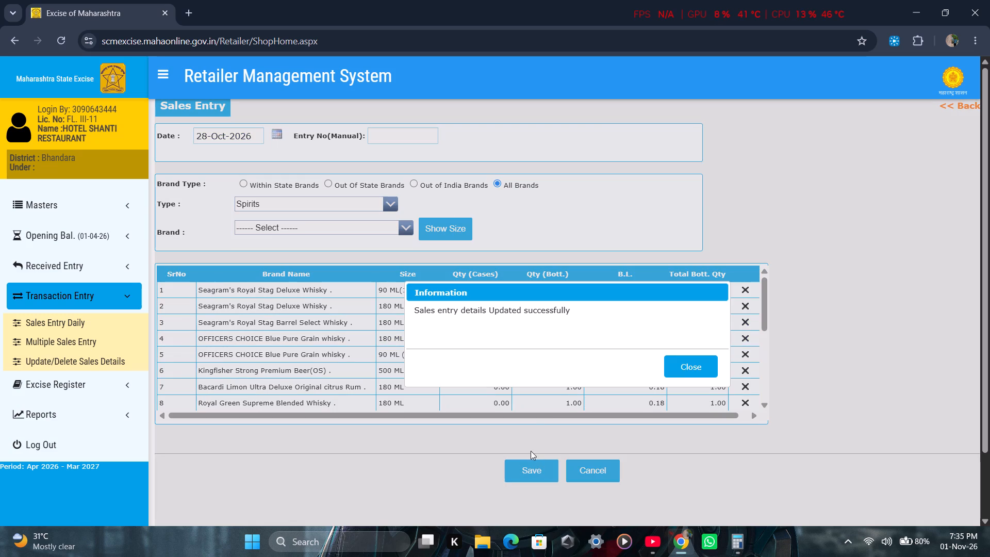
pyautogui.click(690, 369)
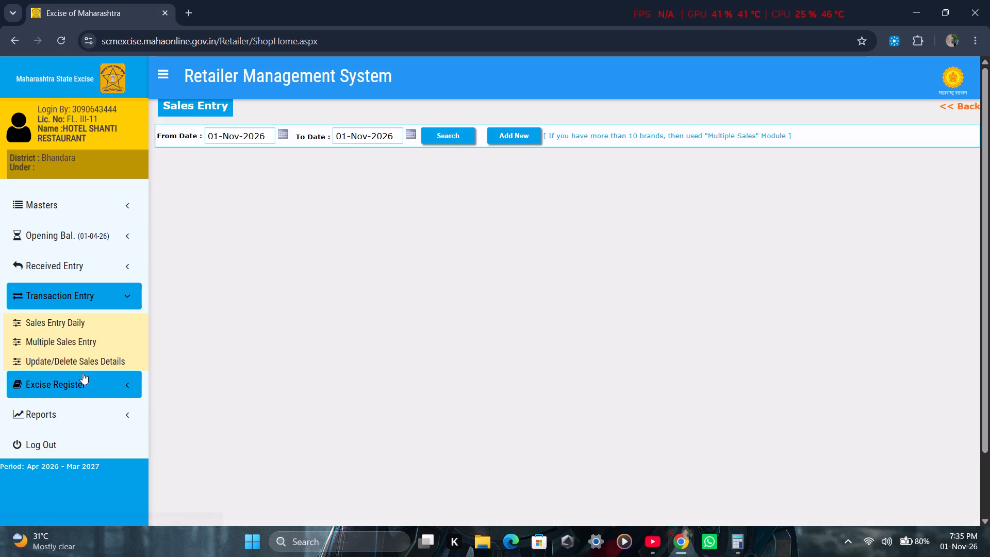
# Show the bottle-wise FLR Details excise register for all brands and all types, from 28-Oct-2026 to 28-Oct-2026.
pyautogui.click(82, 373)
pyautogui.click(51, 386)
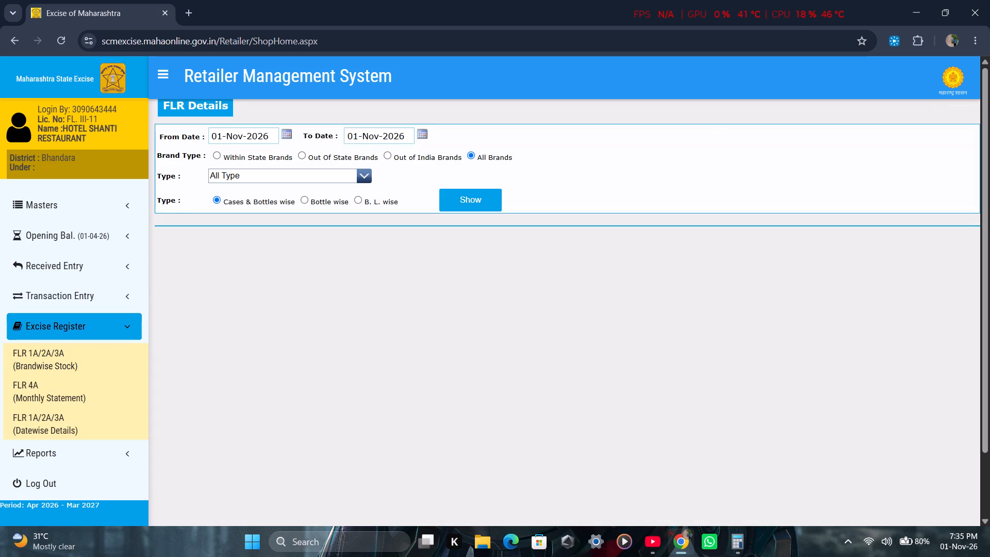
pyautogui.click(278, 137)
pyautogui.click(284, 137)
pyautogui.click(266, 177)
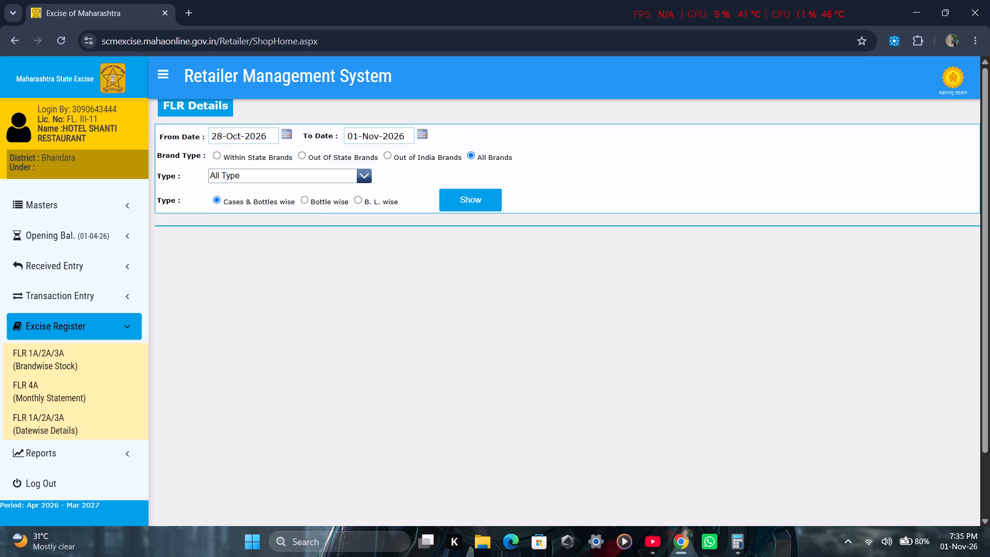
pyautogui.click(427, 129)
pyautogui.click(404, 179)
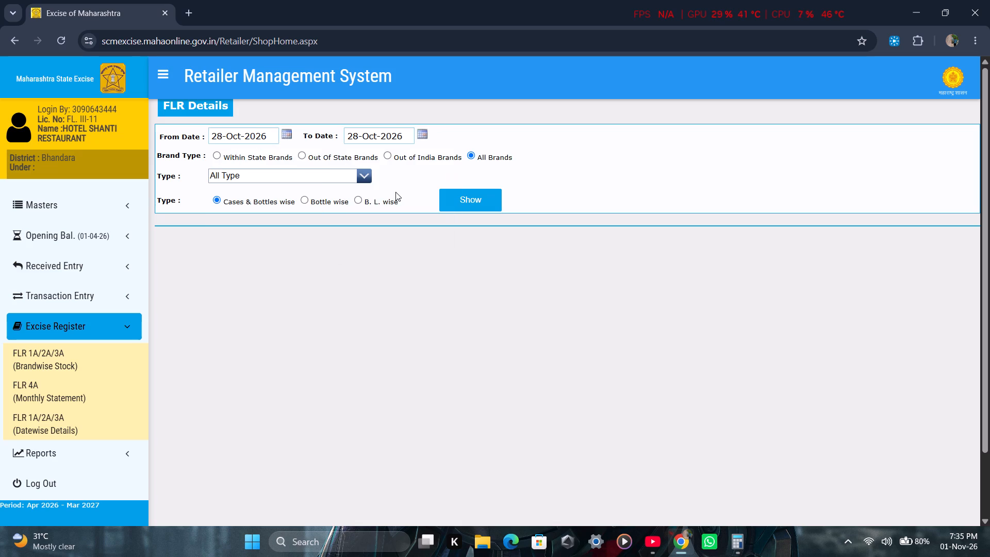
pyautogui.click(320, 194)
pyautogui.click(312, 201)
pyautogui.click(484, 192)
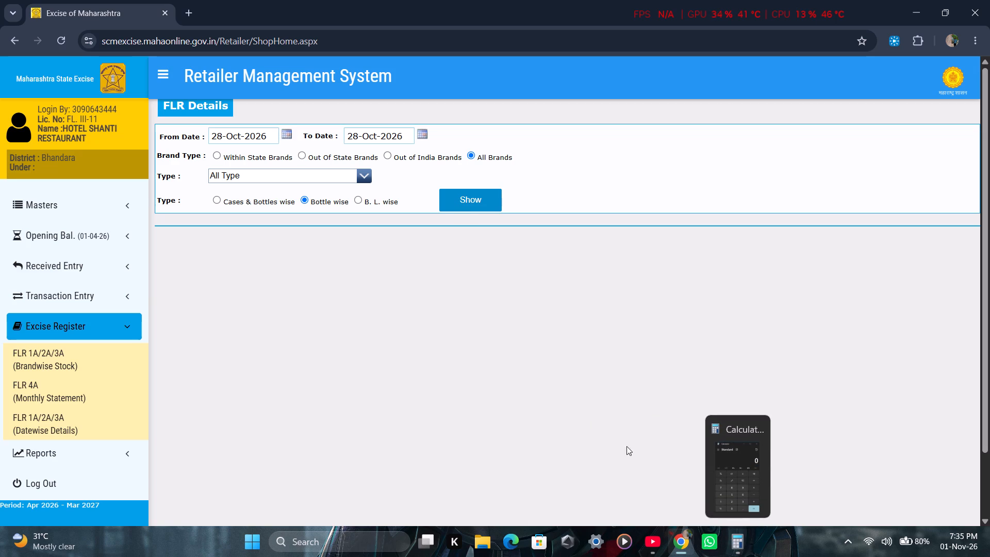
pyautogui.click(454, 199)
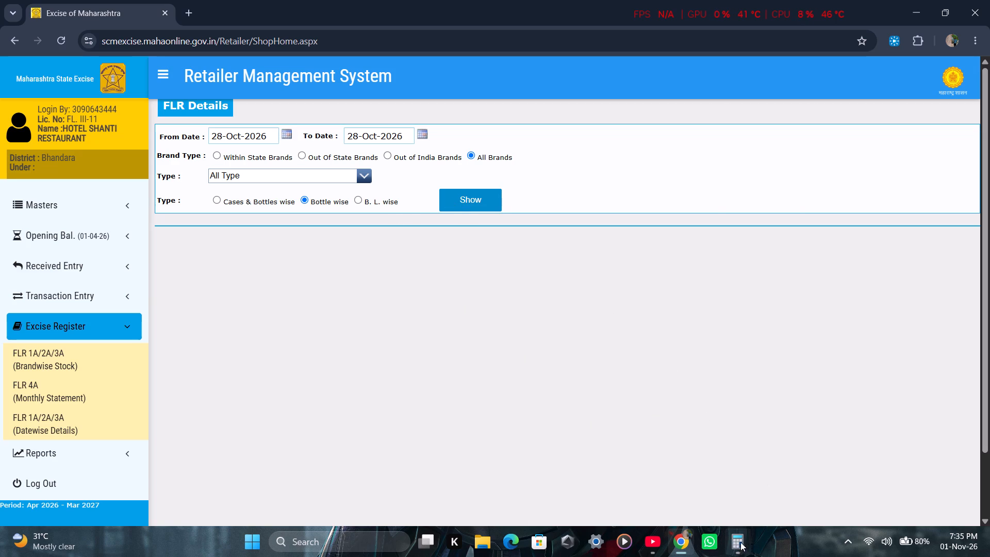
pyautogui.moveTo(468, 194); pyautogui.dragTo(476, 194)
pyautogui.doubleClick(476, 191)
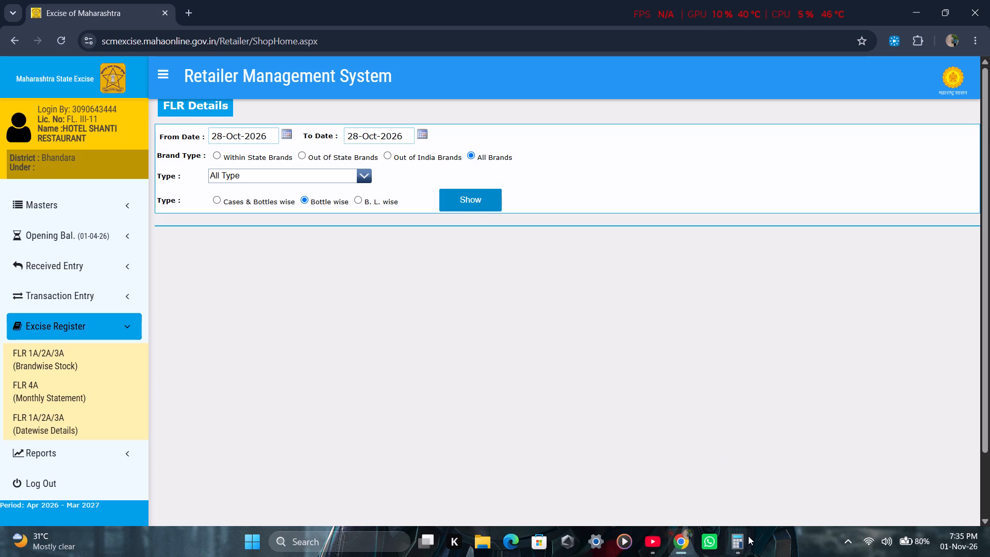
# Switch to Calculator, add 121 and 76, and clear the result.
pyautogui.click(742, 538)
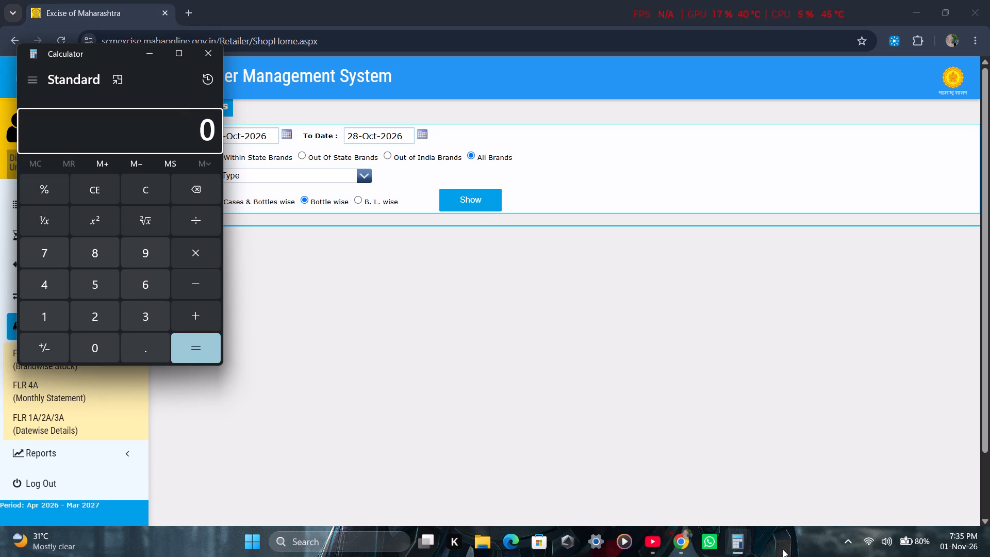
pyautogui.write('121+')
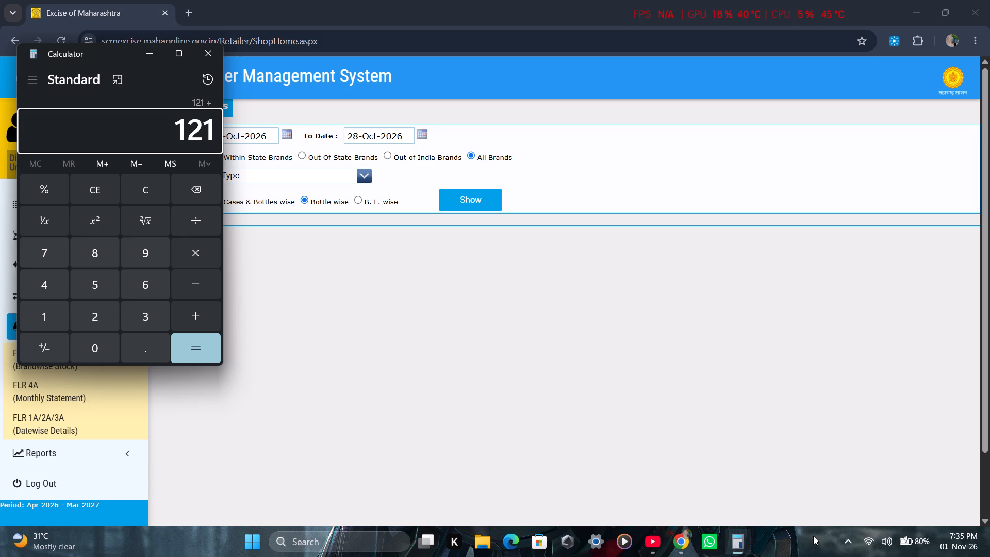
pyautogui.write('76')
pyautogui.press('Return')
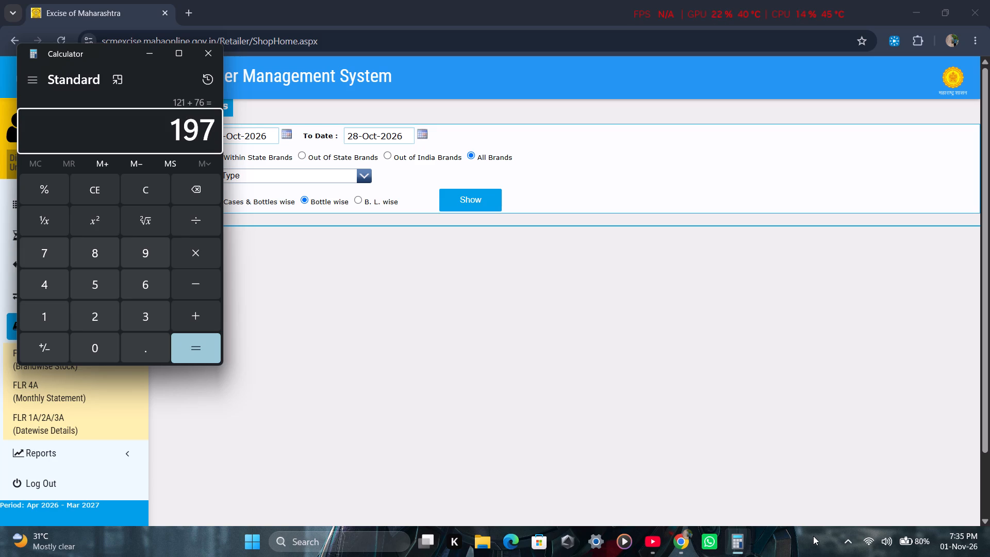
pyautogui.press('Escape')
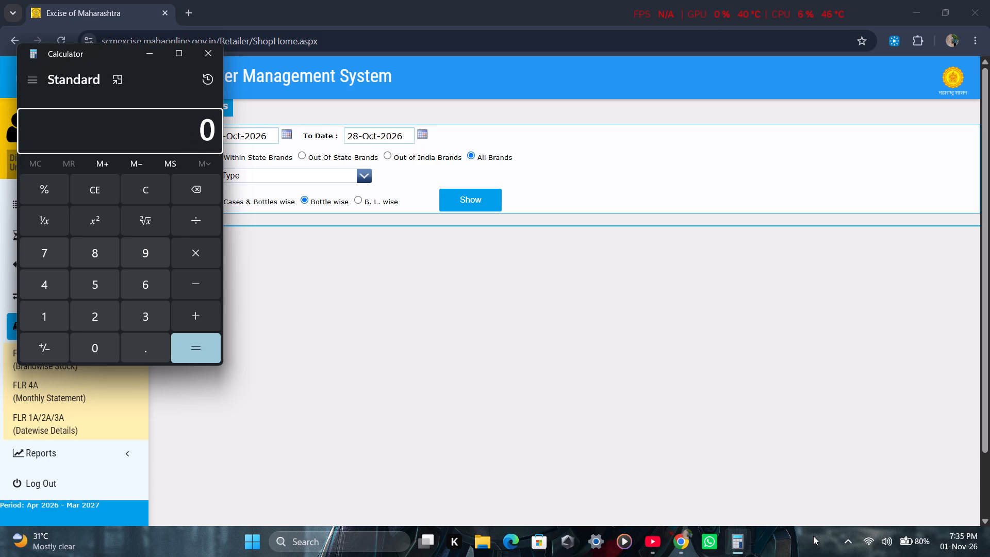
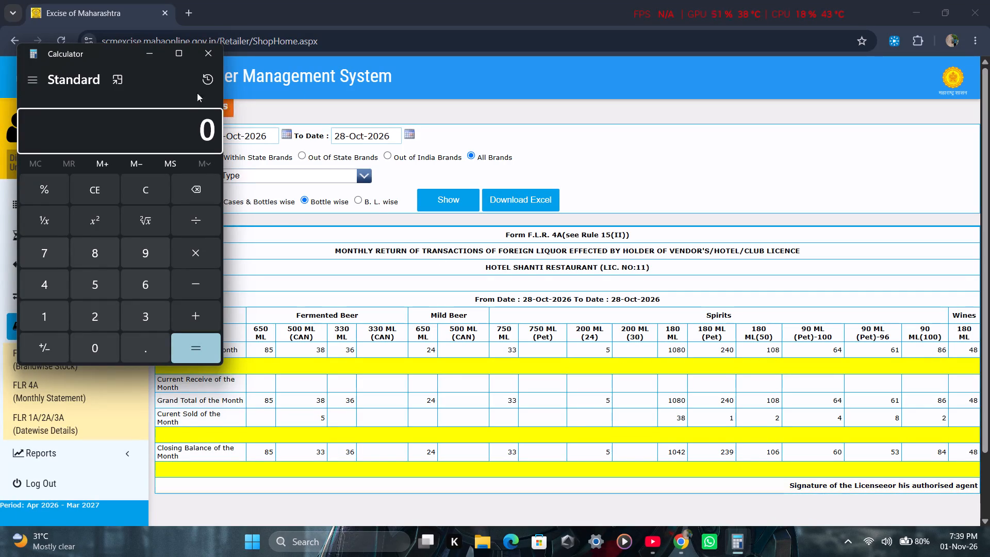
# Switch to YouTube, start the "low cortisol playlist (1 hour)" video, and return to the excise site's FLR Details register.
pyautogui.click(646, 544)
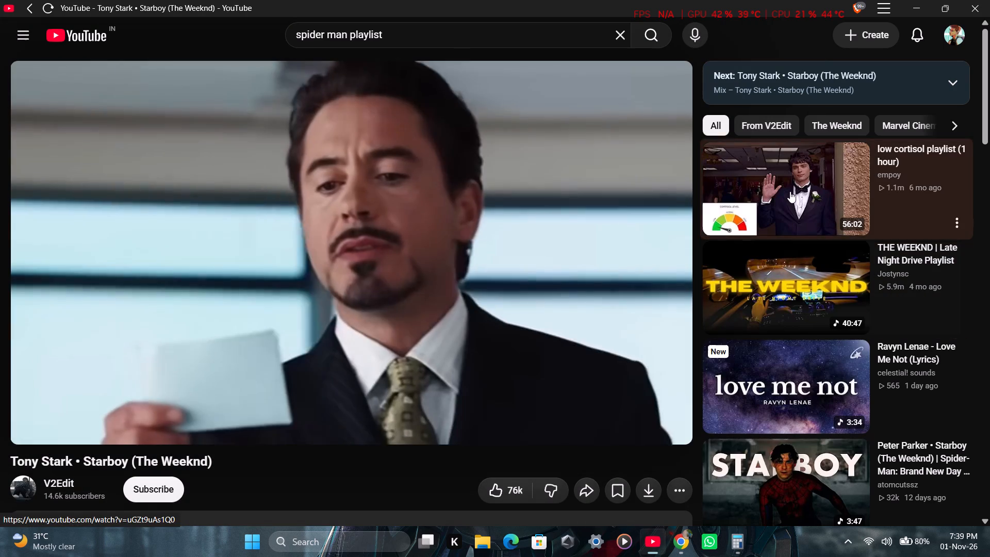
pyautogui.click(790, 191)
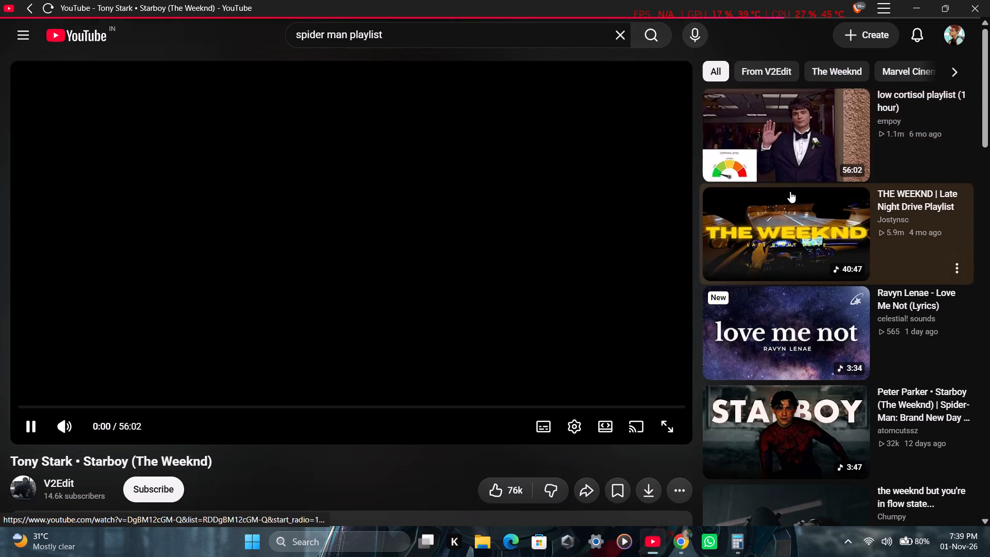
pyautogui.rightClick(272, 182)
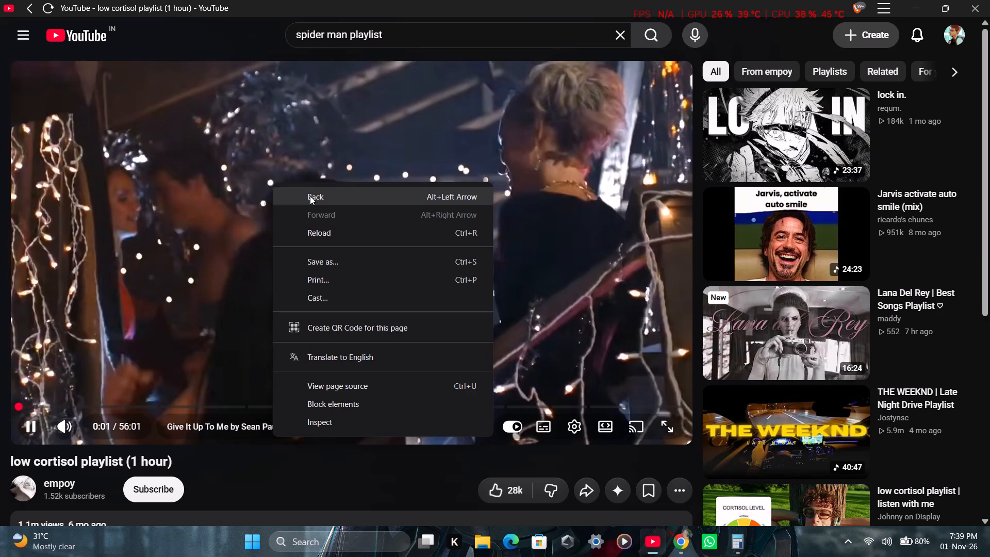
pyautogui.rightClick(222, 237)
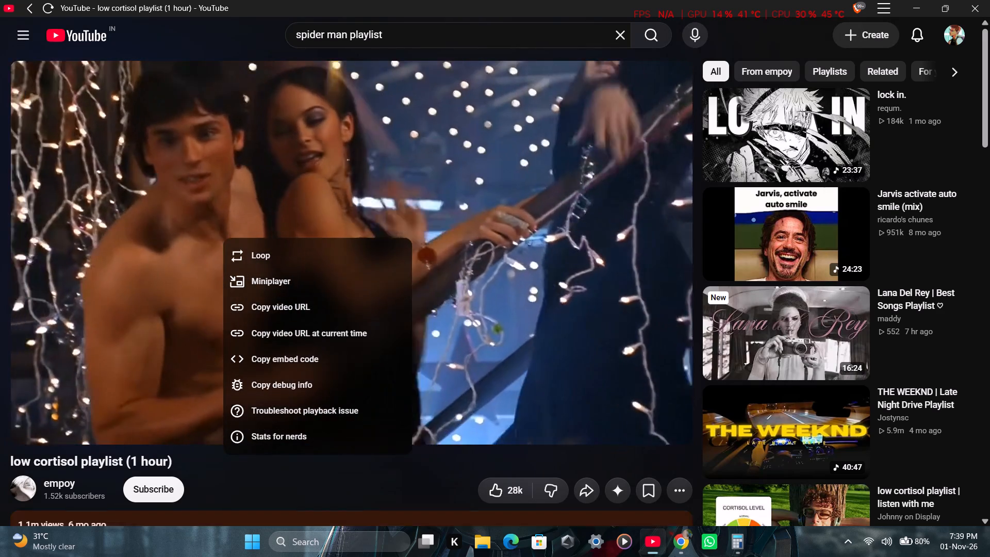
pyautogui.click(680, 539)
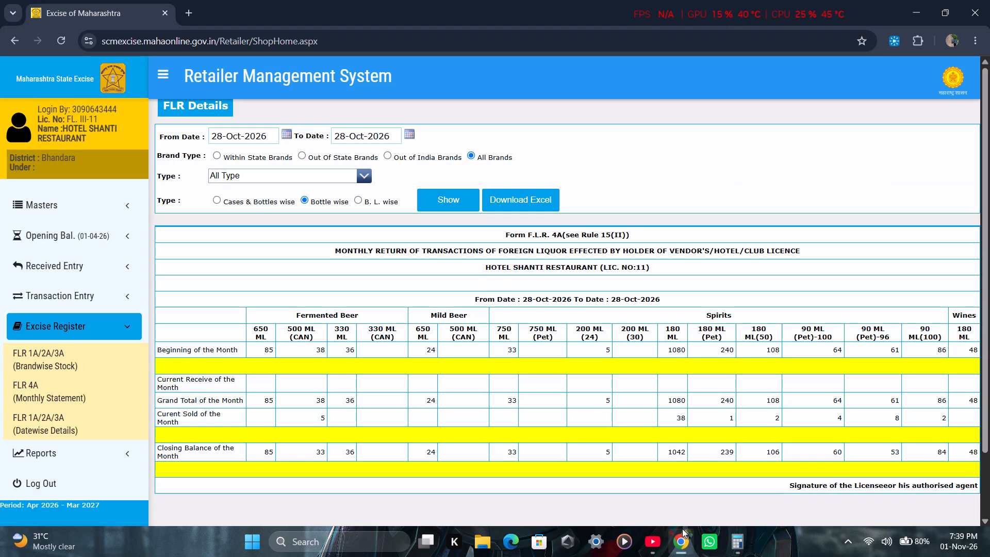
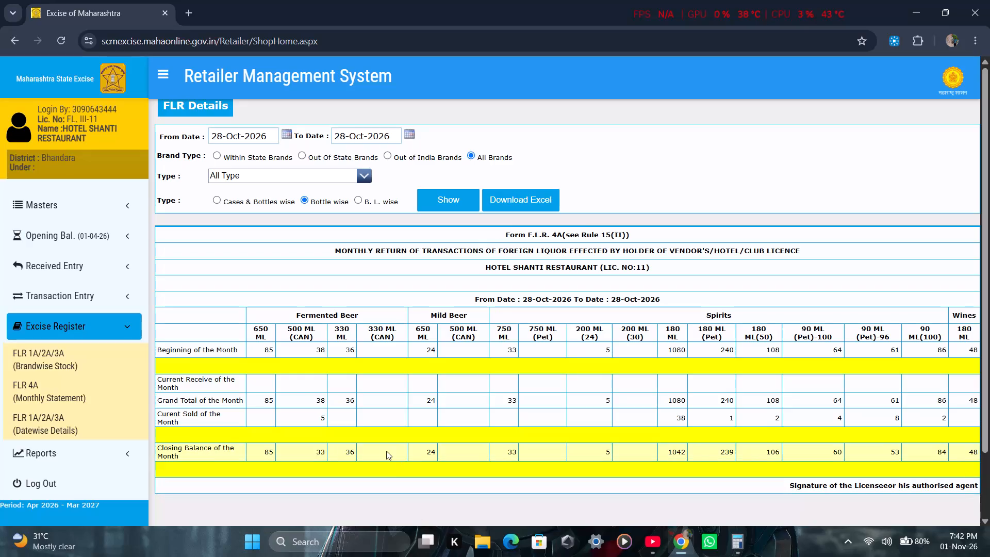
# Pause the "low cortisol playlist (1 hour)" YouTube video through the system media controls, keeping the FLR Details register open.
pyautogui.click(902, 551)
pyautogui.click(866, 230)
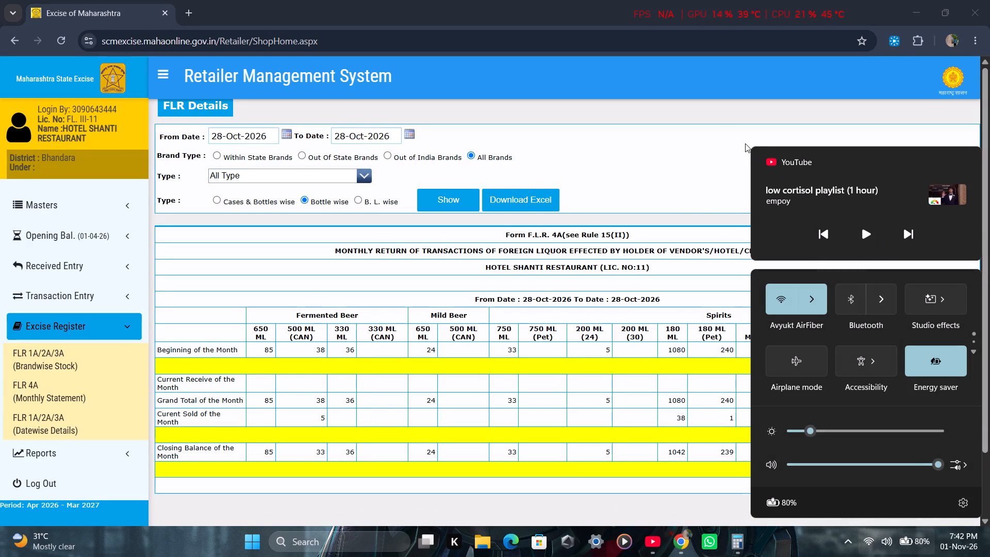
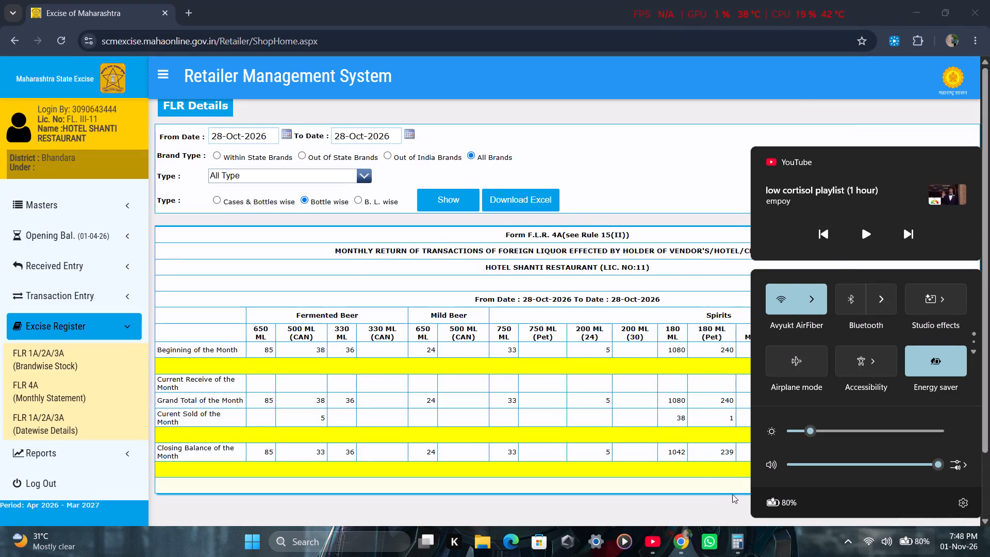
# Switch to YouTube, play "Arctic Monkeys Late Night Drive Songs" from the suggested videos, and skip ahead to the "Do I Wanna Know" chapter.
pyautogui.click(649, 543)
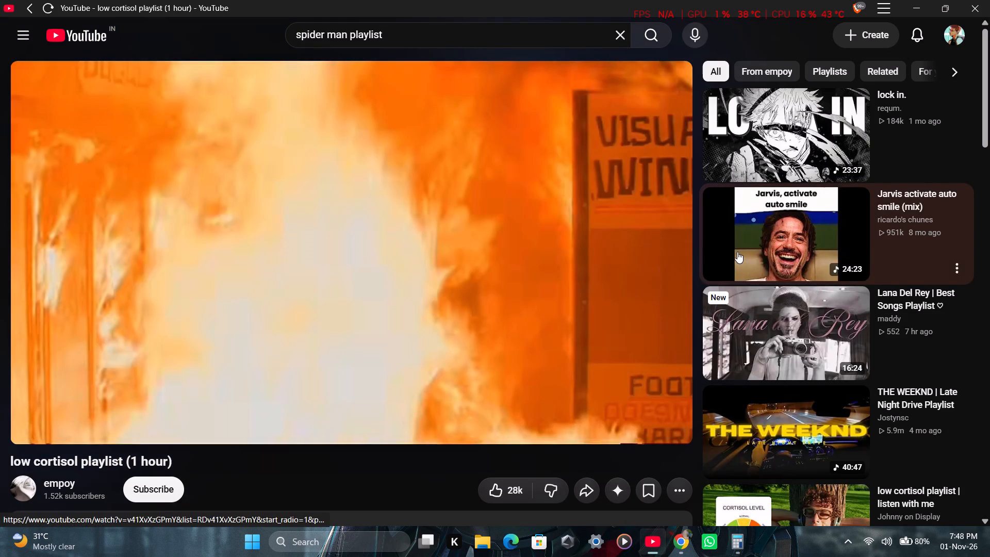
pyautogui.scroll(2, 751, 251)
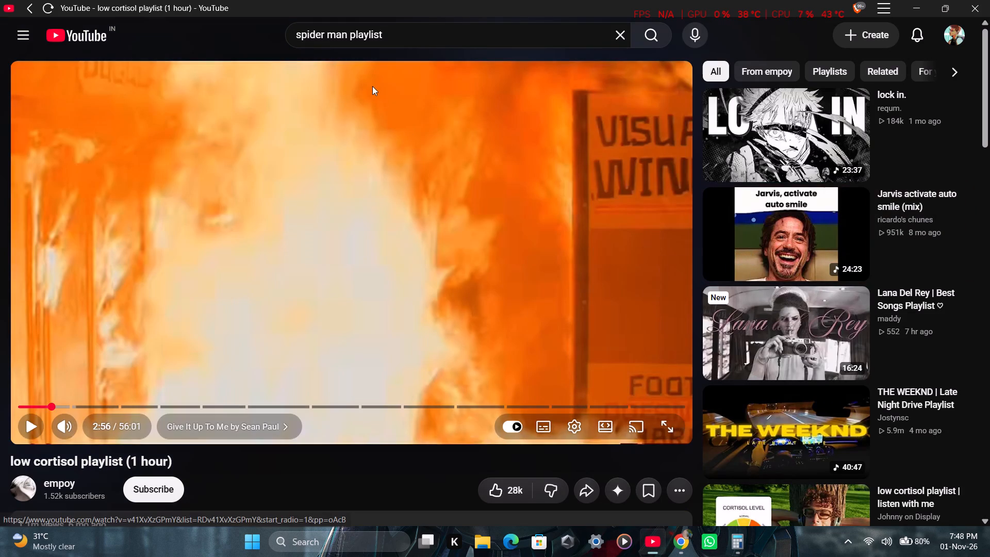
pyautogui.click(616, 43)
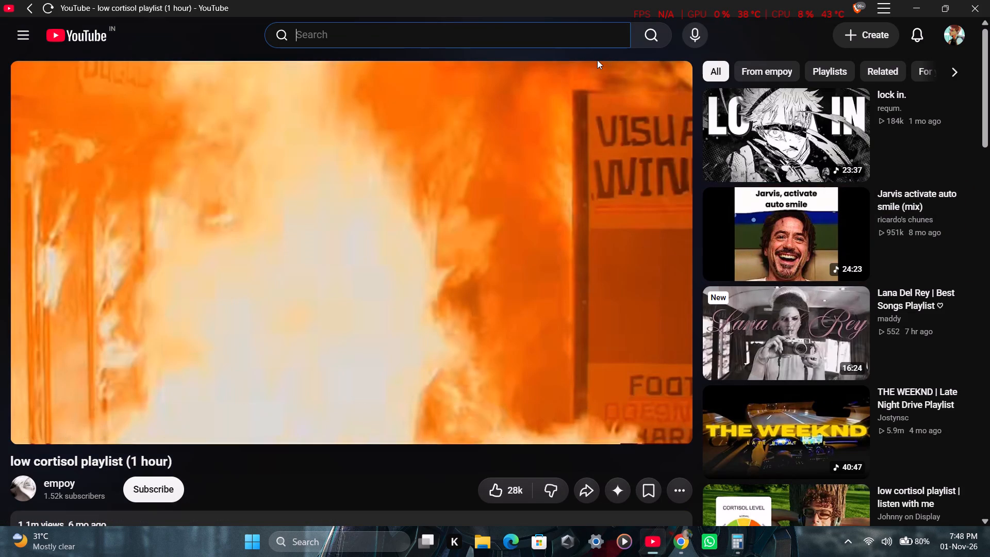
pyautogui.scroll(-2, 641, 153)
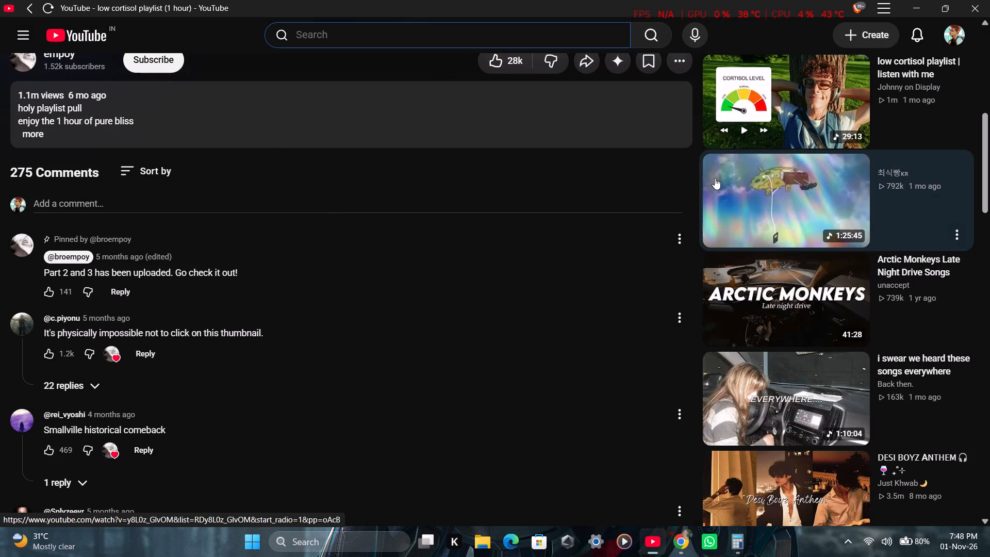
pyautogui.click(777, 271)
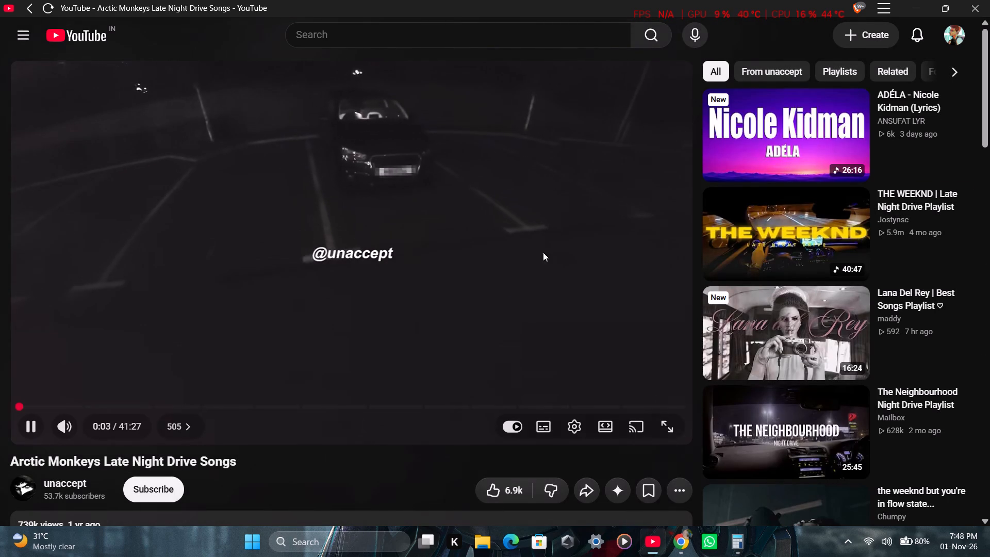
pyautogui.click(50, 402)
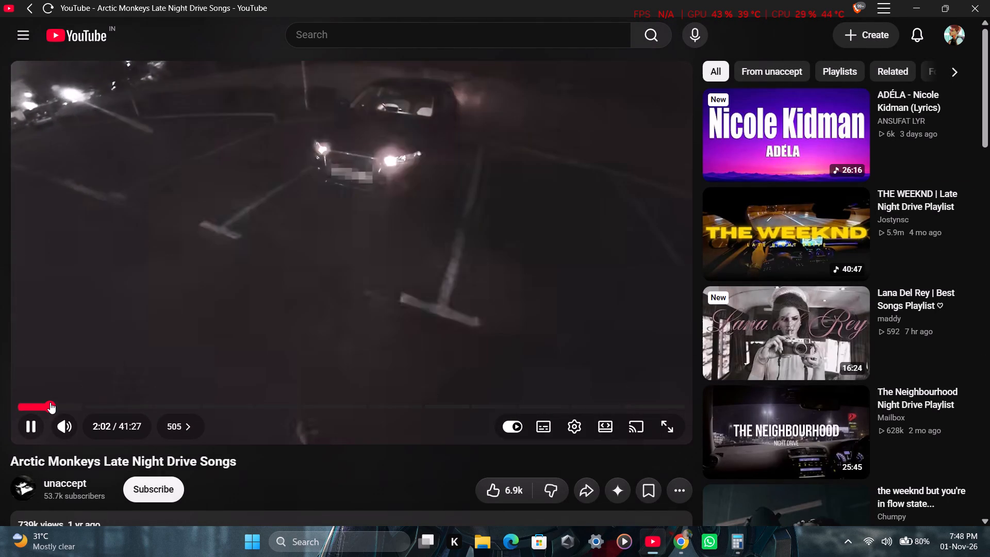
pyautogui.click(85, 406)
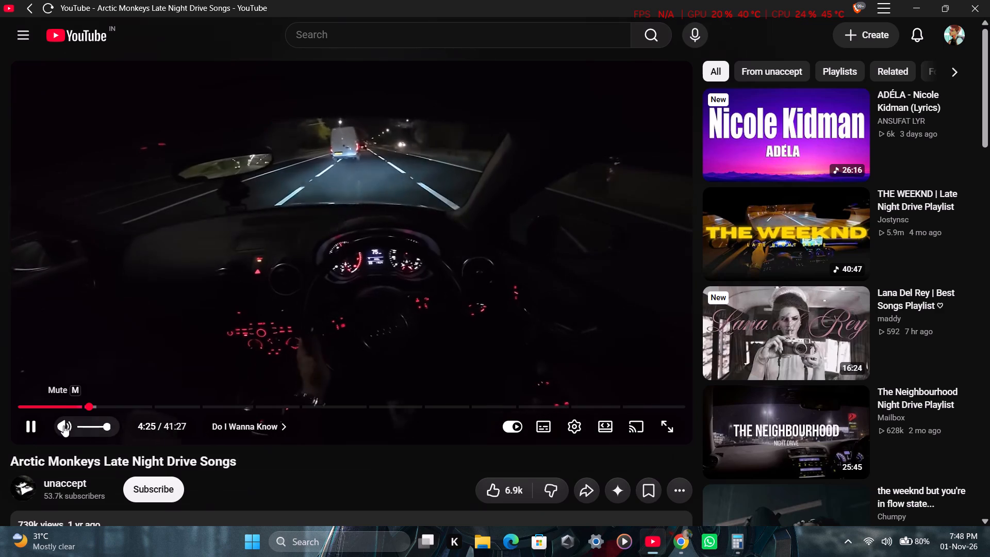
# Check the video's volume, its Stable volume setting, and the system's sound output options.
pyautogui.moveTo(104, 427); pyautogui.dragTo(219, 432)
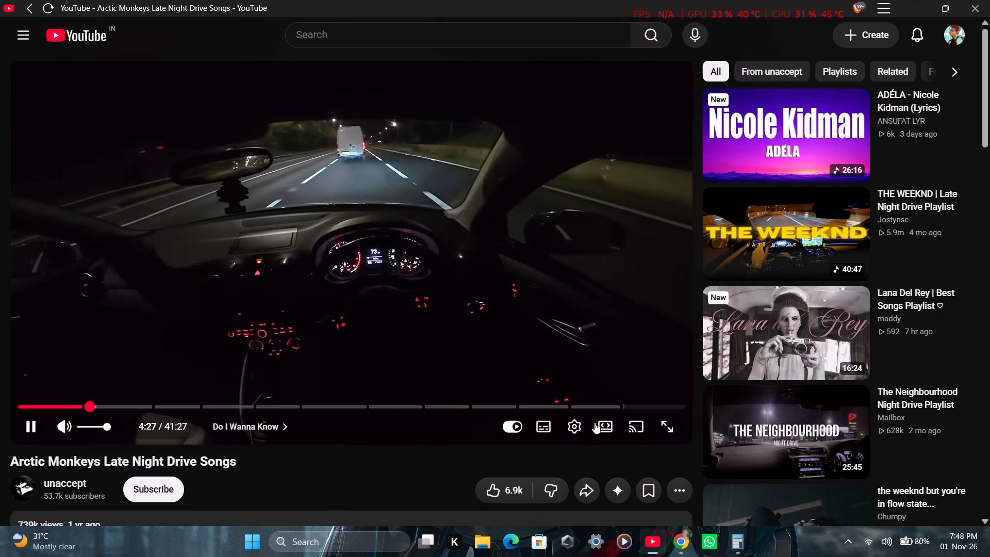
pyautogui.click(572, 422)
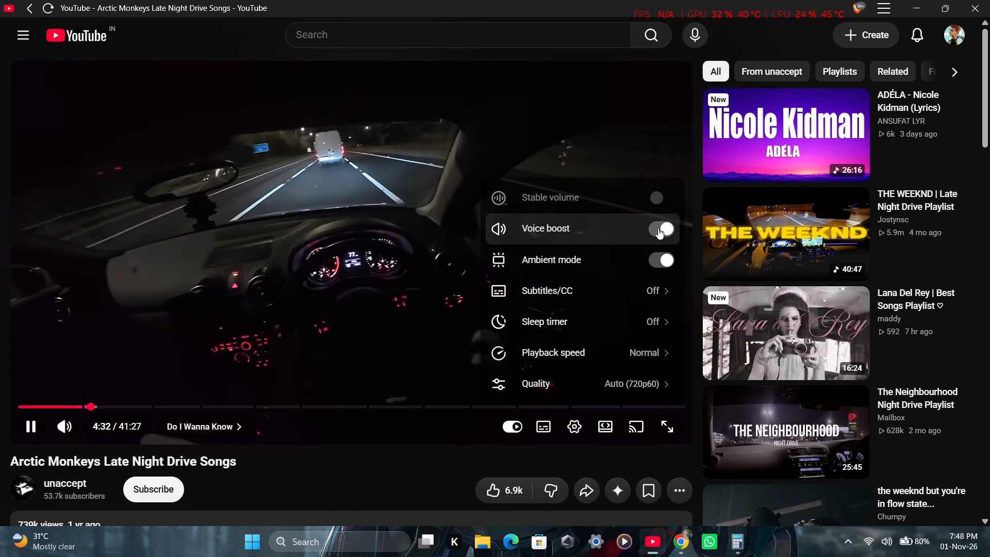
pyautogui.click(662, 194)
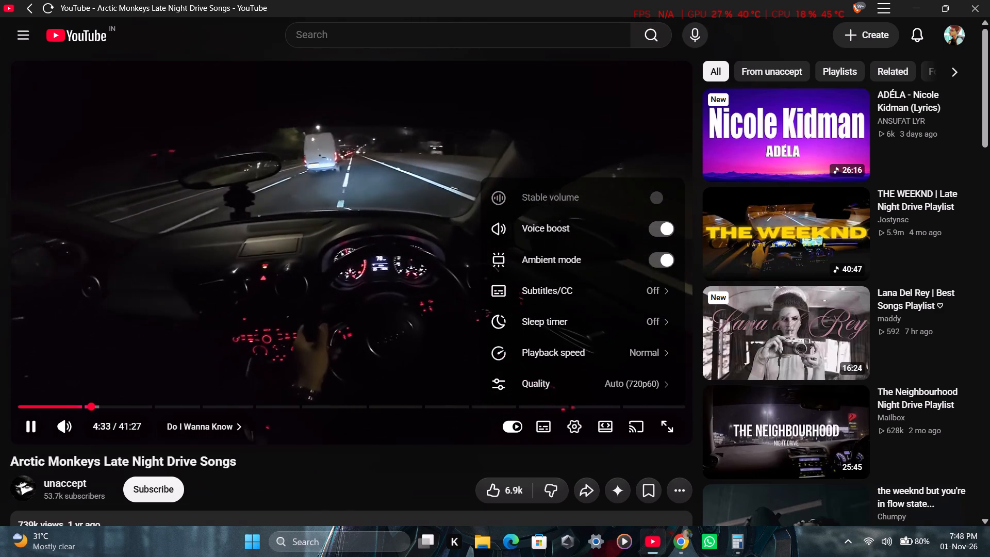
pyautogui.click(894, 549)
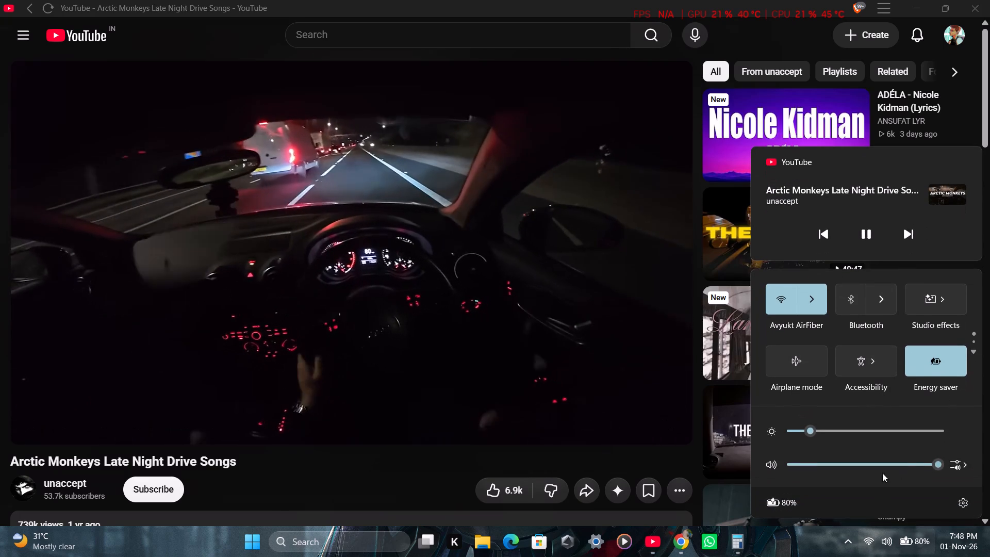
pyautogui.click(963, 473)
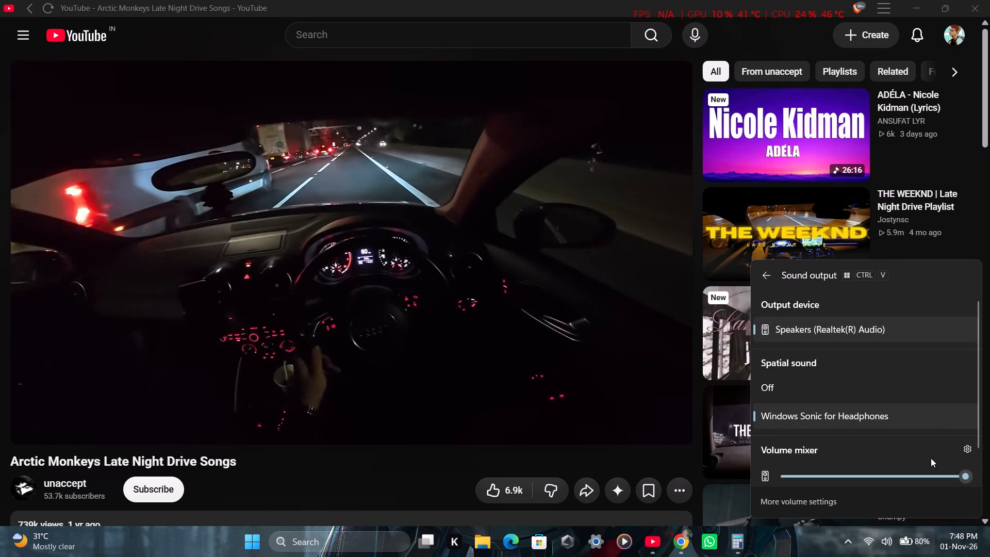
pyautogui.click(652, 357)
pyautogui.moveTo(597, 365); pyautogui.dragTo(603, 373)
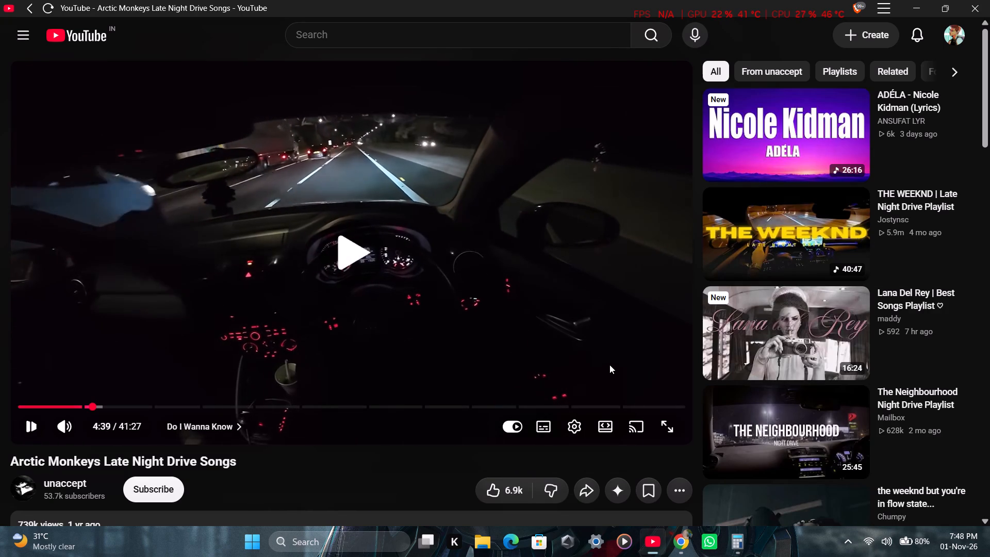
# Set the system volume to about 91.
pyautogui.click(899, 550)
pyautogui.click(899, 467)
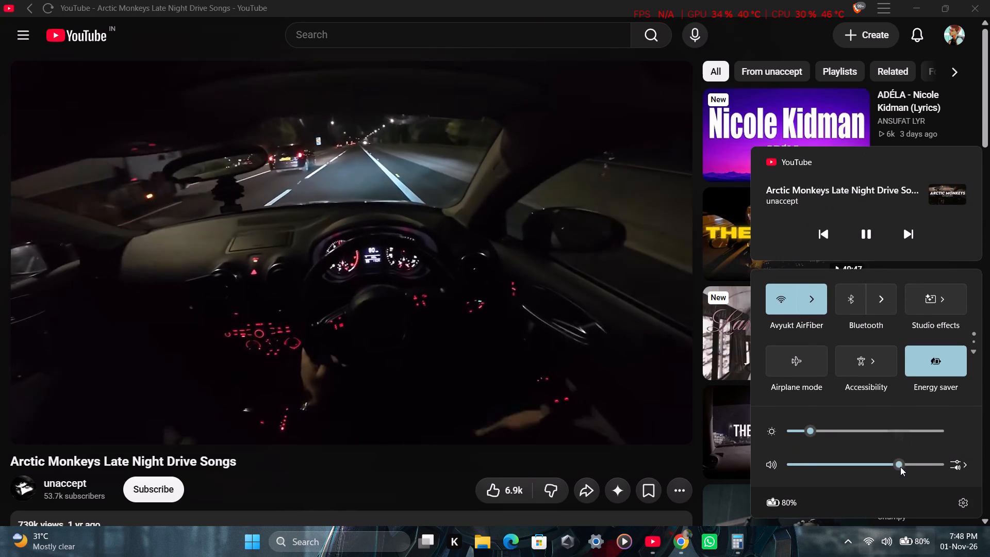
pyautogui.moveTo(910, 464); pyautogui.dragTo(925, 470)
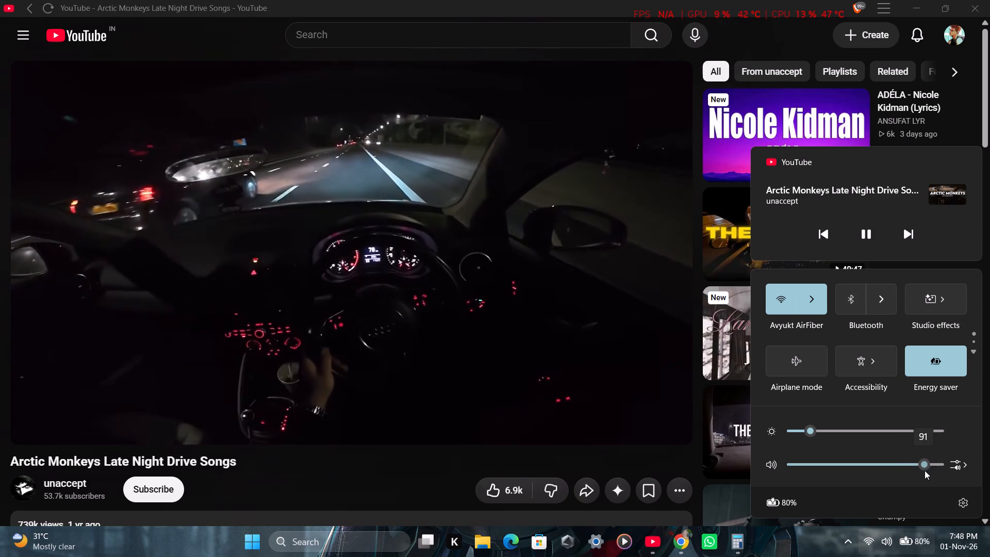
pyautogui.moveTo(925, 470); pyautogui.dragTo(924, 471)
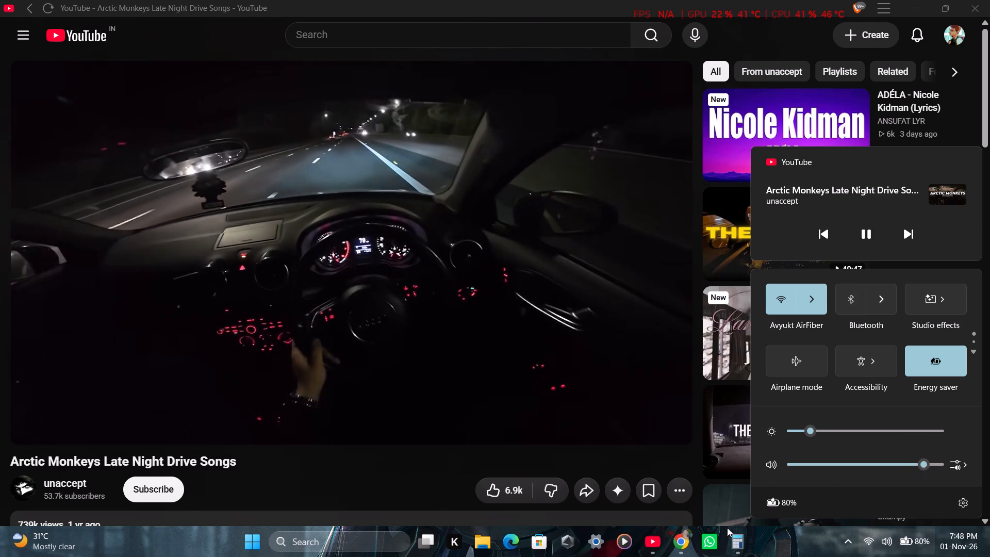
# Return to the excise site's FLR register and add its 90 ML closing balances, 60 + 53 + 84, in Calculator.
pyautogui.click(682, 536)
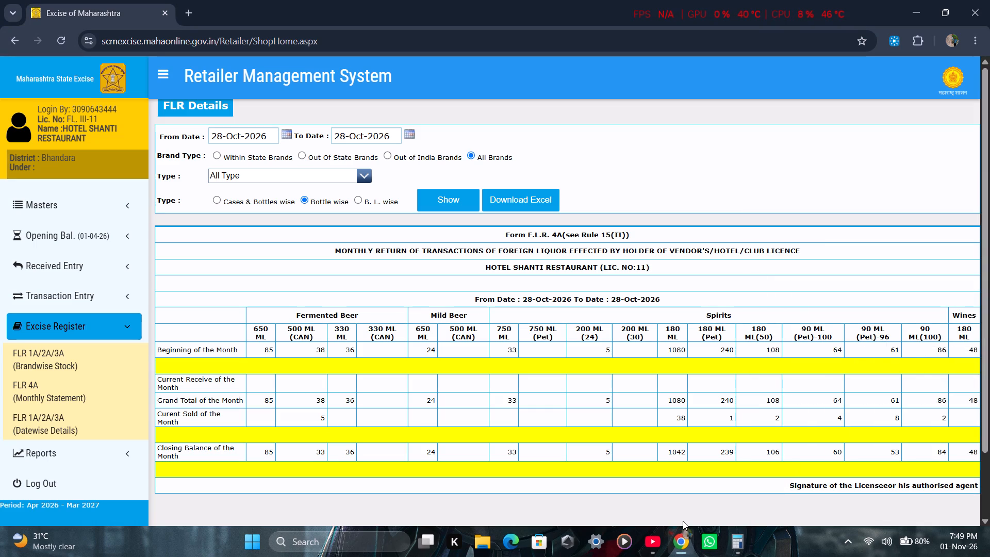
pyautogui.moveTo(736, 542); pyautogui.dragTo(728, 544)
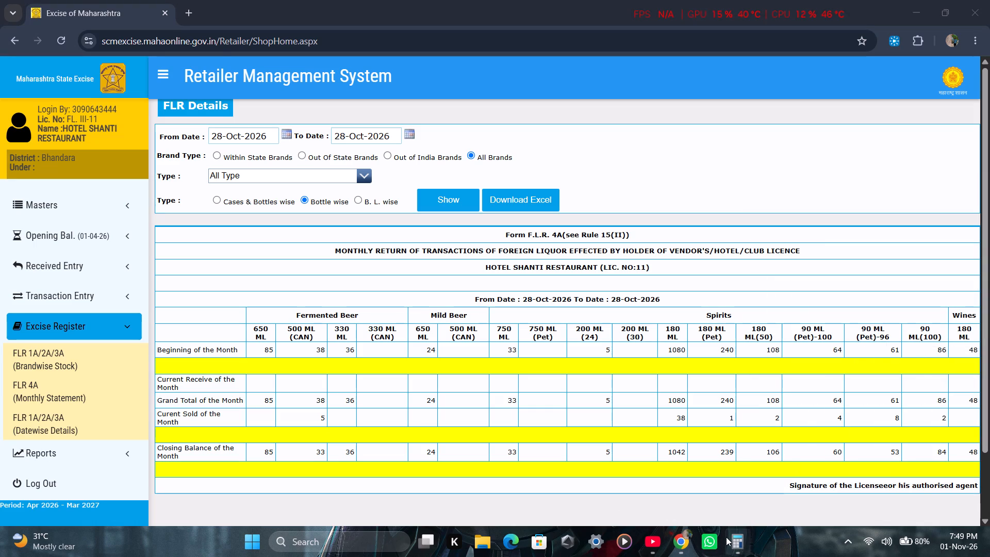
pyautogui.click(743, 536)
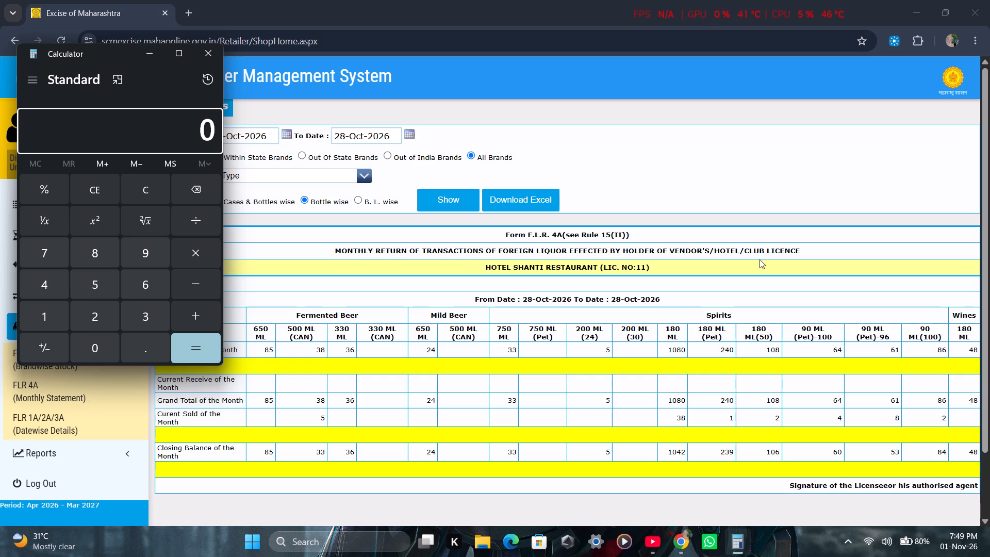
pyautogui.write('60+')
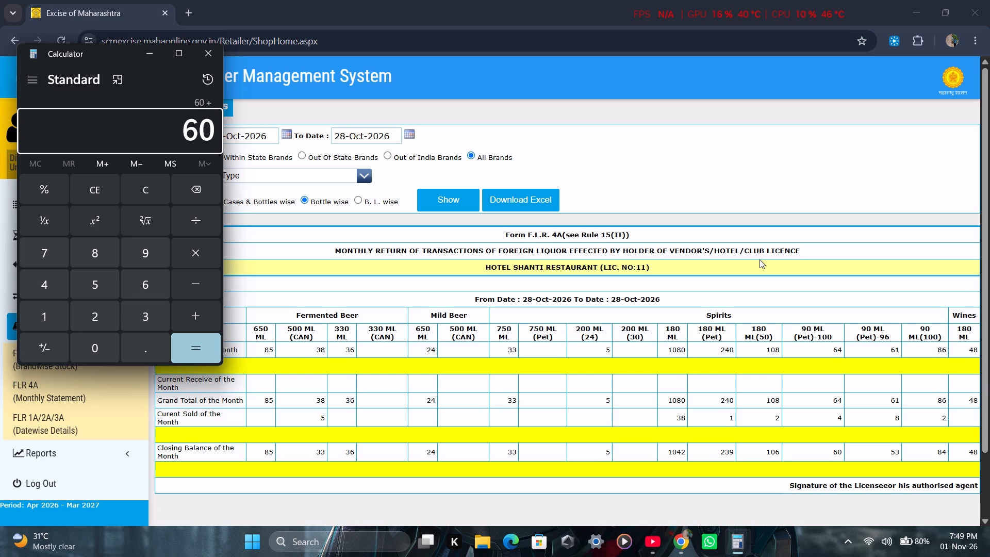
pyautogui.write('53+')
pyautogui.write('84')
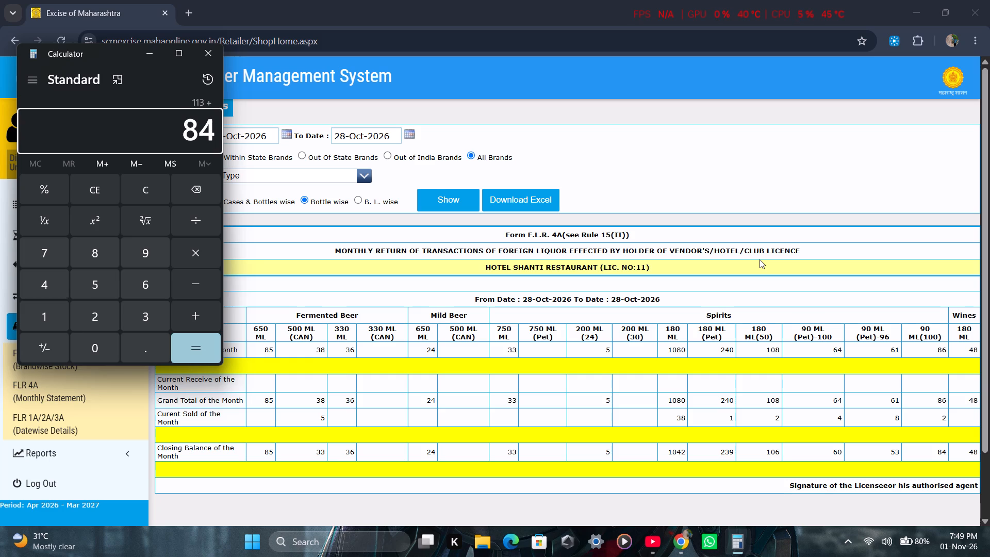
pyautogui.press('Return')
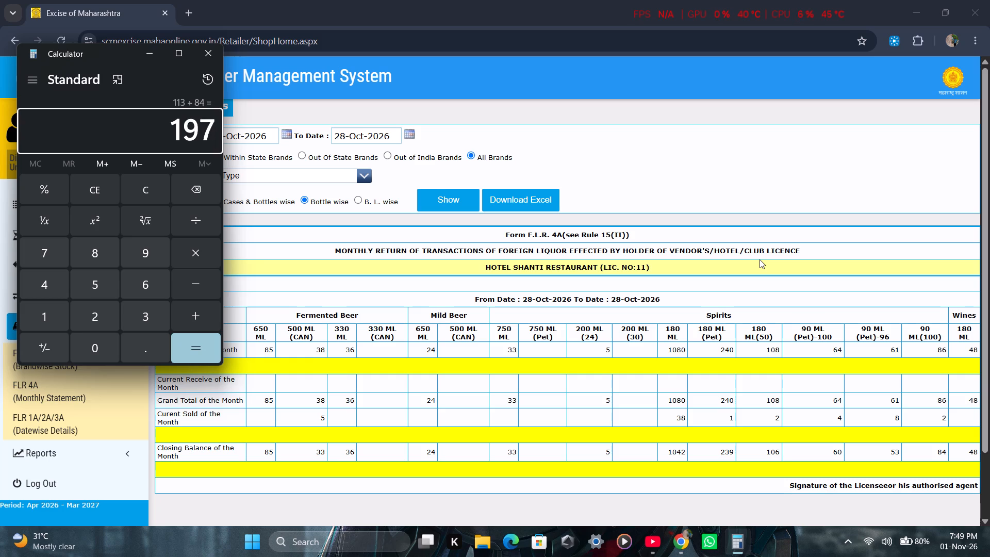
pyautogui.press('Escape')
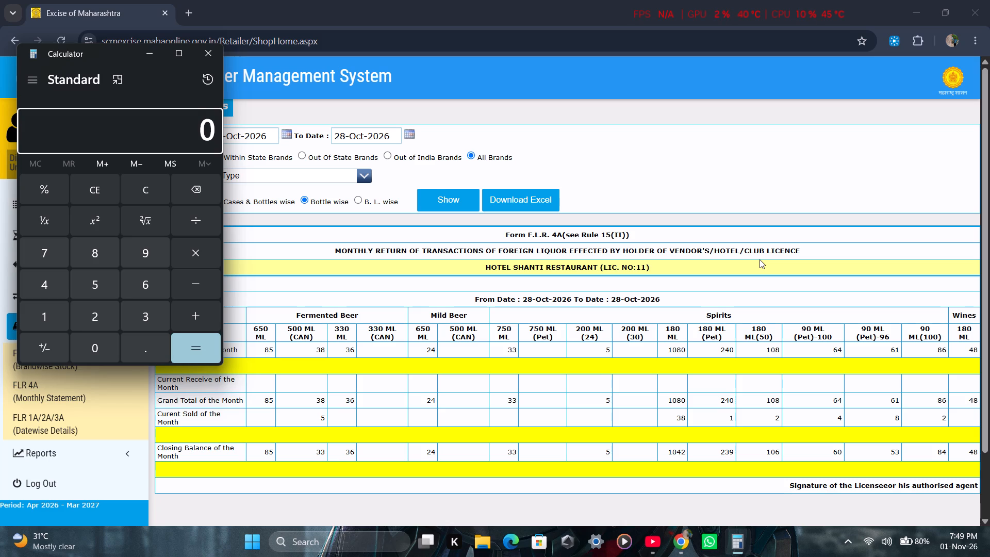
# Add 121 + 76 in Calculator to cross-check the 90 ML stock, then close Calculator.
pyautogui.write('121+')
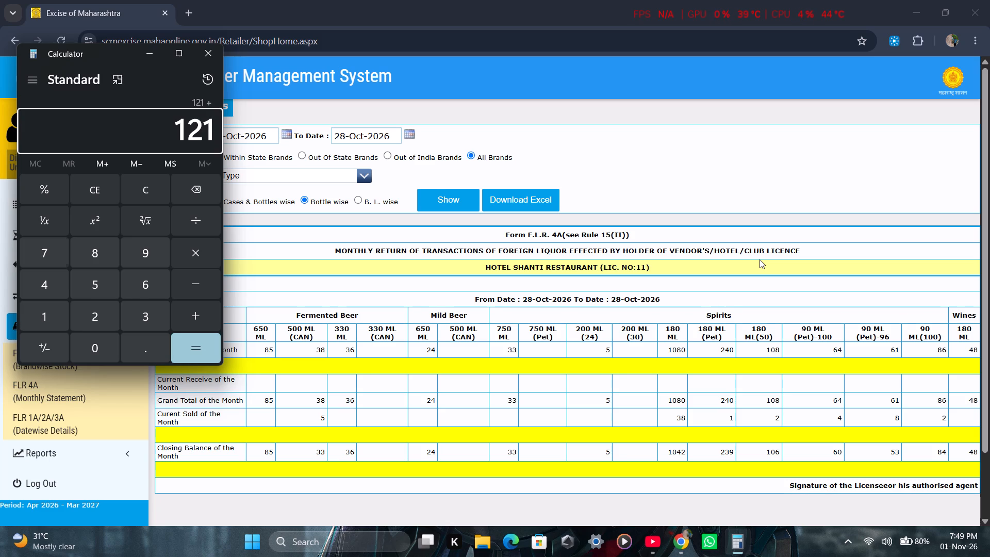
pyautogui.write('76')
pyautogui.press('Return')
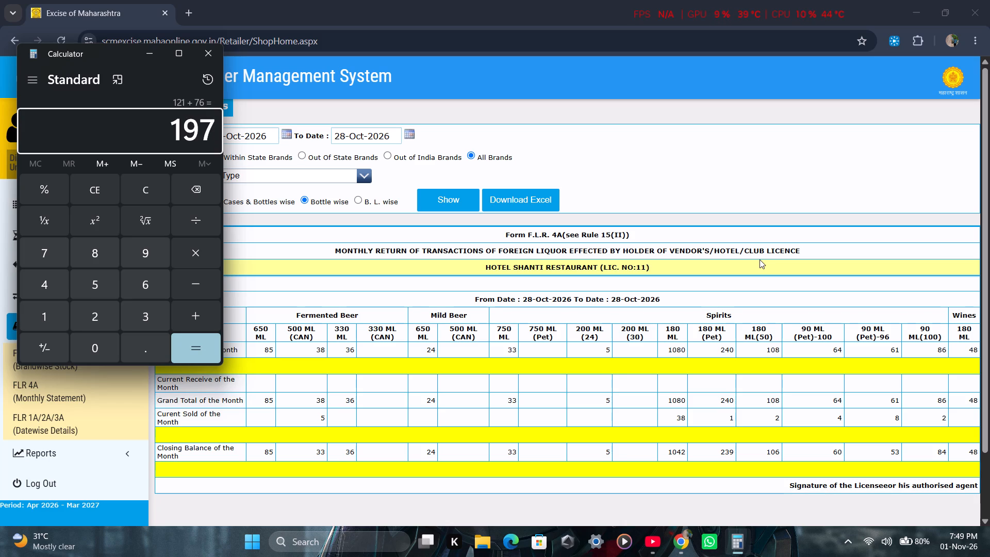
pyautogui.press('Escape')
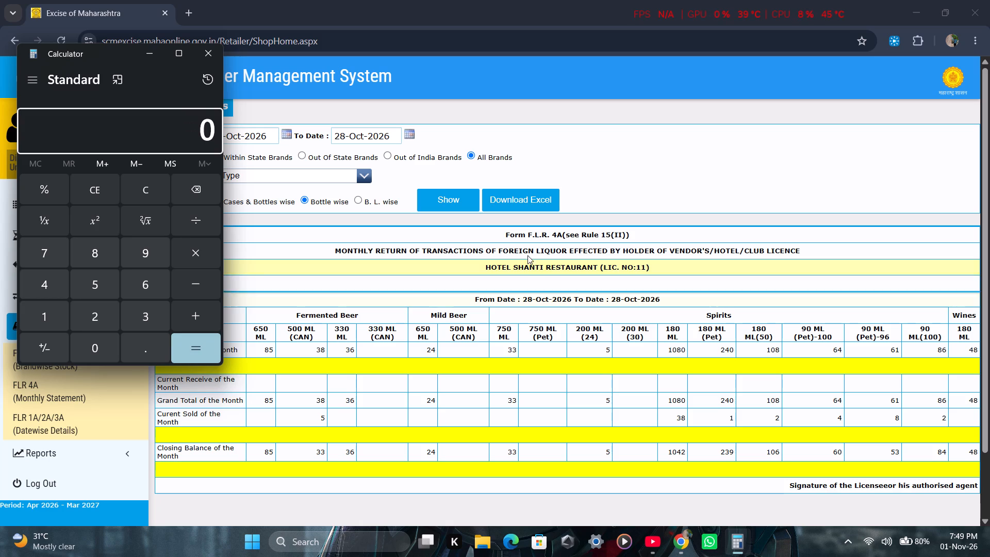
pyautogui.click(207, 62)
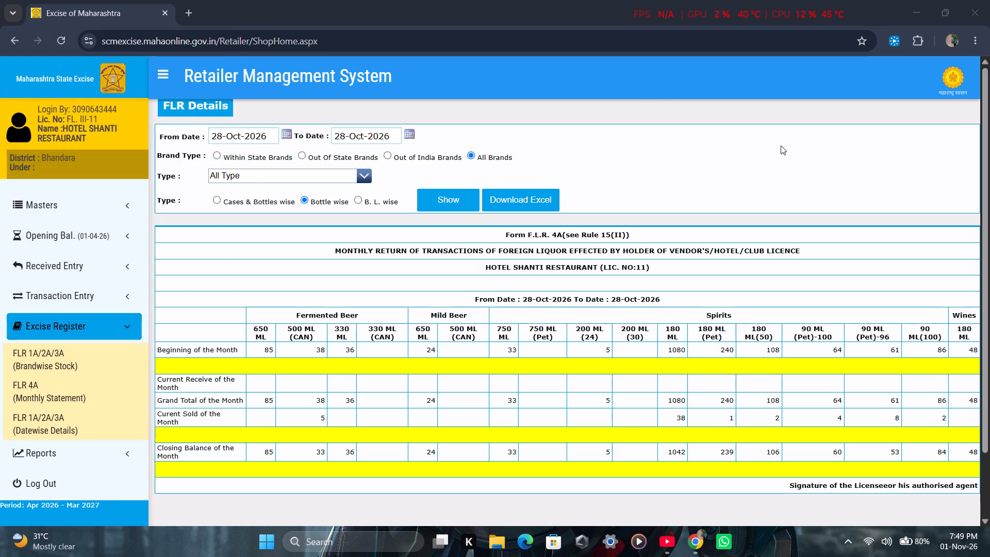
# Open the daily sales entry page and search for sales from 29-Oct-2026 to 29-Oct-2026.
pyautogui.click(89, 307)
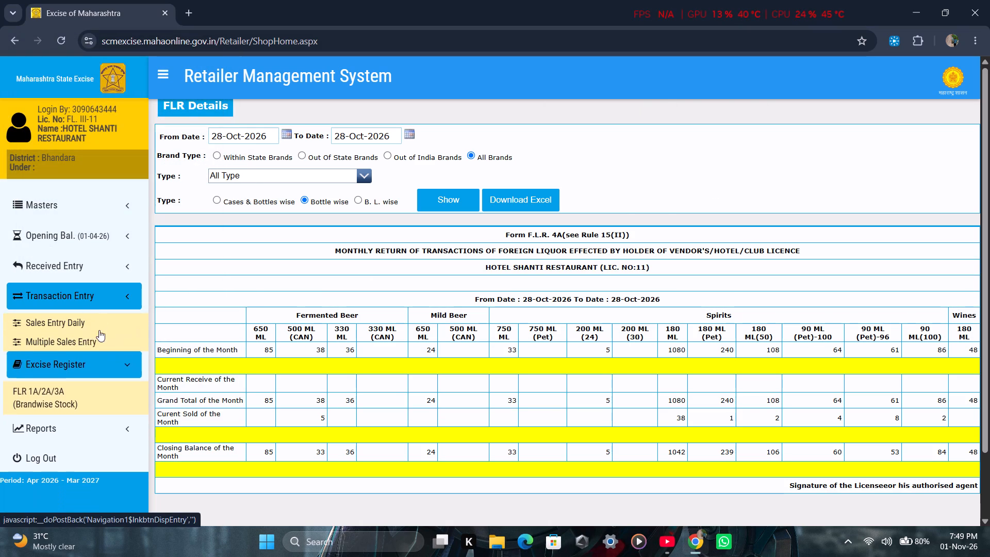
pyautogui.click(78, 320)
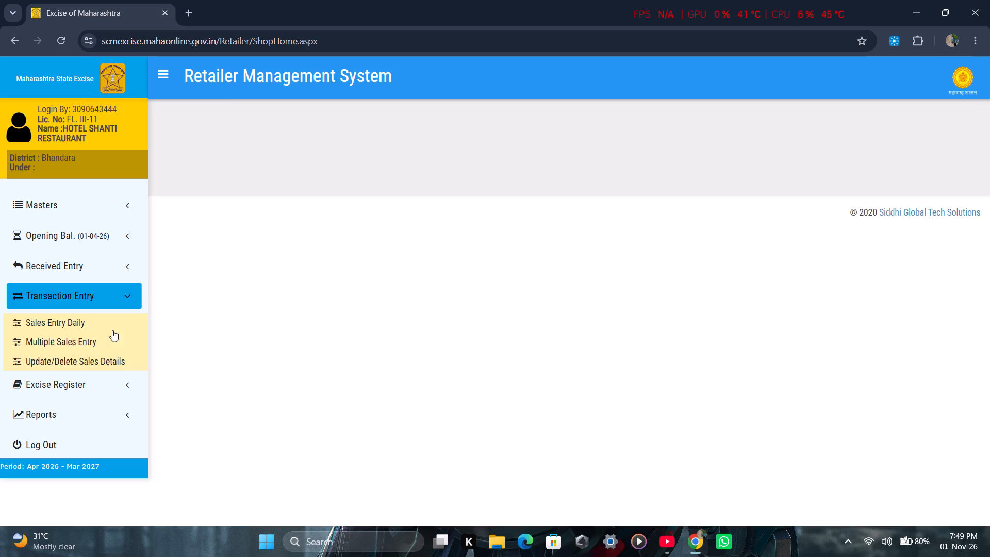
pyautogui.click(282, 136)
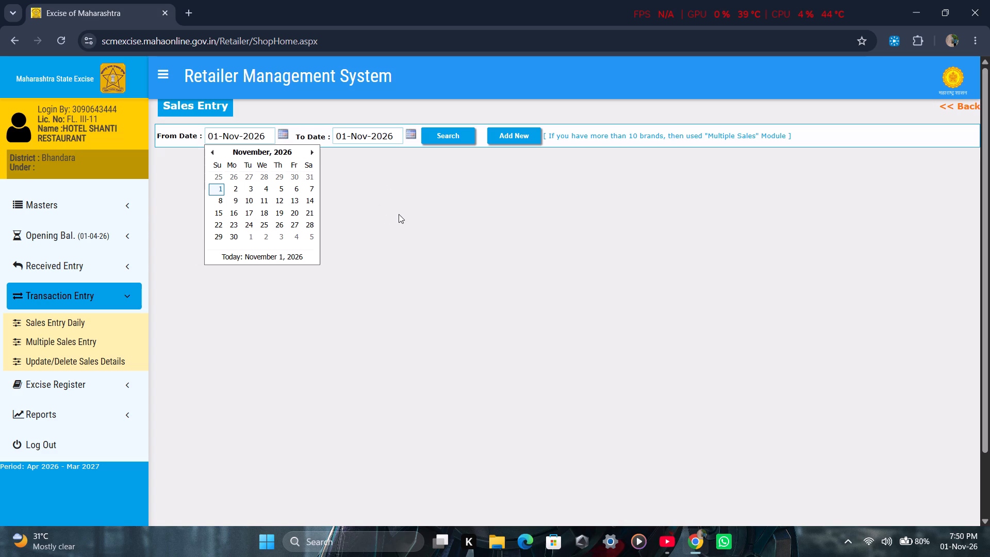
pyautogui.click(282, 177)
pyautogui.click(416, 130)
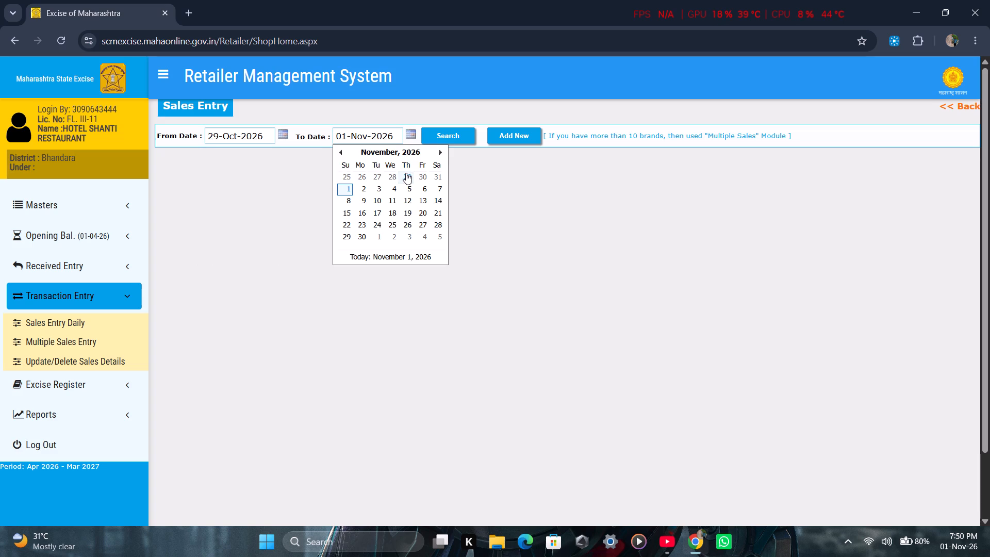
pyautogui.click(406, 175)
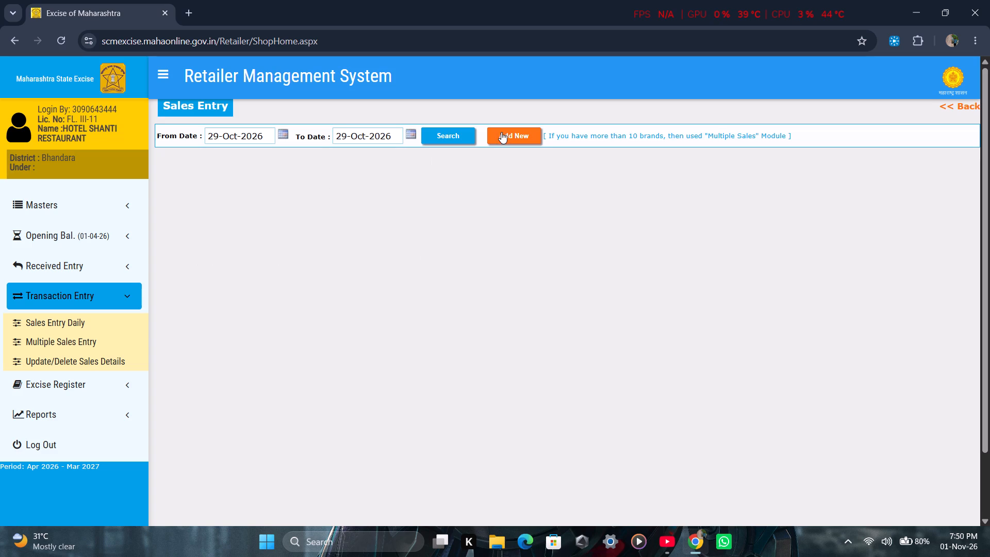
pyautogui.click(472, 139)
# Start a new sales entry and set its date to 29-Oct-2026.
pyautogui.click(500, 139)
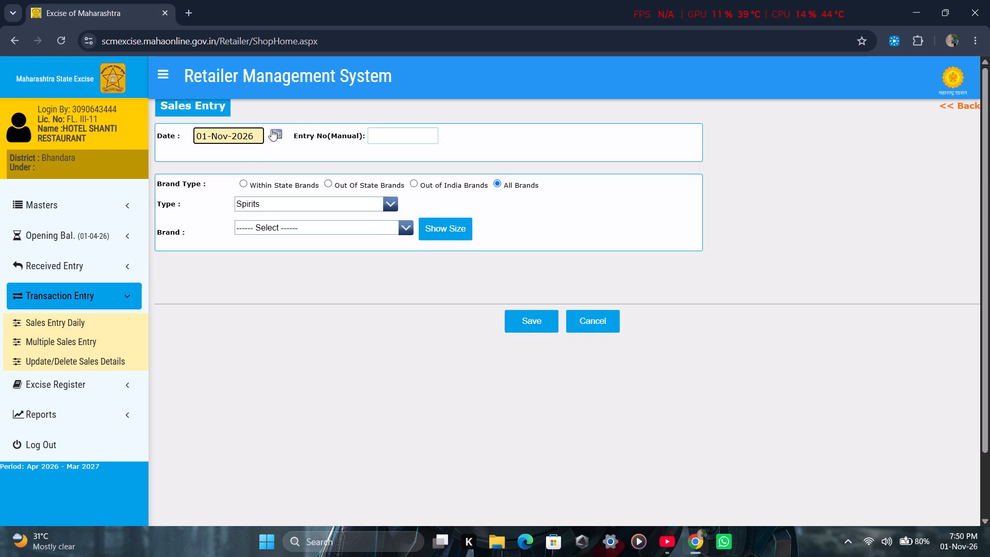
pyautogui.click(274, 134)
pyautogui.click(272, 179)
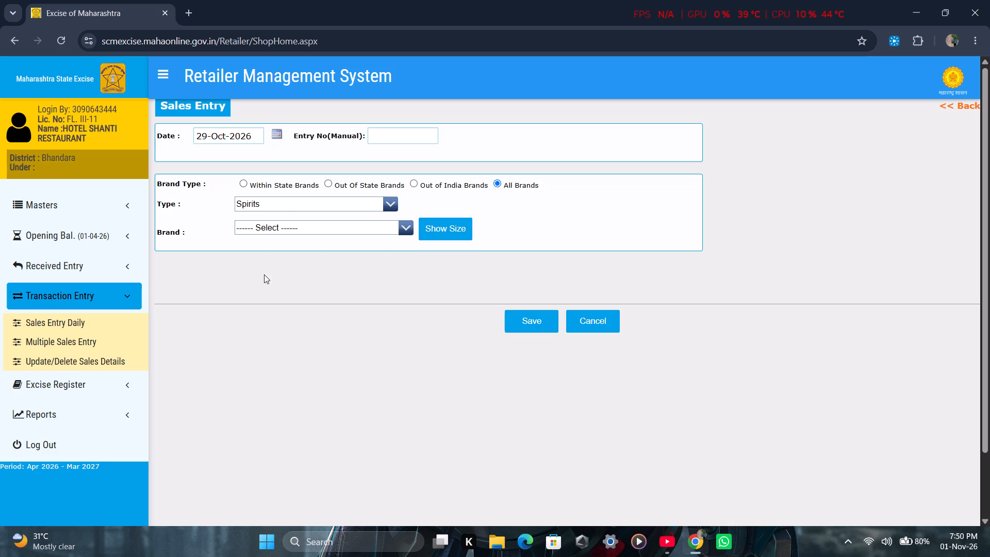
# Add 2 bottles of ICONIQ WHITE FINEST INTERNATIONAL GRAIN WHISKY 180 ML to the sales entry.
pyautogui.click(408, 229)
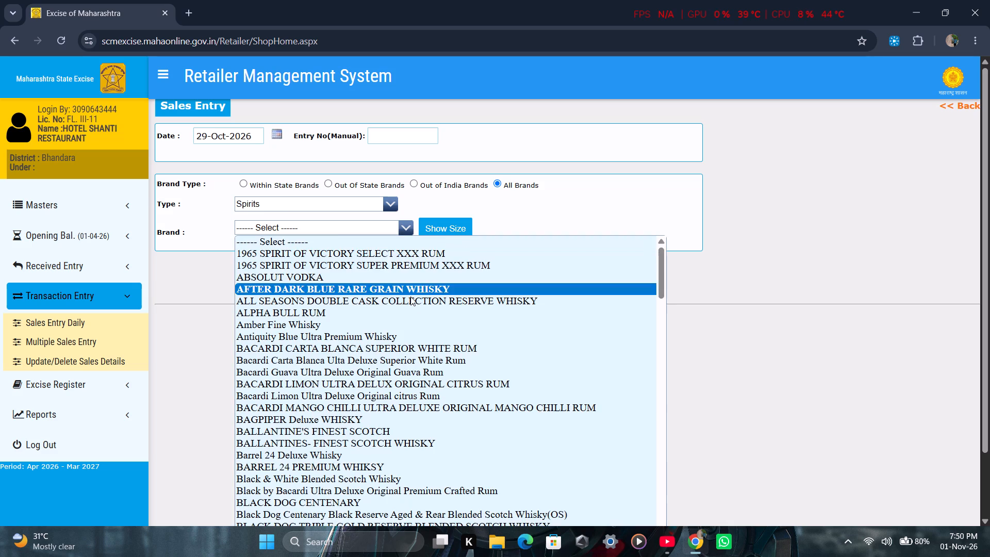
pyautogui.scroll(-16, 411, 307)
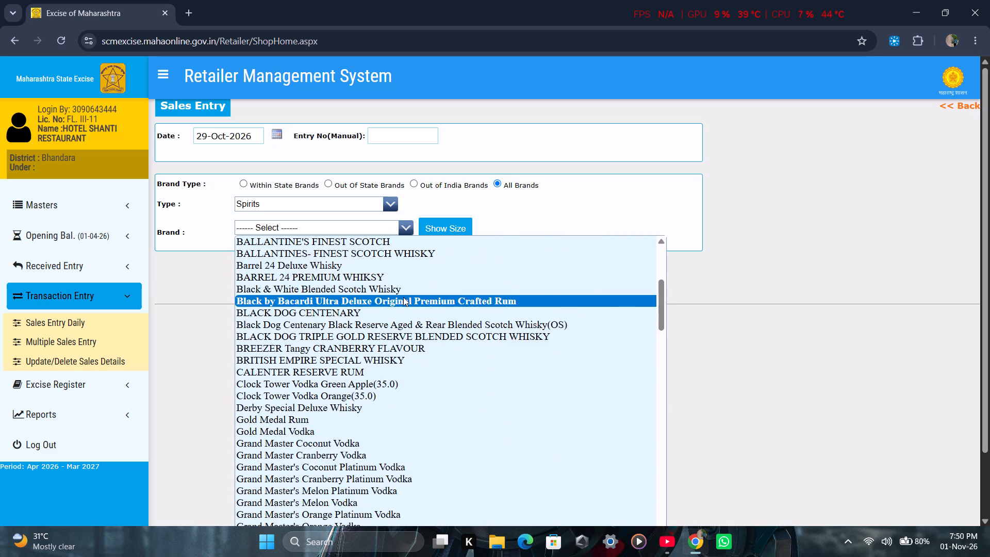
pyautogui.scroll(-13, 403, 297)
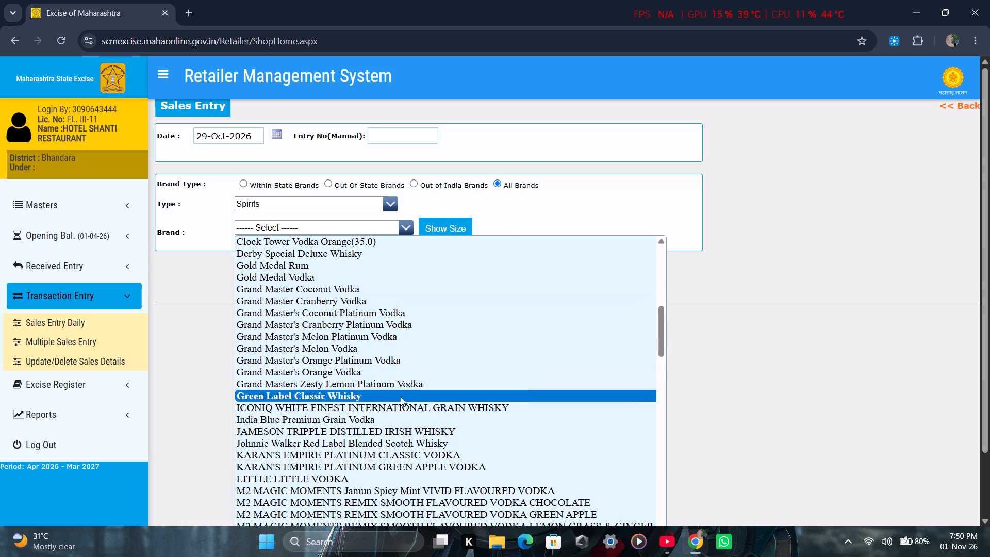
pyautogui.click(406, 402)
pyautogui.click(451, 229)
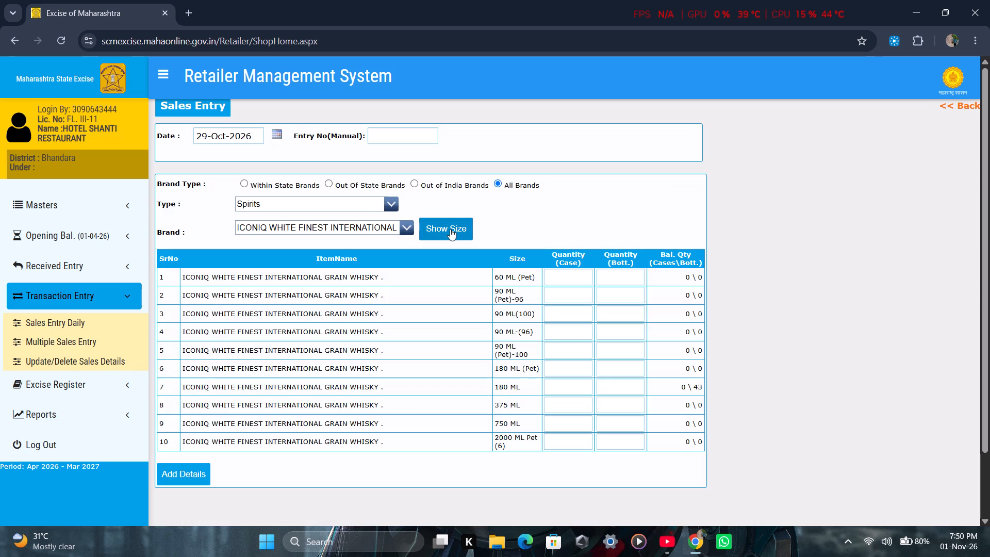
pyautogui.click(605, 391)
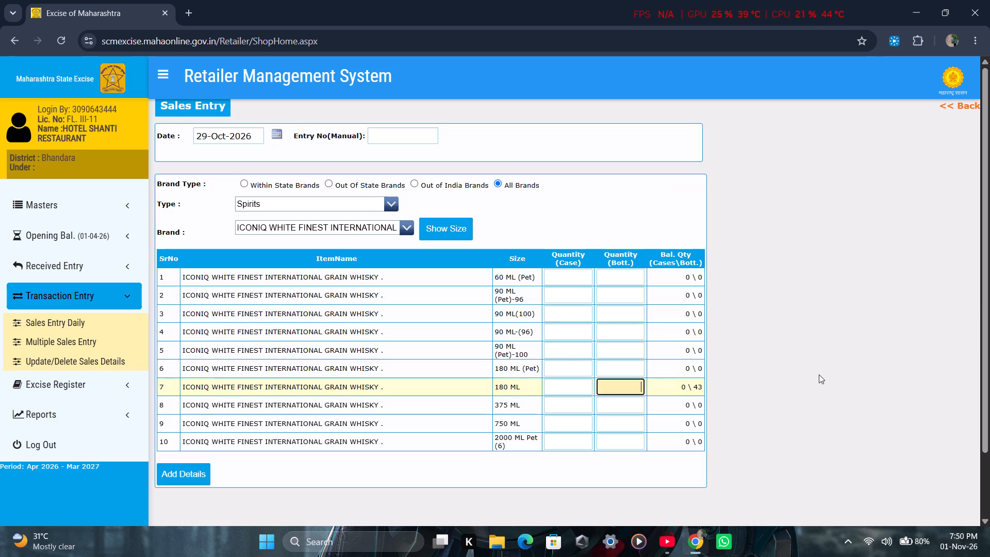
pyautogui.press('2')
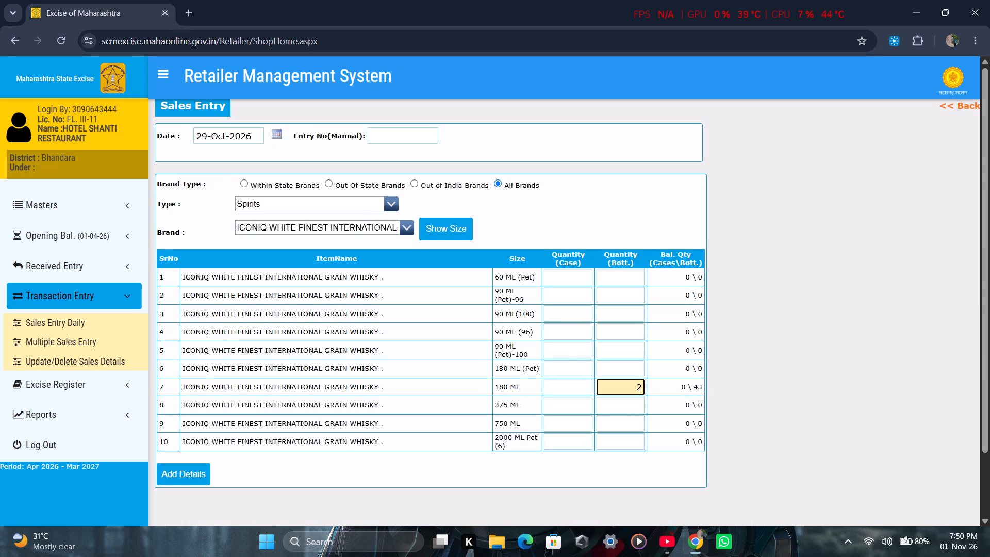
pyautogui.click(188, 480)
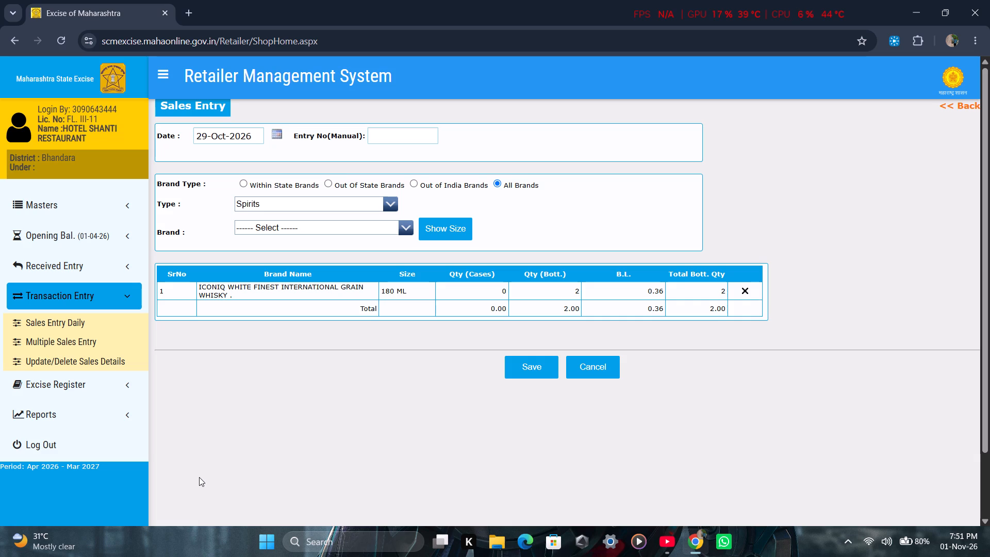
# Add 3 bottles of Seagram's Imperial Blue Superior Grain Whisky 180 ML to the sales entry.
pyautogui.click(401, 226)
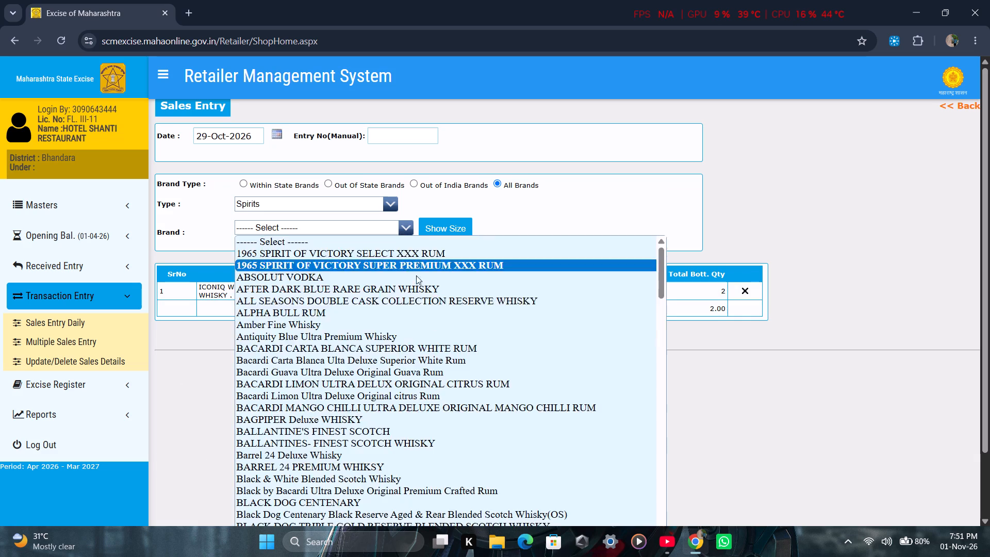
pyautogui.scroll(-20, 423, 331)
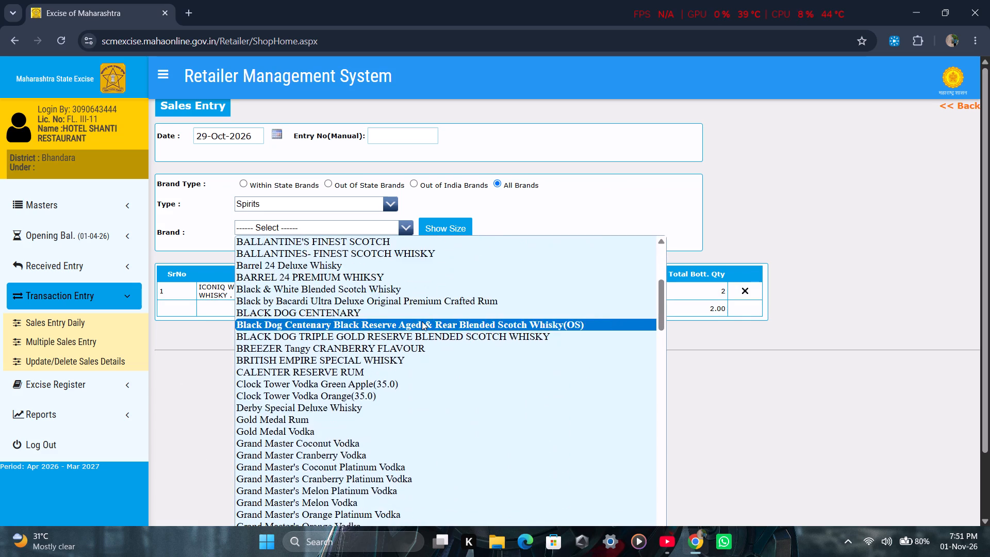
pyautogui.scroll(-6, 422, 321)
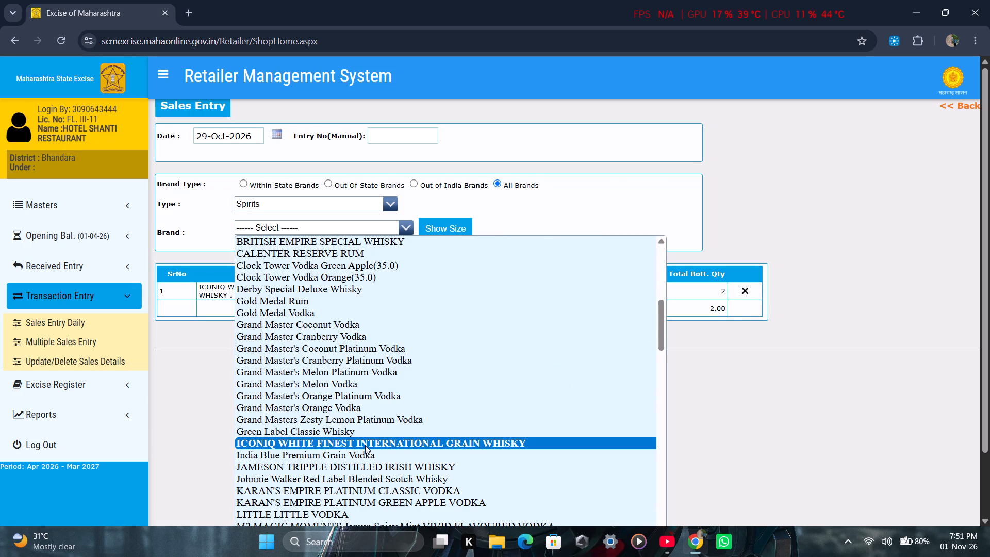
pyautogui.scroll(-18, 365, 445)
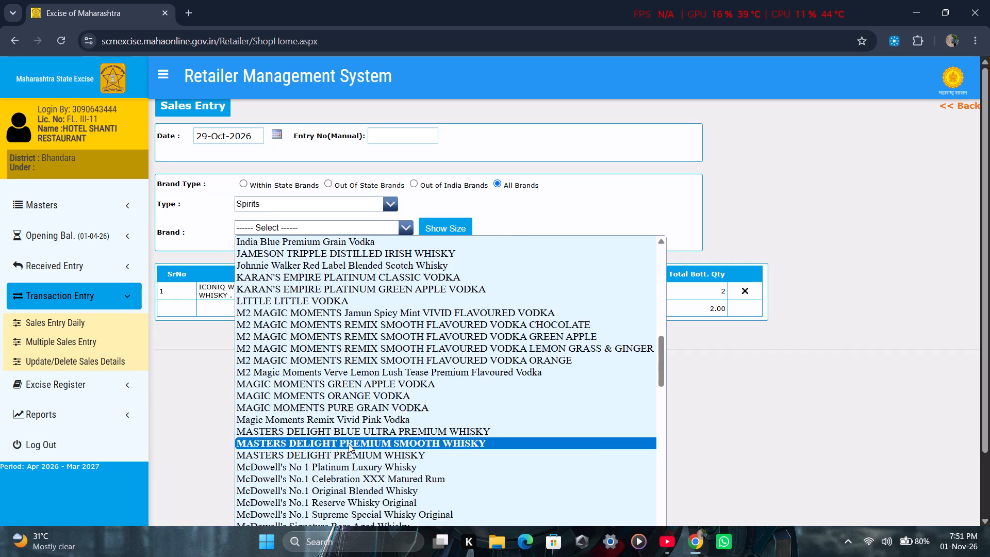
pyautogui.scroll(-5, 349, 444)
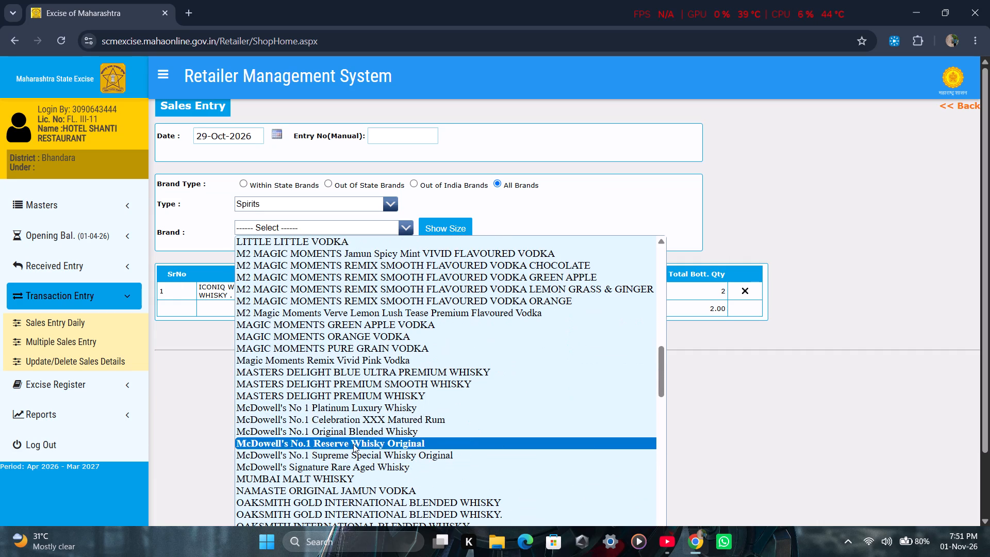
pyautogui.scroll(-3, 354, 444)
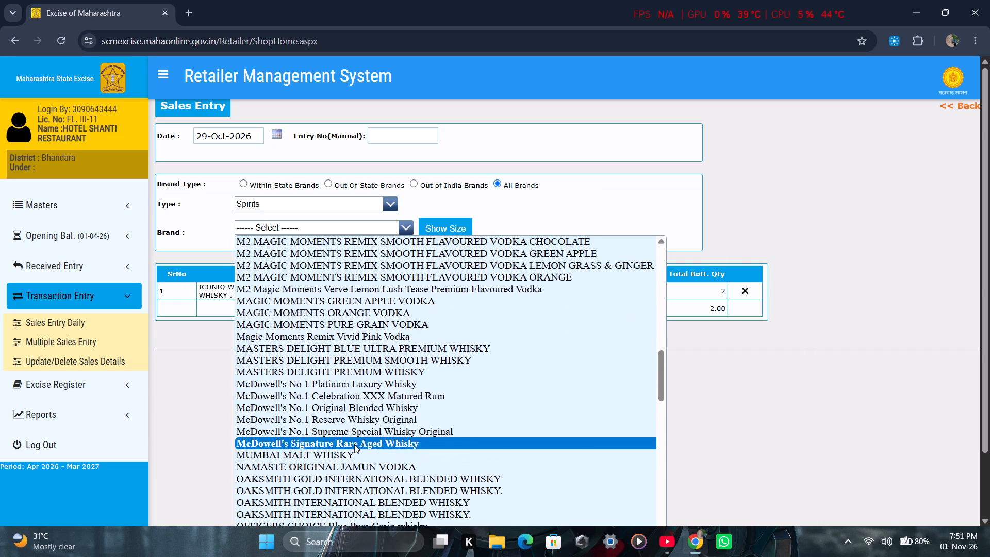
pyautogui.scroll(-18, 354, 444)
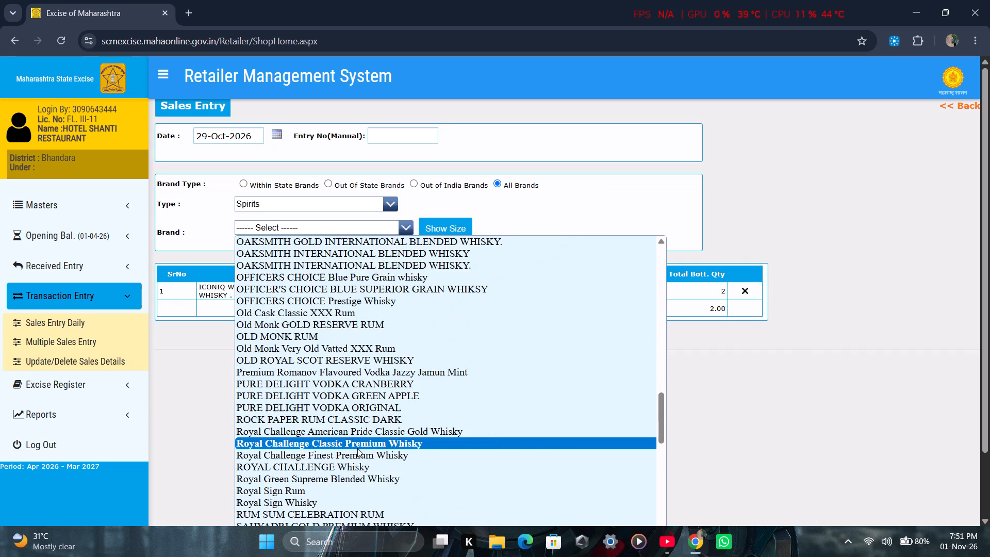
pyautogui.scroll(-16, 357, 448)
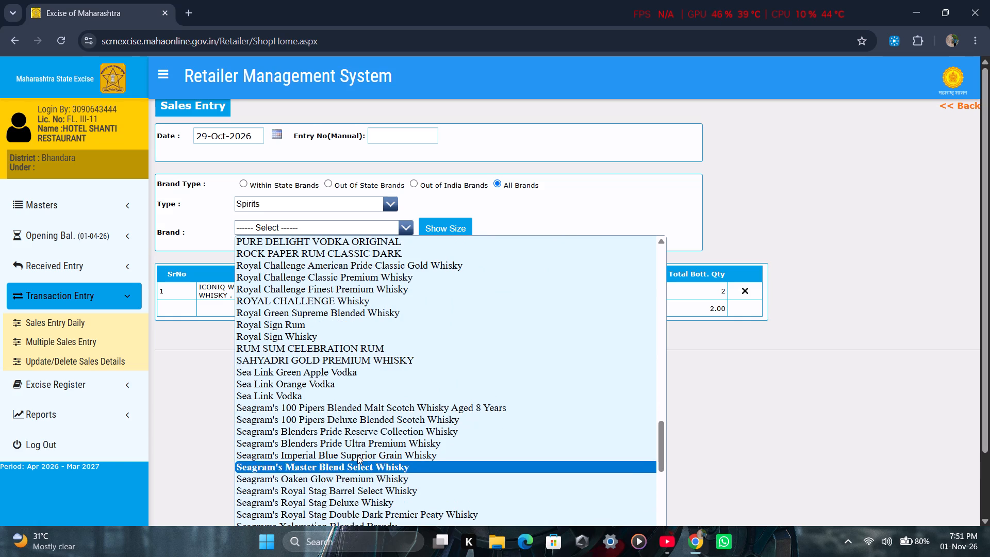
pyautogui.click(358, 453)
pyautogui.click(458, 228)
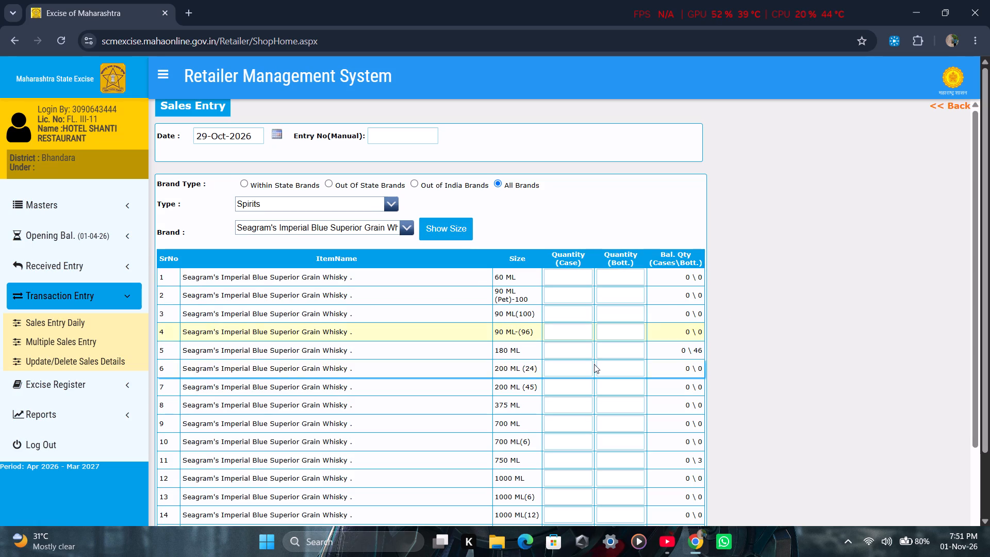
pyautogui.click(605, 355)
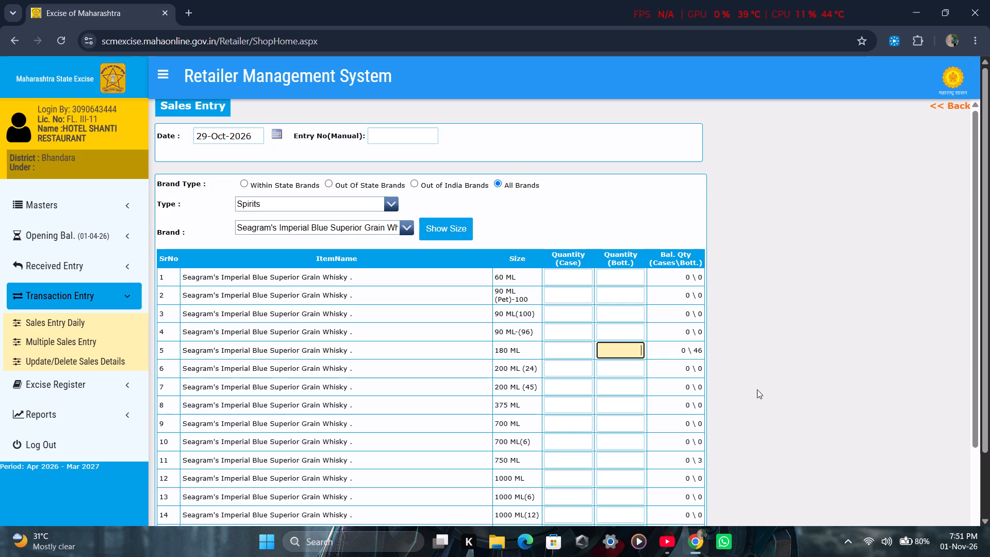
pyautogui.press('3')
pyautogui.scroll(-1, 306, 435)
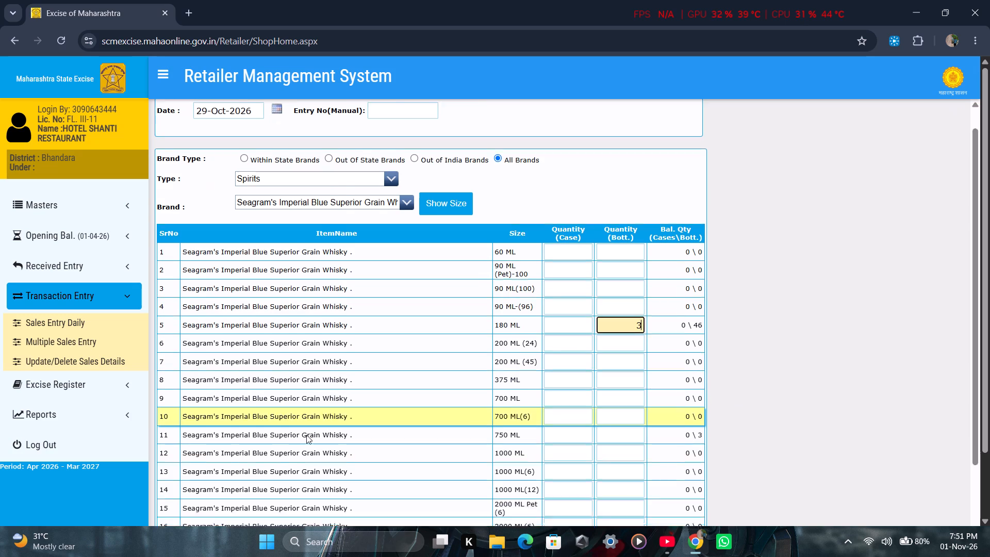
pyautogui.click(188, 423)
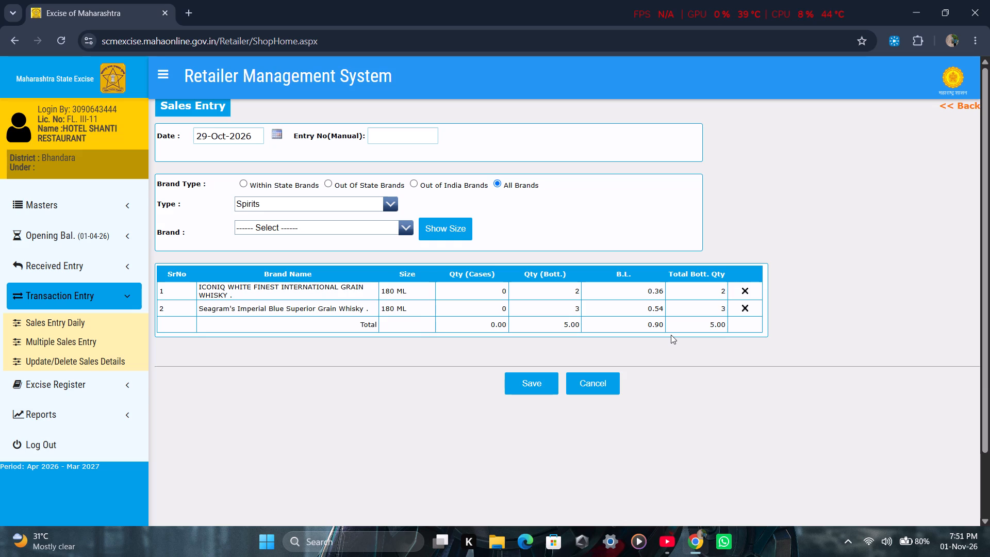
# Add 8 bottles of McDowell's No.1 Reserve Whisky Original 180 ML (Pet) to the sales entry.
pyautogui.click(408, 226)
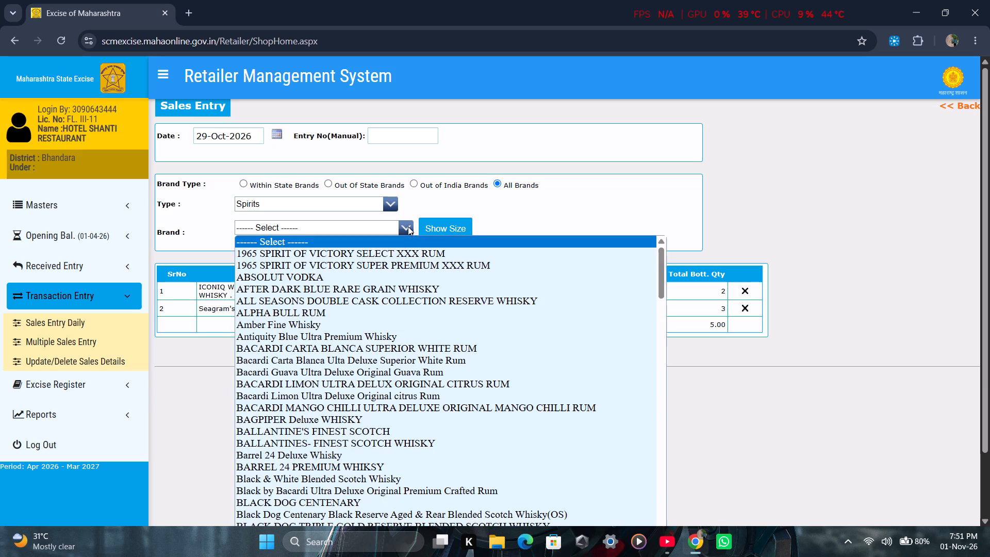
pyautogui.scroll(-18, 462, 314)
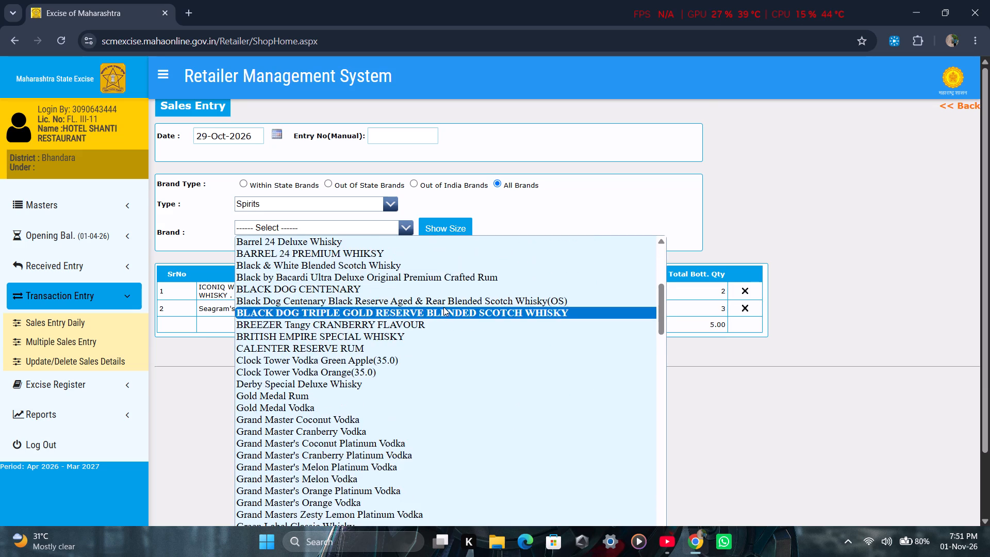
pyautogui.scroll(-14, 443, 307)
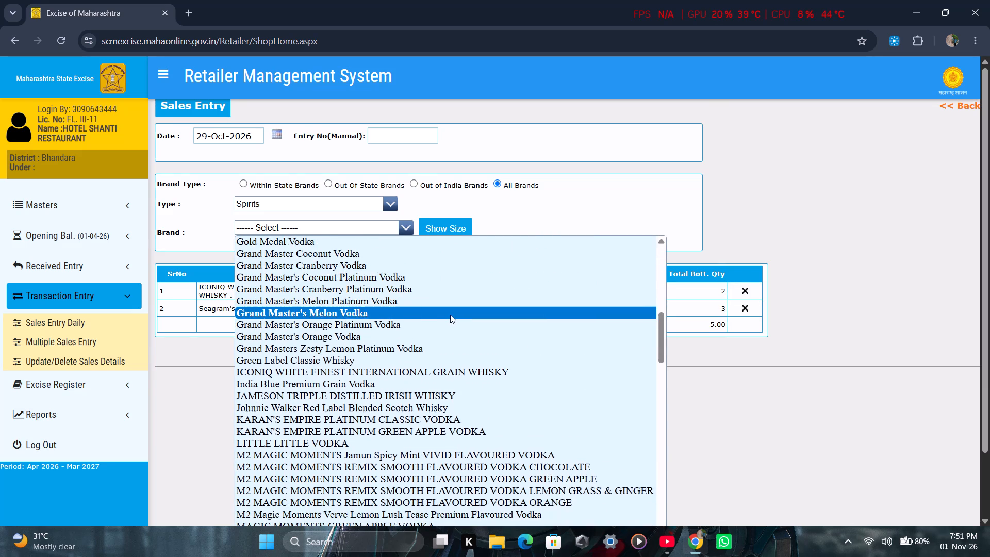
pyautogui.scroll(-13, 451, 315)
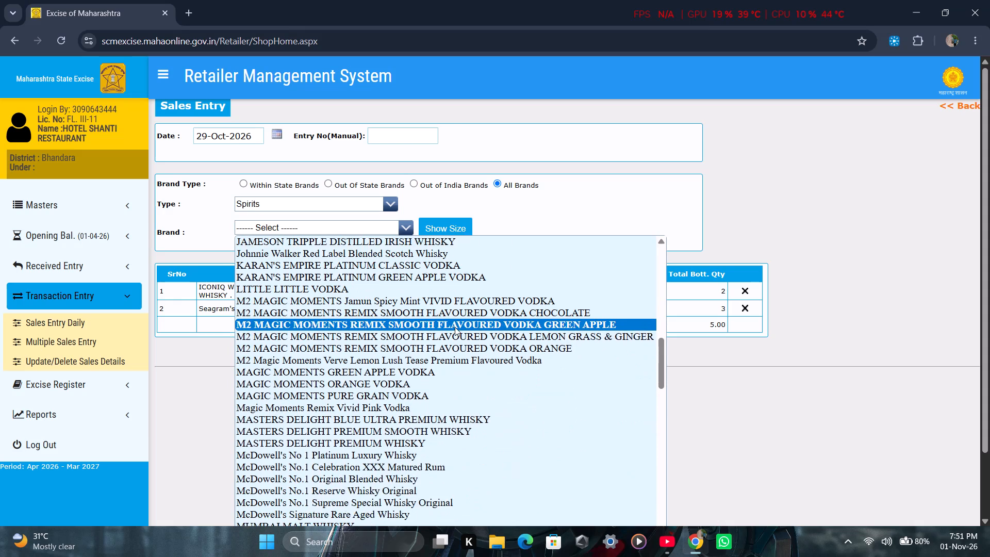
pyautogui.scroll(-1, 455, 327)
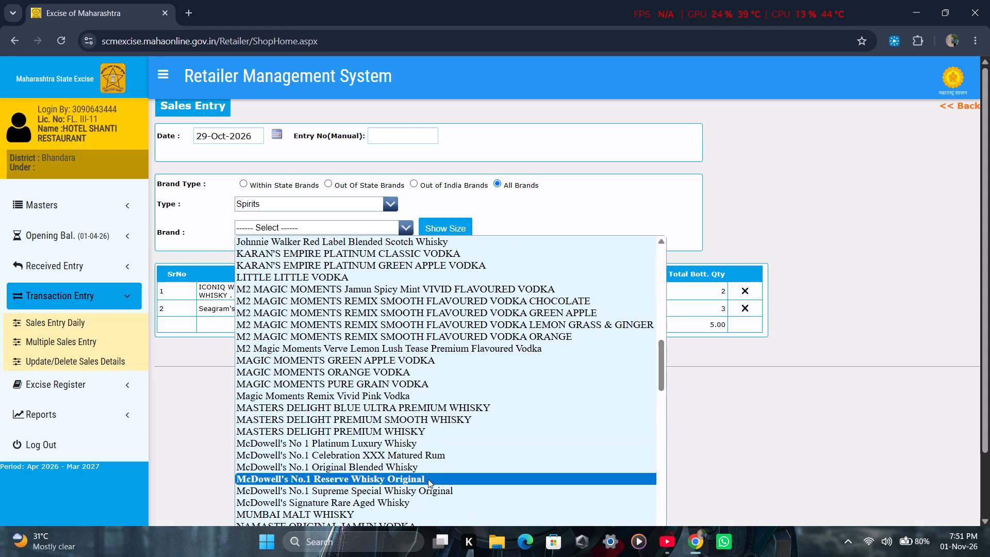
pyautogui.click(408, 476)
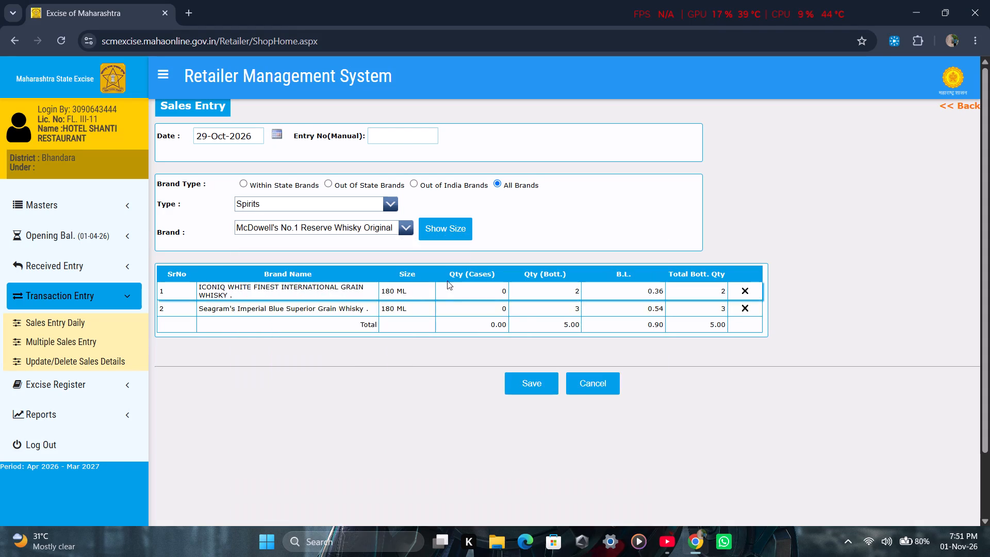
pyautogui.click(439, 229)
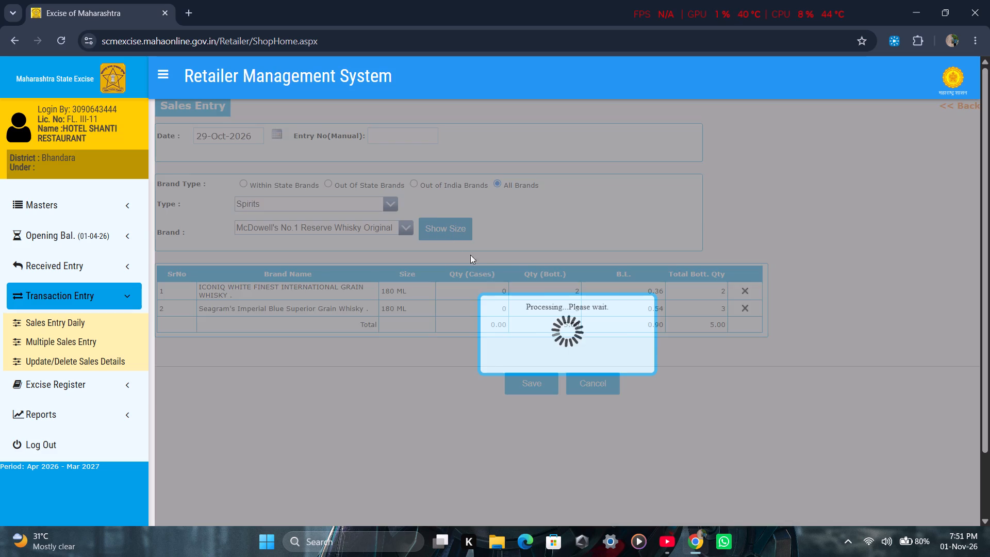
pyautogui.click(629, 289)
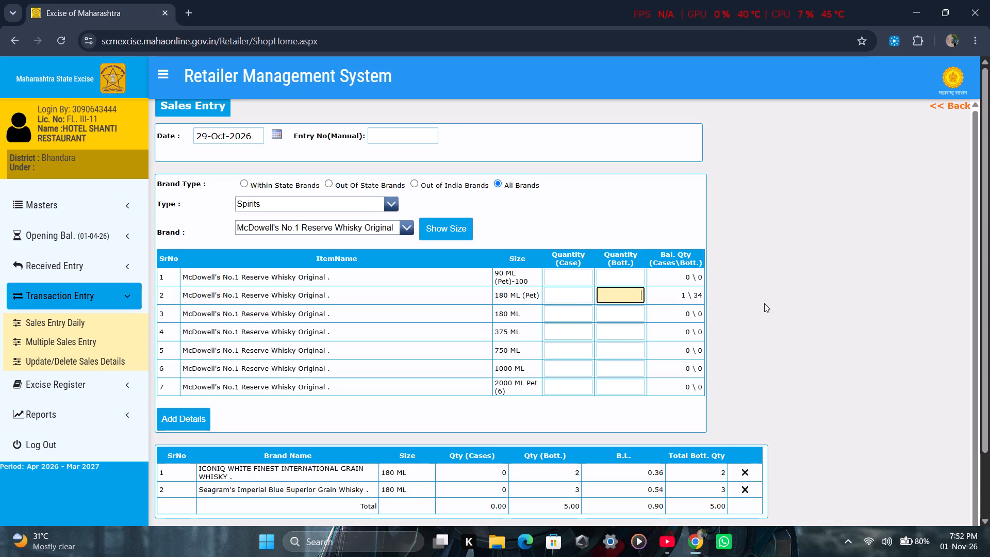
pyautogui.press('8')
pyautogui.click(171, 425)
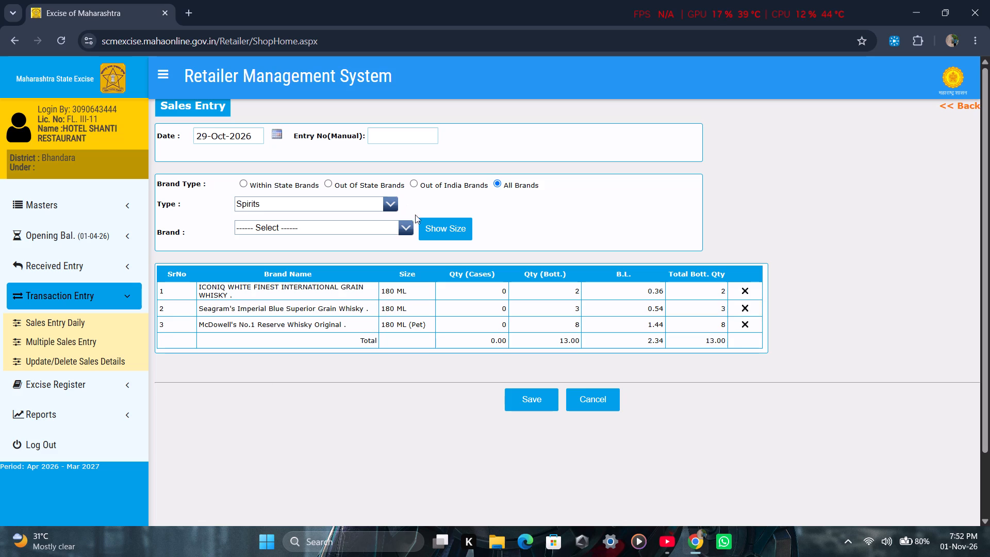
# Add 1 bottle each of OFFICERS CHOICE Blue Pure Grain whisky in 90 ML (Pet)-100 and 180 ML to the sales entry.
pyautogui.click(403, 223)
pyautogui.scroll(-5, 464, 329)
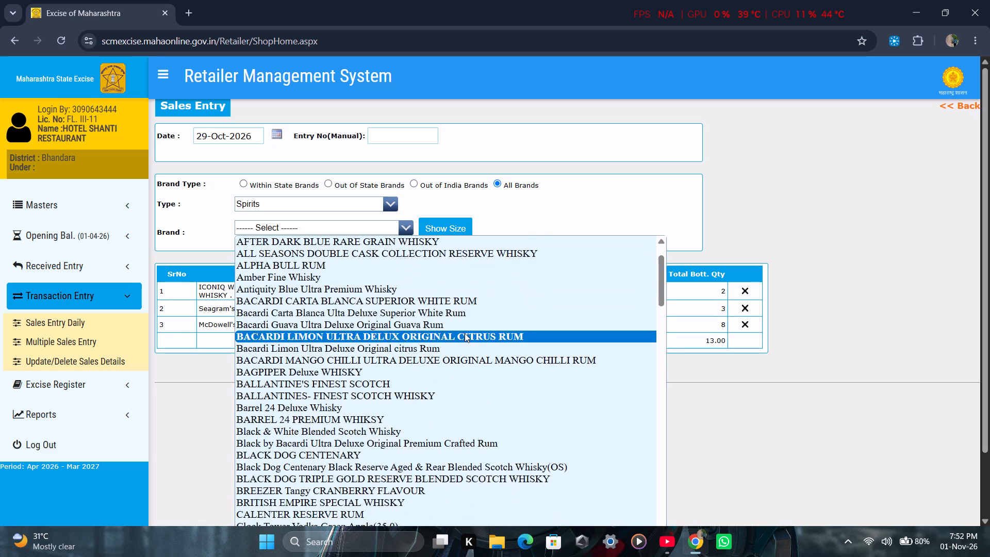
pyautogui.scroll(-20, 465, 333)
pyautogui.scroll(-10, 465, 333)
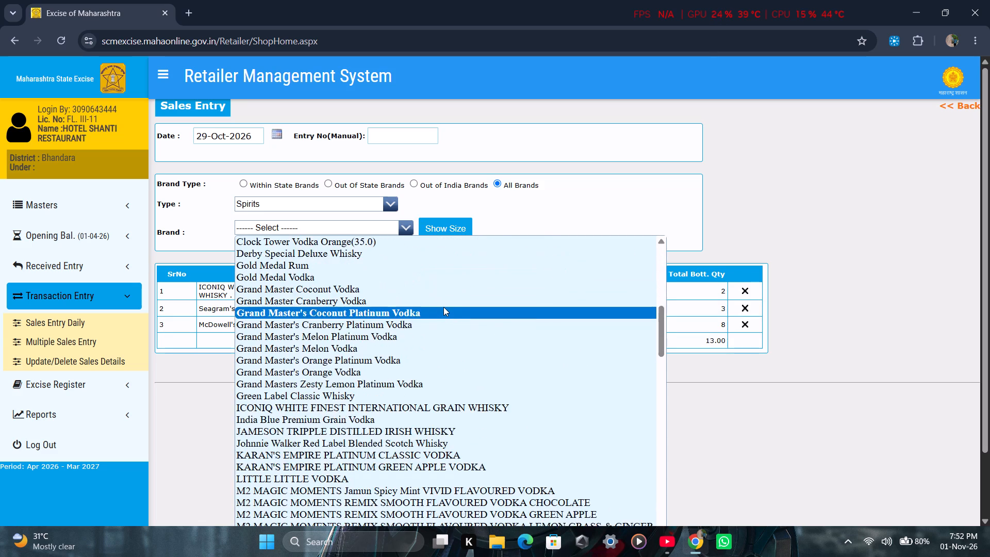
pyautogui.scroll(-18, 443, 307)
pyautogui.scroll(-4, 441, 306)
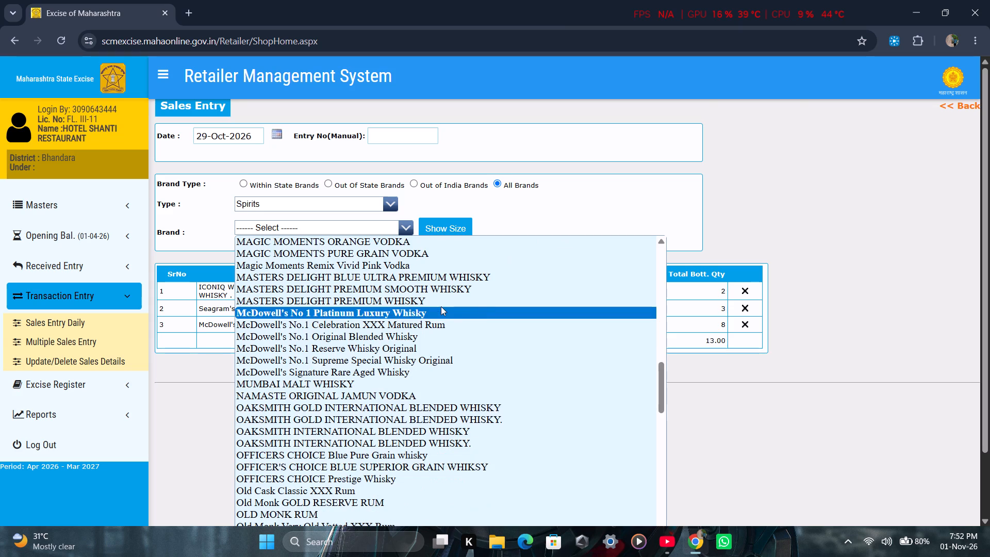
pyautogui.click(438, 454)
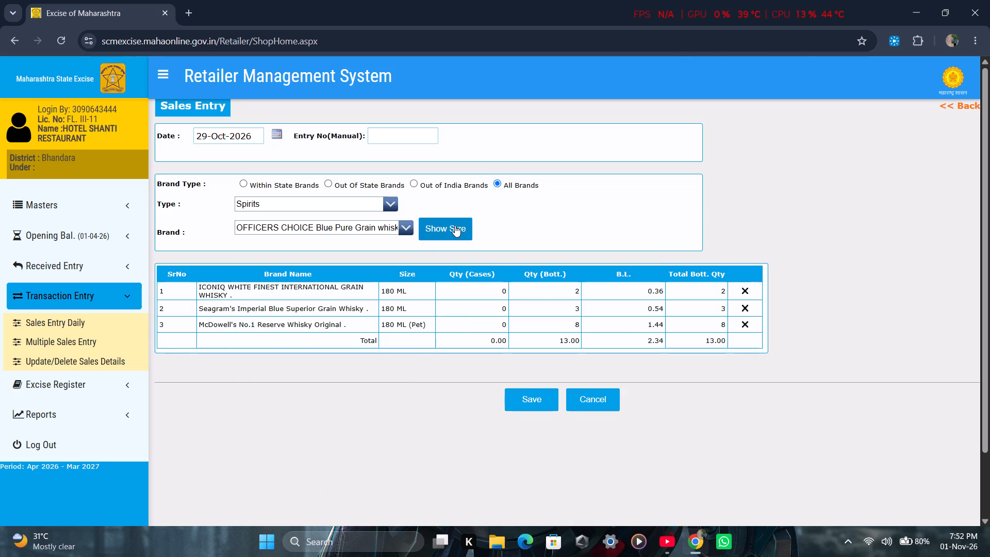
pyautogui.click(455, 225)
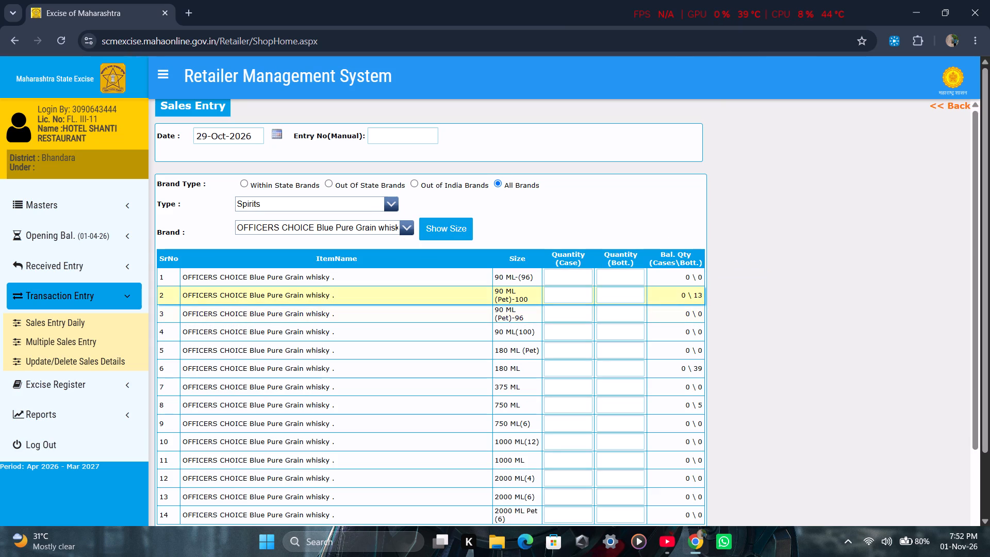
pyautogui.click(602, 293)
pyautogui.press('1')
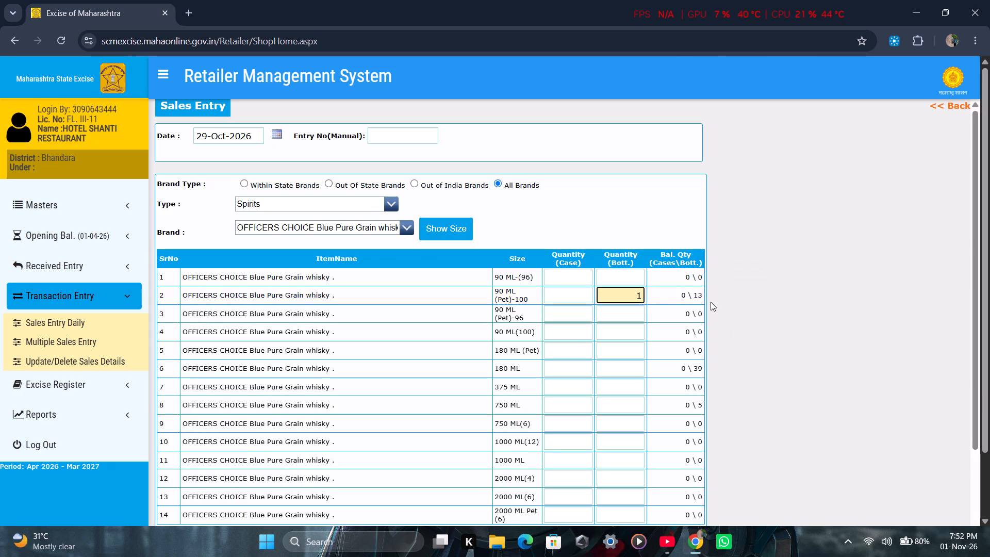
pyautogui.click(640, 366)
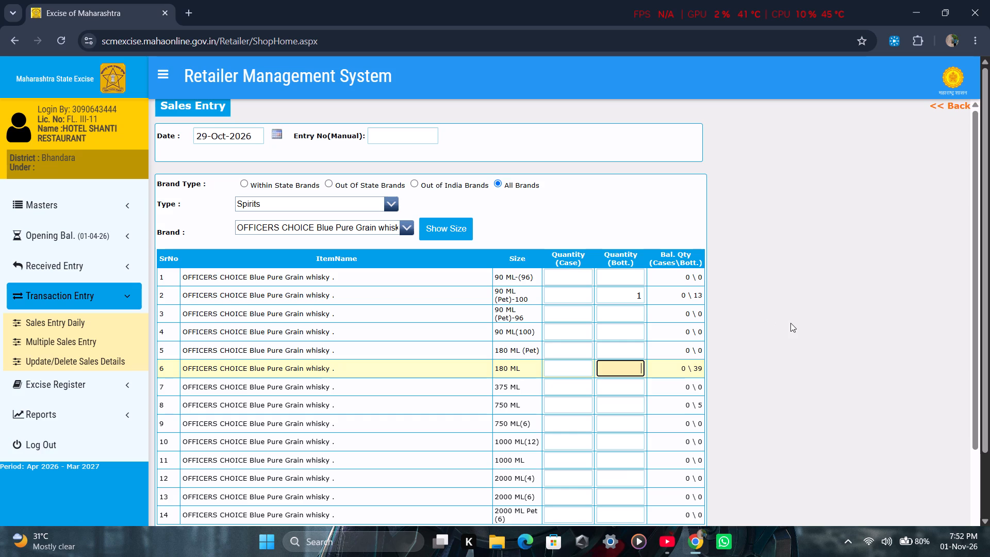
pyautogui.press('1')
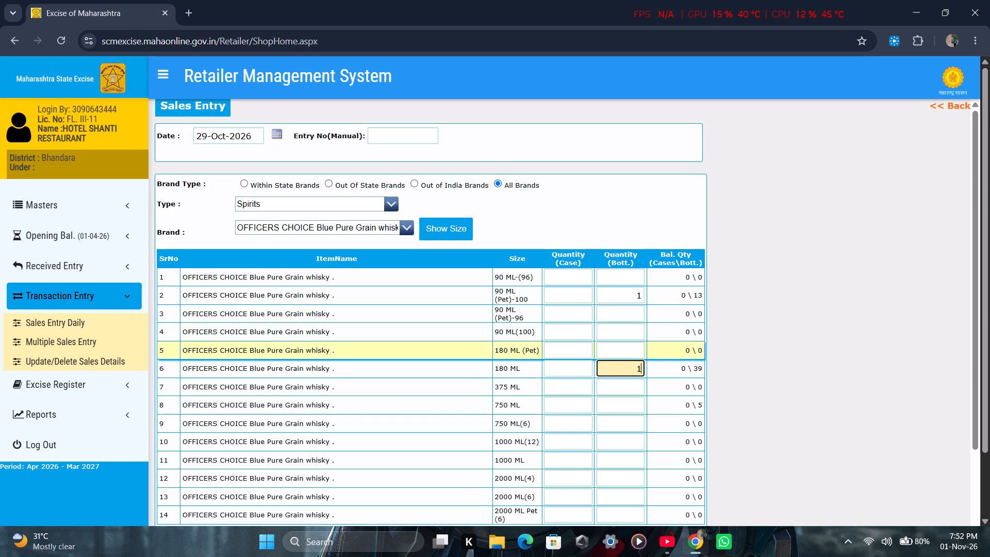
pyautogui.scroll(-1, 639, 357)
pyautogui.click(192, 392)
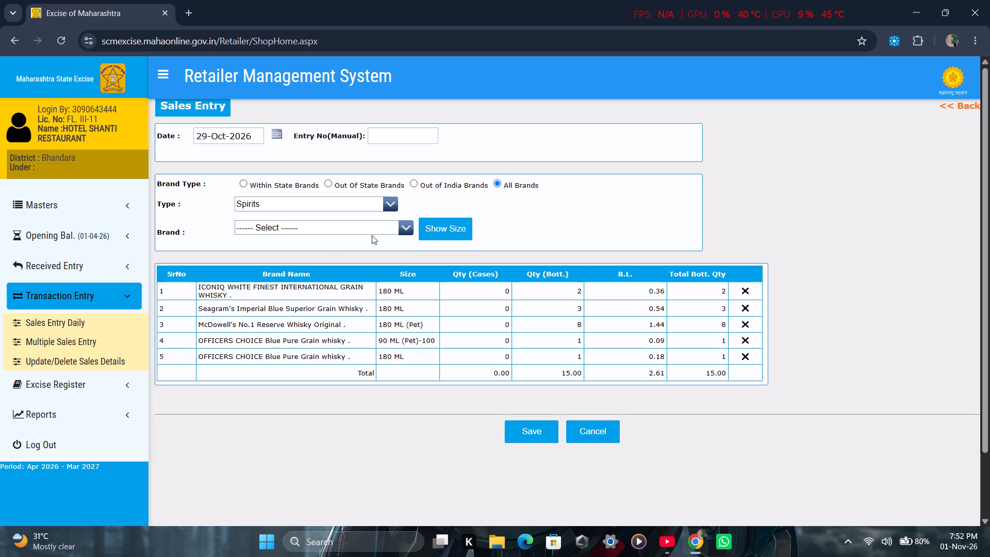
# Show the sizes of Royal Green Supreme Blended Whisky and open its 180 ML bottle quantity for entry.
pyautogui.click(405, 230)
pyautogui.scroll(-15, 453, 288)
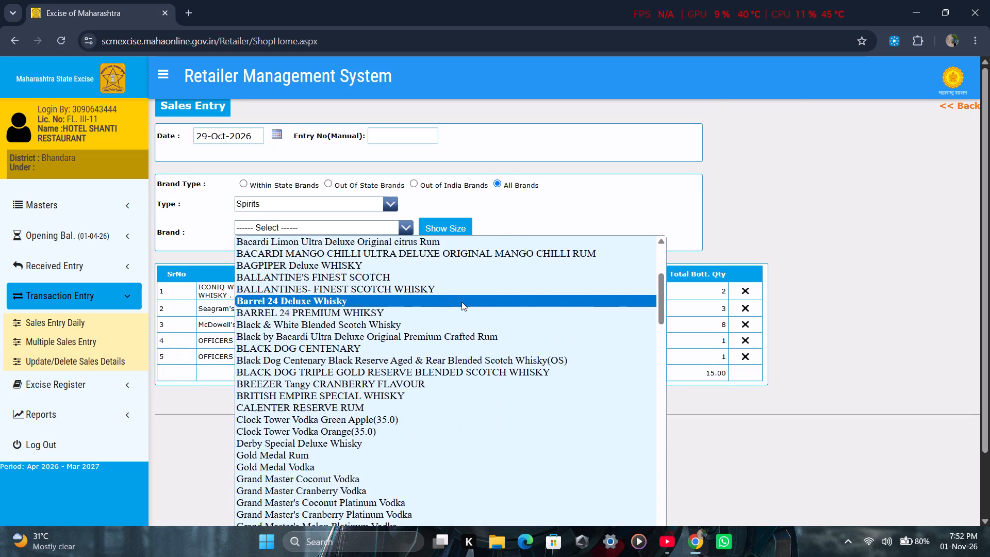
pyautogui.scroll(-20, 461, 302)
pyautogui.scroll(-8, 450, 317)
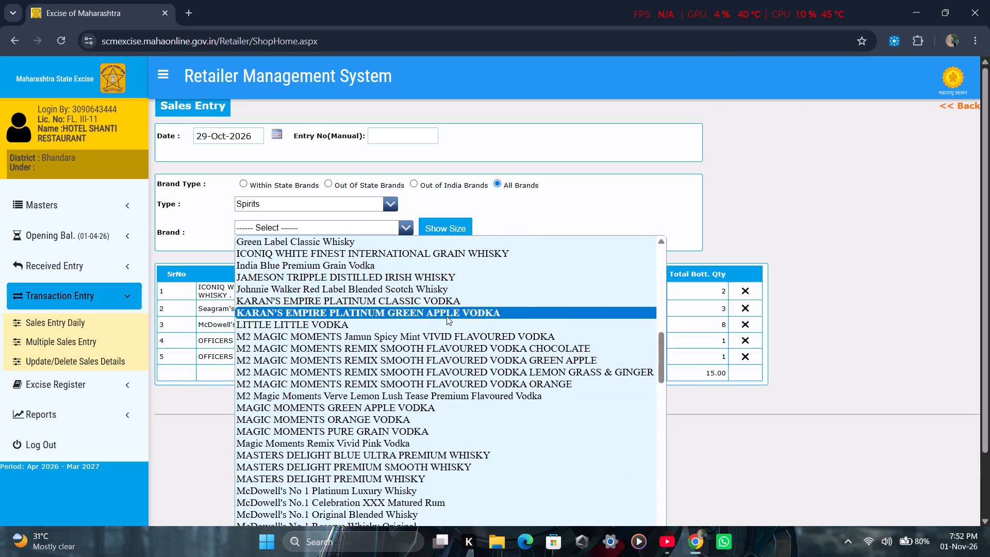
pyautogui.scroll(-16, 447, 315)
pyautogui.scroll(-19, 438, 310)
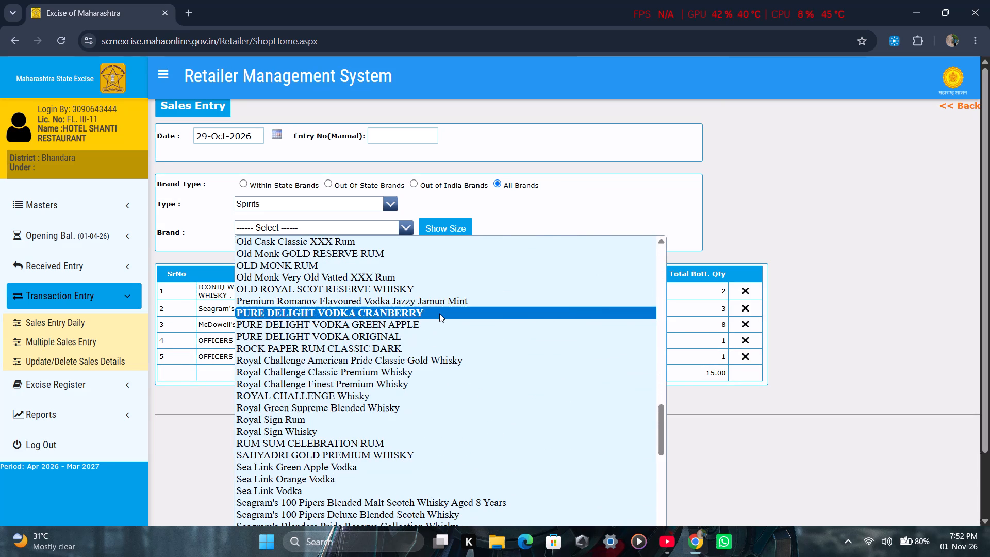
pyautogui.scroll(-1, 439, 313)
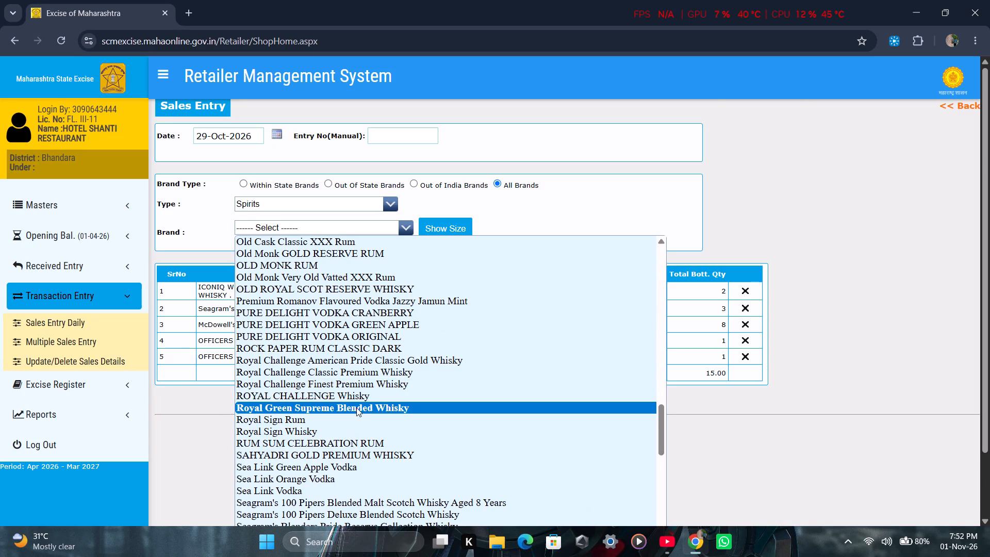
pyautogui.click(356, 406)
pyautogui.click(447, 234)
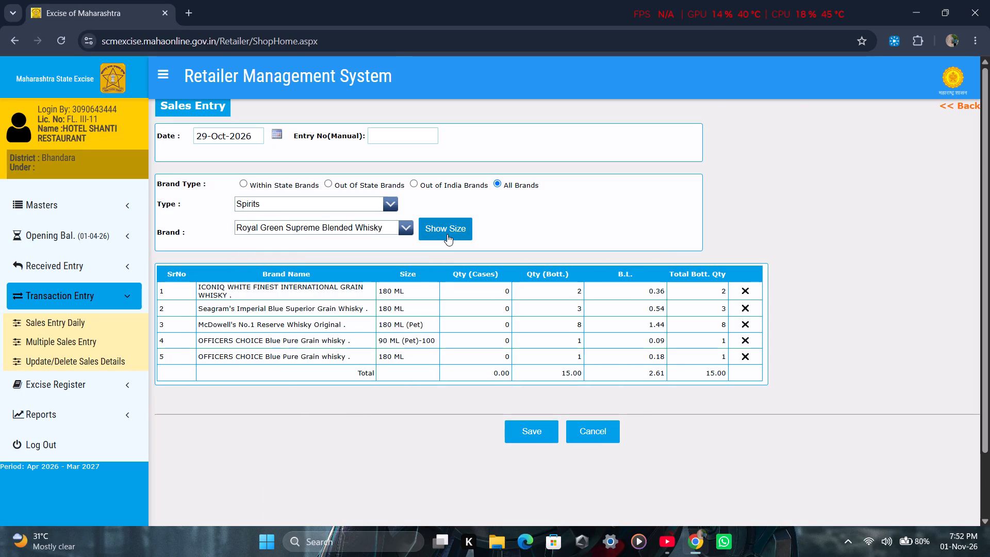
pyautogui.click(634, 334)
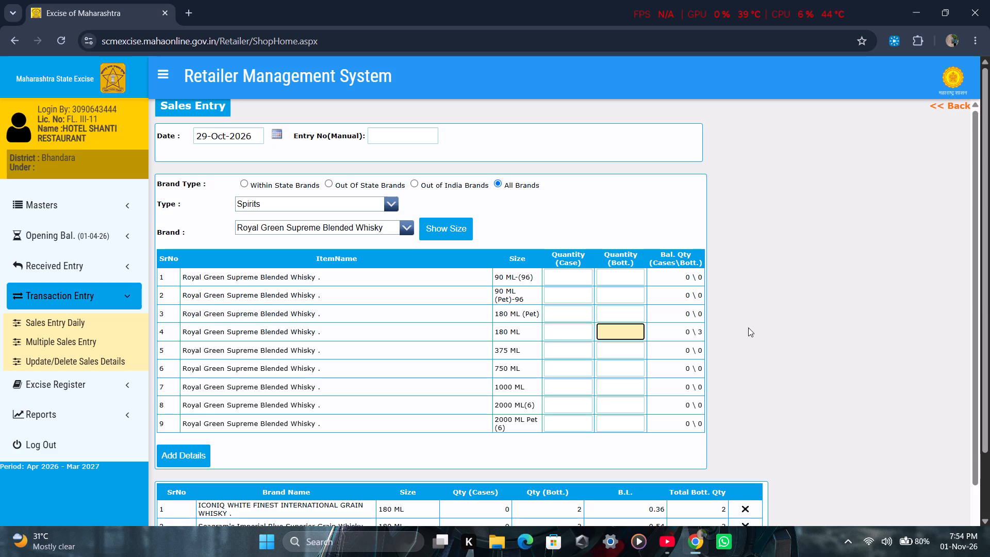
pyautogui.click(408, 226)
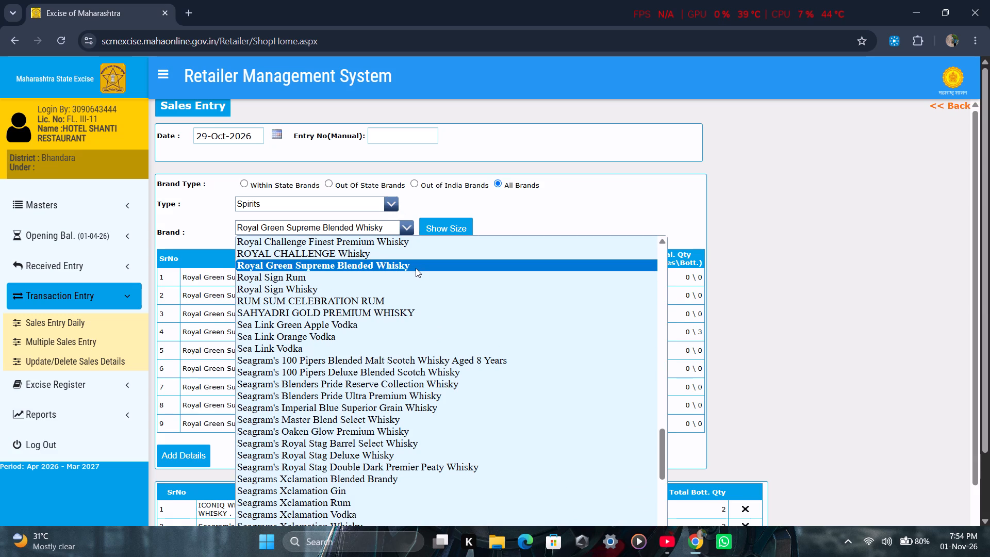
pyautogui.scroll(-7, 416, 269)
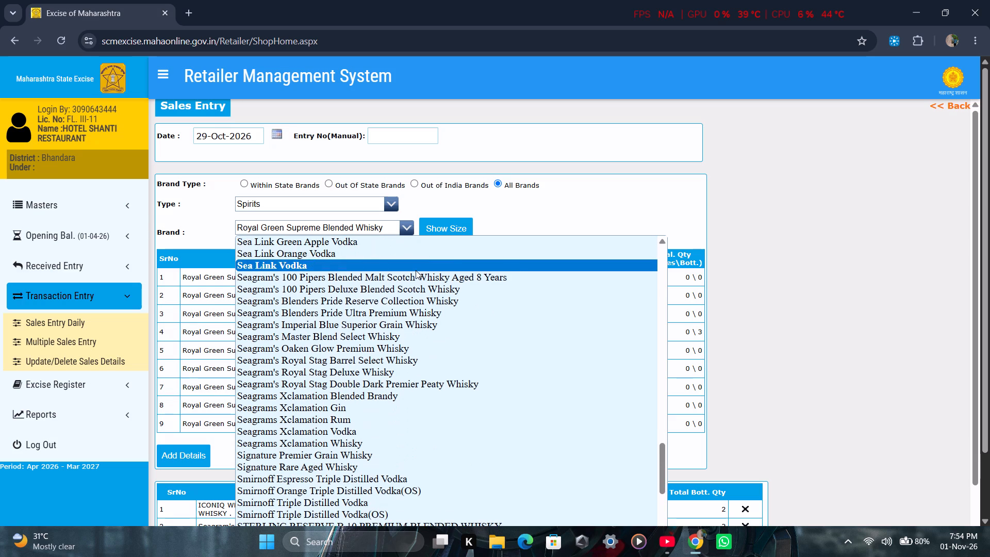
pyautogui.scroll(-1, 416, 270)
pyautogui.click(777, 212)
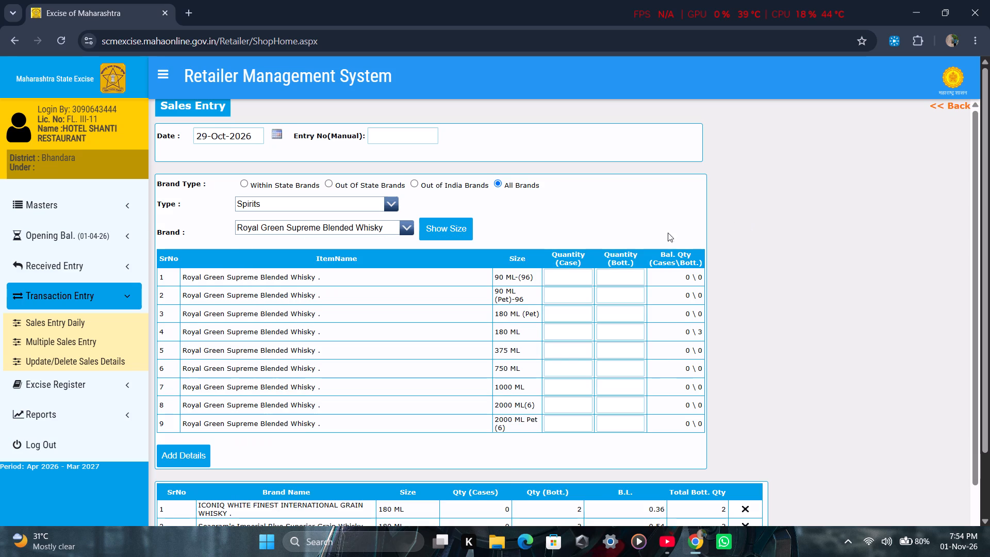
# Leave the unsaved entry, search the daily sales for 28-Oct-2026, and open that day's entry to review its brand lines.
pyautogui.click(110, 292)
pyautogui.click(115, 264)
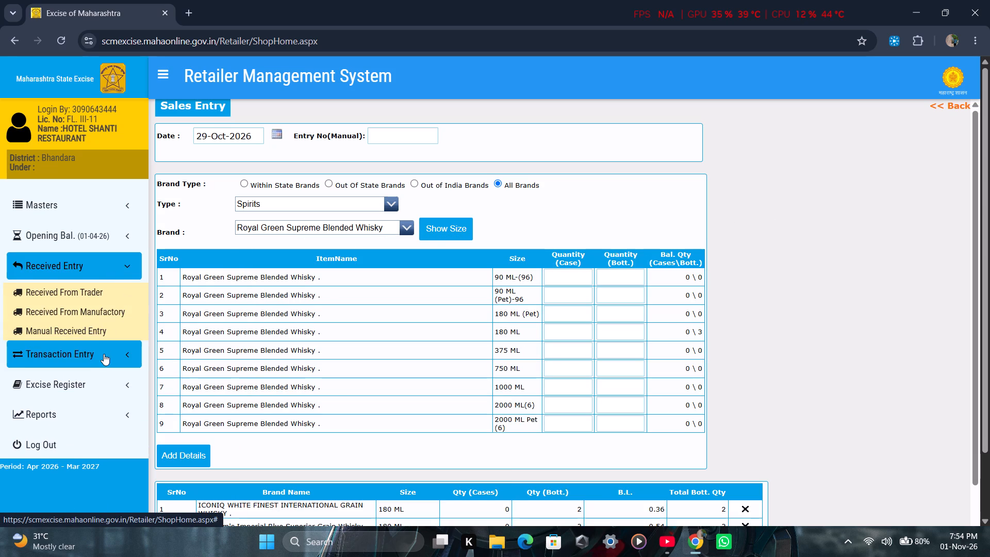
pyautogui.click(105, 354)
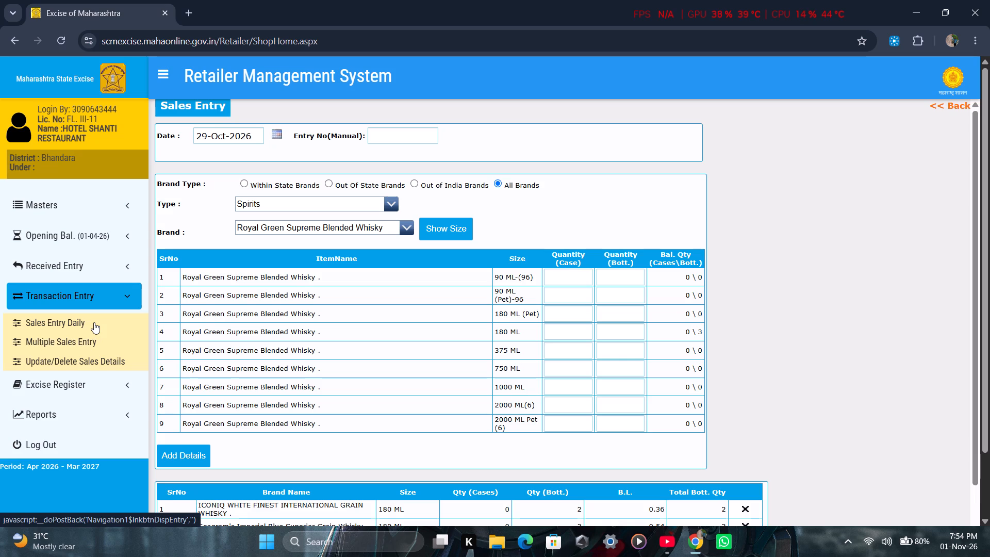
pyautogui.click(94, 322)
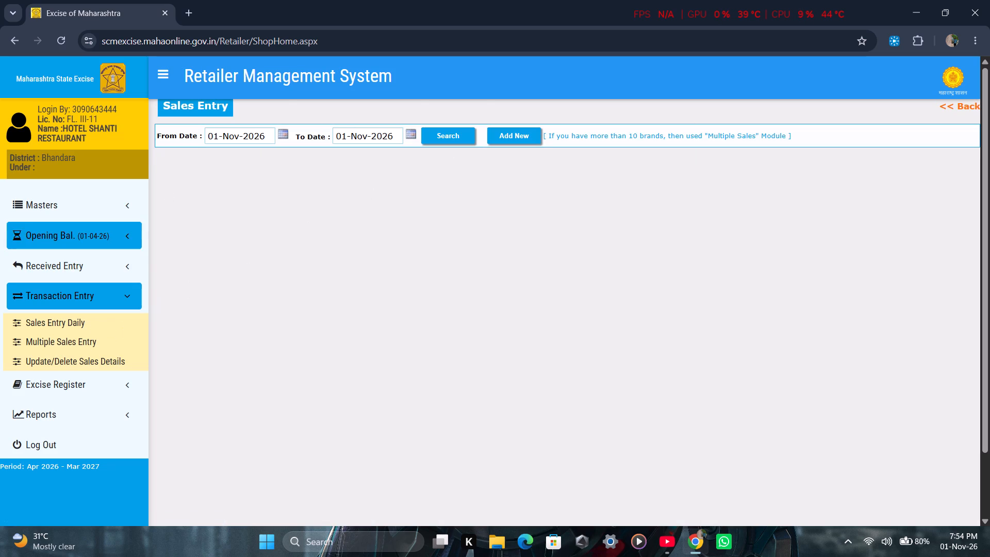
pyautogui.click(280, 139)
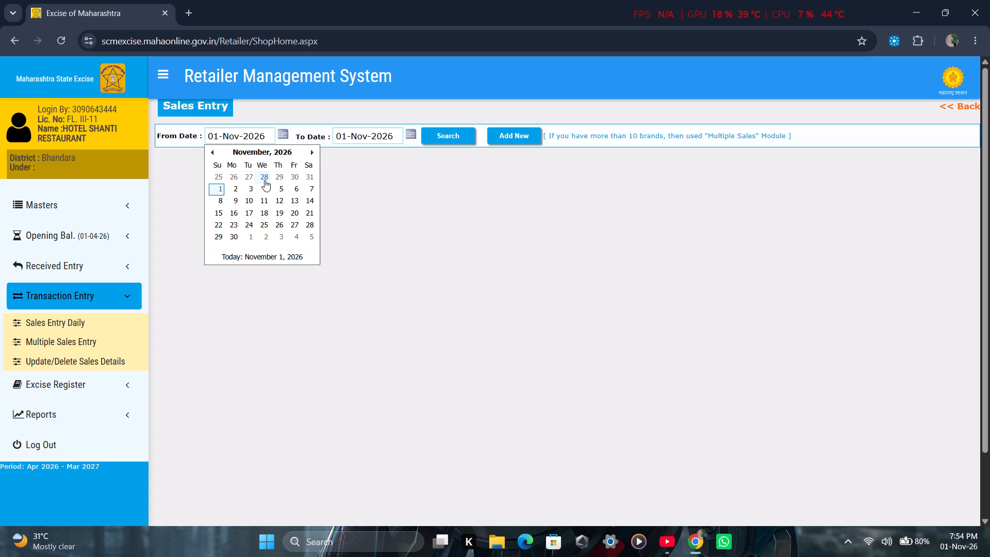
pyautogui.click(264, 180)
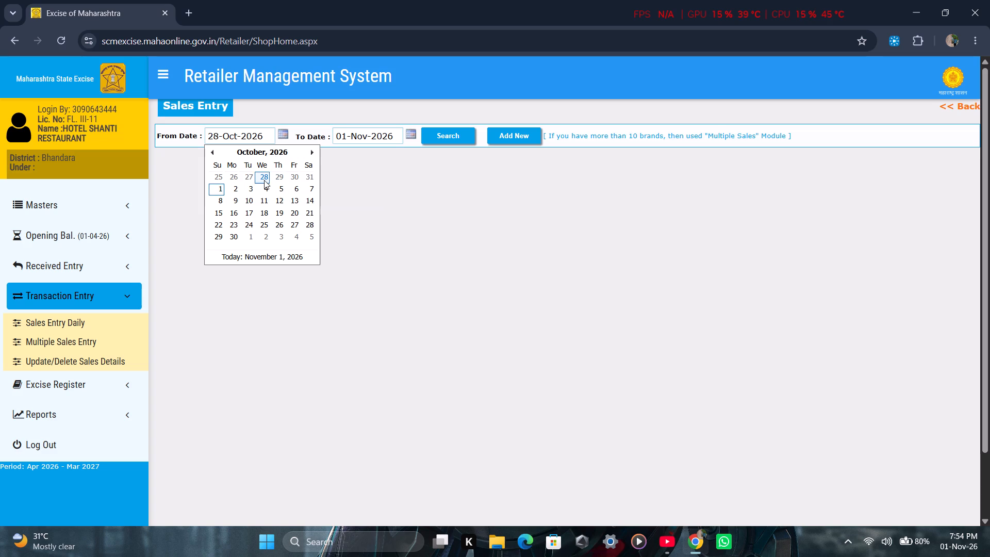
pyautogui.click(406, 130)
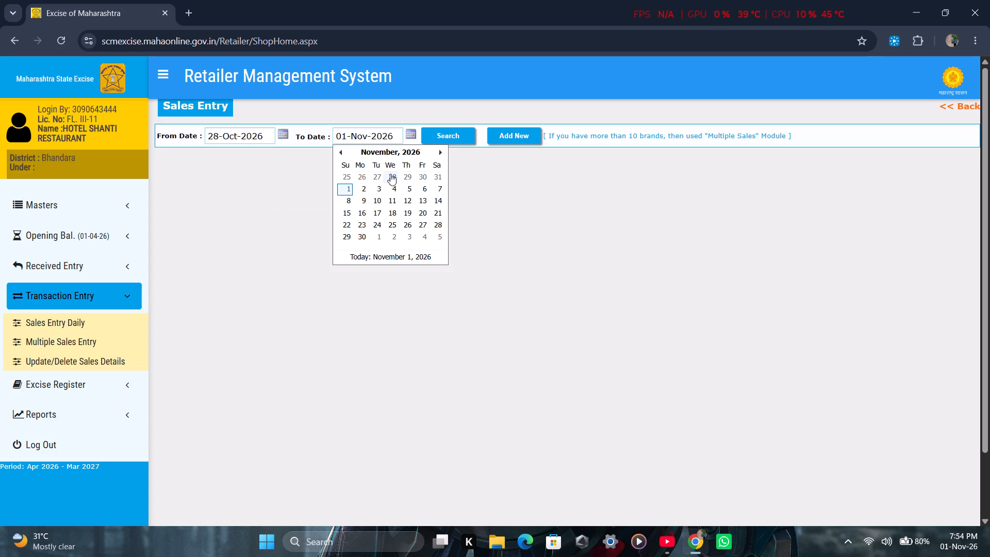
pyautogui.click(390, 174)
pyautogui.click(454, 141)
pyautogui.click(195, 186)
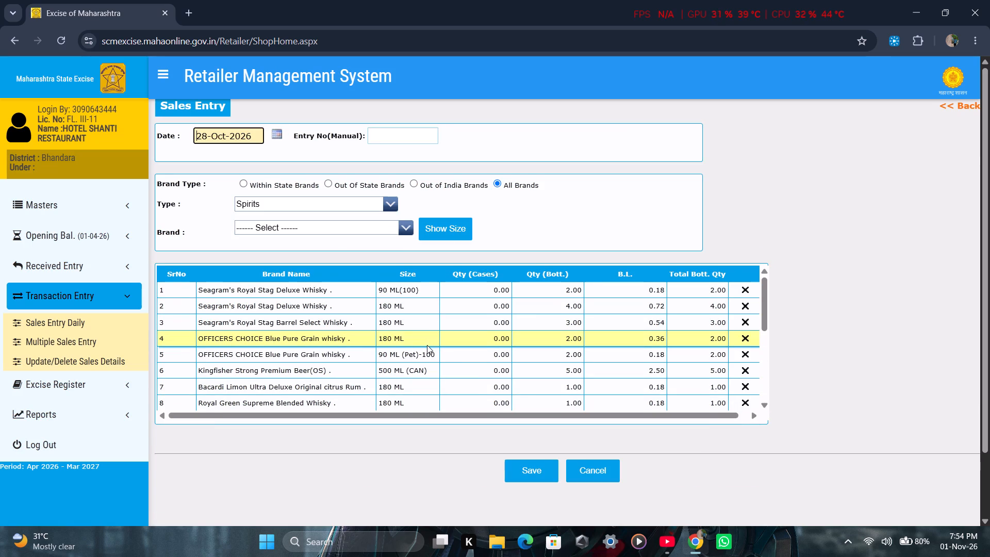
pyautogui.scroll(-1, 427, 345)
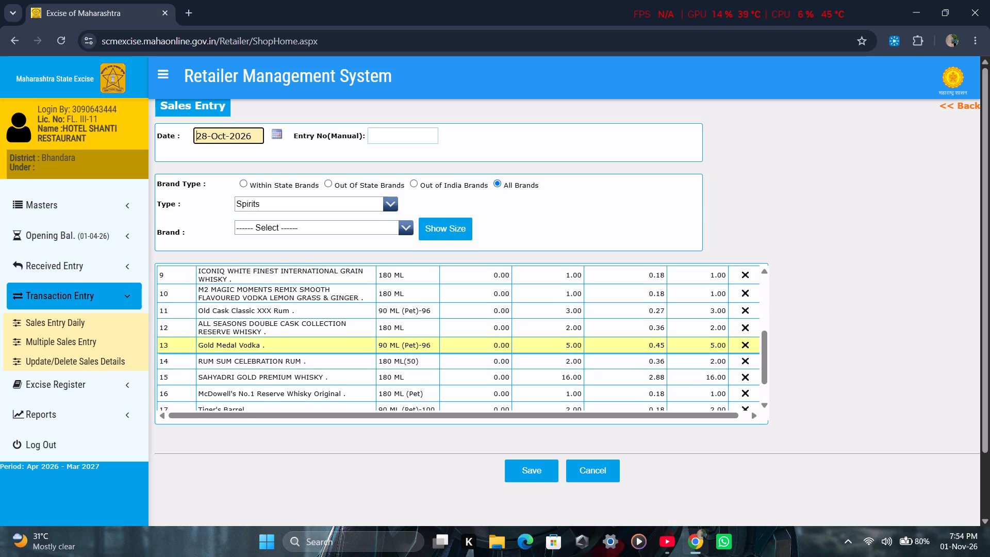
pyautogui.scroll(-1, 427, 345)
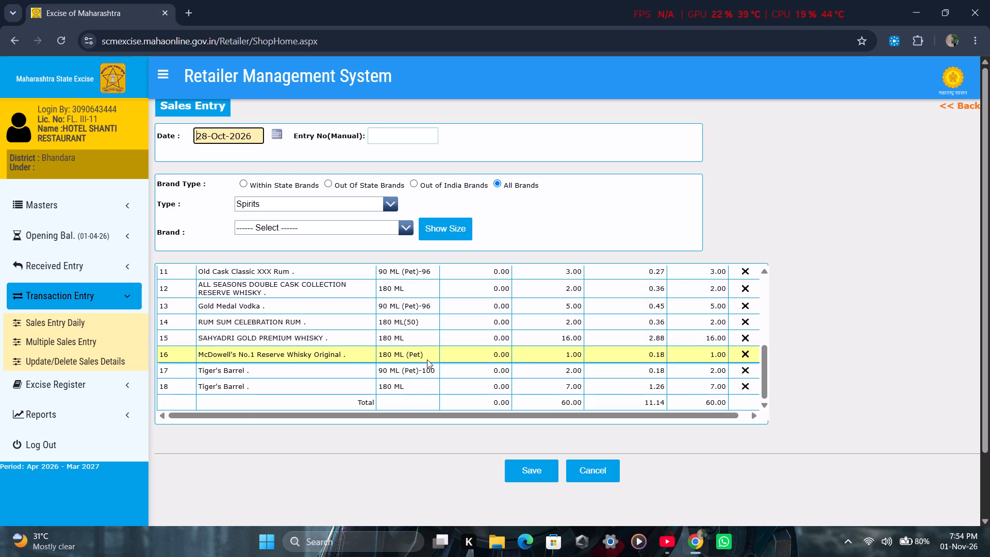
pyautogui.scroll(1, 427, 359)
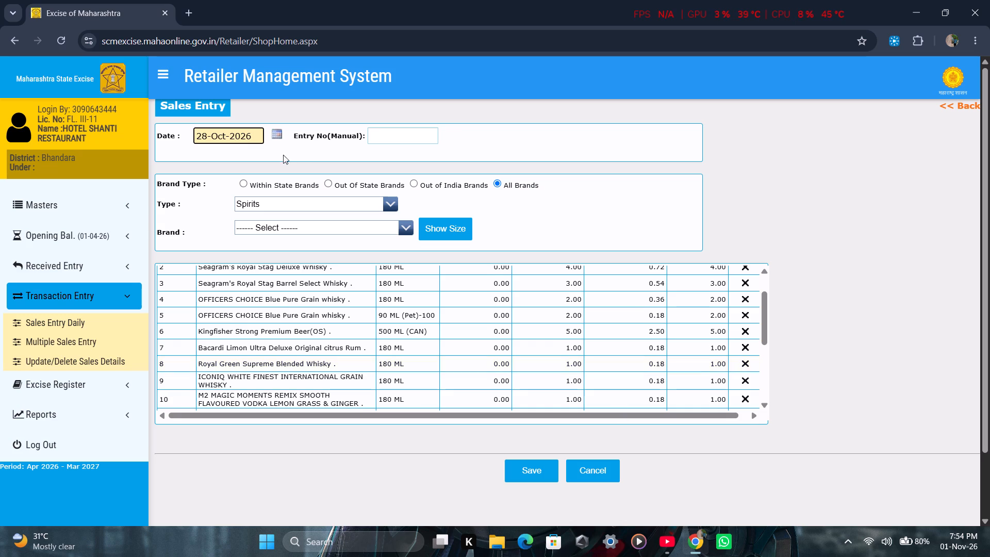
# Set the opened sales entry's date to 27-Oct-2026 and check its brand lines.
pyautogui.click(205, 136)
pyautogui.press('BackSpace')
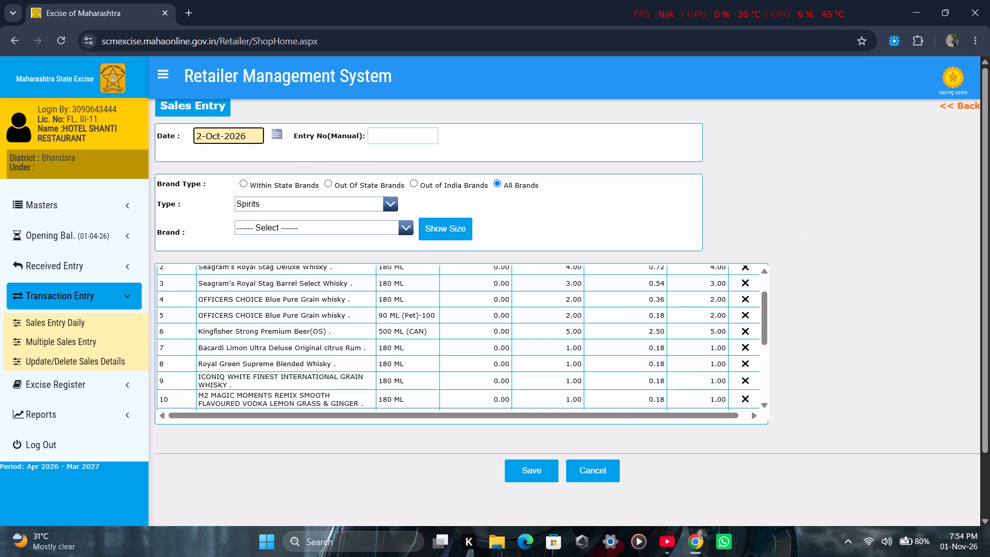
pyautogui.press('7')
pyautogui.click(814, 215)
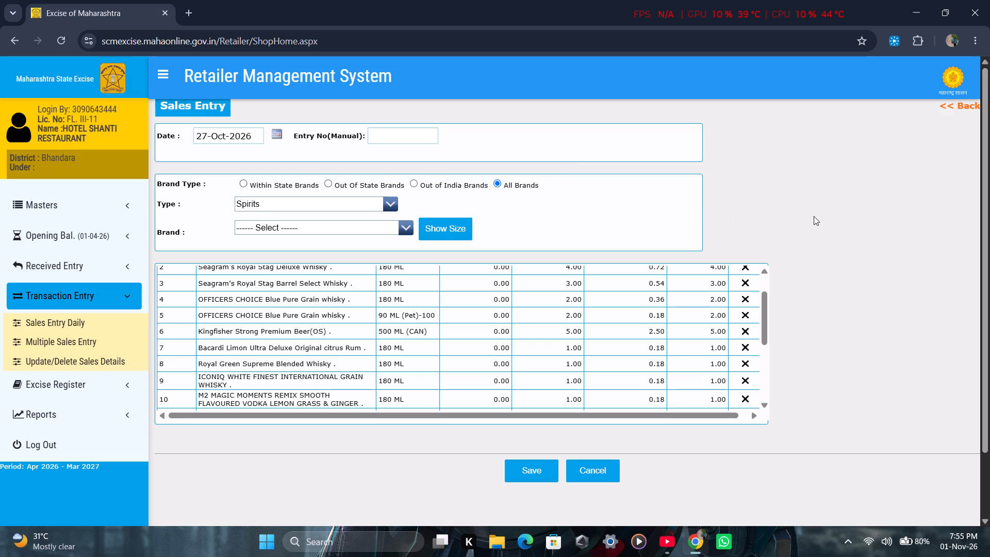
pyautogui.click(459, 222)
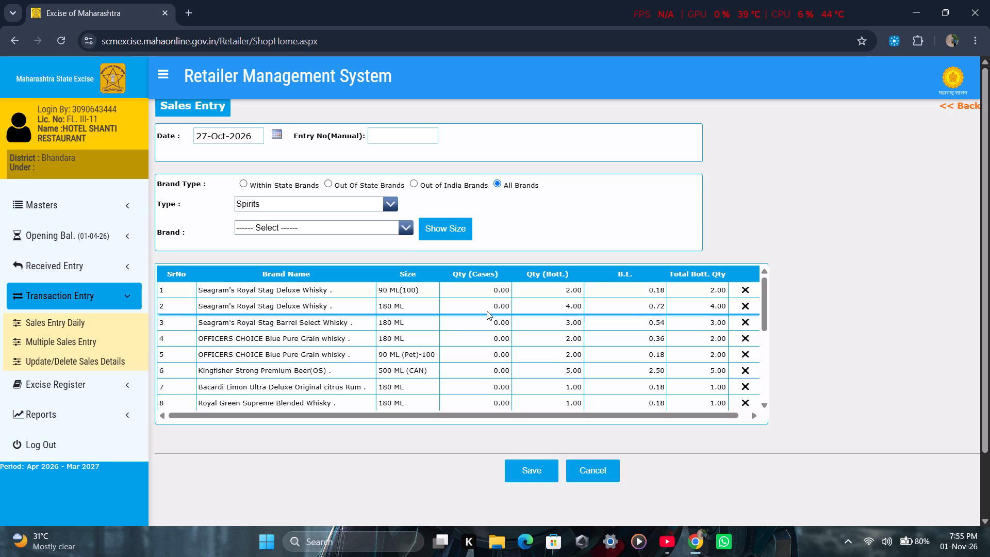
pyautogui.scroll(-1, 492, 348)
pyautogui.scroll(-2, 466, 386)
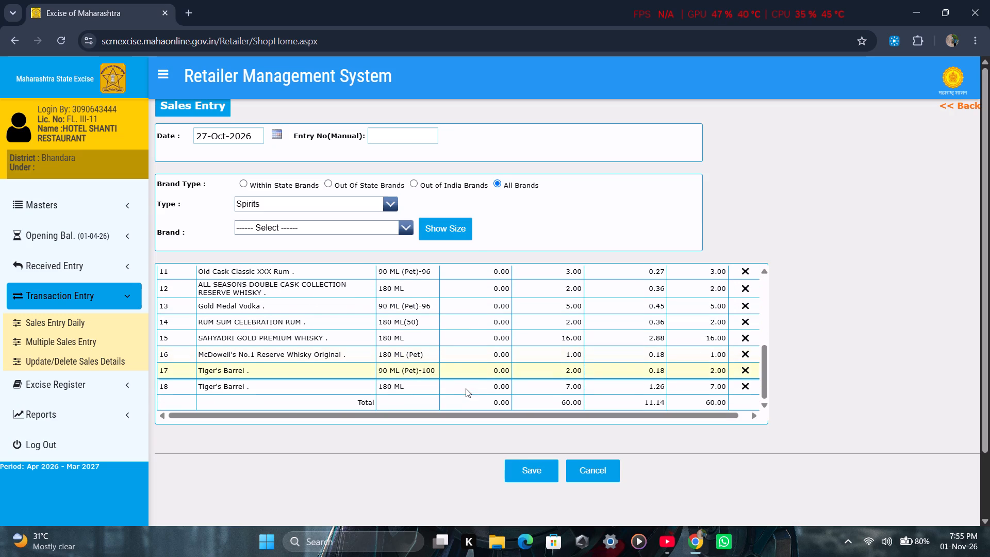
pyautogui.scroll(1, 439, 346)
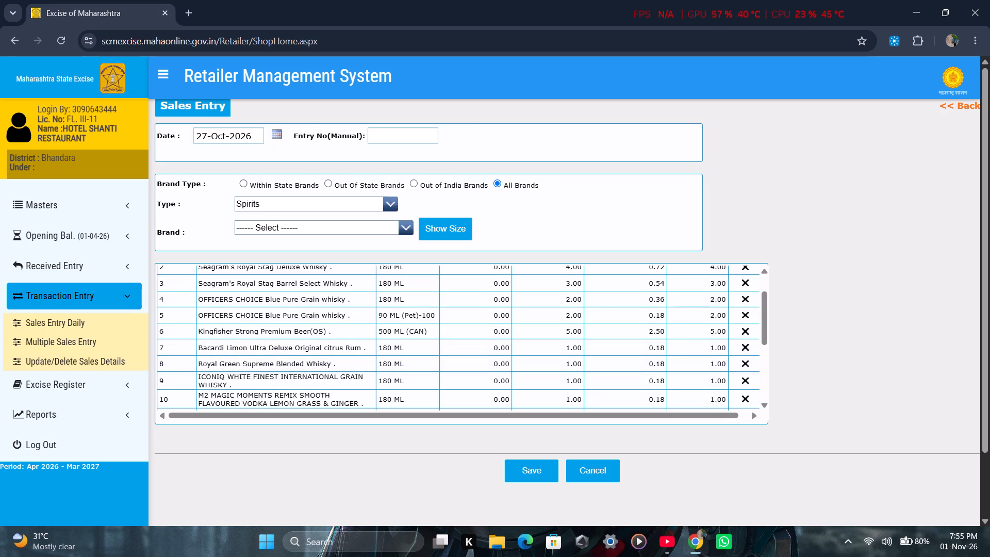
# Leave the opened sales entry unsaved and search the daily sales from 25-Oct-2026 to 01-Nov-2026.
pyautogui.click(206, 136)
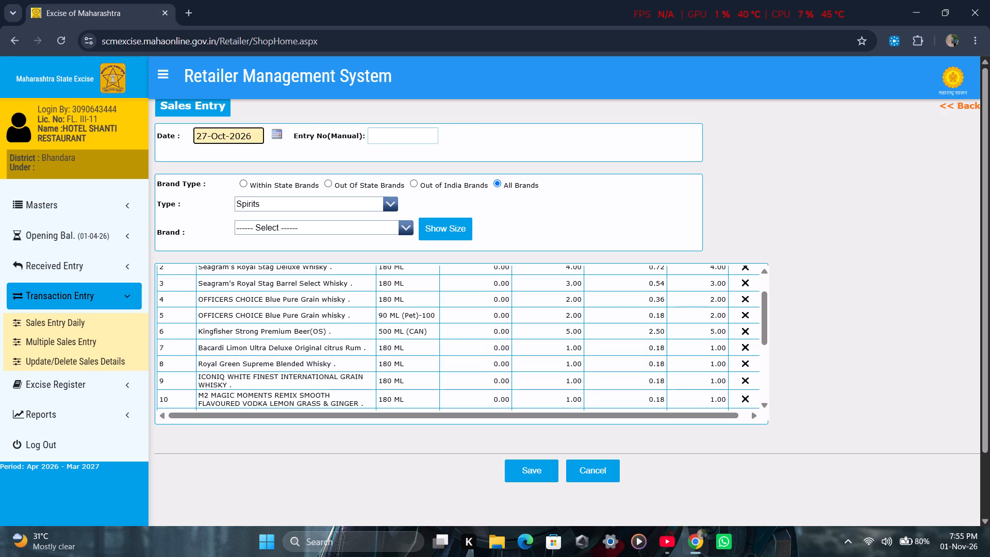
pyautogui.press('BackSpace')
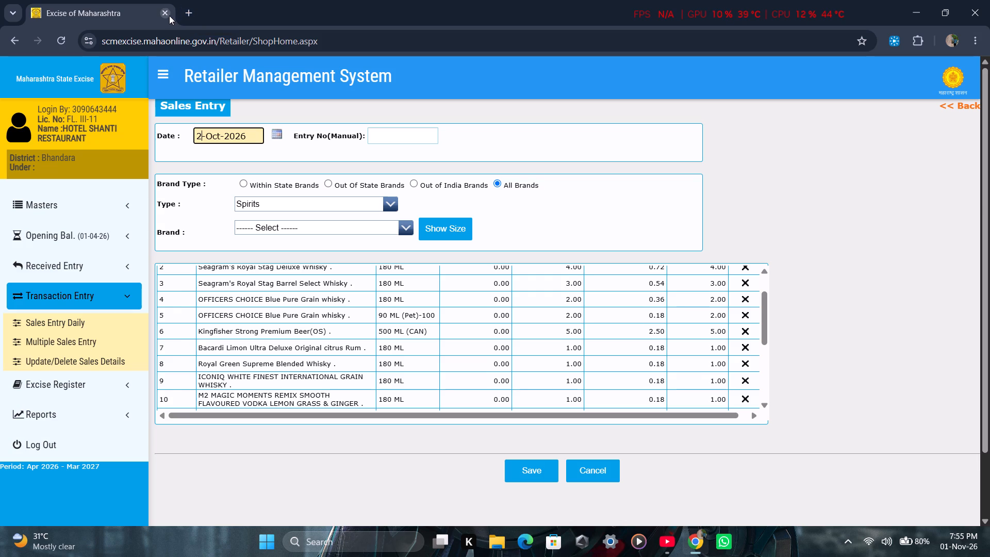
pyautogui.click(104, 293)
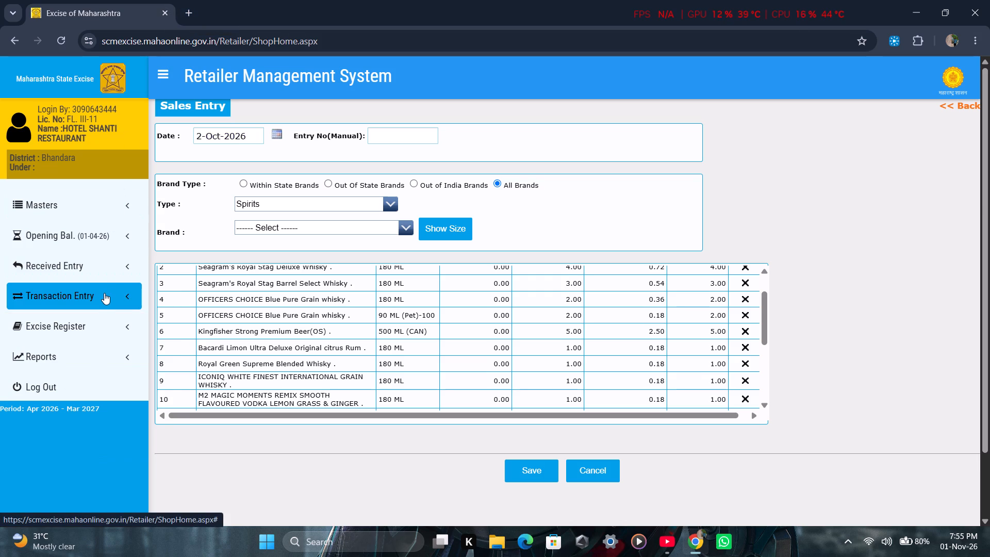
pyautogui.click(104, 292)
pyautogui.click(73, 317)
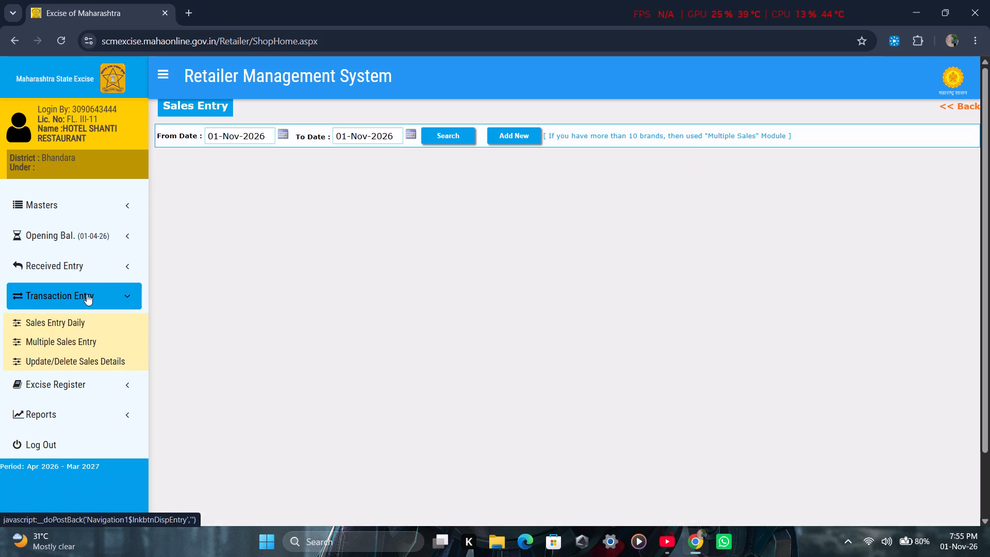
pyautogui.click(280, 132)
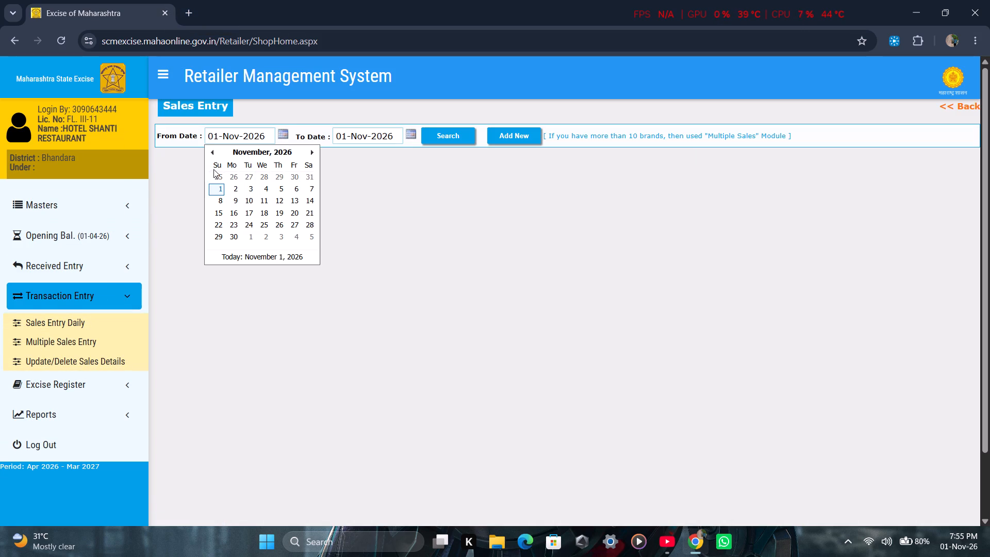
pyautogui.click(214, 174)
pyautogui.click(447, 139)
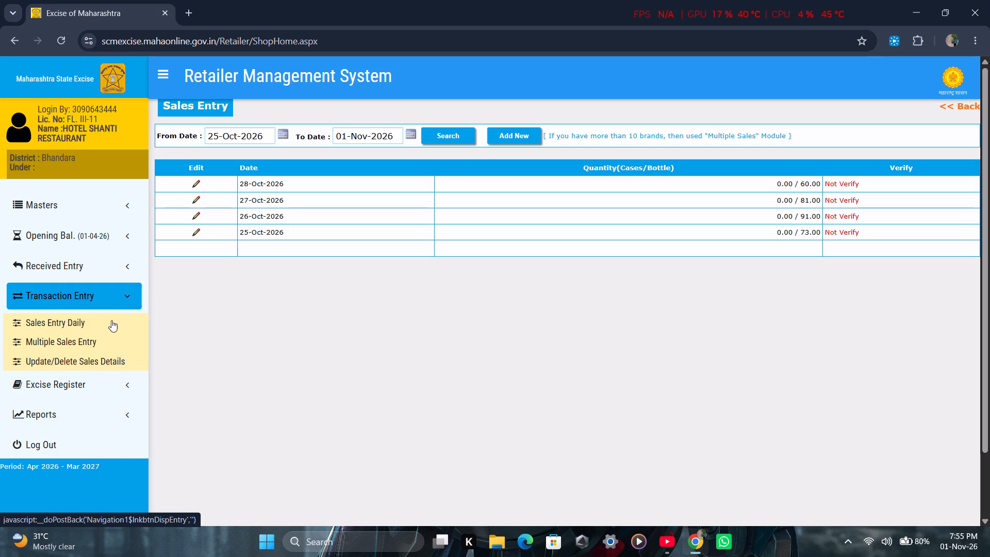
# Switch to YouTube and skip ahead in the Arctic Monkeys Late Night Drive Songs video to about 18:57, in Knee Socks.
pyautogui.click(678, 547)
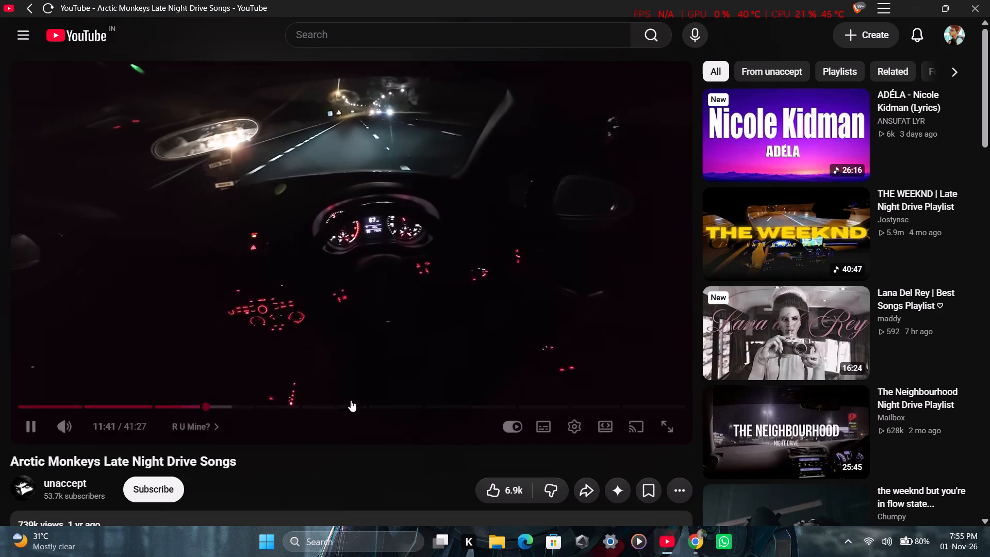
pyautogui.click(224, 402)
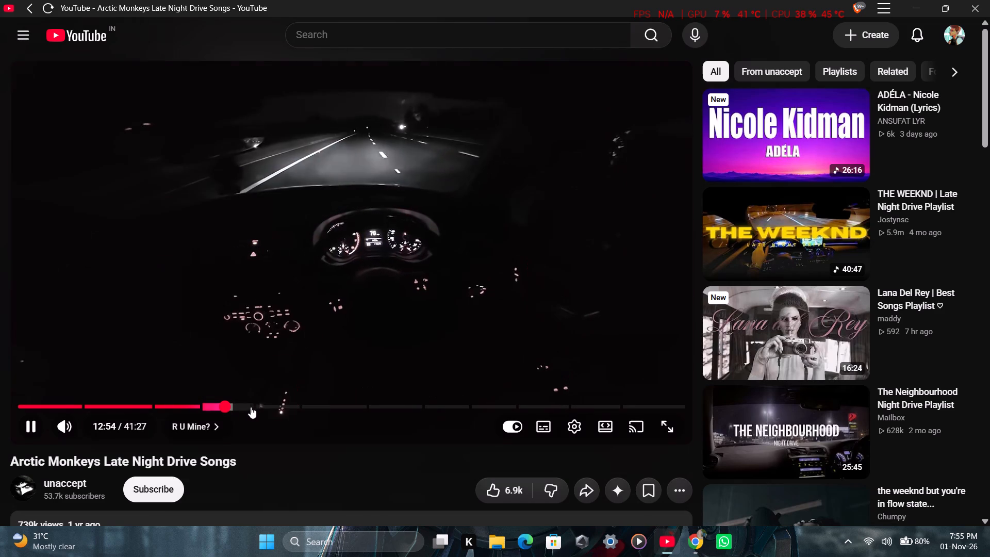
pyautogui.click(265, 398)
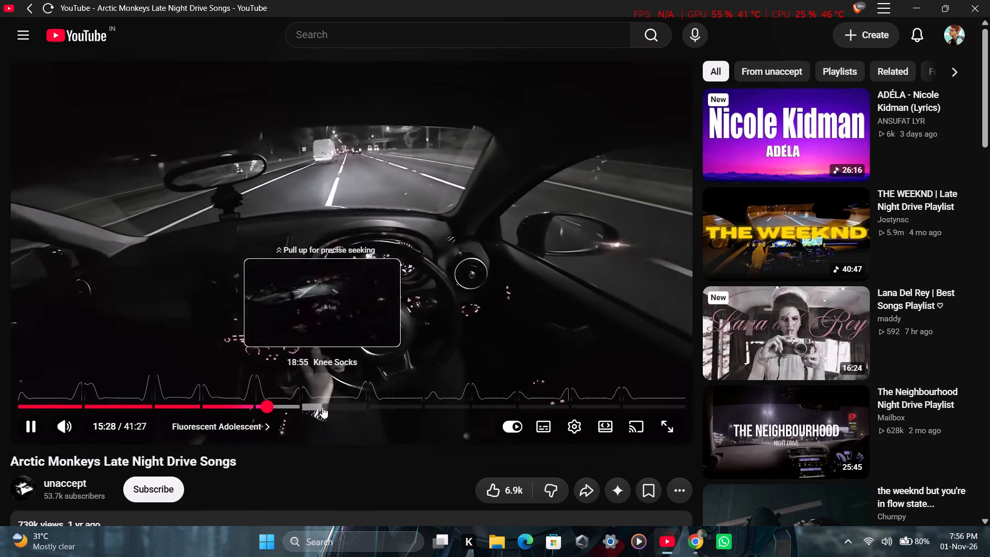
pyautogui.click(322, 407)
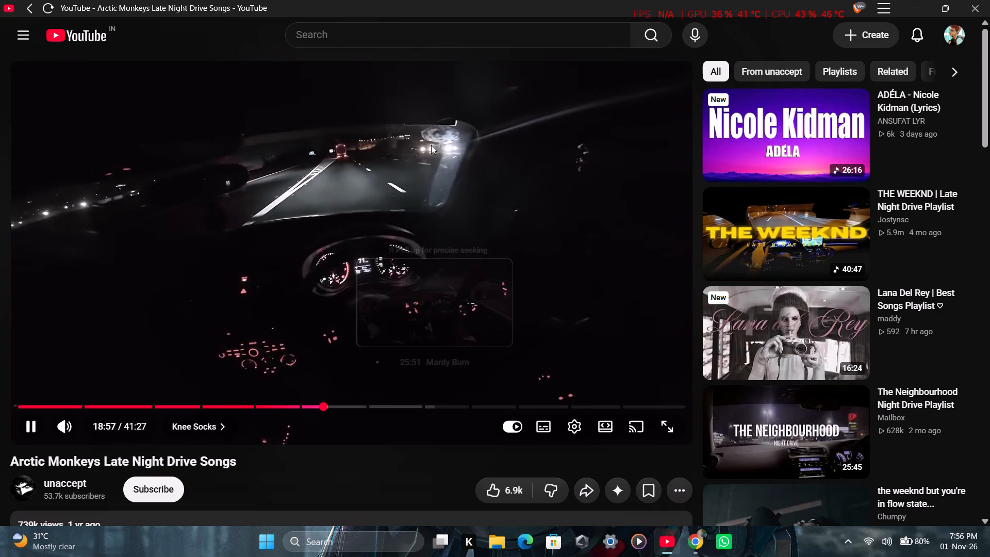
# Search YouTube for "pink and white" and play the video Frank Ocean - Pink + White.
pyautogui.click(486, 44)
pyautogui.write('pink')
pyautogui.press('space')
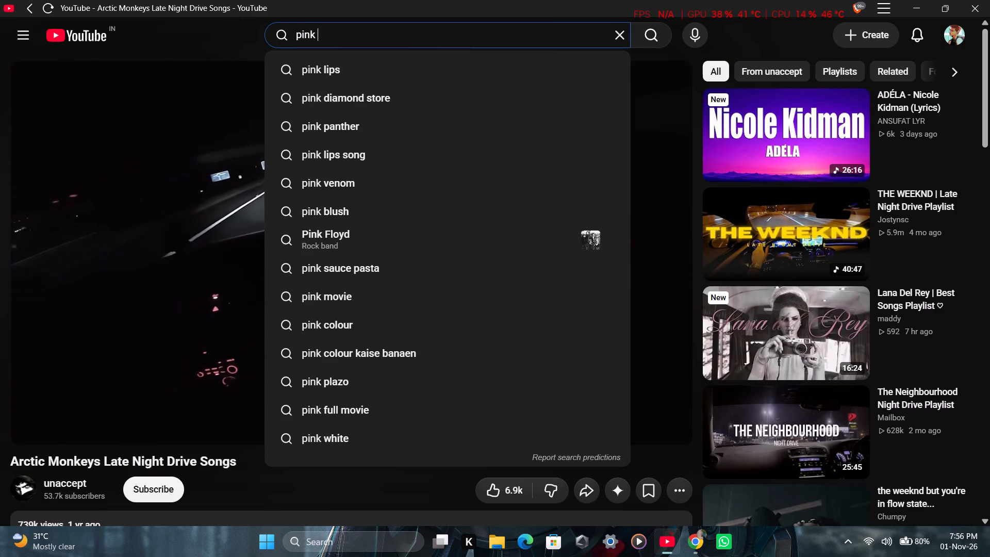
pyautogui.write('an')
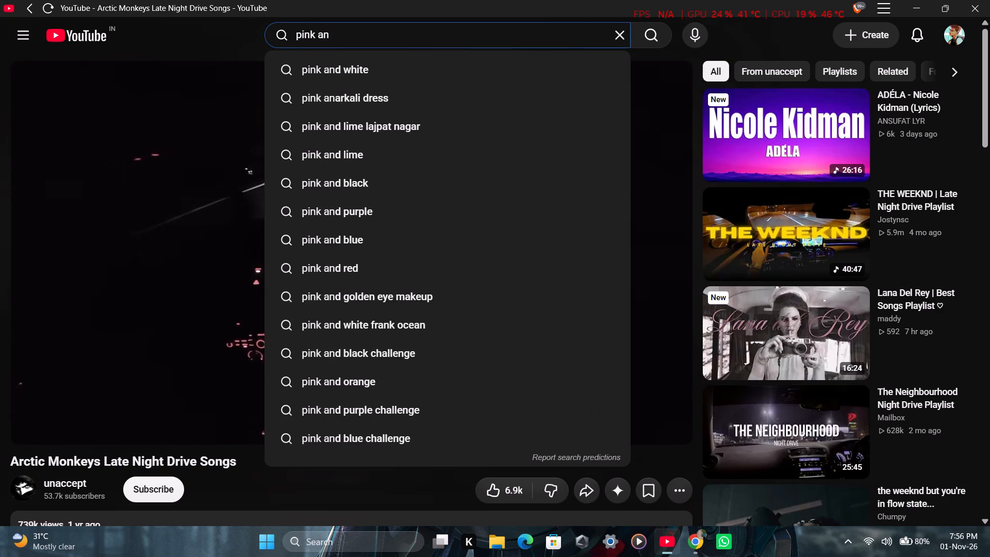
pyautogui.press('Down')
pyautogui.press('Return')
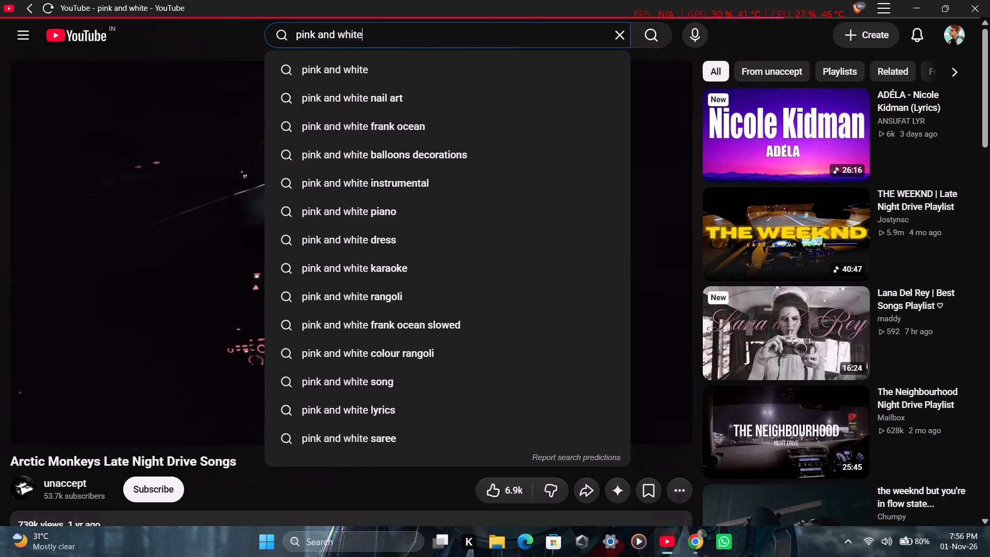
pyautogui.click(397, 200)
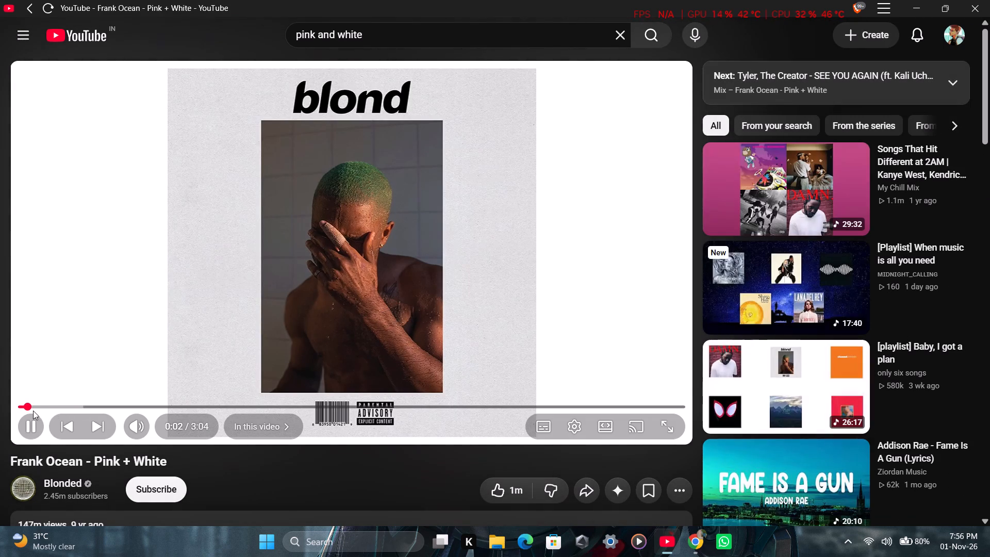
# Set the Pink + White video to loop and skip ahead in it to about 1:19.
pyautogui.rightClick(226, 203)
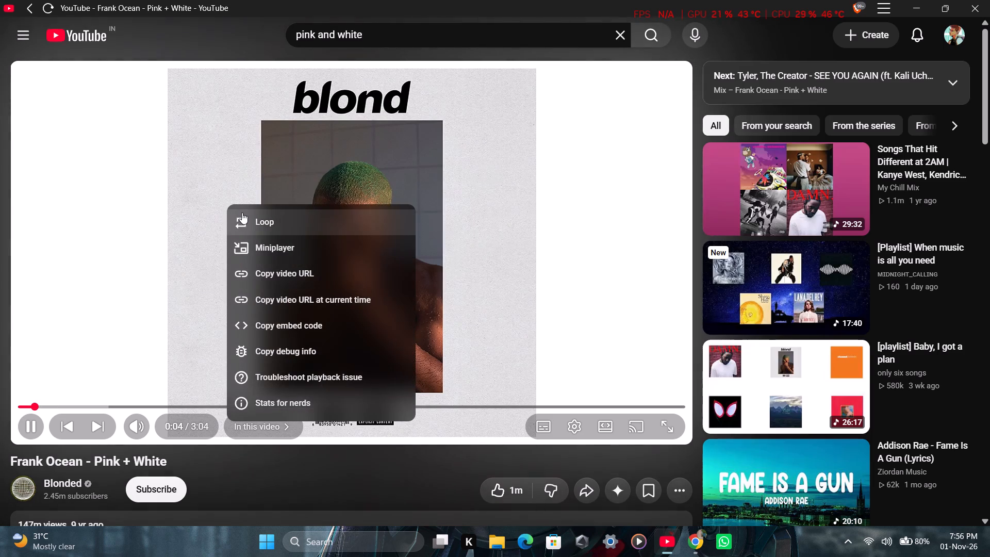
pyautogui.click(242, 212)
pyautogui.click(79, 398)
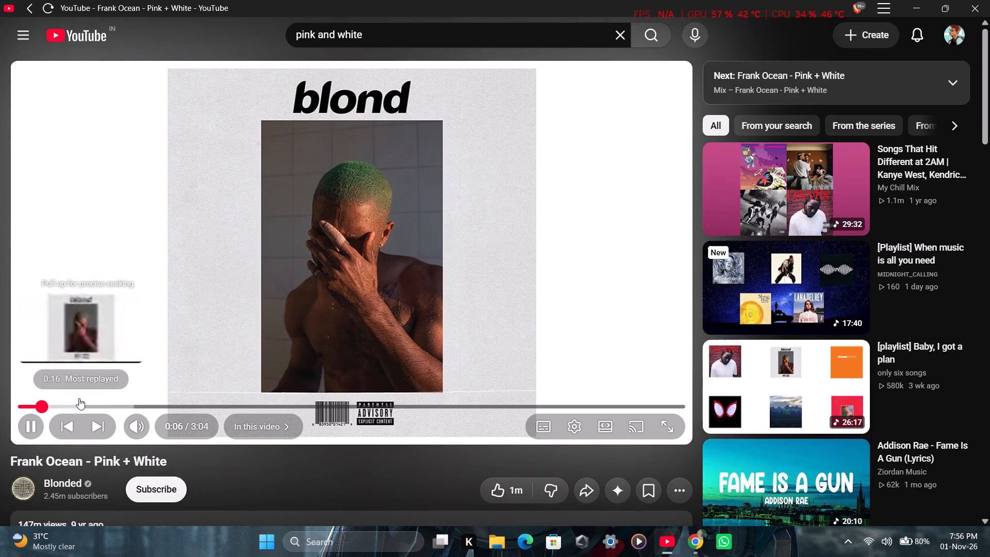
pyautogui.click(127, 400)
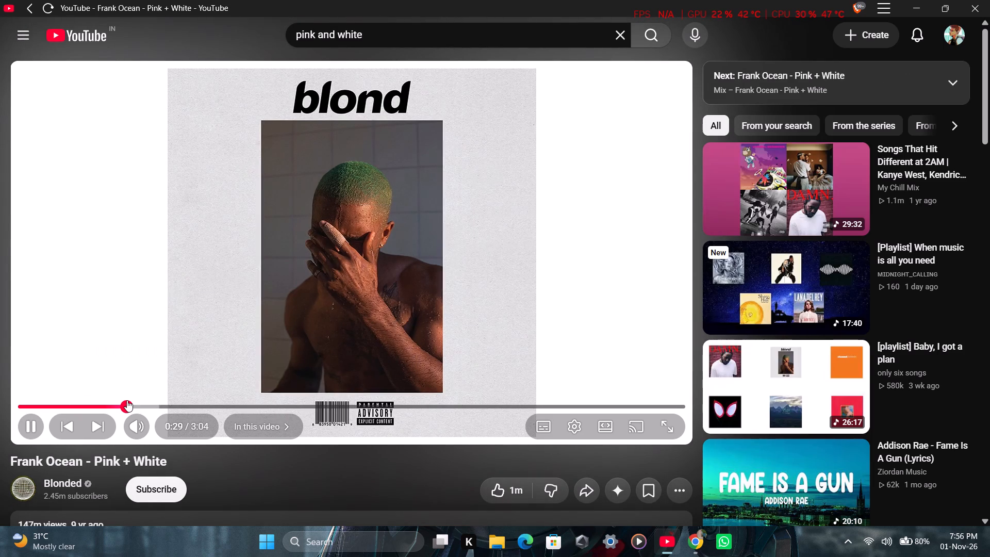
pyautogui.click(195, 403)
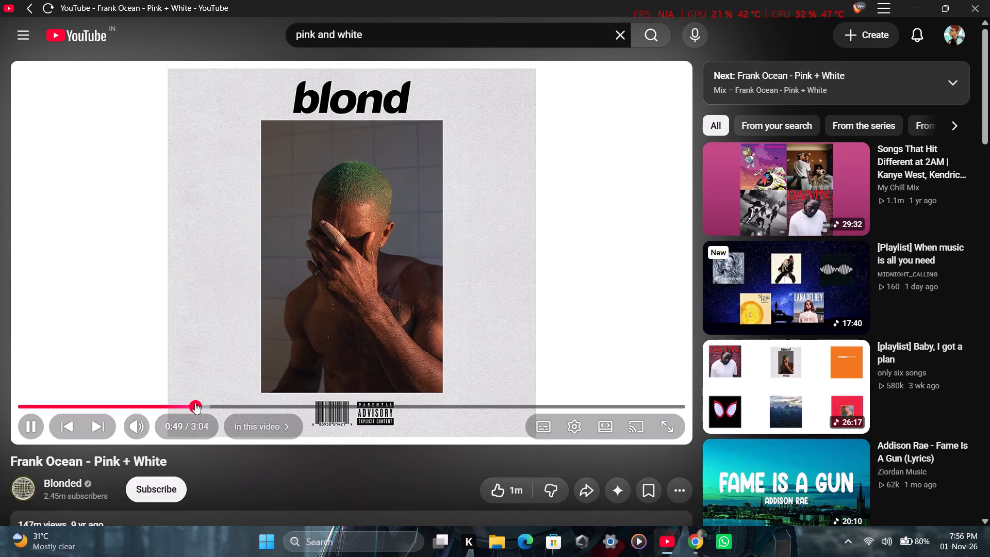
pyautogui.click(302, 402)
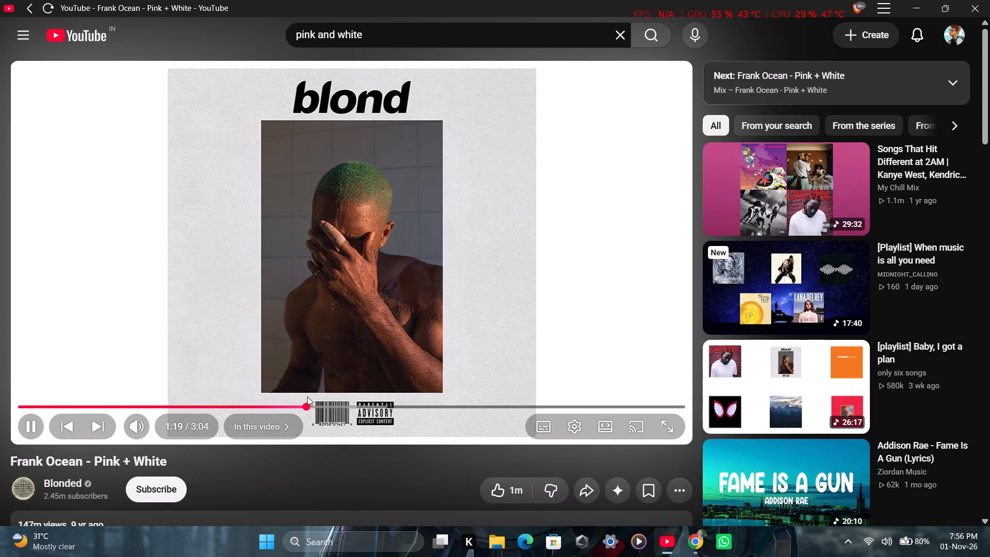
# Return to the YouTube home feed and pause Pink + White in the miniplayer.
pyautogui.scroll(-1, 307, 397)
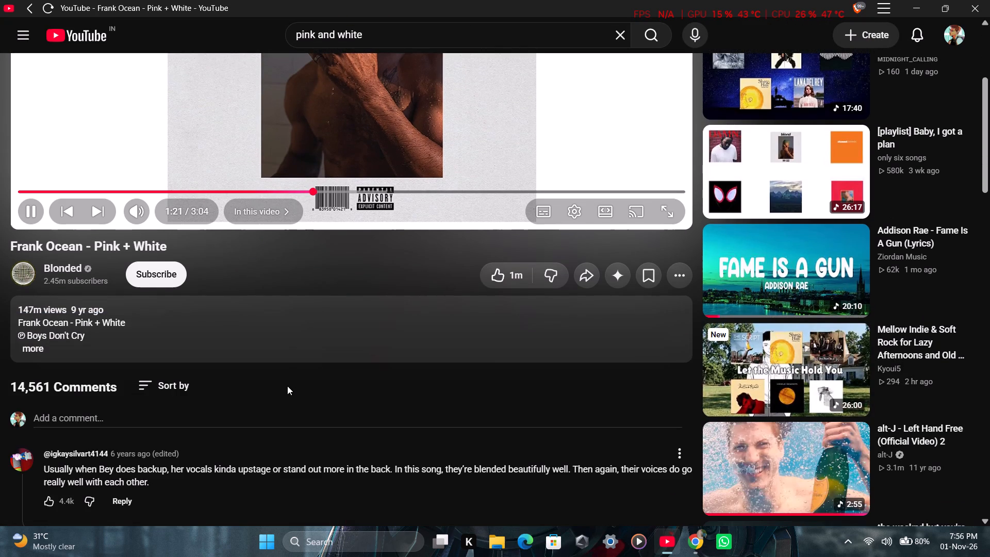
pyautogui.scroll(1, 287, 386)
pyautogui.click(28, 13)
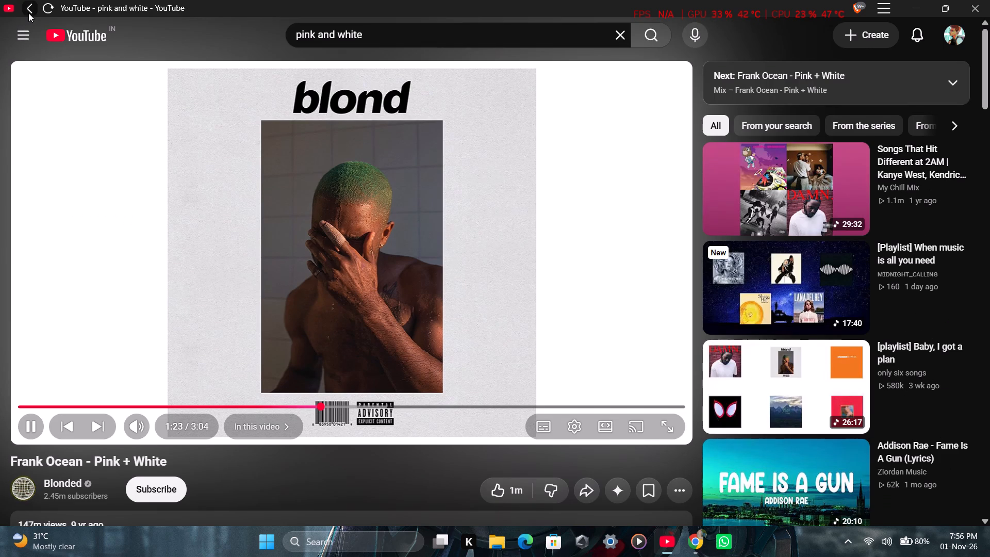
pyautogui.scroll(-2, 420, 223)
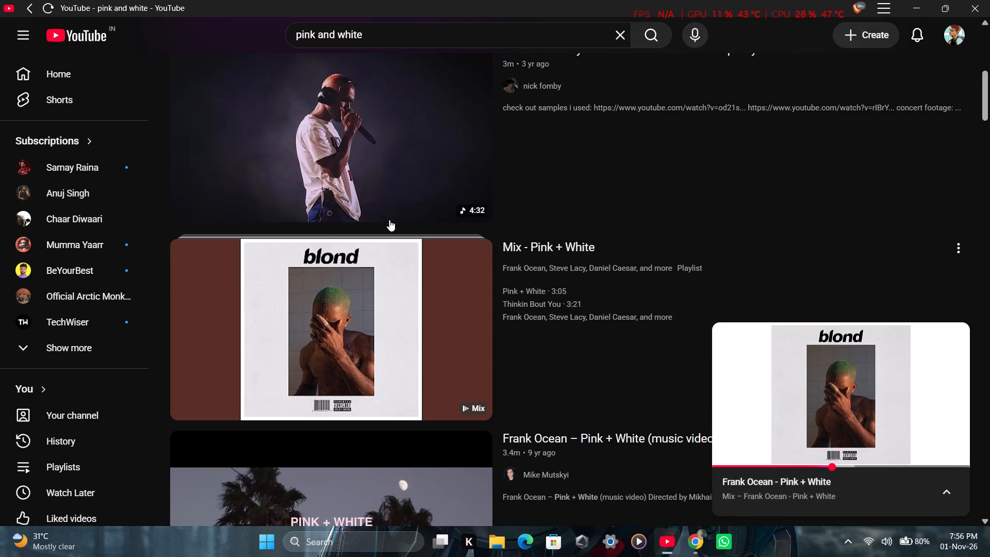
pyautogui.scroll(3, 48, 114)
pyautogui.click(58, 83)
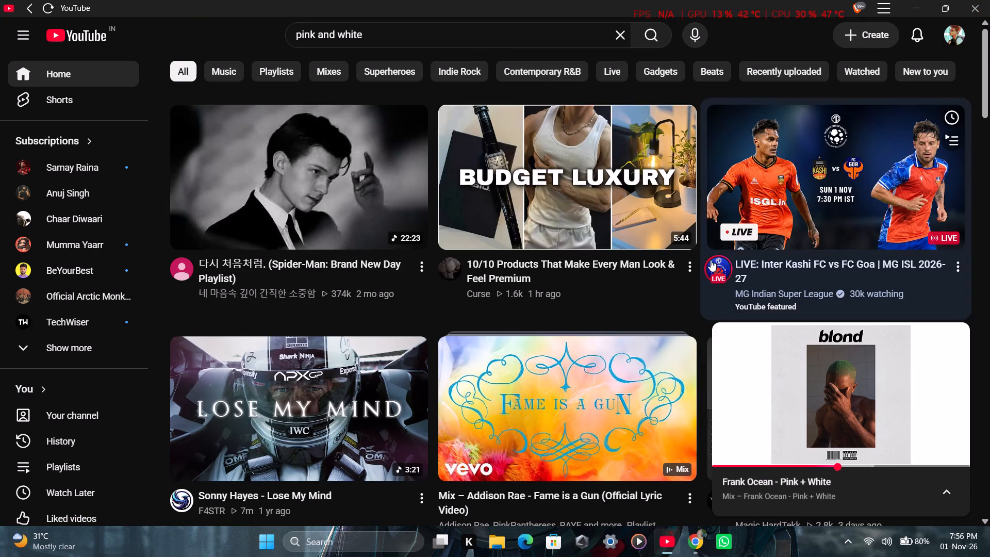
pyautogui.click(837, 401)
# Open the liked videos, close the Pink + White miniplayer, and play the video "Hulk used to be as tall as abomination".
pyautogui.click(73, 441)
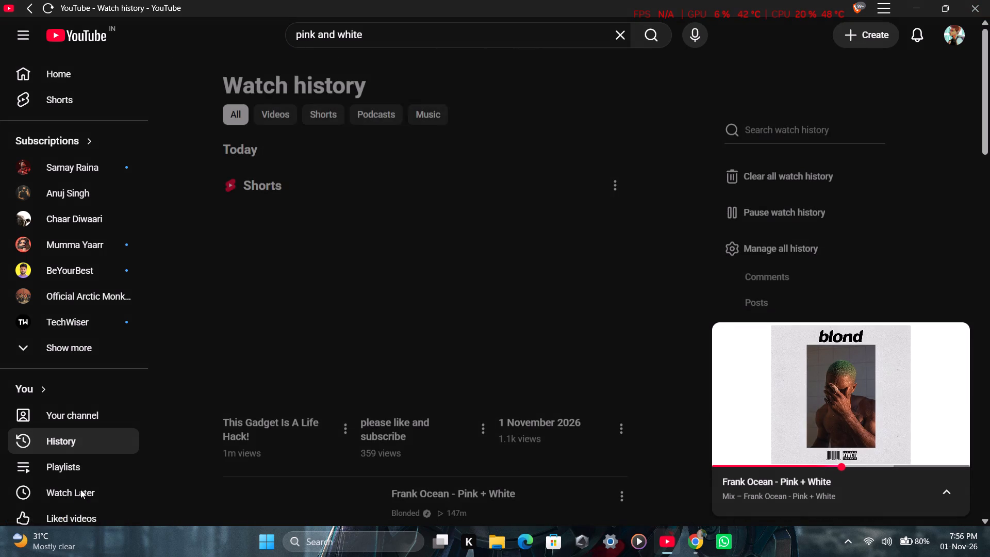
pyautogui.scroll(-1, 74, 463)
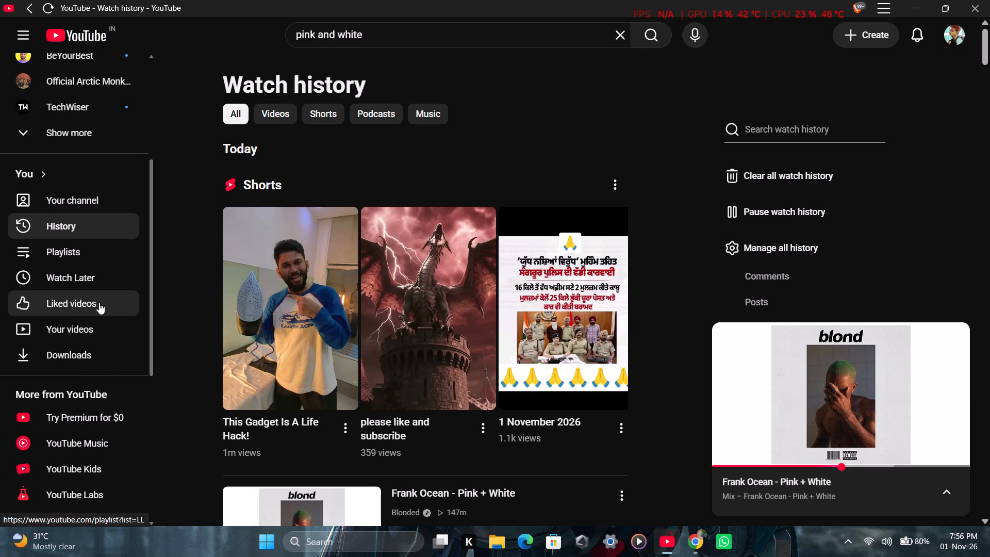
pyautogui.click(99, 303)
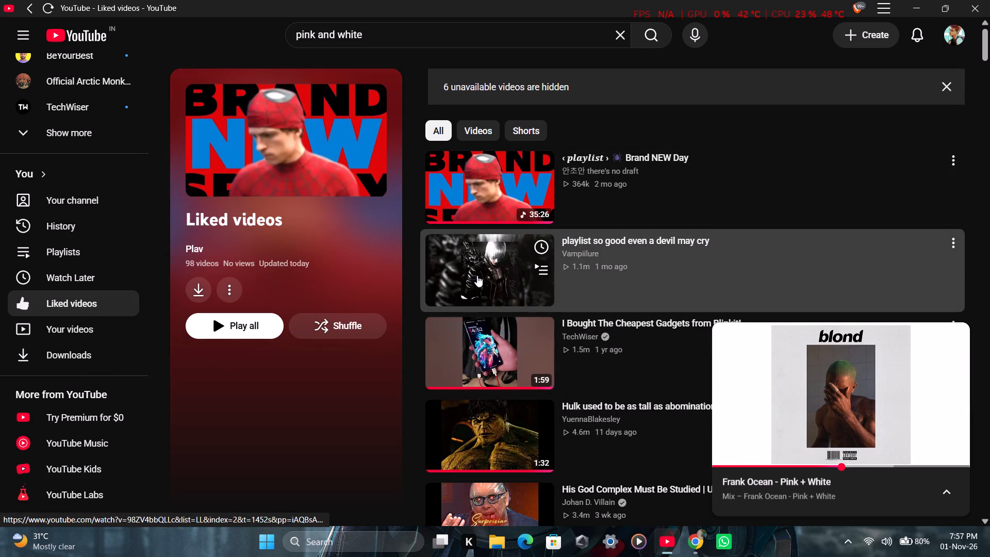
pyautogui.scroll(-1, 535, 372)
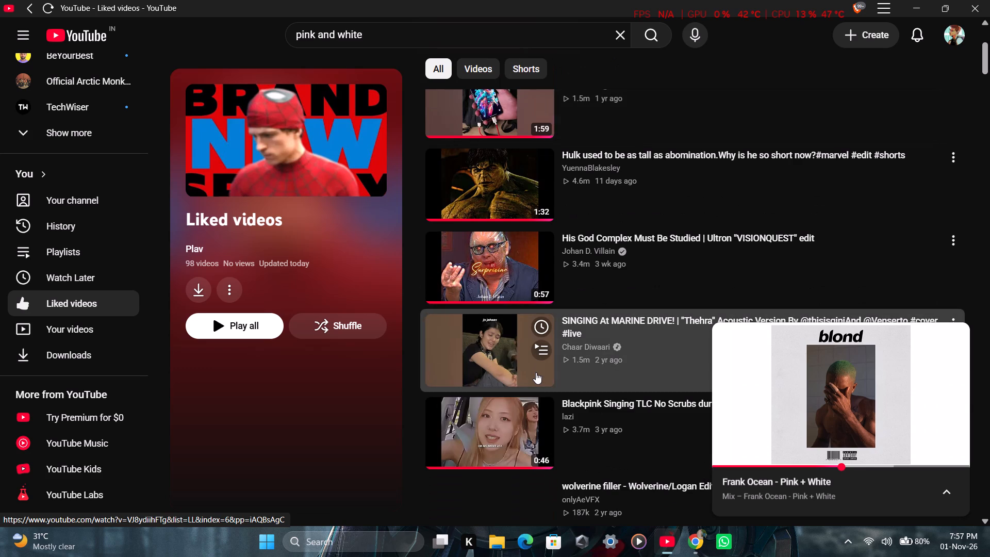
pyautogui.click(954, 329)
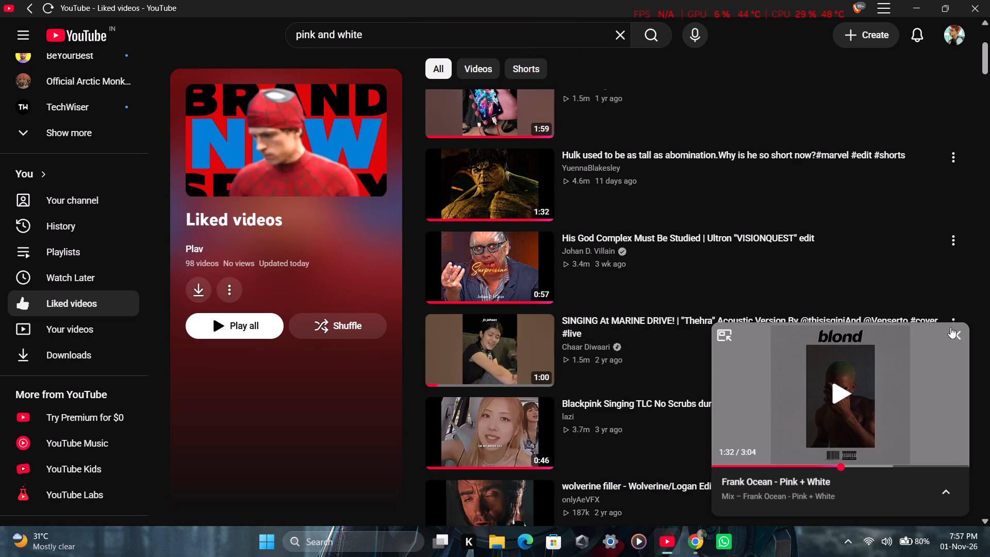
pyautogui.click(955, 332)
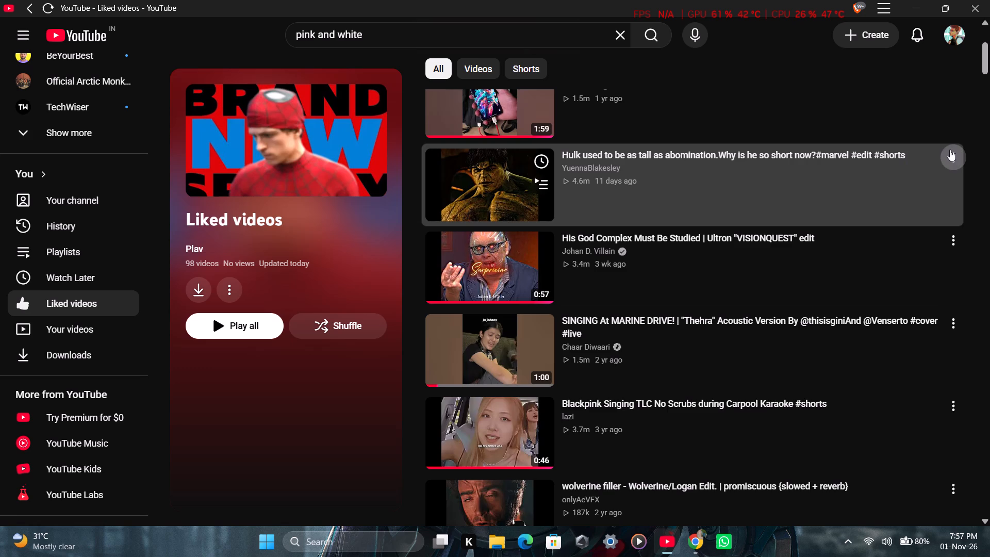
pyautogui.click(950, 150)
pyautogui.click(524, 169)
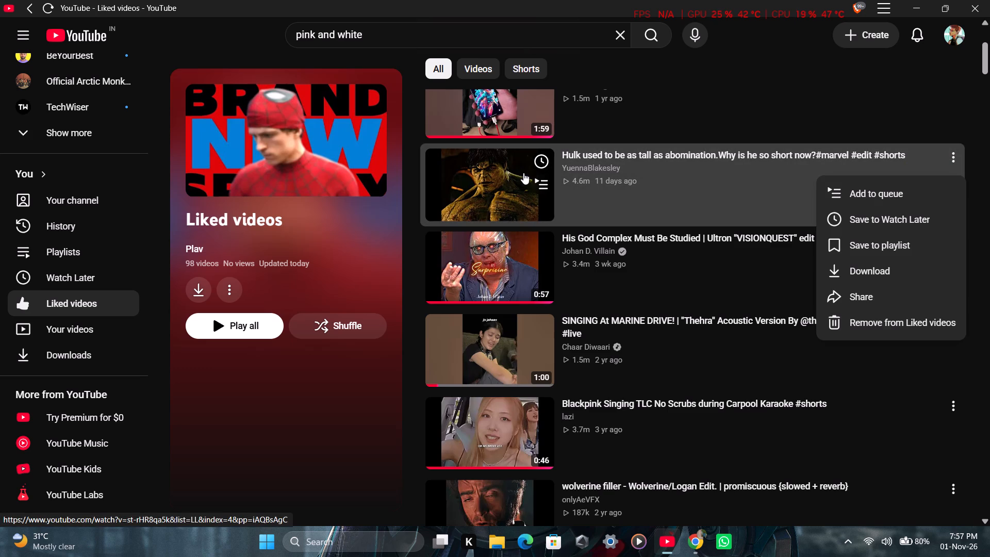
pyautogui.click(518, 184)
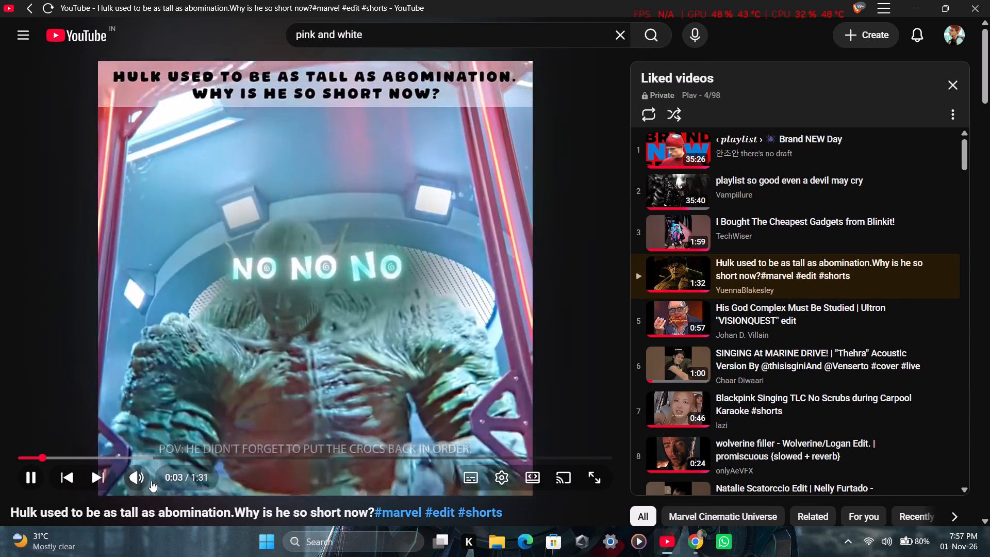
# Adjust the video player's volume and set the system volume to about two thirds.
pyautogui.moveTo(177, 473); pyautogui.dragTo(172, 474)
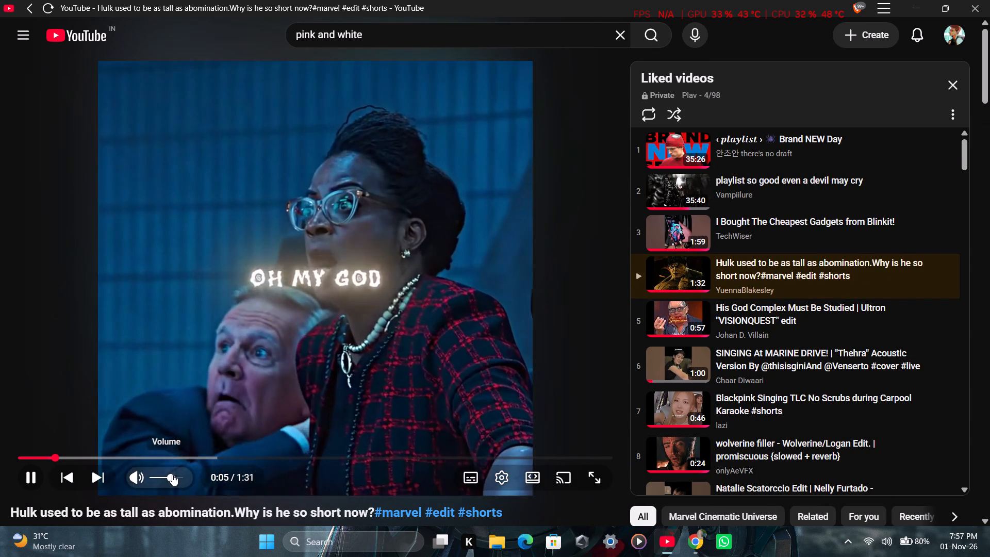
pyautogui.moveTo(172, 474); pyautogui.dragTo(171, 474)
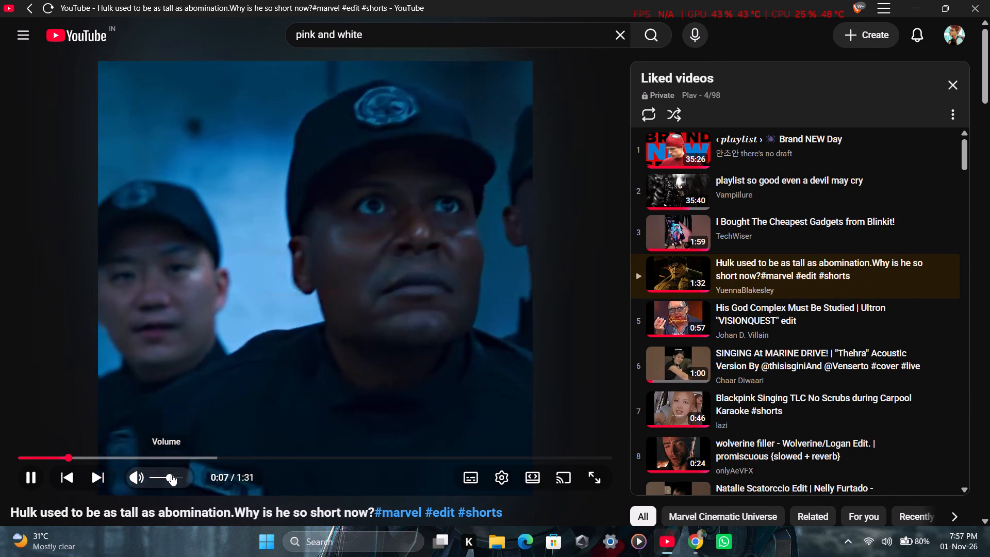
pyautogui.moveTo(171, 474); pyautogui.dragTo(260, 485)
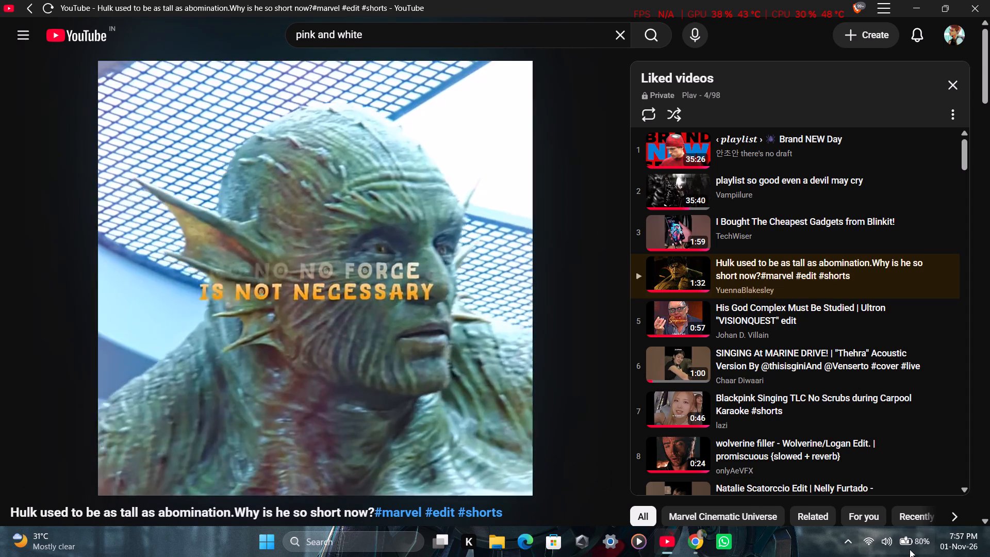
pyautogui.click(910, 549)
pyautogui.moveTo(908, 464); pyautogui.dragTo(892, 471)
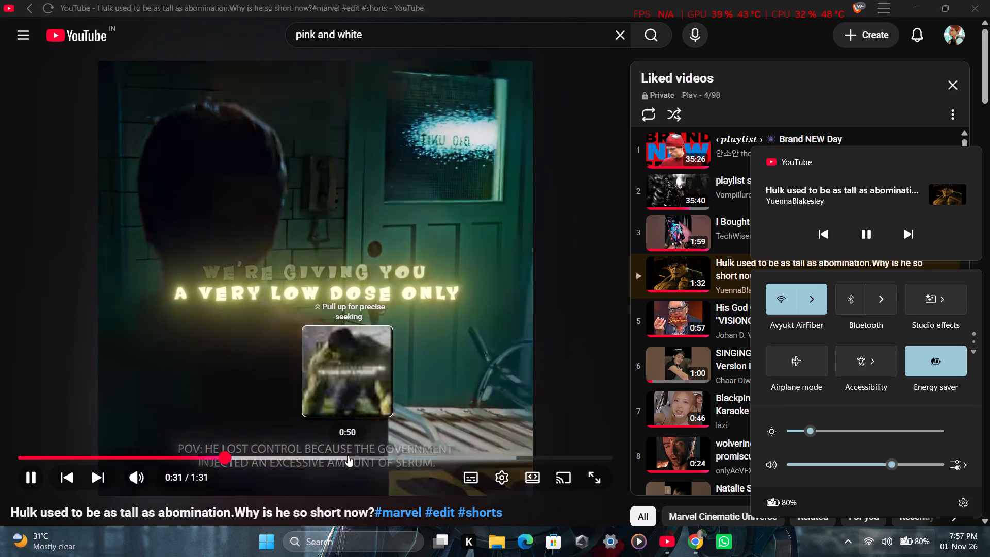
# Skip ahead in the playing Hulk video in stages, to about 0:46, 0:57 and 1:03.
pyautogui.click(325, 459)
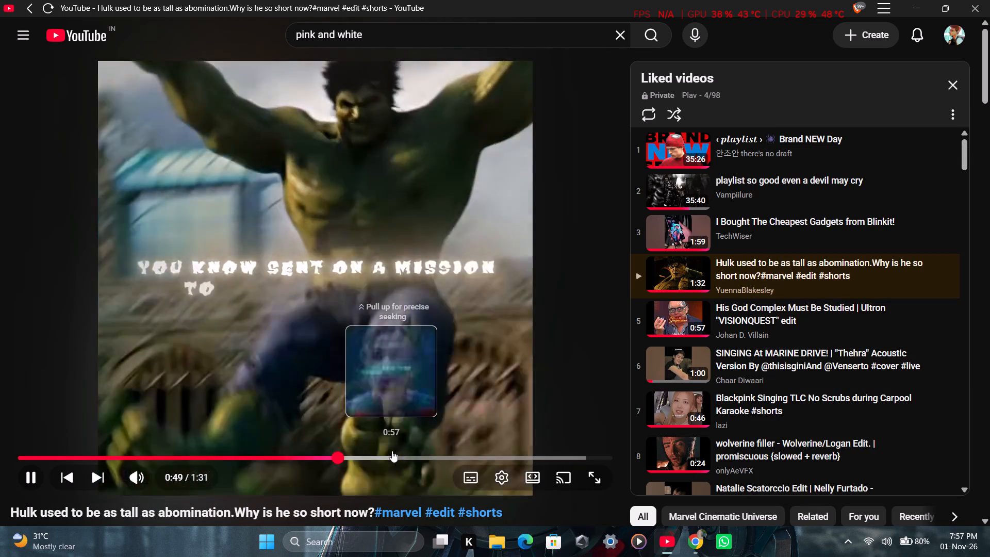
pyautogui.click(396, 449)
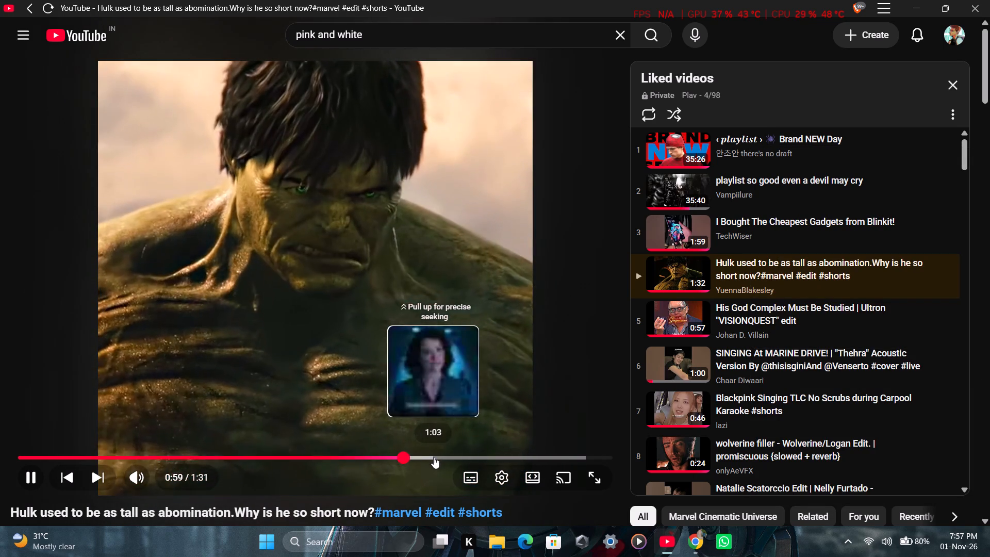
pyautogui.click(434, 457)
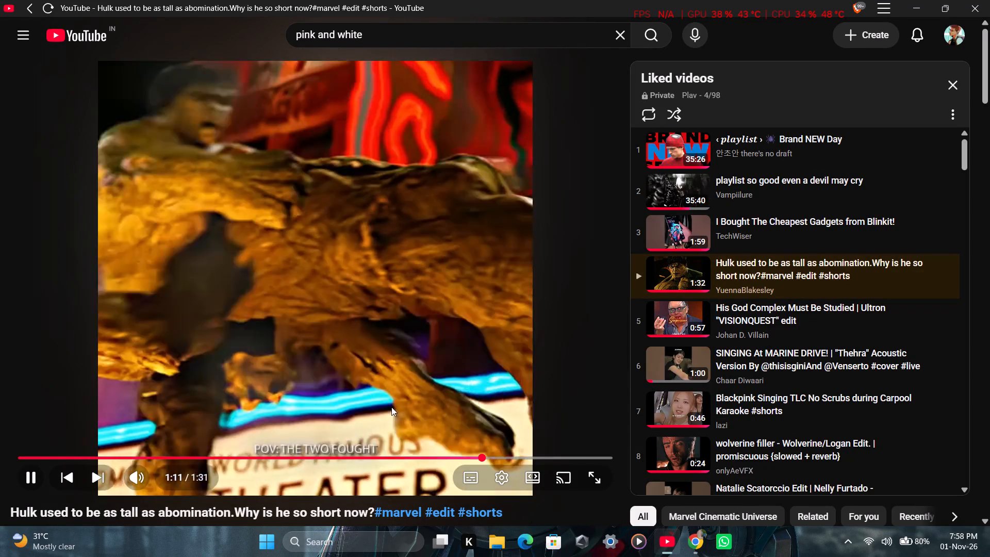
# Return to the liked videos list and close the Hulk video's miniplayer.
pyautogui.click(28, 7)
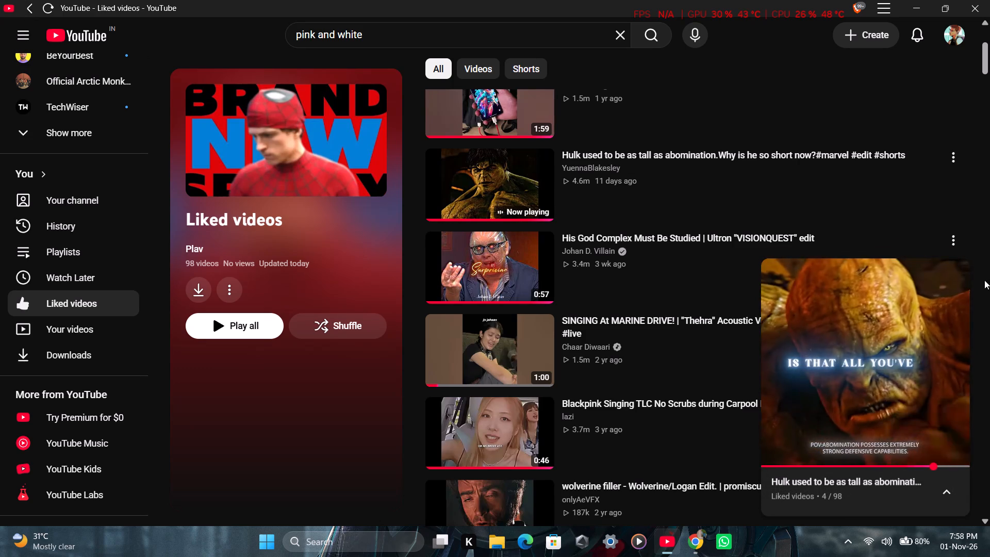
pyautogui.click(962, 267)
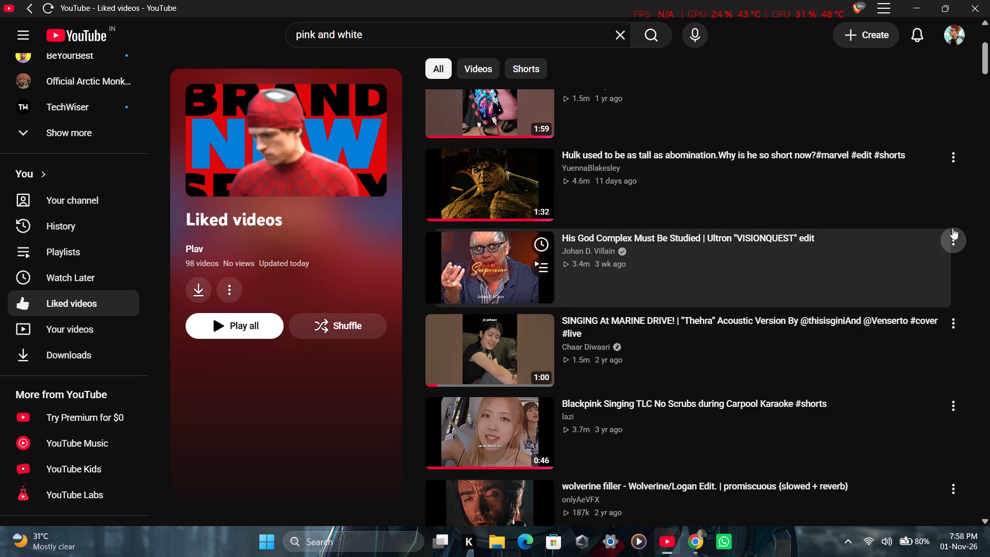
# Try twice to remove the video "Hulk used to be as tall as abomination" from the liked videos.
pyautogui.click(955, 158)
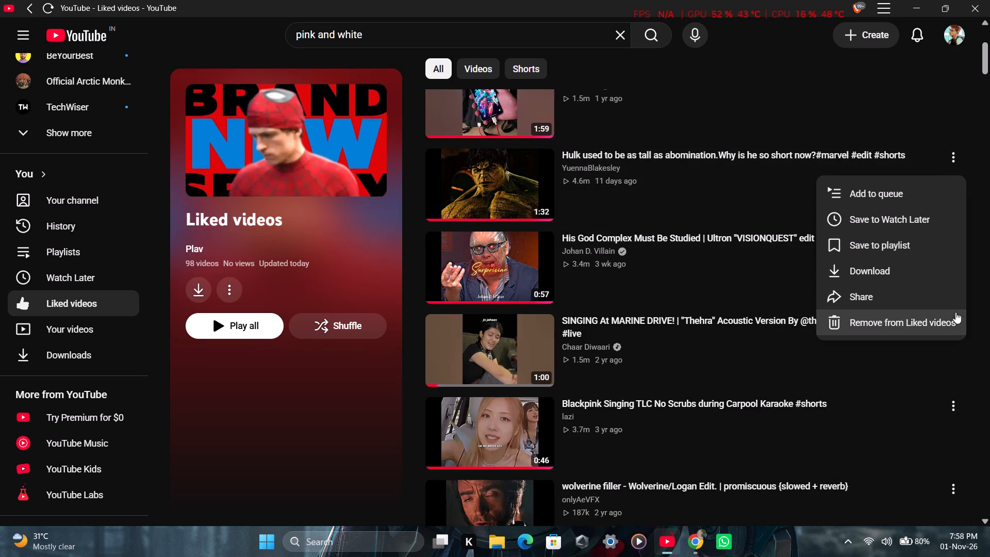
pyautogui.click(960, 319)
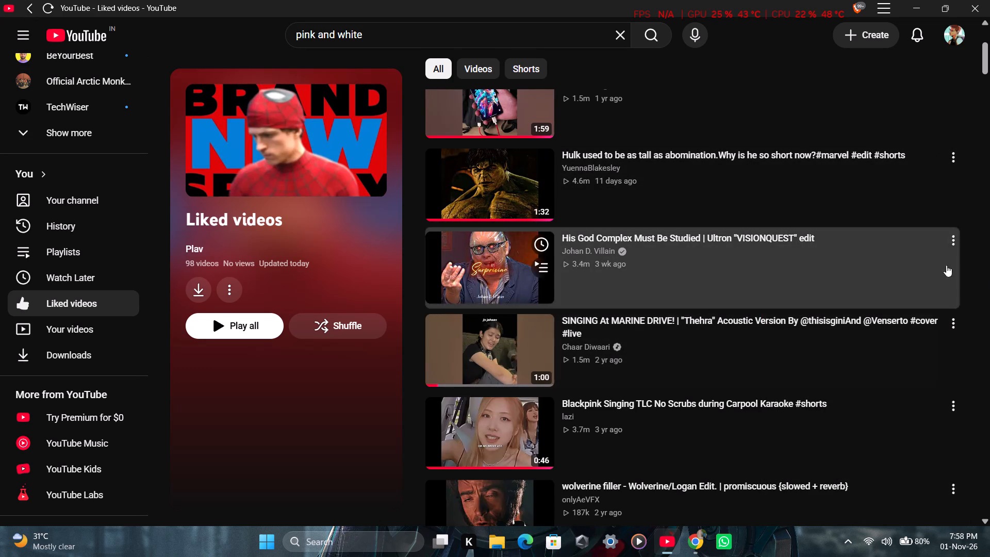
pyautogui.click(954, 153)
pyautogui.click(921, 314)
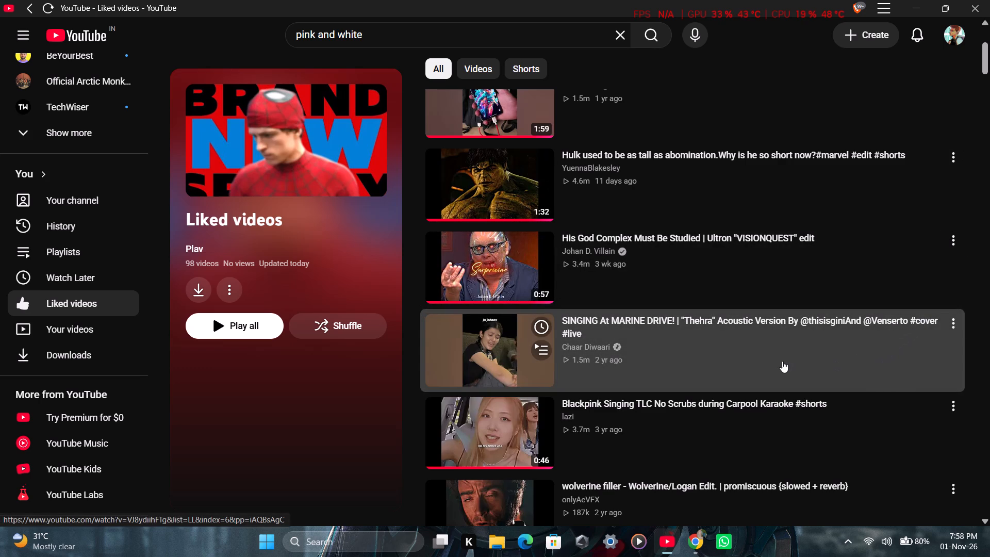
# Close the YouTube window to get back to the Sales Entry page of the Maharashtra State Excise site.
pyautogui.scroll(-1, 780, 361)
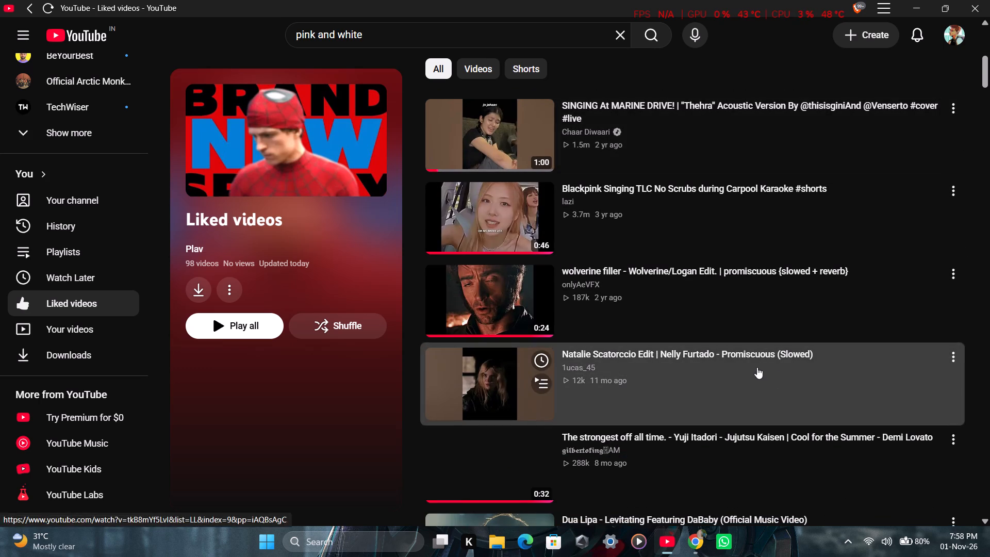
pyautogui.click(989, 3)
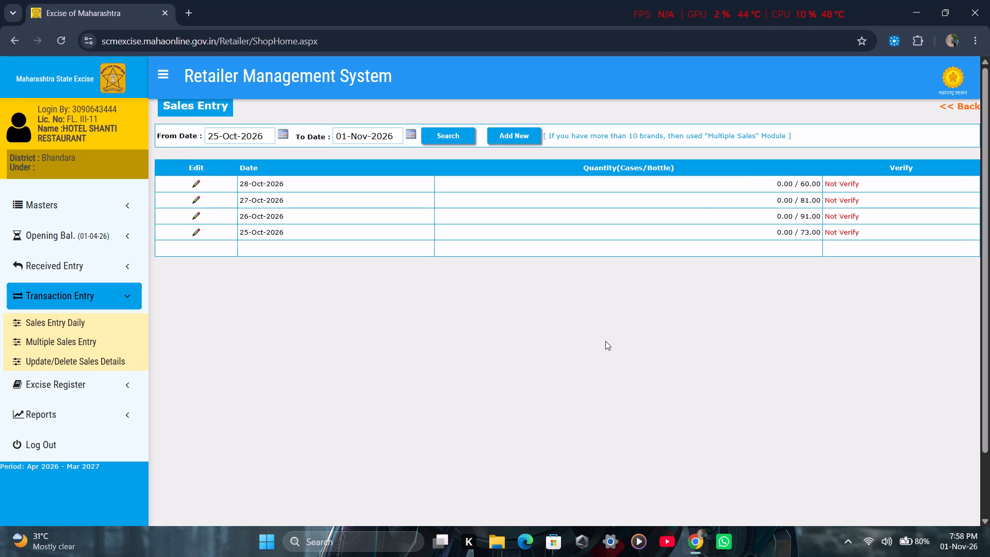
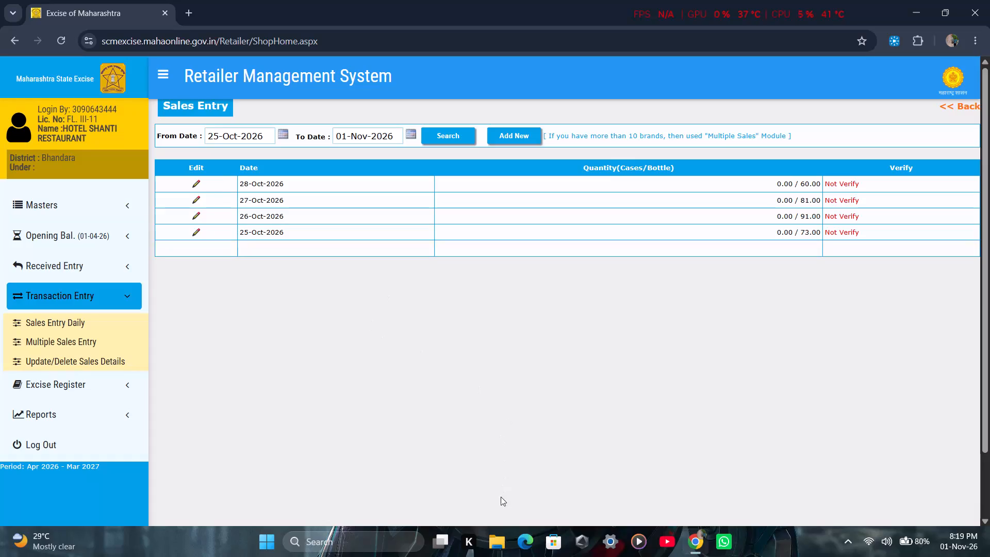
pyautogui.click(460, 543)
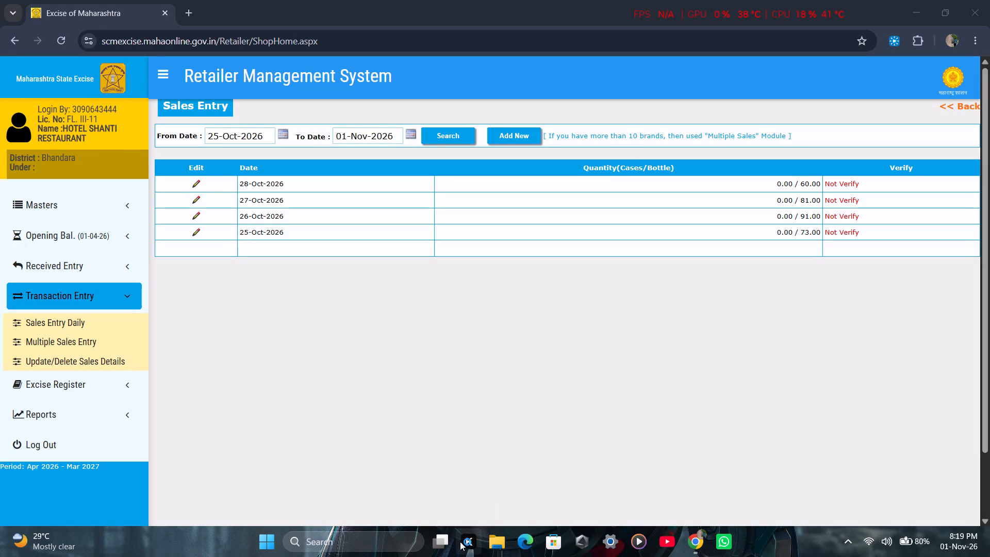
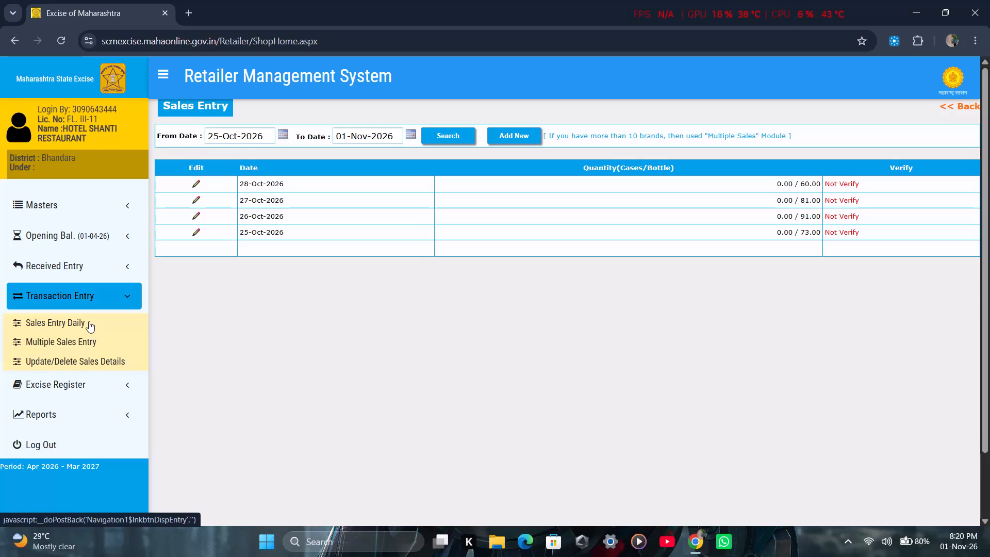
# Start a new daily sales entry and set its date to 29-Oct-2026.
pyautogui.click(103, 291)
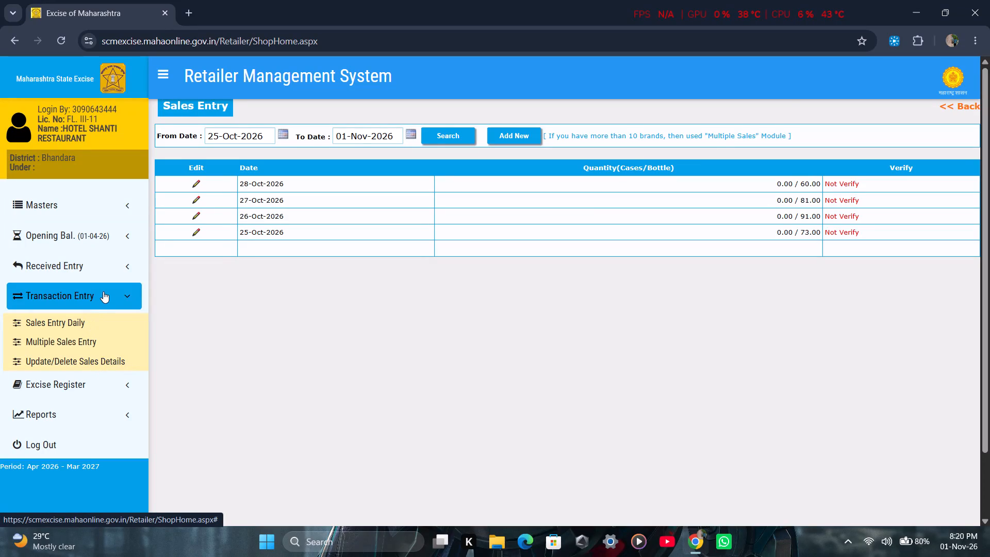
pyautogui.click(104, 300)
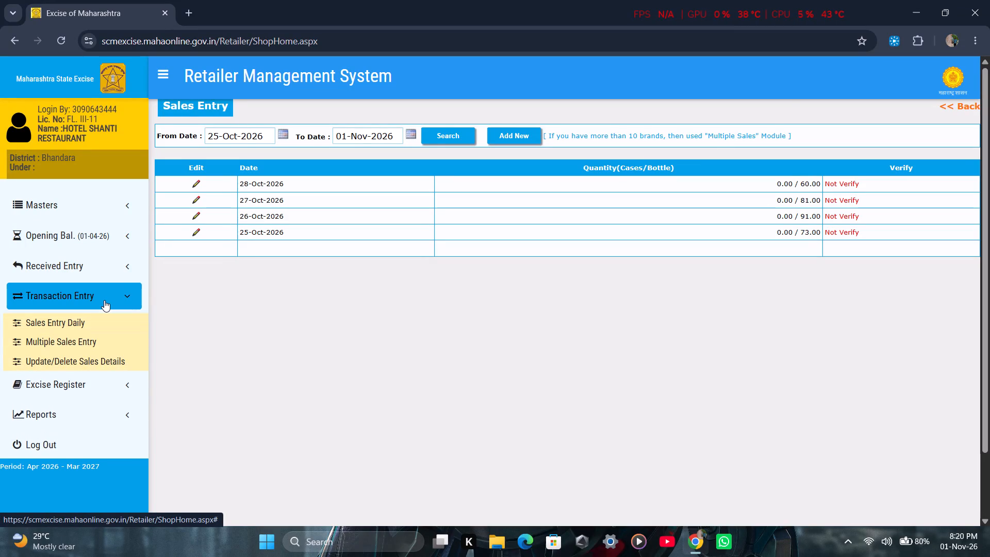
pyautogui.click(104, 300)
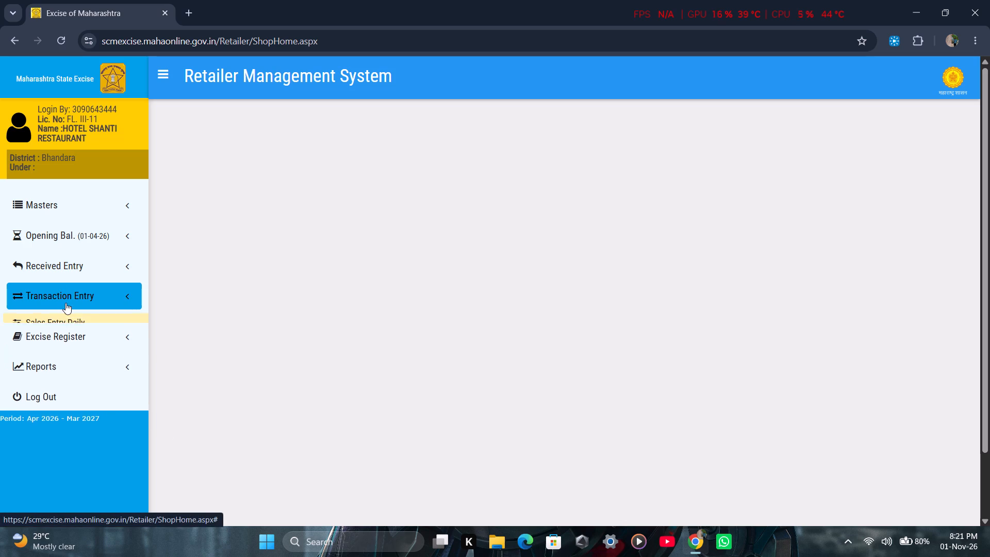
pyautogui.click(65, 322)
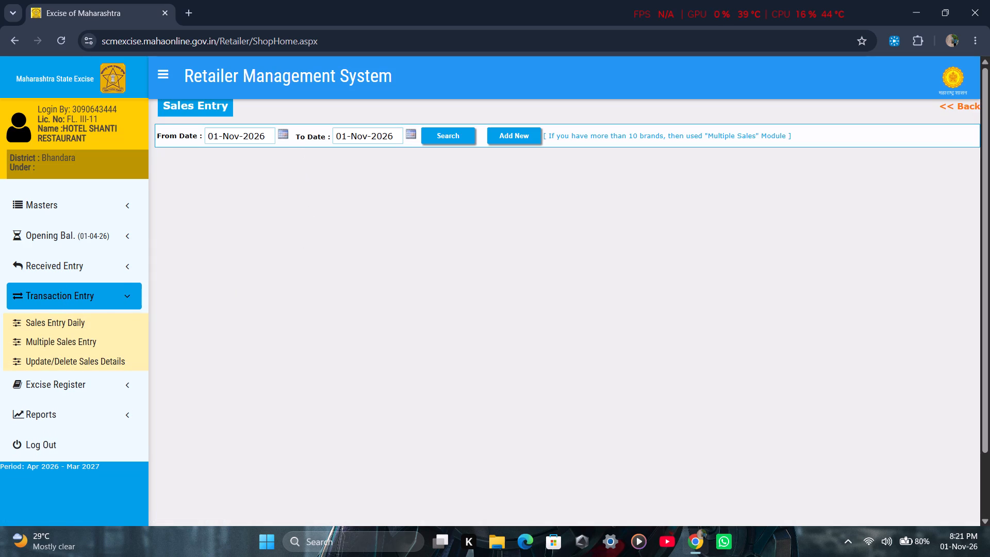
pyautogui.click(506, 126)
pyautogui.click(511, 135)
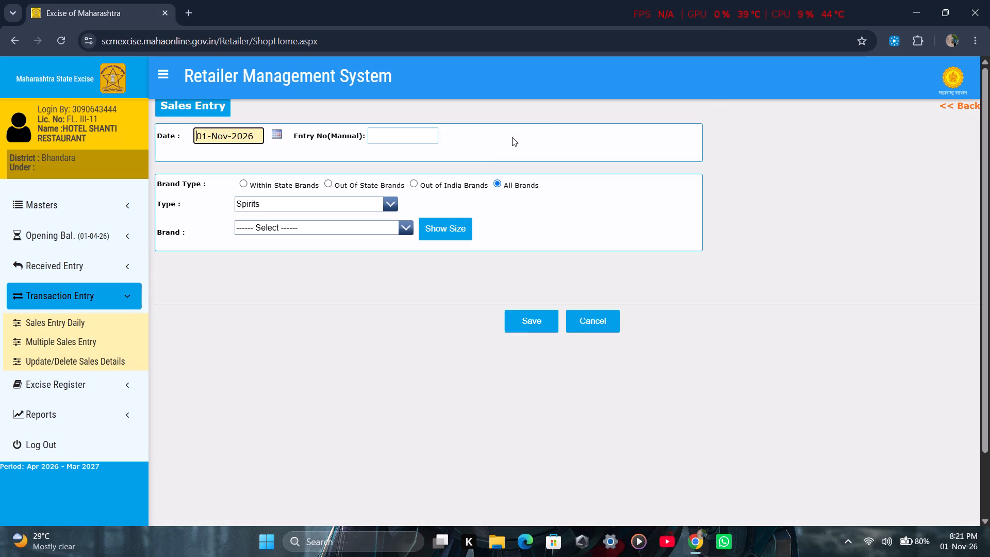
pyautogui.click(273, 129)
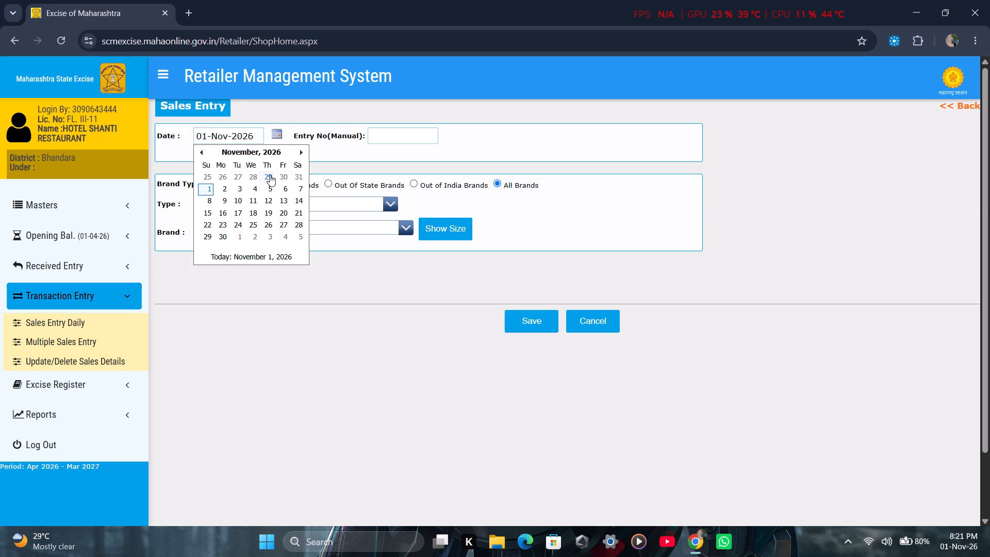
pyautogui.click(269, 175)
pyautogui.click(313, 313)
# Add 2 bottles of ICONIQ WHITE FINEST INTERNATIONAL GRAIN WHISKY in the 180 ML size to the sales entry.
pyautogui.click(403, 228)
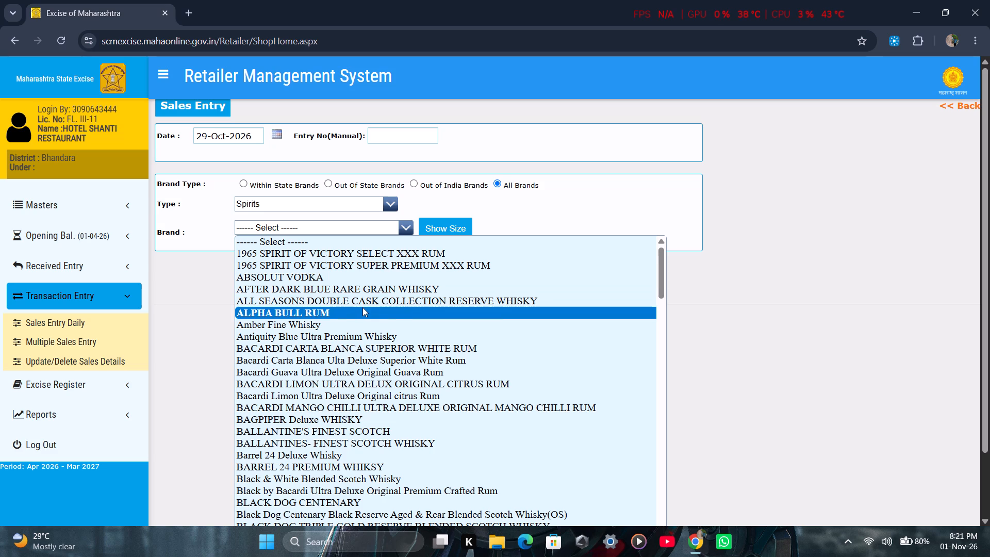
pyautogui.scroll(-8, 408, 354)
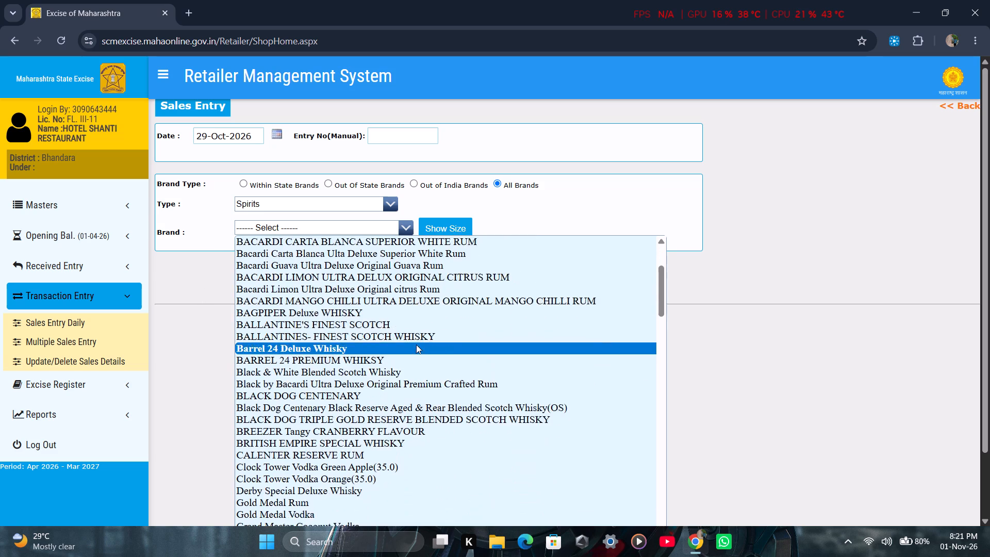
pyautogui.scroll(-17, 416, 345)
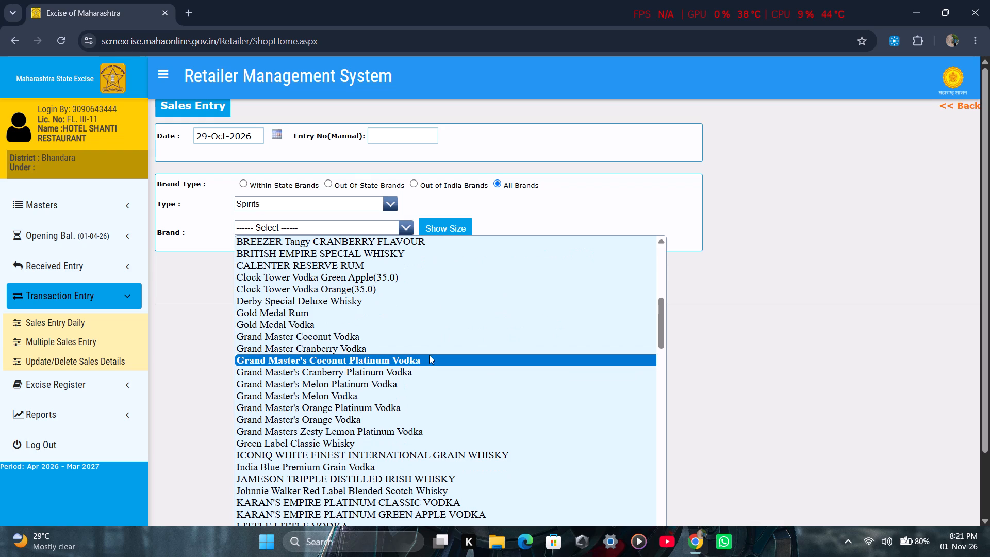
pyautogui.moveTo(662, 306); pyautogui.dragTo(669, 319)
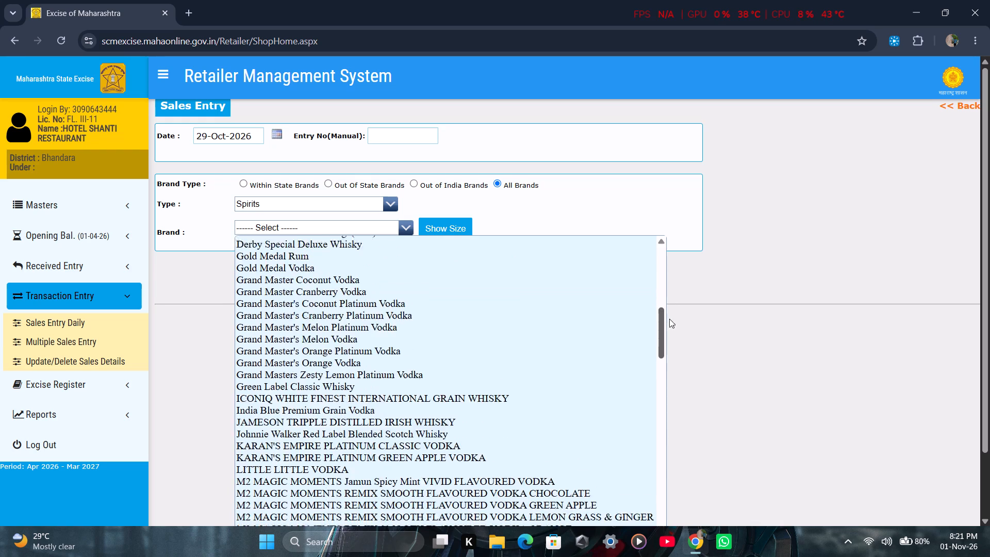
pyautogui.moveTo(669, 319); pyautogui.dragTo(678, 412)
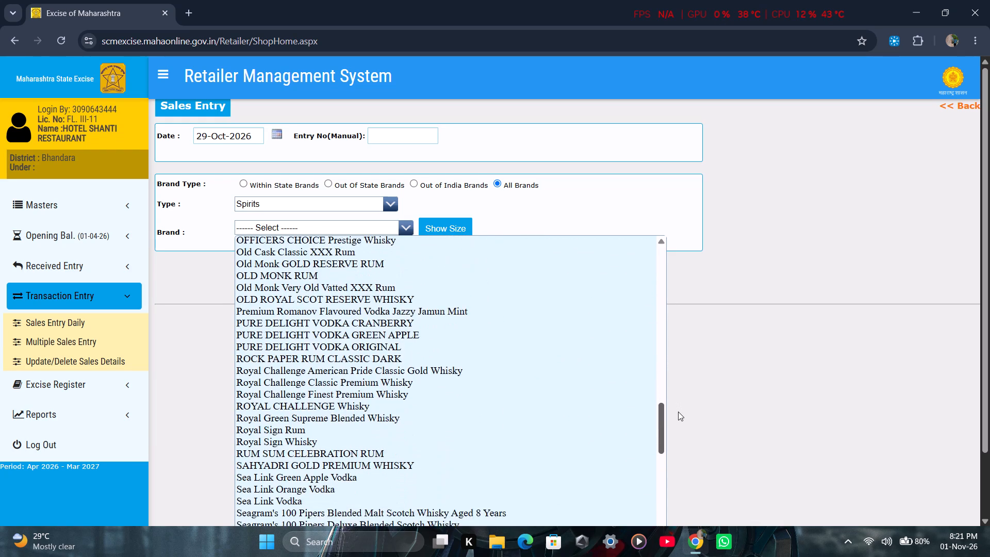
pyautogui.moveTo(678, 412); pyautogui.dragTo(702, 480)
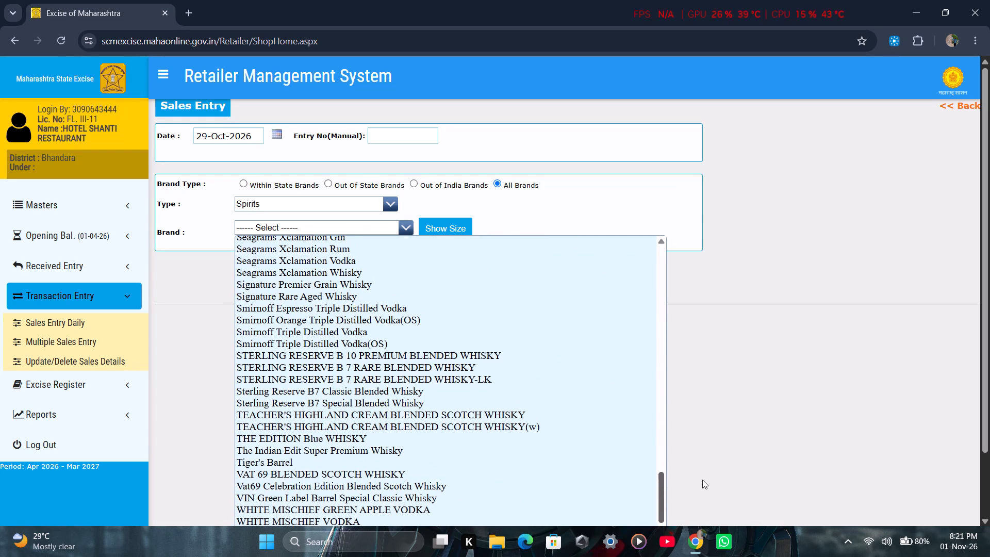
pyautogui.moveTo(702, 480); pyautogui.dragTo(704, 424)
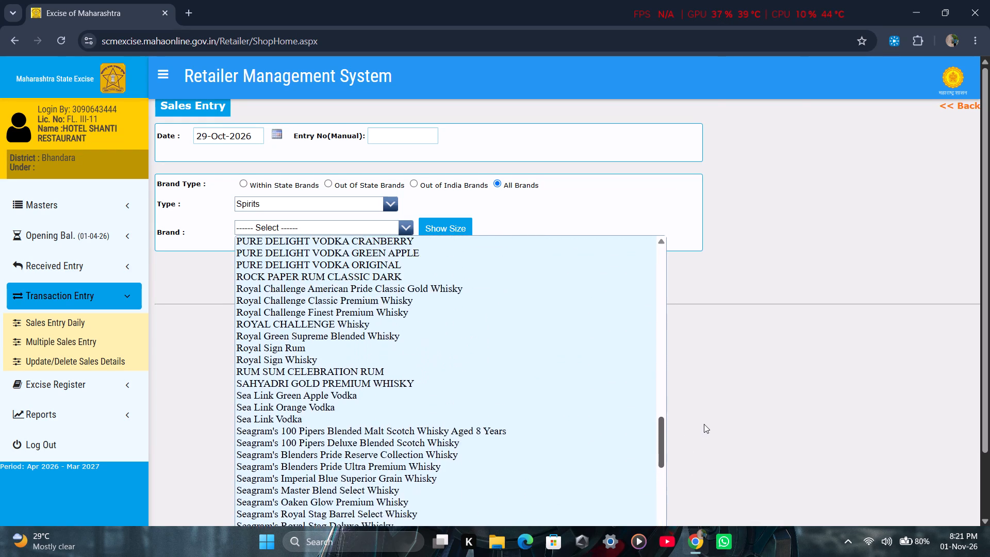
pyautogui.moveTo(704, 424); pyautogui.dragTo(697, 342)
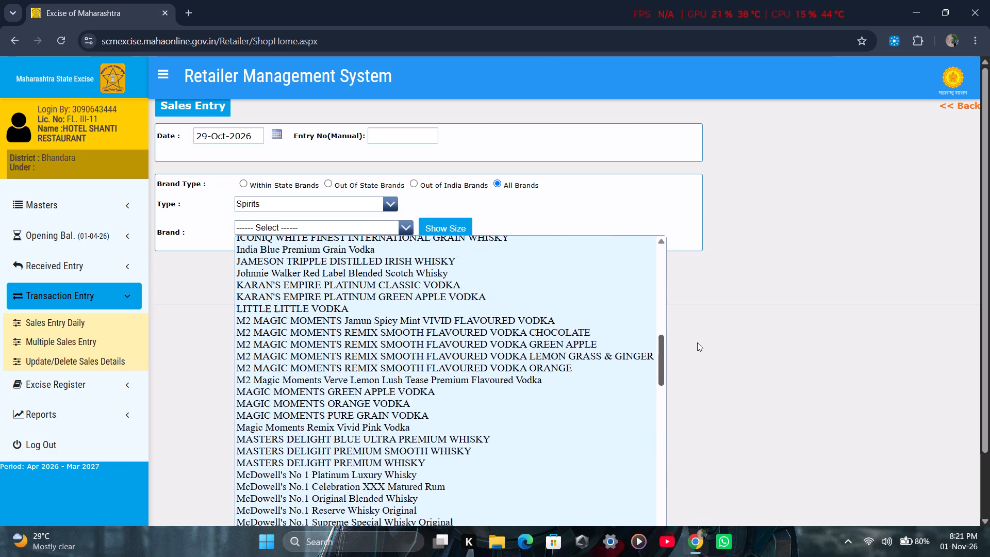
pyautogui.moveTo(697, 342); pyautogui.dragTo(695, 327)
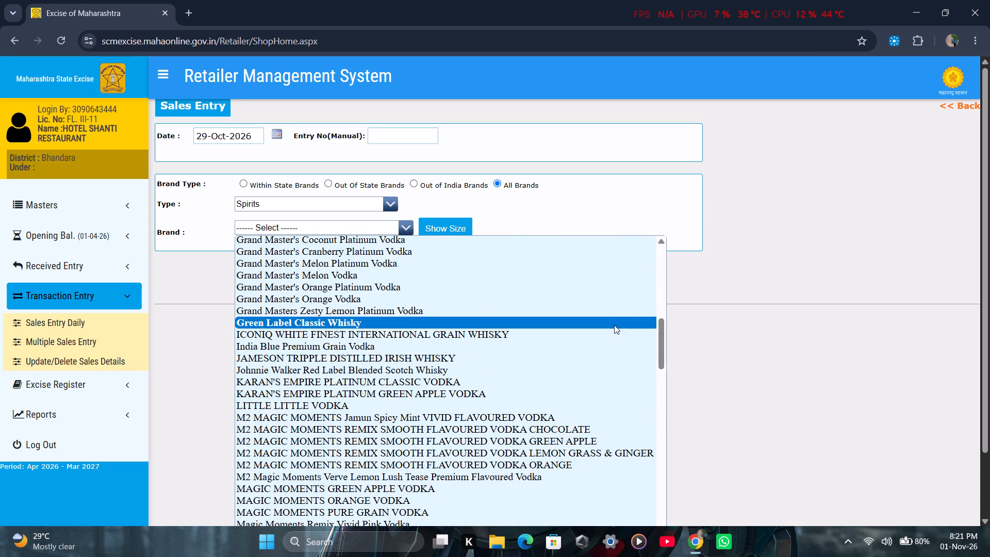
pyautogui.click(610, 334)
pyautogui.click(462, 222)
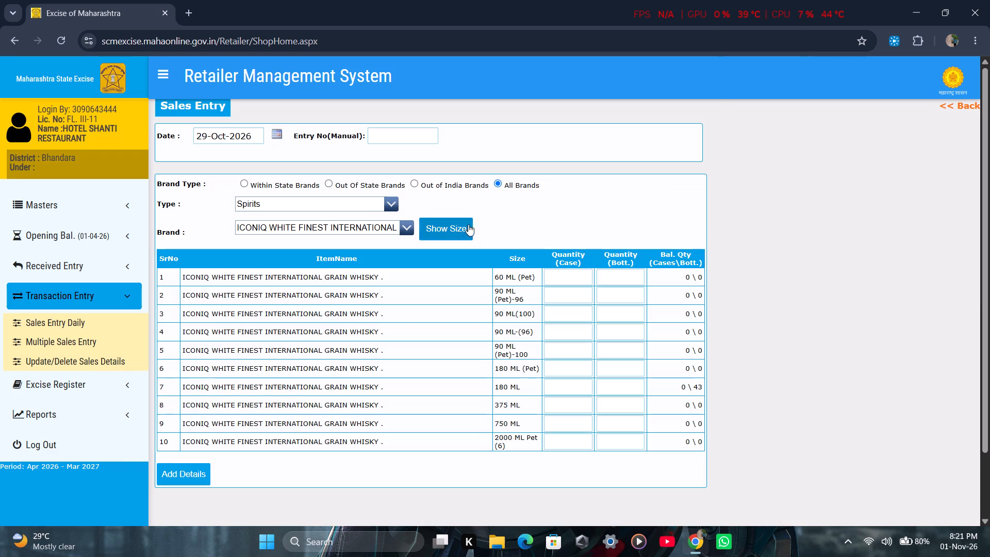
pyautogui.click(629, 384)
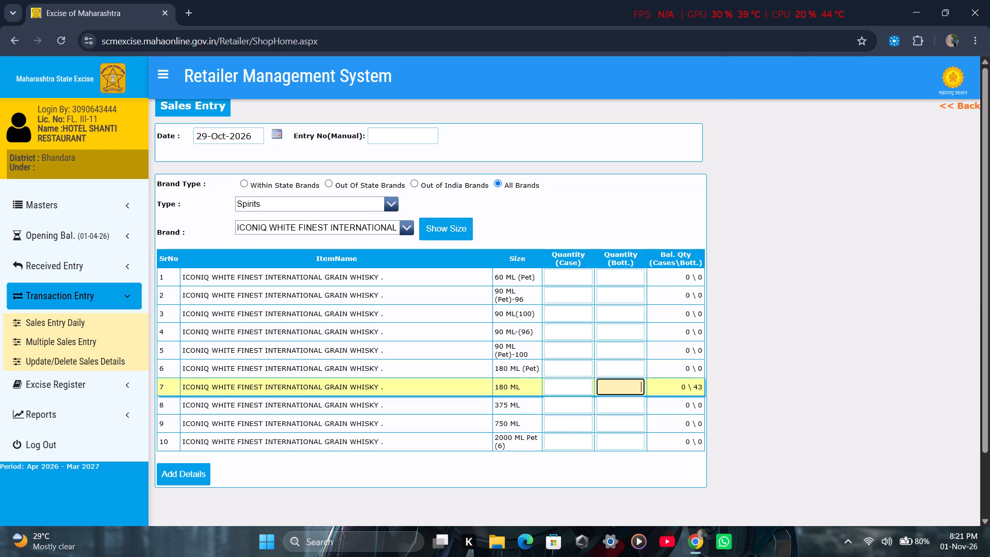
pyautogui.press('2')
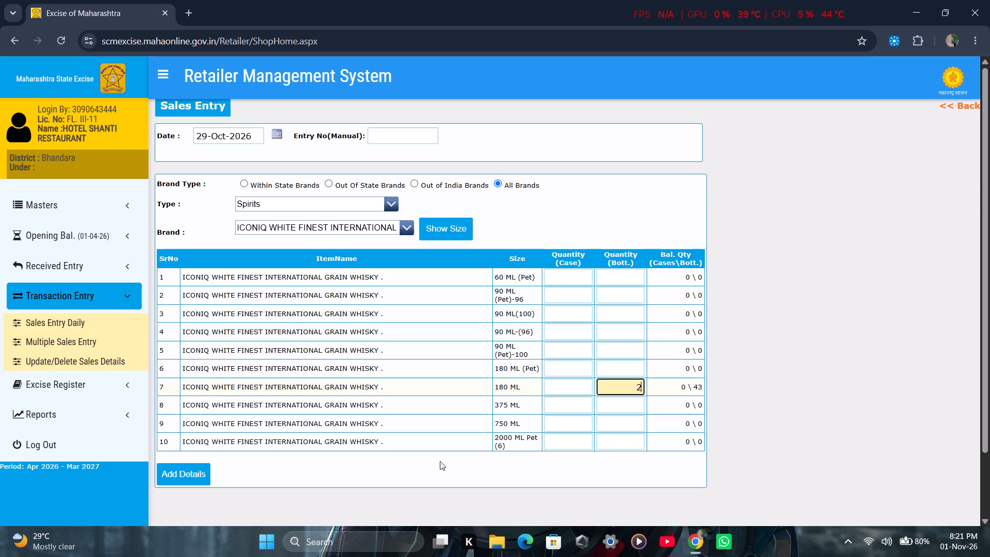
pyautogui.click(196, 474)
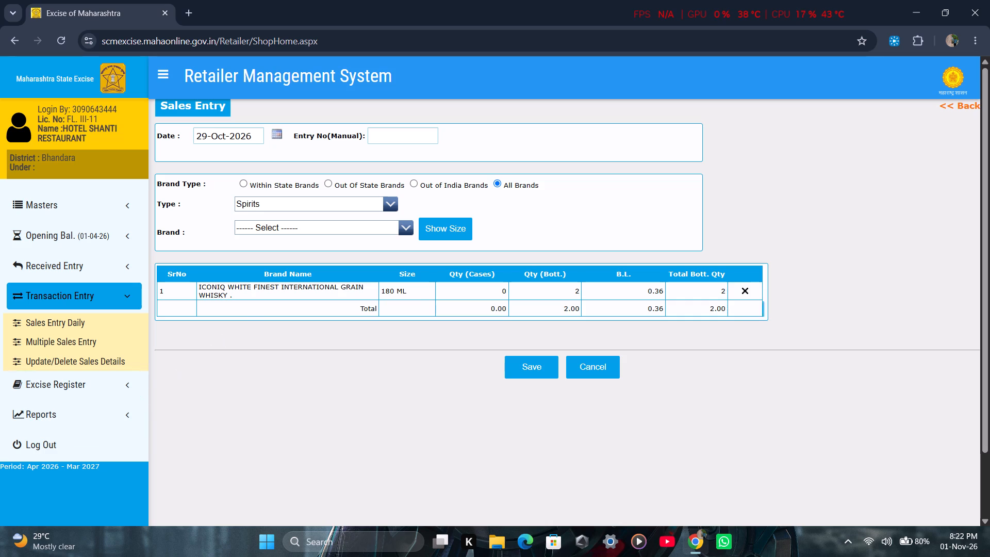
# Add 3 bottles of Seagram's Imperial Blue Superior Grain Whisky in the 180 ML size to the sales entry.
pyautogui.click(406, 232)
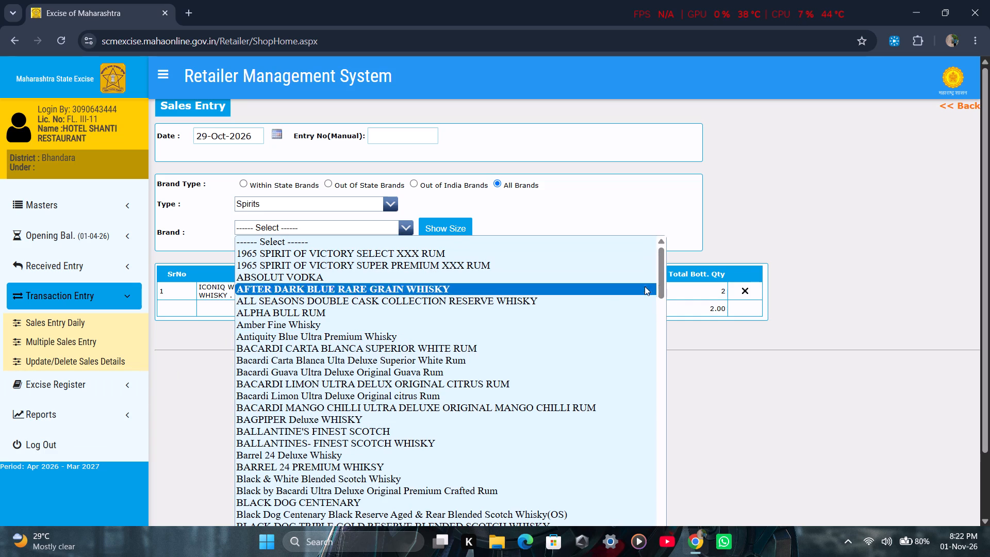
pyautogui.moveTo(661, 275); pyautogui.dragTo(671, 430)
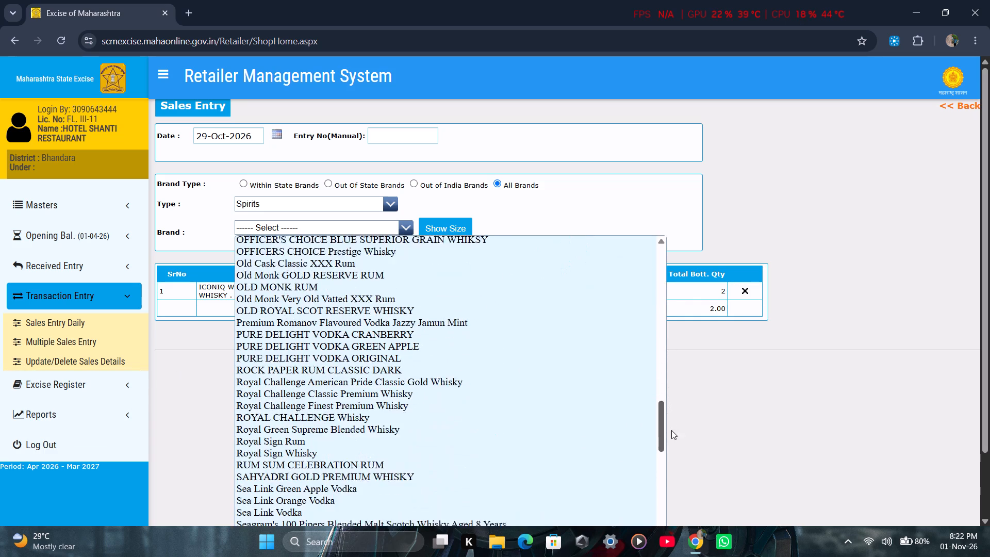
pyautogui.moveTo(671, 430); pyautogui.dragTo(672, 437)
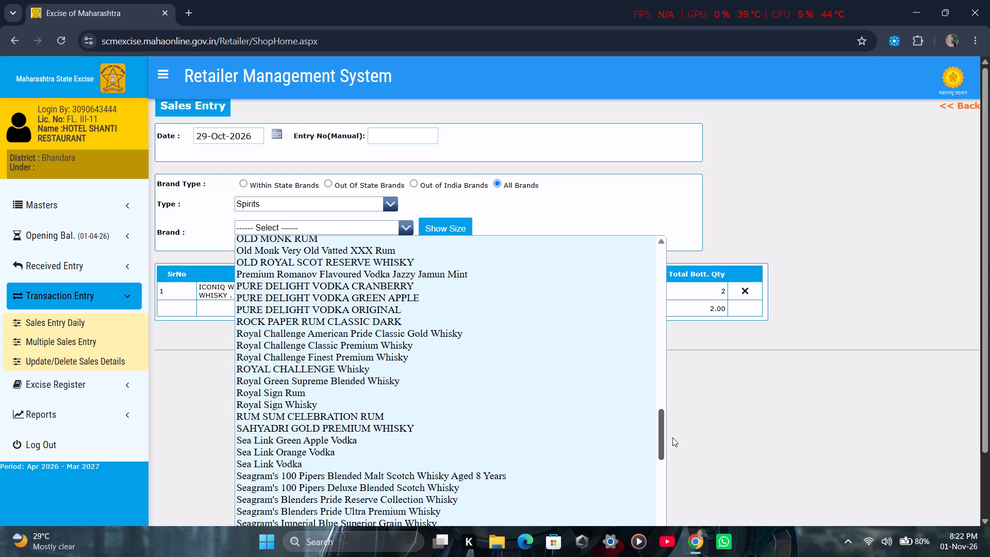
pyautogui.moveTo(672, 437); pyautogui.dragTo(672, 451)
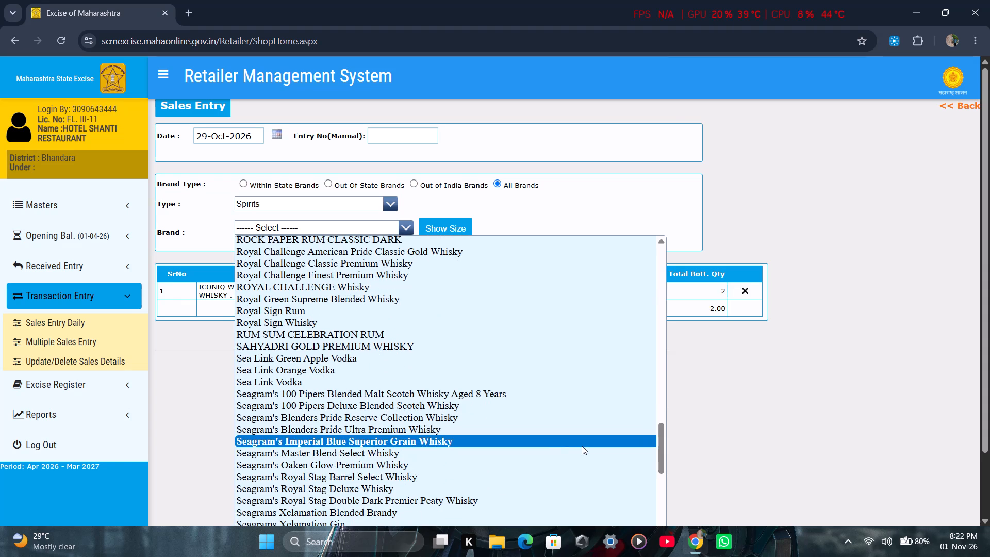
pyautogui.click(582, 446)
pyautogui.click(466, 235)
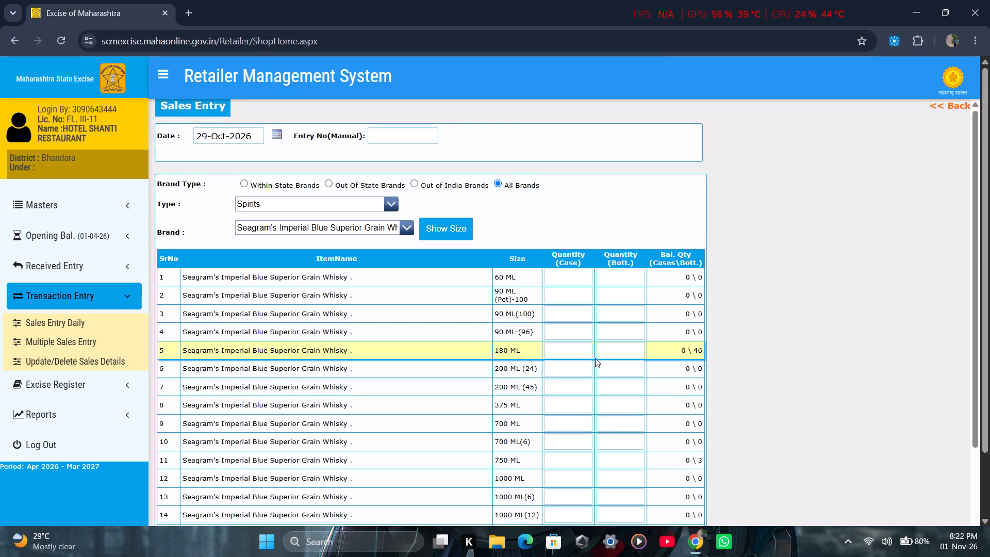
pyautogui.click(614, 355)
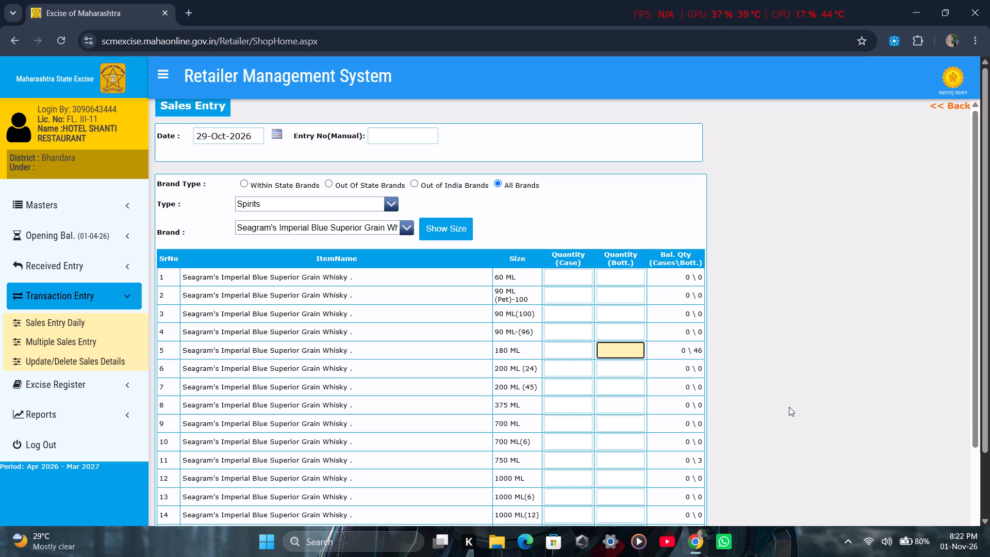
pyautogui.press('3')
pyautogui.scroll(-1, 648, 463)
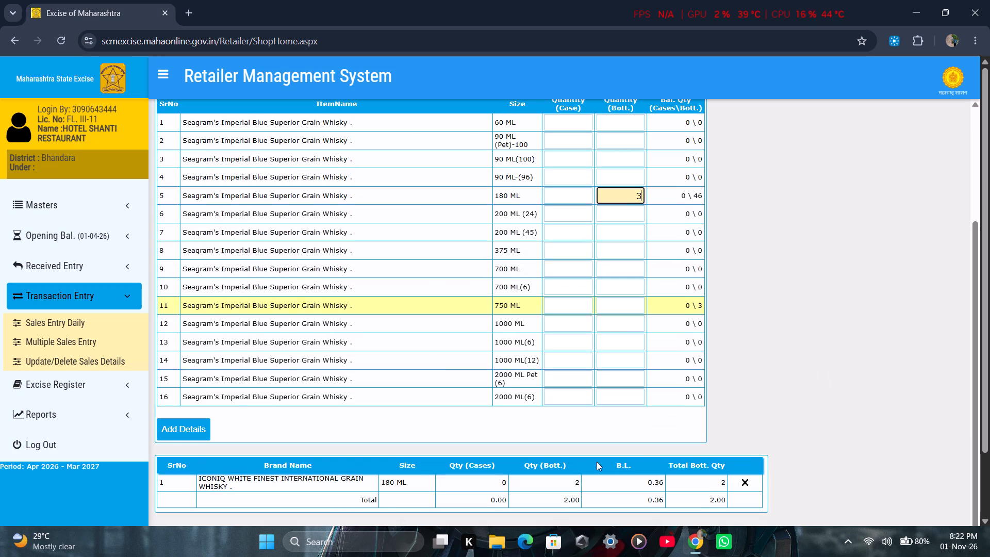
pyautogui.click(177, 433)
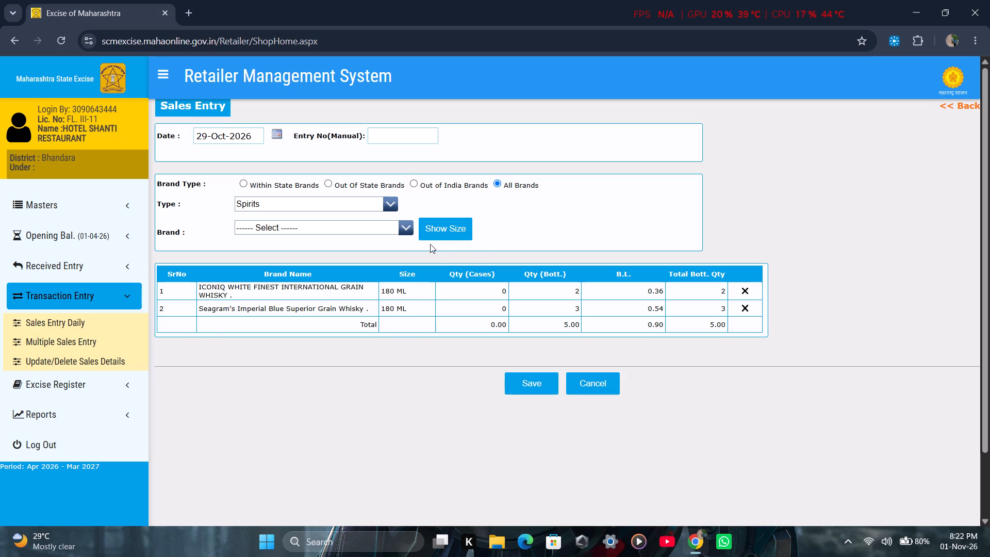
# Add 8 bottles of McDowell's No.1 Reserve Whisky Original in the 180 ML (Pet) size to the sales entry.
pyautogui.click(409, 227)
pyautogui.scroll(-10, 458, 286)
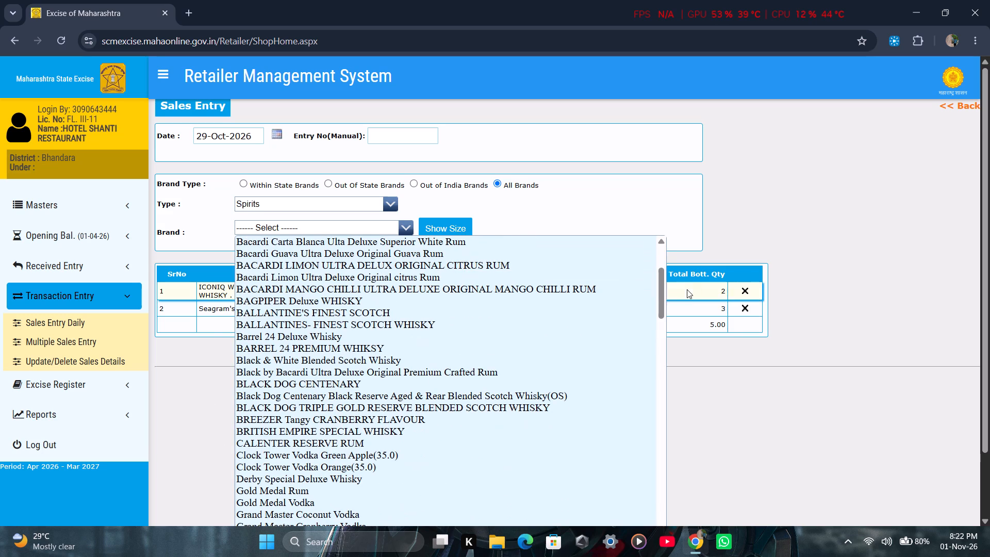
pyautogui.moveTo(662, 289); pyautogui.dragTo(665, 363)
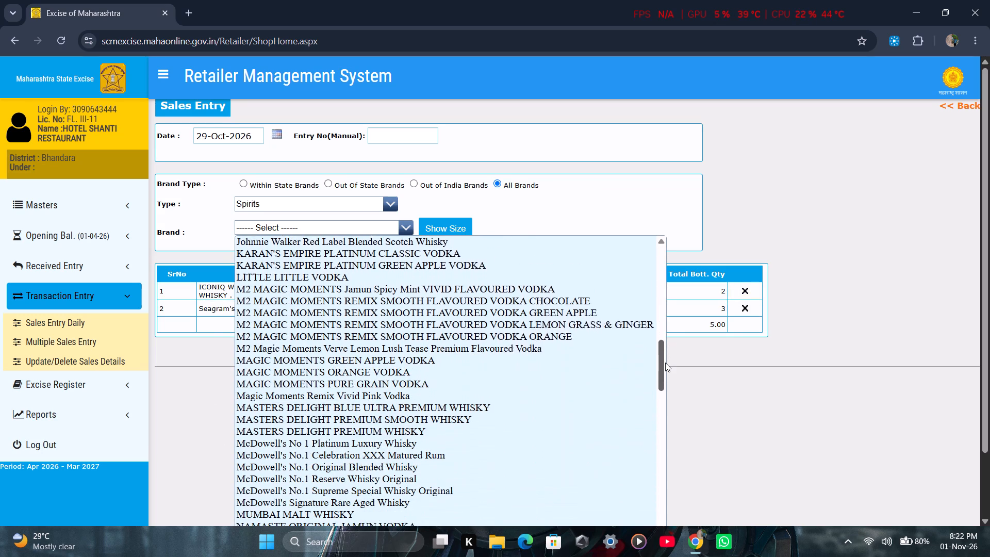
pyautogui.moveTo(665, 363); pyautogui.dragTo(665, 377)
pyautogui.click(565, 385)
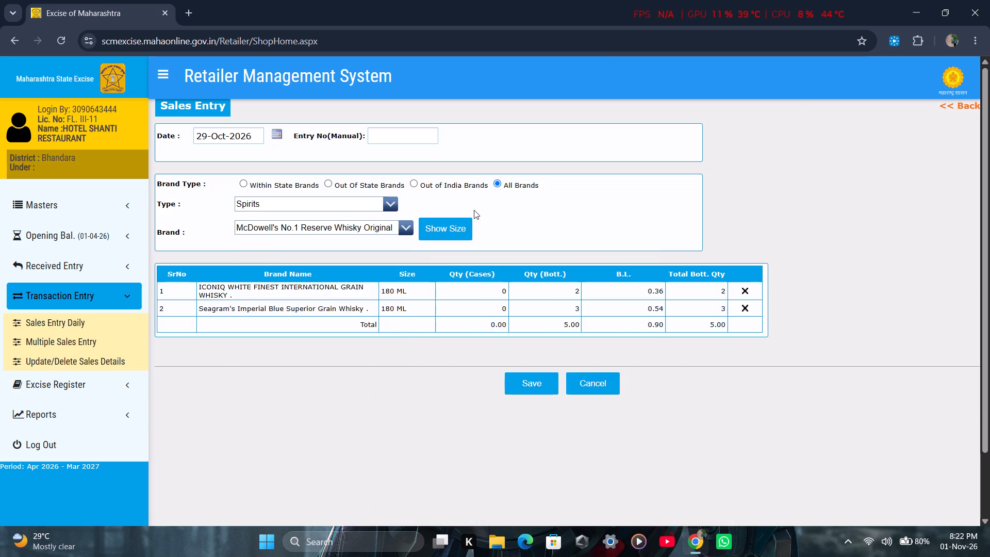
pyautogui.click(456, 227)
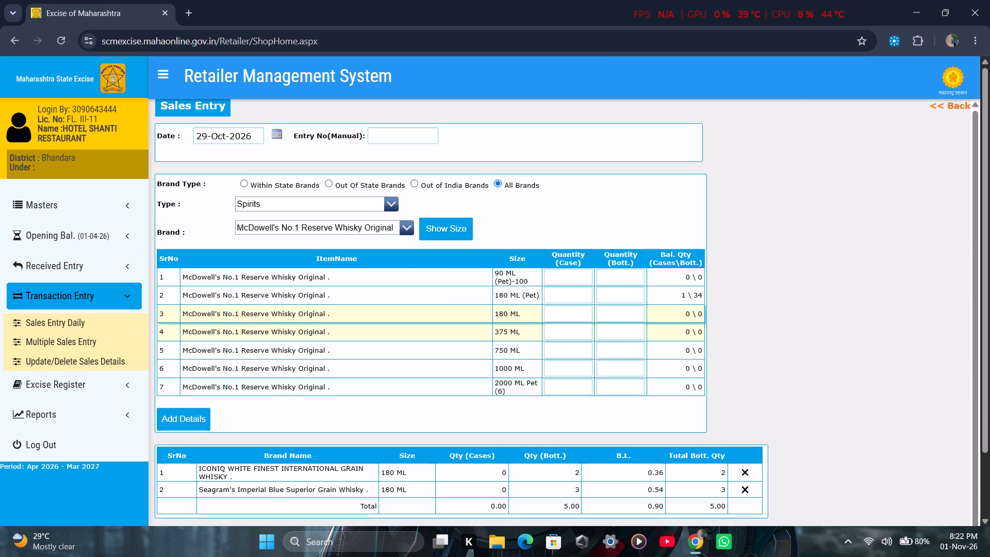
pyautogui.click(621, 297)
pyautogui.press('8')
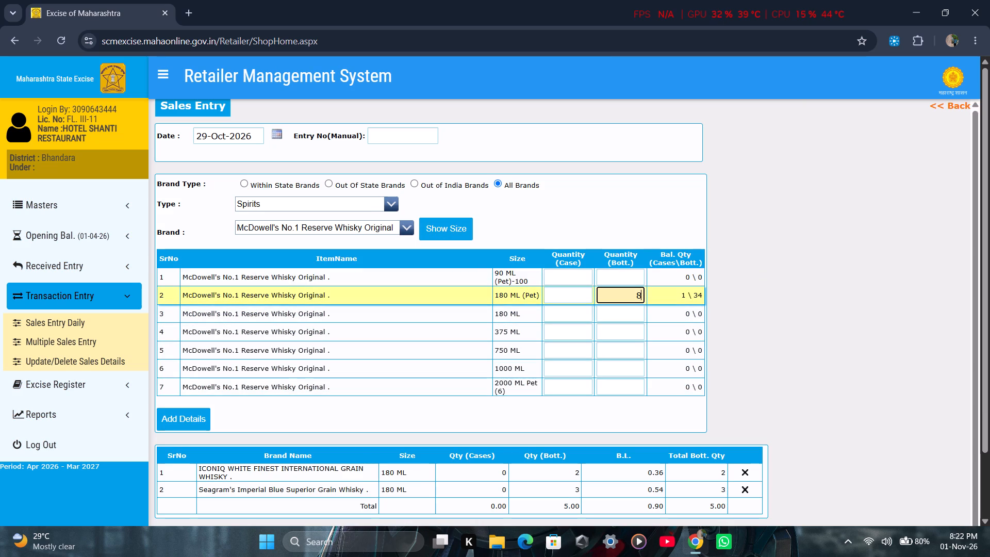
pyautogui.click(190, 419)
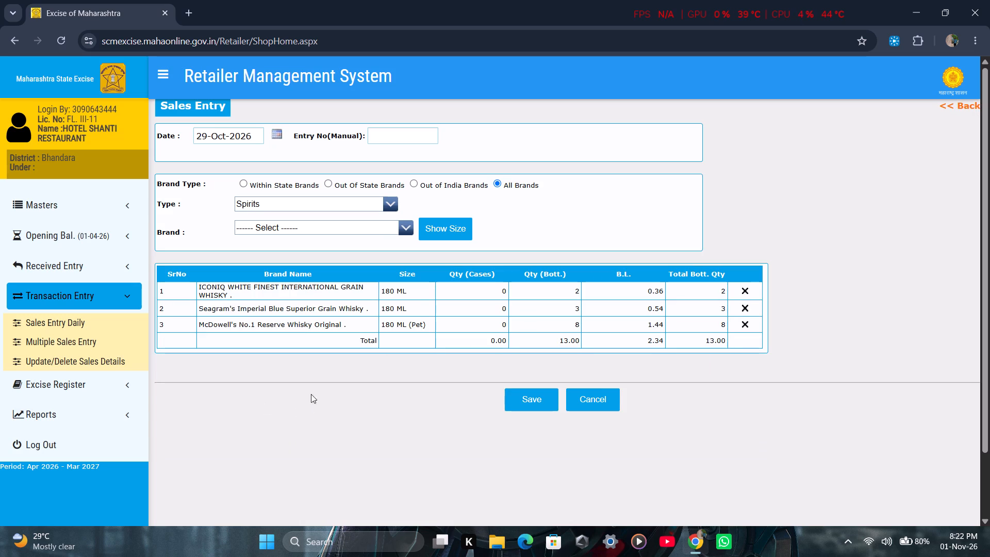
# Add 1 bottle of OFFICERS CHOICE Blue Pure Grain whisky in the 180 ML size to the sales entry.
pyautogui.click(407, 223)
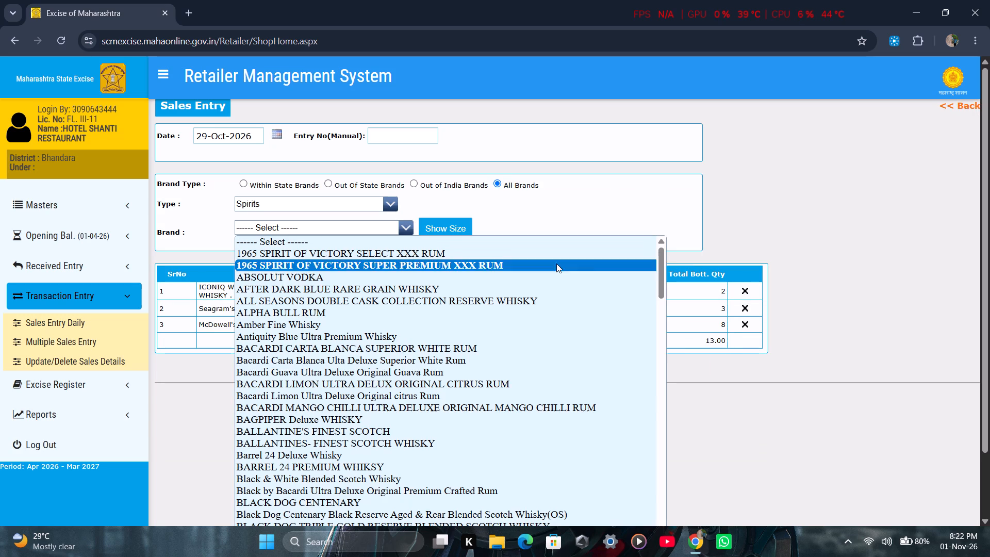
pyautogui.moveTo(663, 273); pyautogui.dragTo(664, 373)
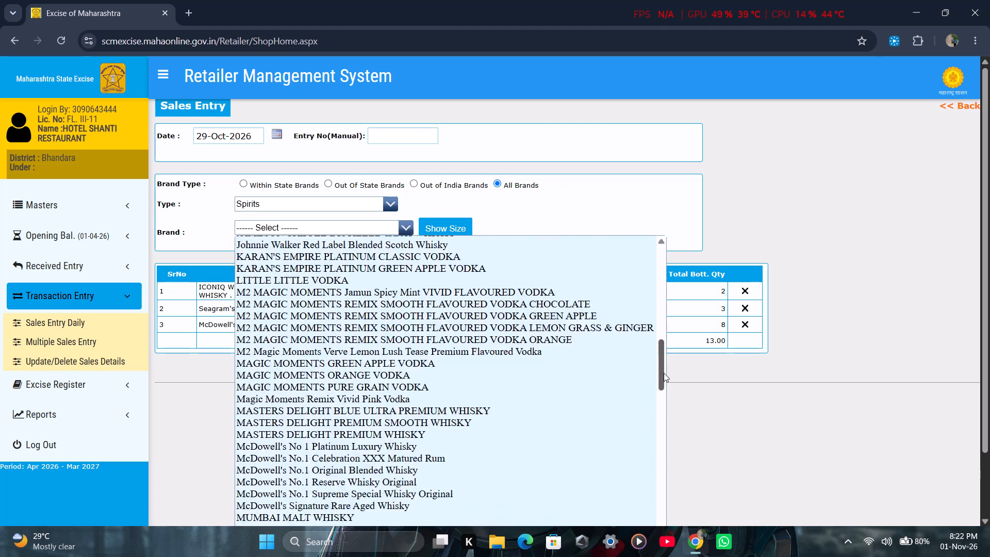
pyautogui.moveTo(664, 373); pyautogui.dragTo(675, 420)
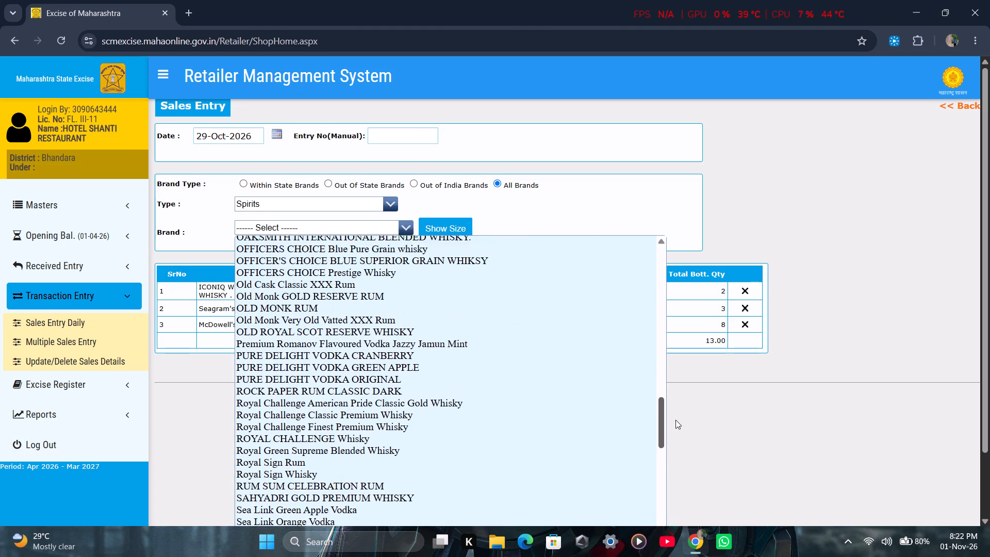
pyautogui.moveTo(675, 420); pyautogui.dragTo(675, 414)
pyautogui.click(551, 295)
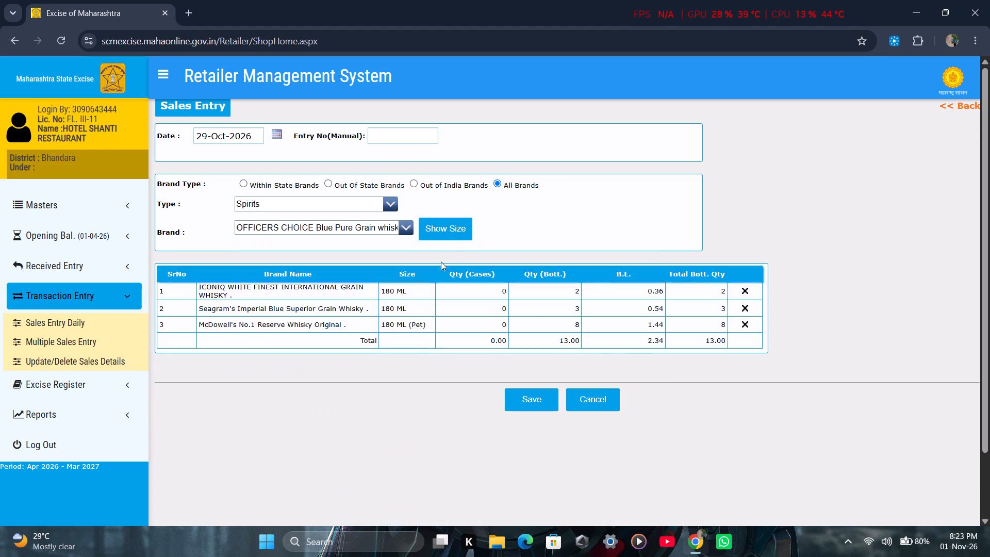
pyautogui.click(452, 222)
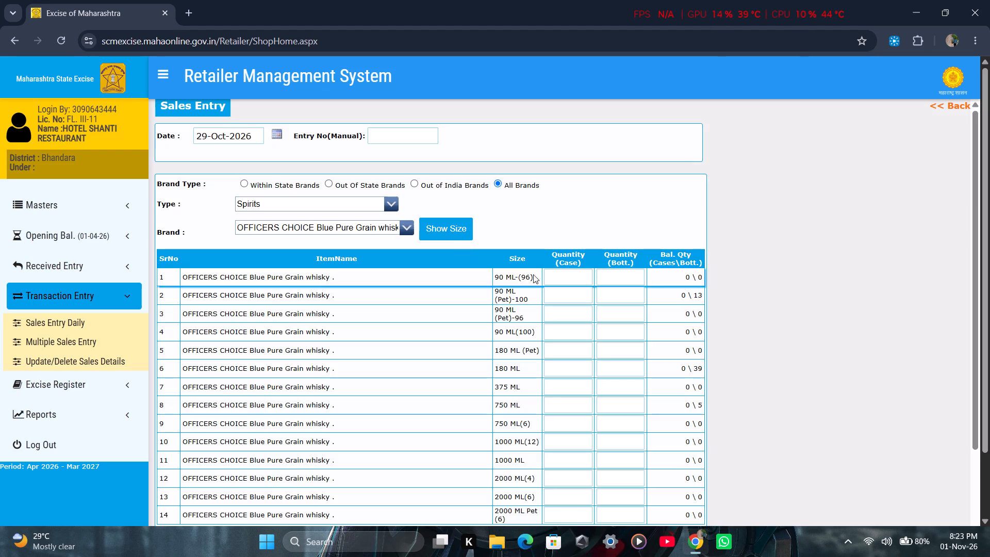
pyautogui.click(617, 366)
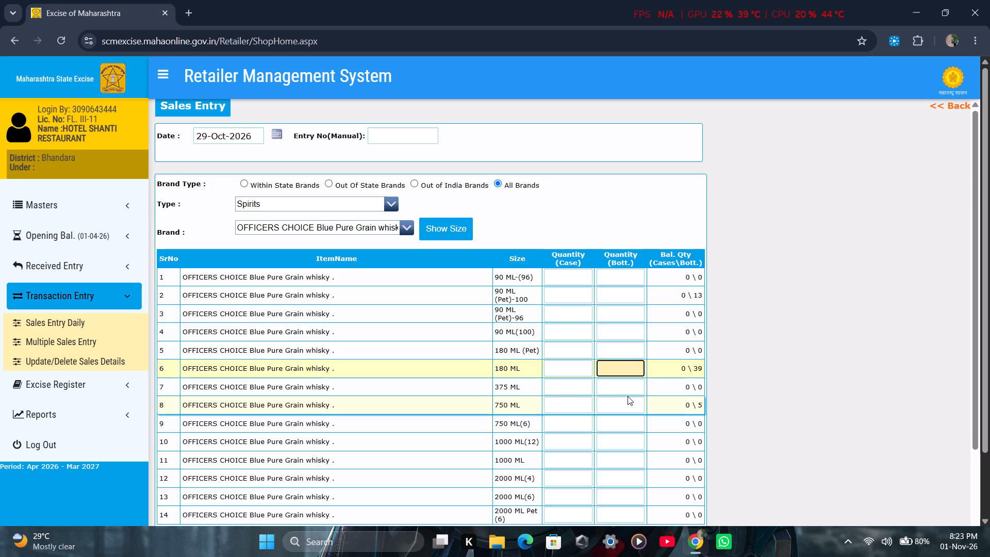
pyautogui.press('1')
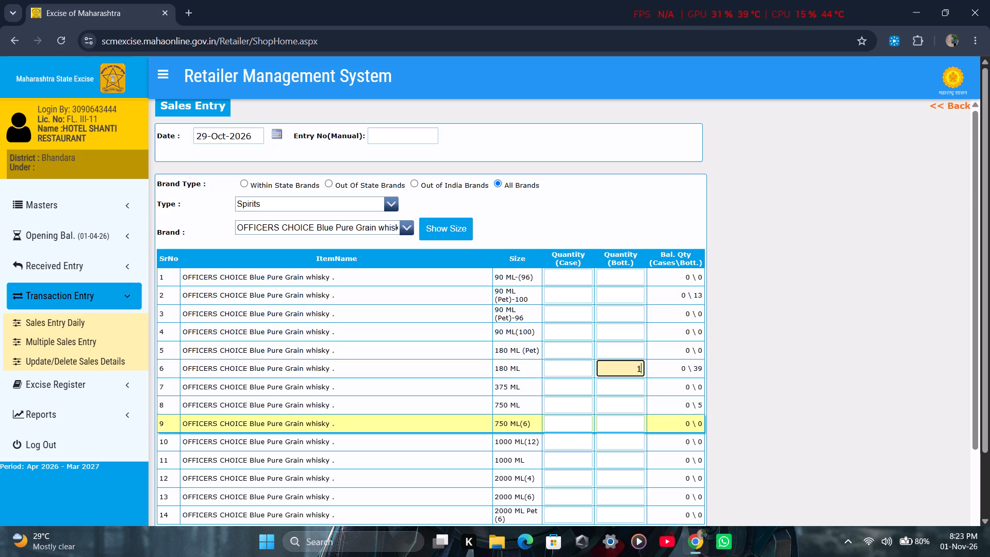
pyautogui.scroll(-1, 550, 424)
pyautogui.click(207, 400)
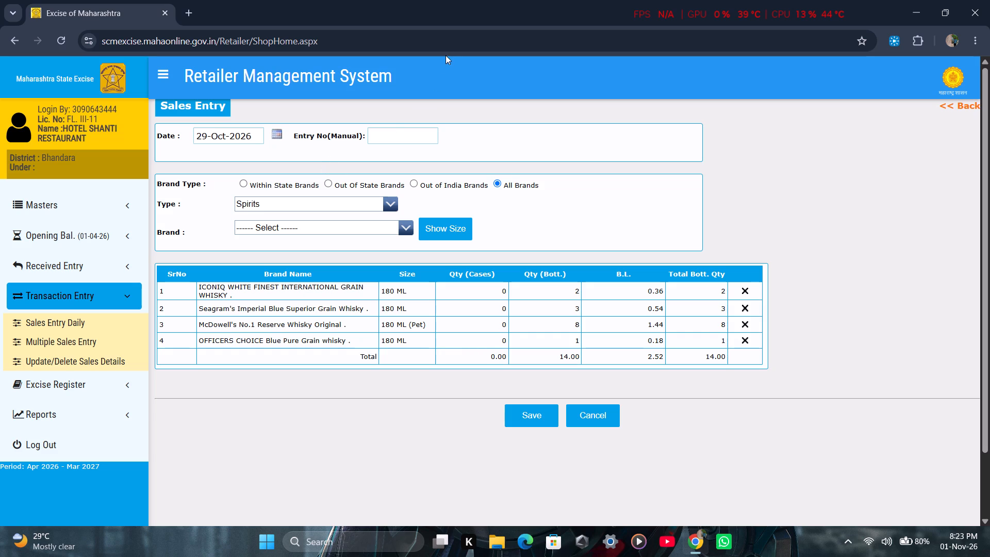
# Add 1 bottle of OFFICERS CHOICE Blue Pure Grain whisky in the 90 ML (Pet)-100 size to the sales entry.
pyautogui.click(404, 230)
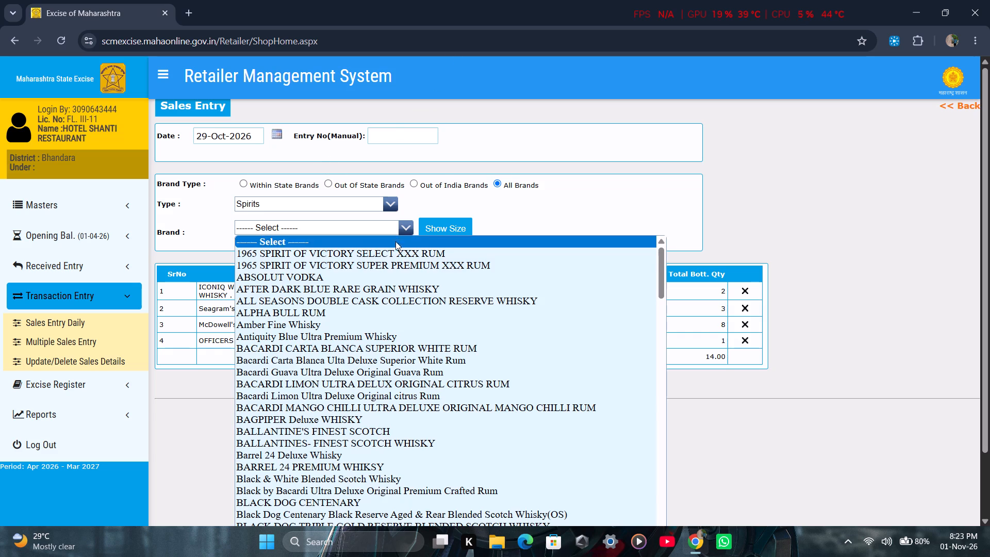
pyautogui.moveTo(659, 276); pyautogui.dragTo(666, 411)
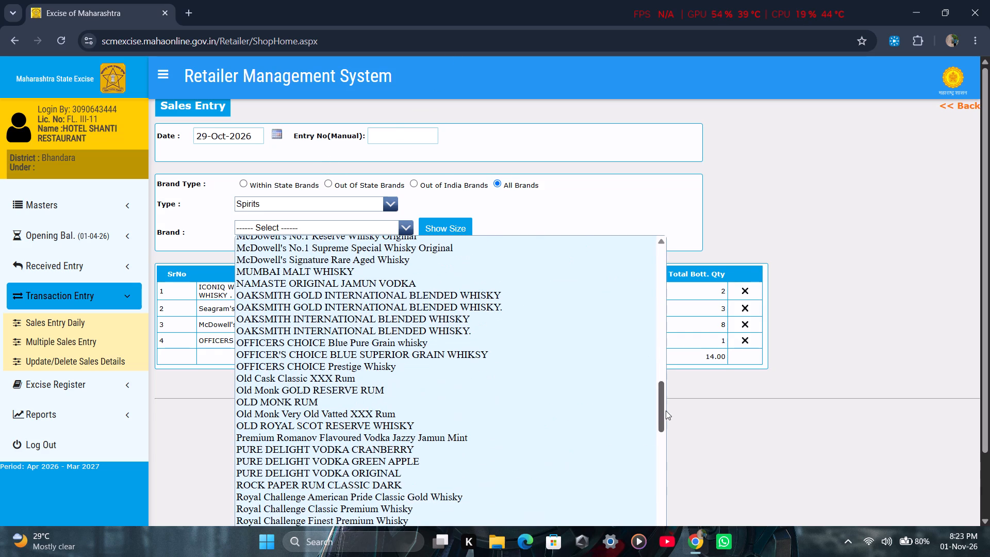
pyautogui.moveTo(666, 411); pyautogui.dragTo(672, 404)
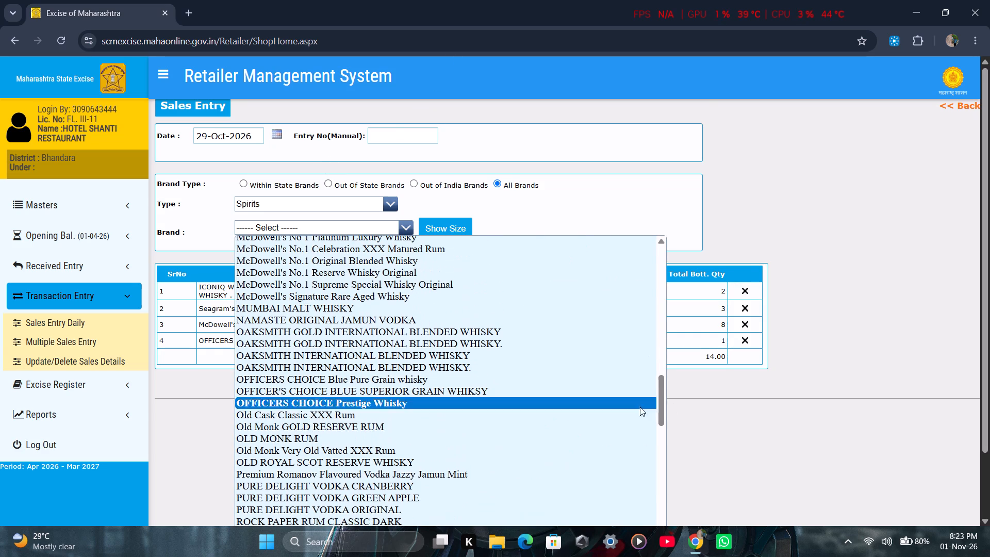
pyautogui.click(586, 382)
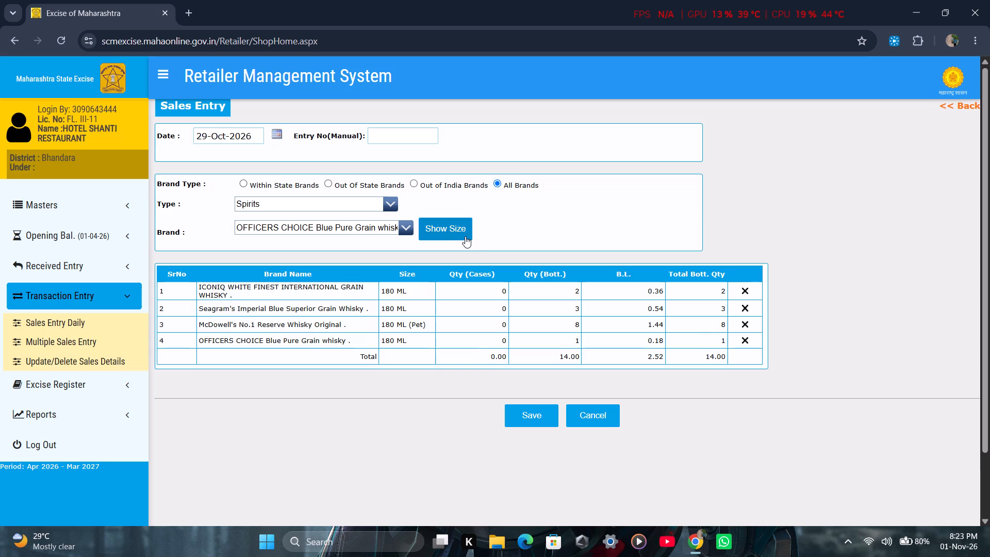
pyautogui.click(465, 236)
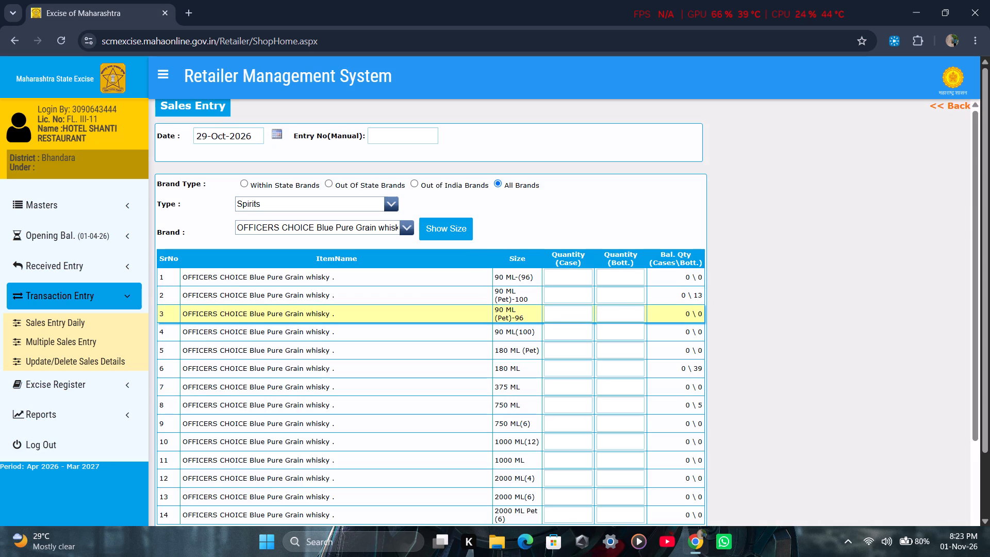
pyautogui.click(633, 298)
pyautogui.press('1')
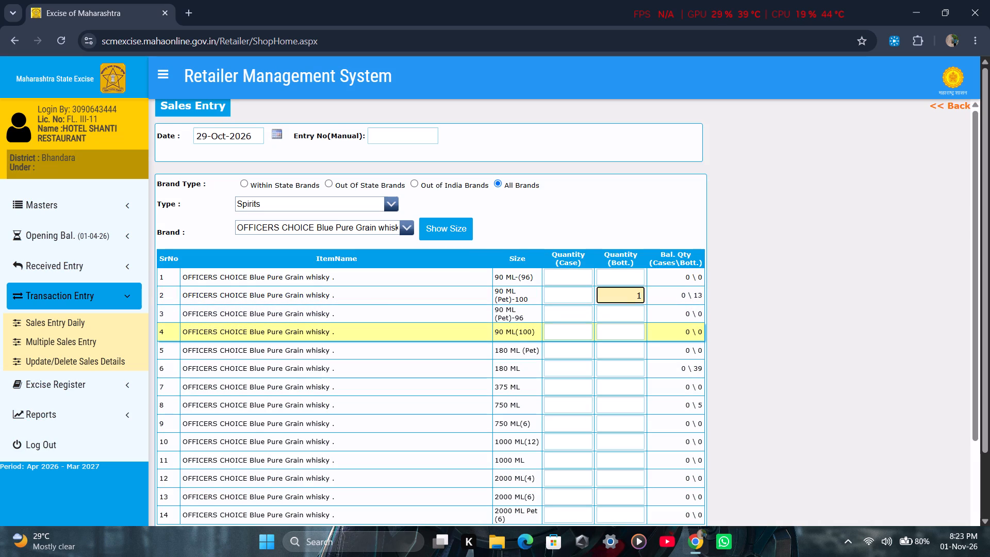
pyautogui.scroll(-1, 278, 451)
pyautogui.click(205, 374)
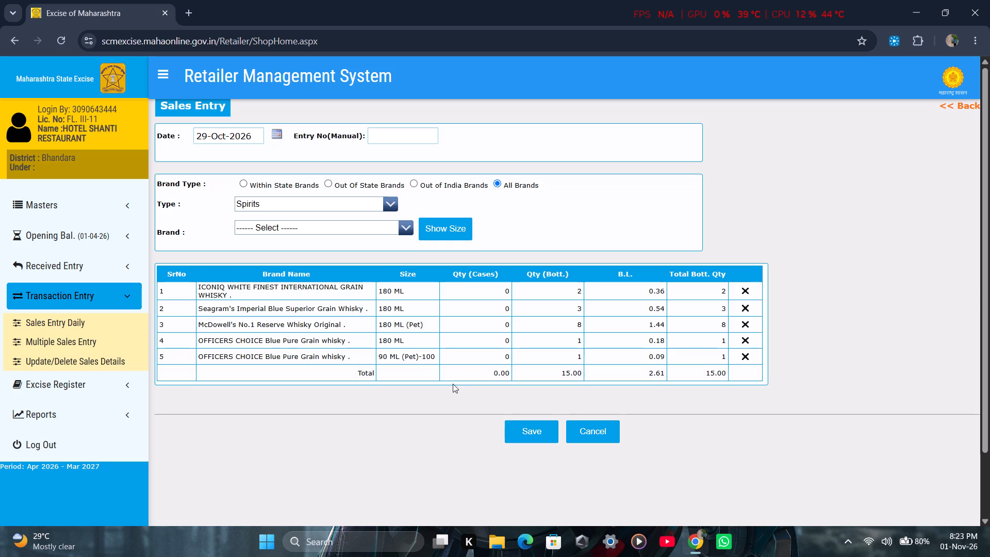
# Add 3 bottles of Royal Green Supreme Blended Whisky in the 180 ML size to the sales entry.
pyautogui.click(404, 230)
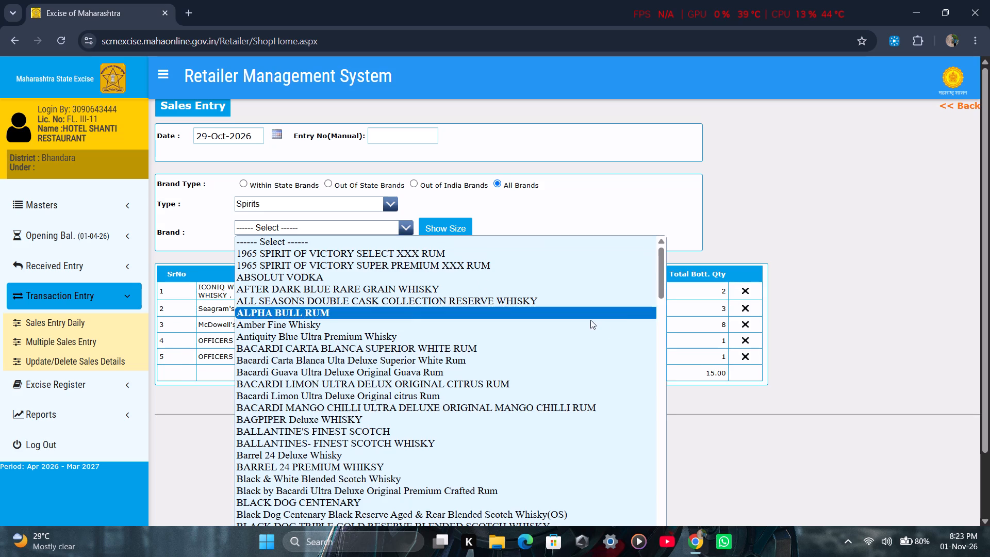
pyautogui.moveTo(662, 290); pyautogui.dragTo(661, 377)
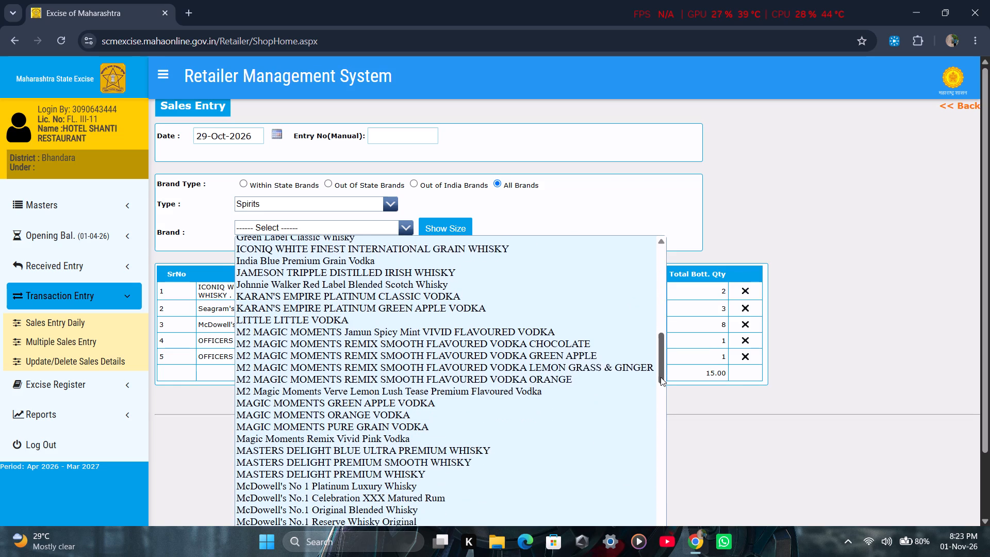
pyautogui.moveTo(661, 377); pyautogui.dragTo(657, 439)
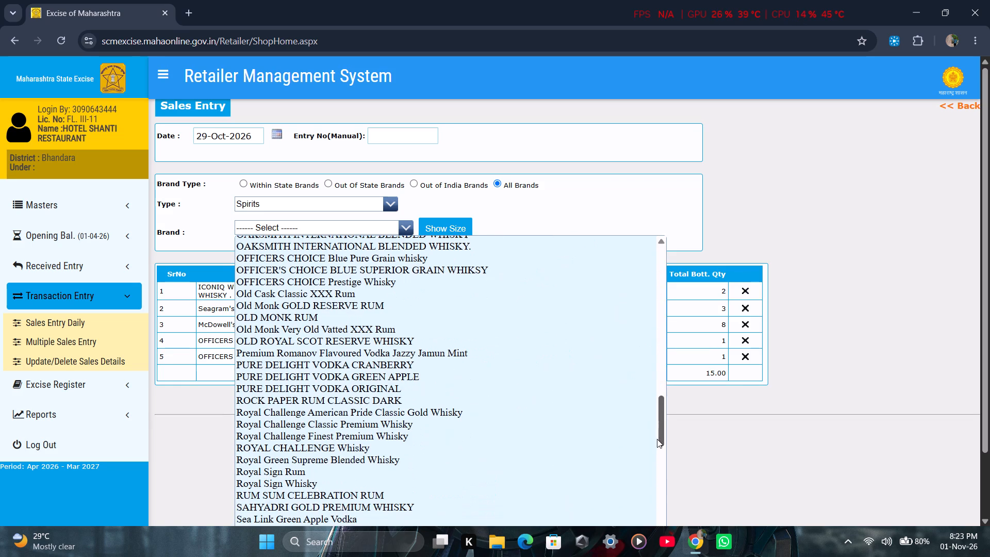
pyautogui.moveTo(657, 439); pyautogui.dragTo(657, 438)
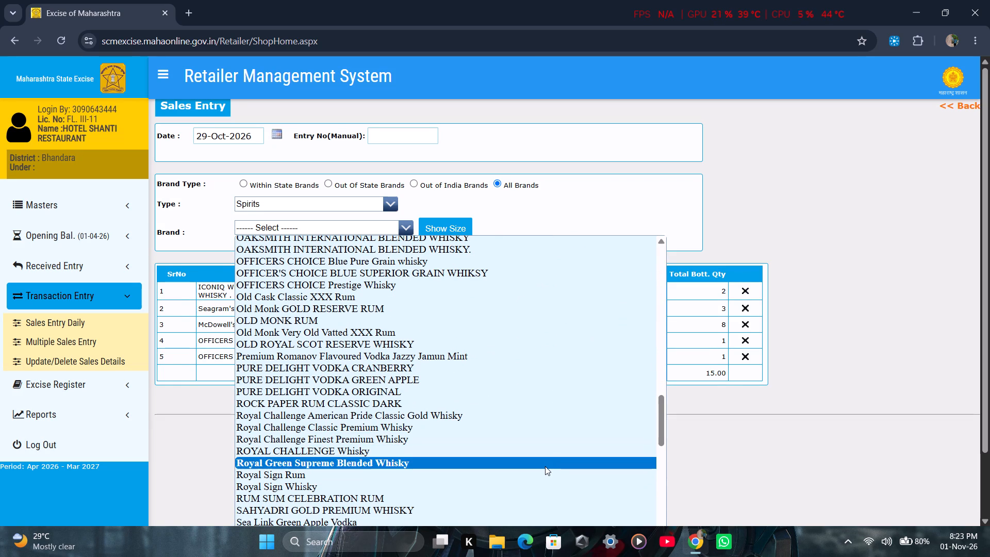
pyautogui.click(545, 466)
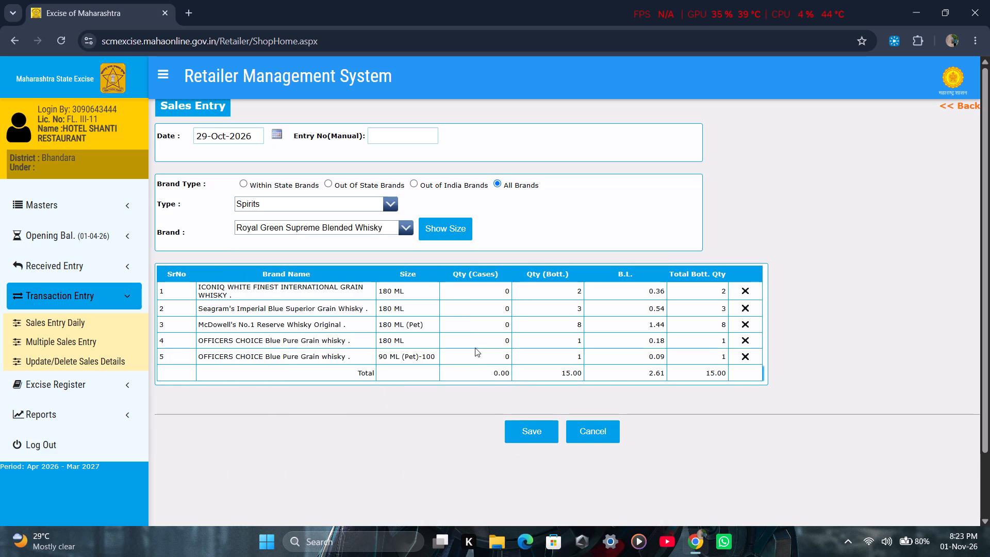
pyautogui.click(459, 232)
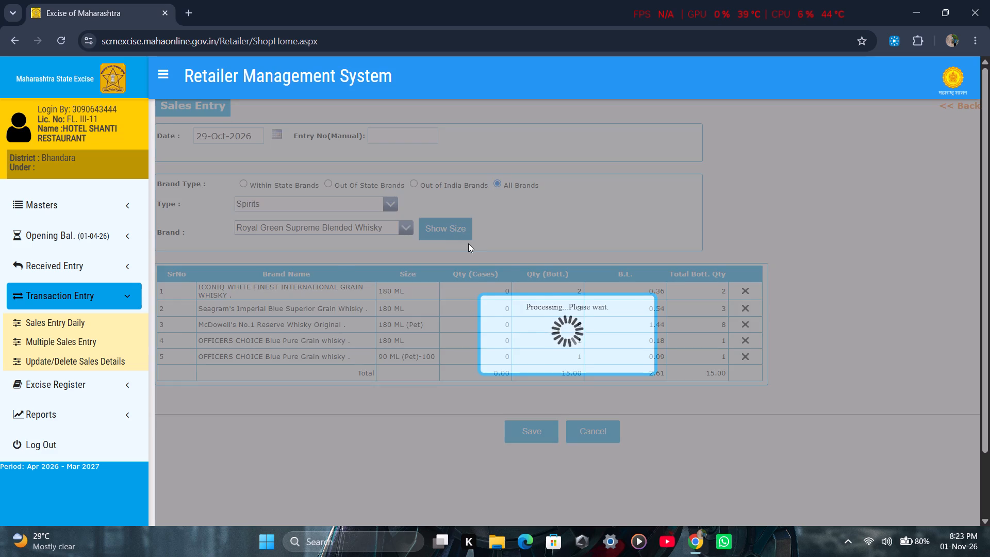
pyautogui.click(641, 333)
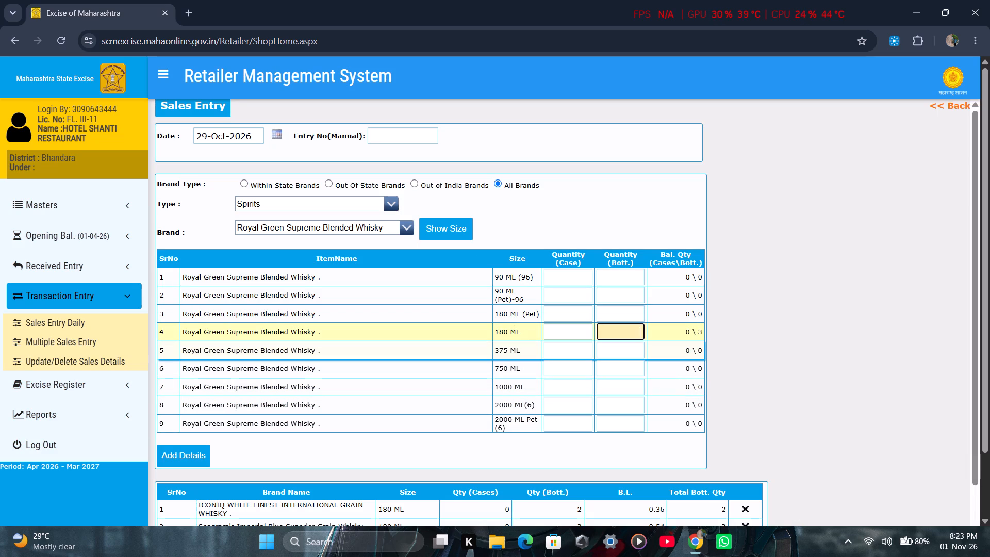
pyautogui.press('3')
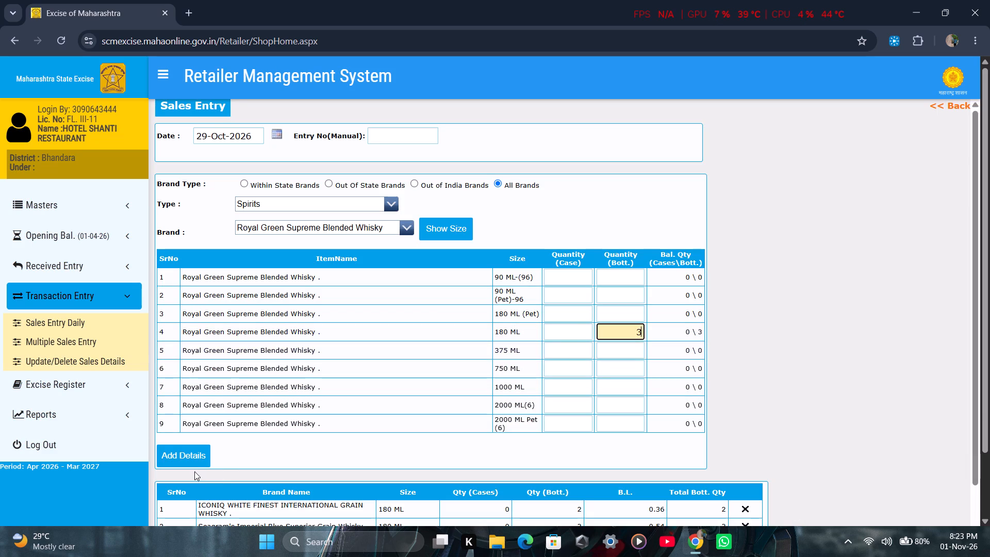
pyautogui.click(197, 463)
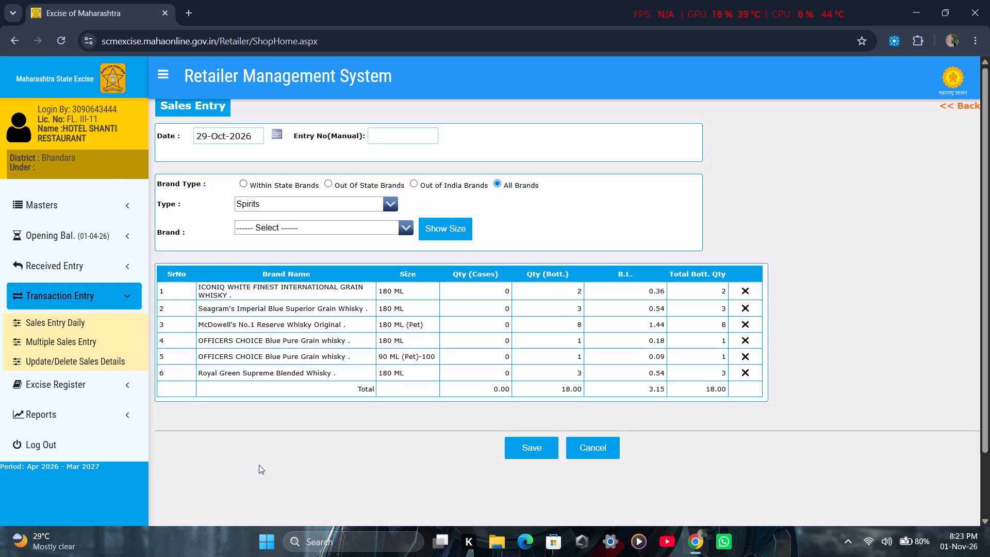
# Add 10 bottles of Seagram's Royal Stag Deluxe Whisky in the 180 ML size to the sales entry.
pyautogui.click(410, 220)
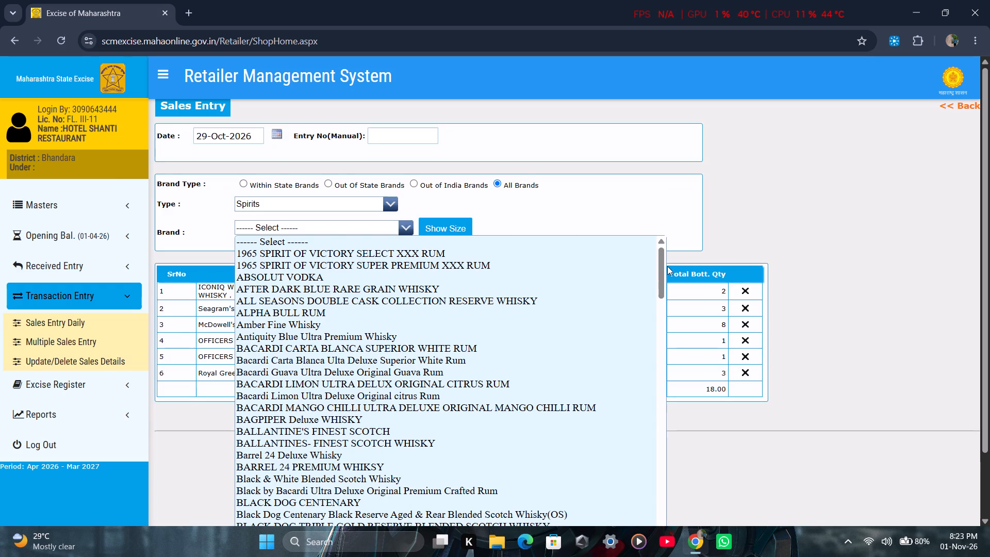
pyautogui.moveTo(661, 267); pyautogui.dragTo(661, 494)
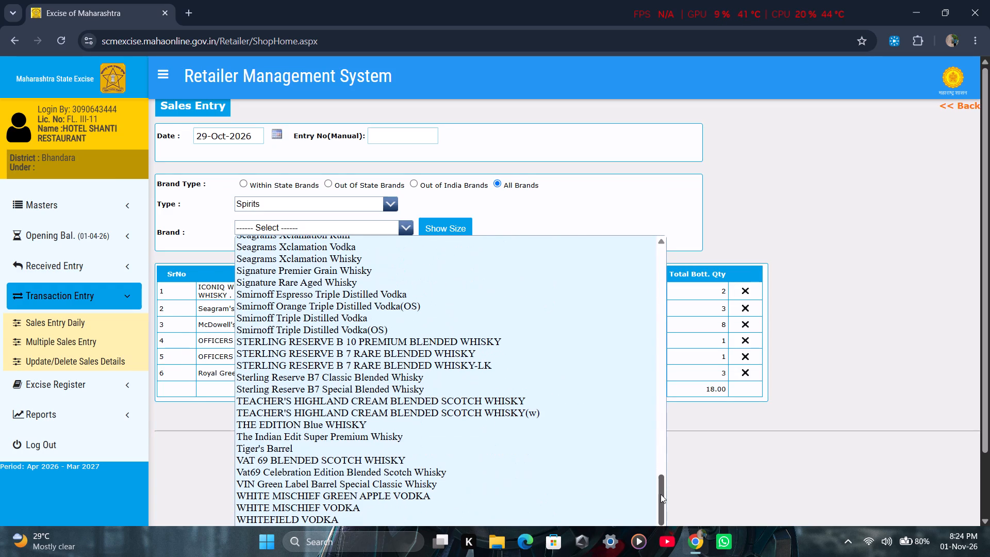
pyautogui.moveTo(661, 494); pyautogui.dragTo(664, 486)
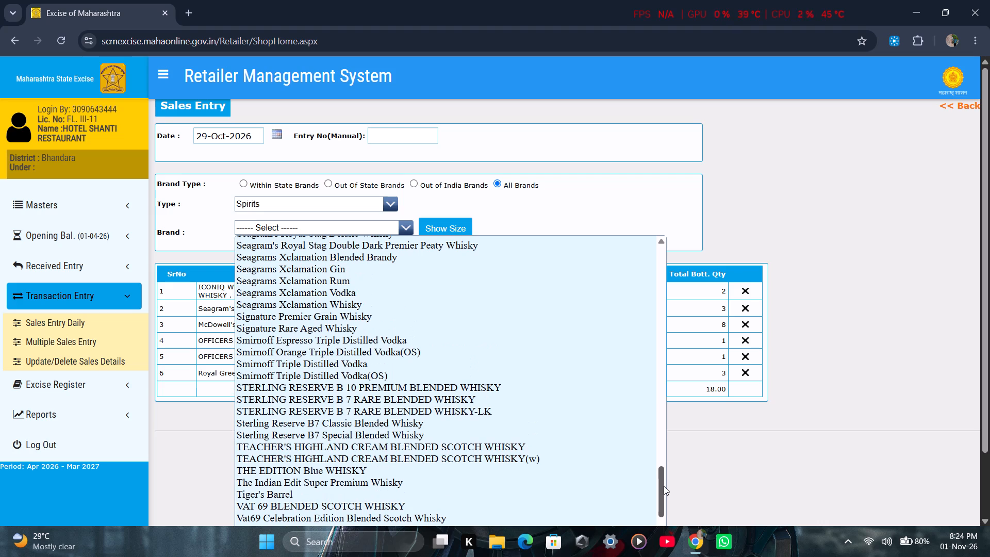
pyautogui.moveTo(664, 486); pyautogui.dragTo(667, 465)
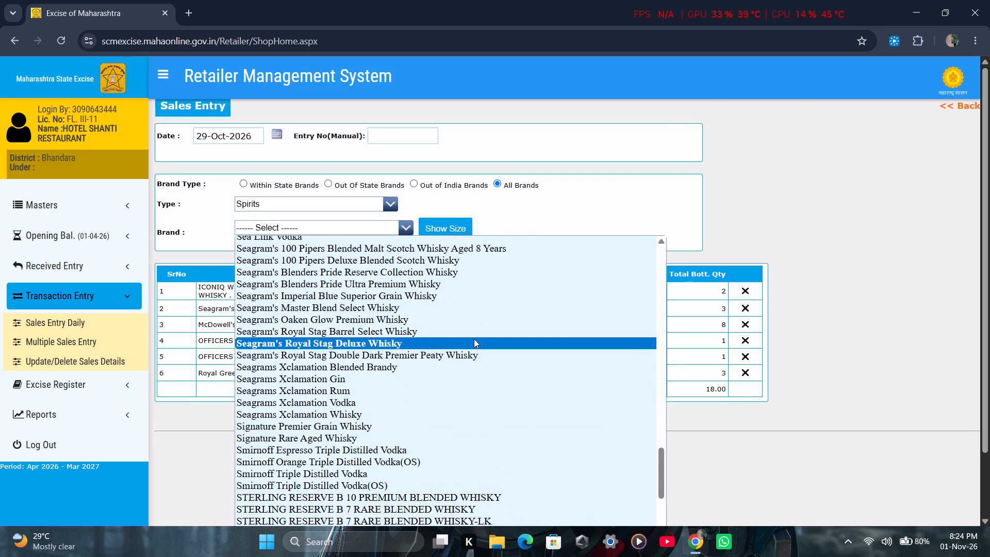
pyautogui.click(474, 339)
pyautogui.click(440, 236)
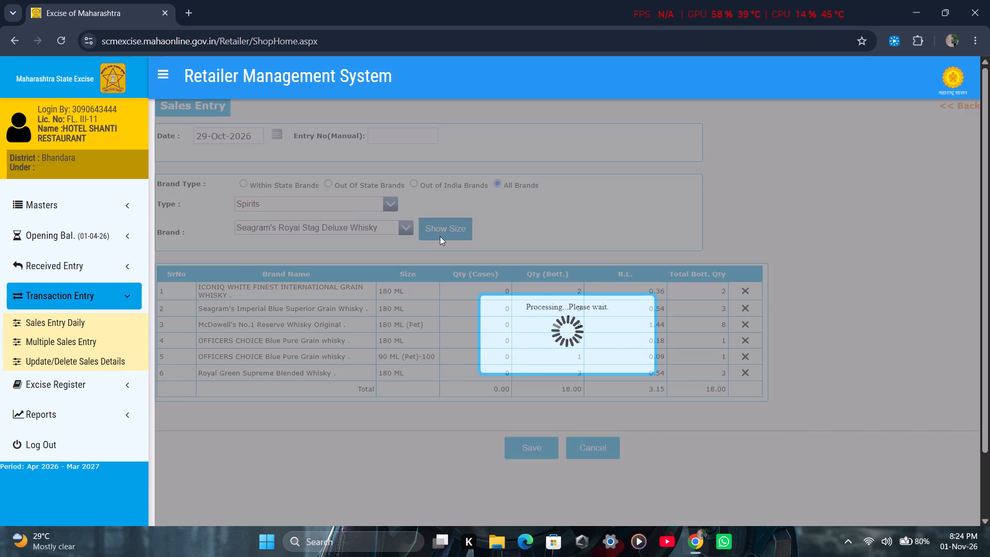
pyautogui.click(622, 317)
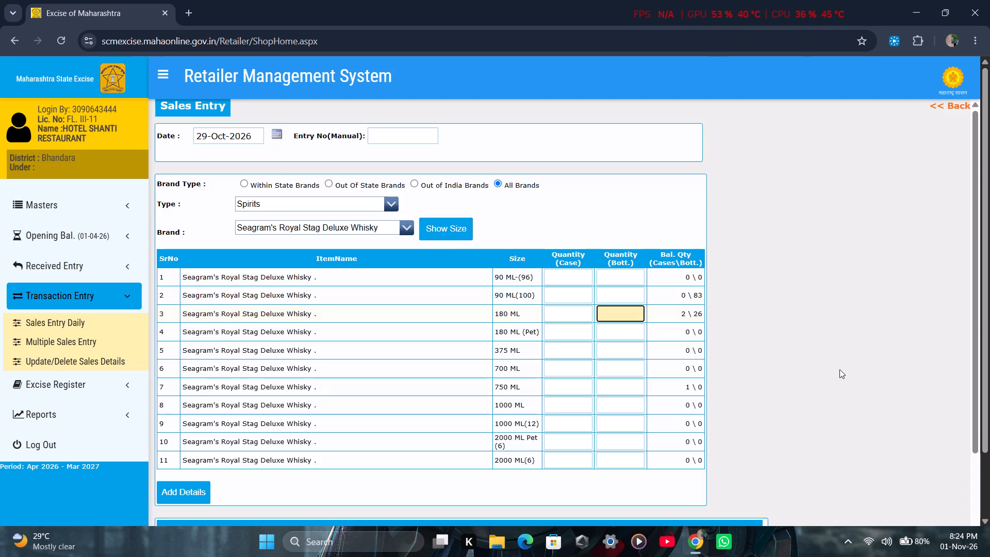
pyautogui.write('10')
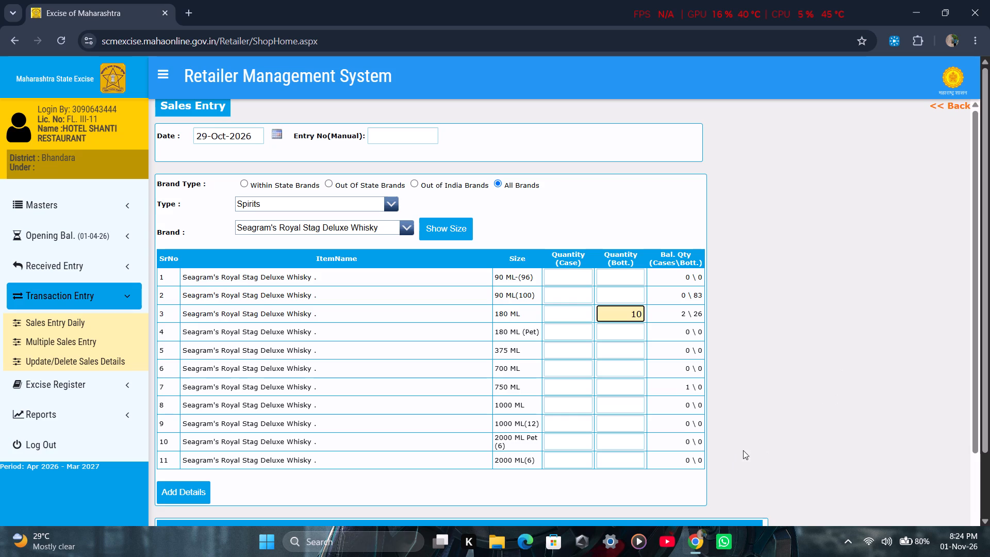
pyautogui.click(201, 495)
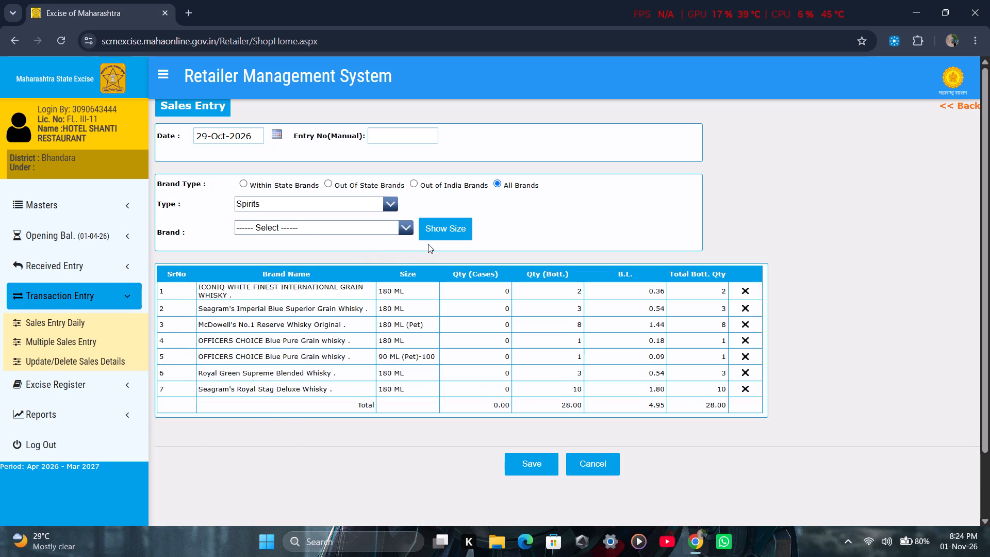
# Add 3 bottles of Seagram's Royal Stag Deluxe Whisky in the 90 ML(100) size to the sales entry.
pyautogui.click(408, 232)
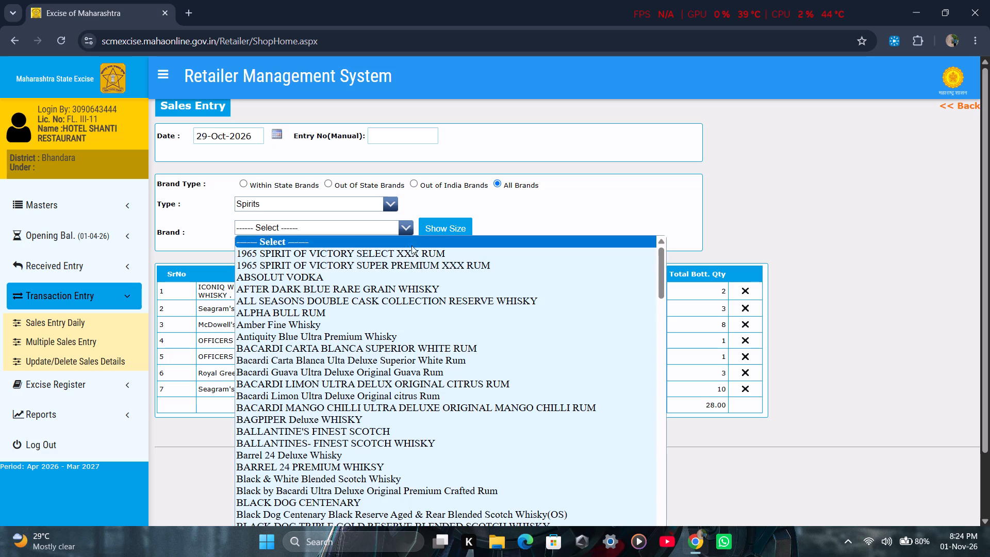
pyautogui.moveTo(658, 276); pyautogui.dragTo(684, 409)
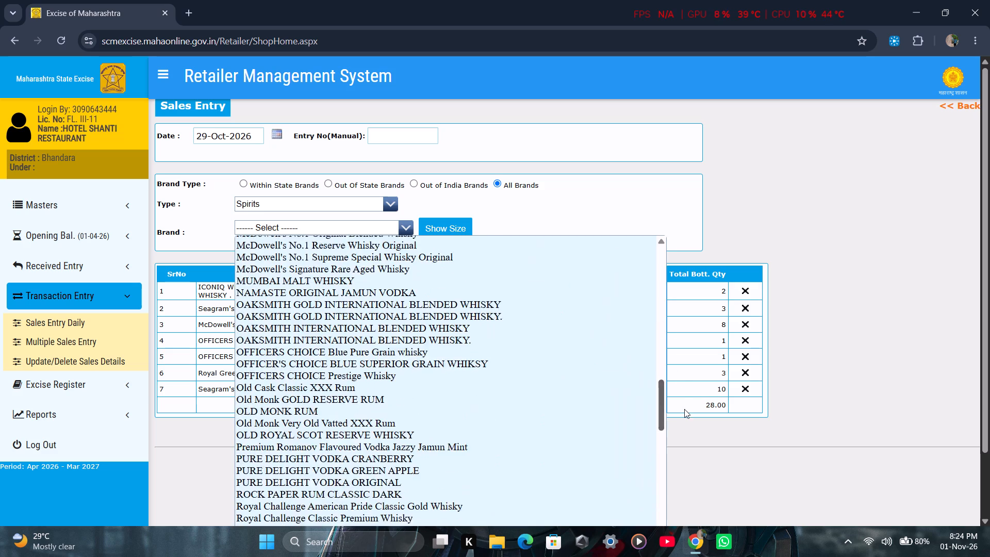
pyautogui.moveTo(684, 409); pyautogui.dragTo(682, 456)
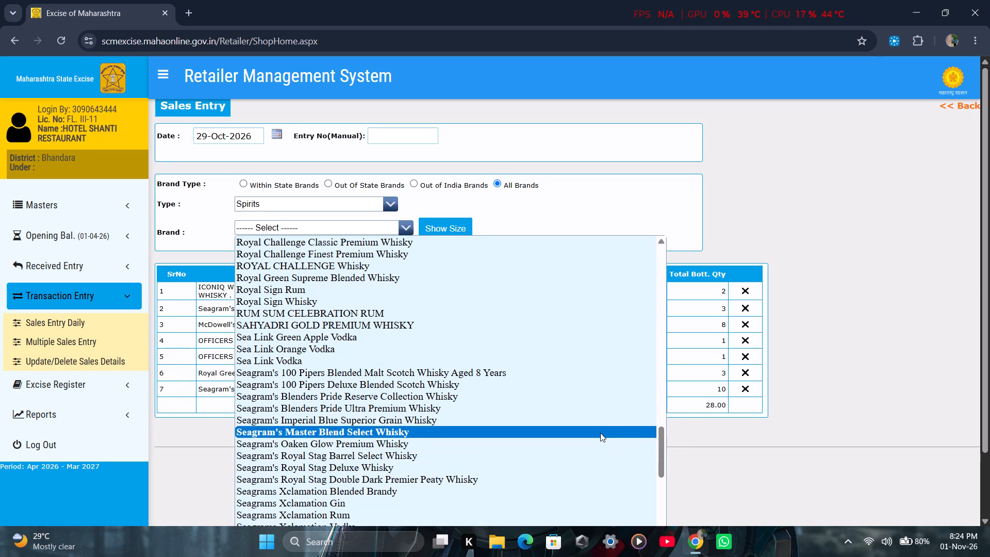
pyautogui.moveTo(603, 471); pyautogui.dragTo(606, 480)
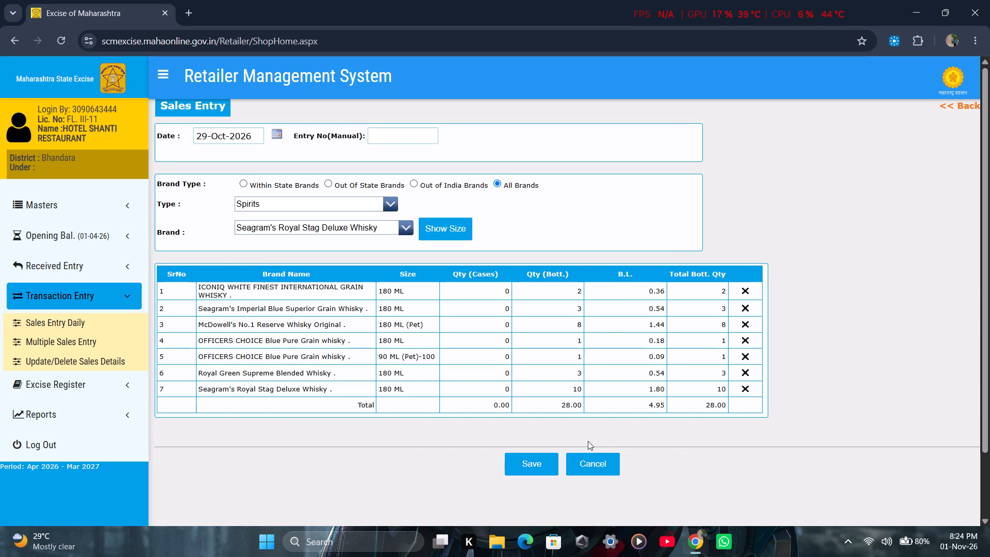
pyautogui.click(454, 235)
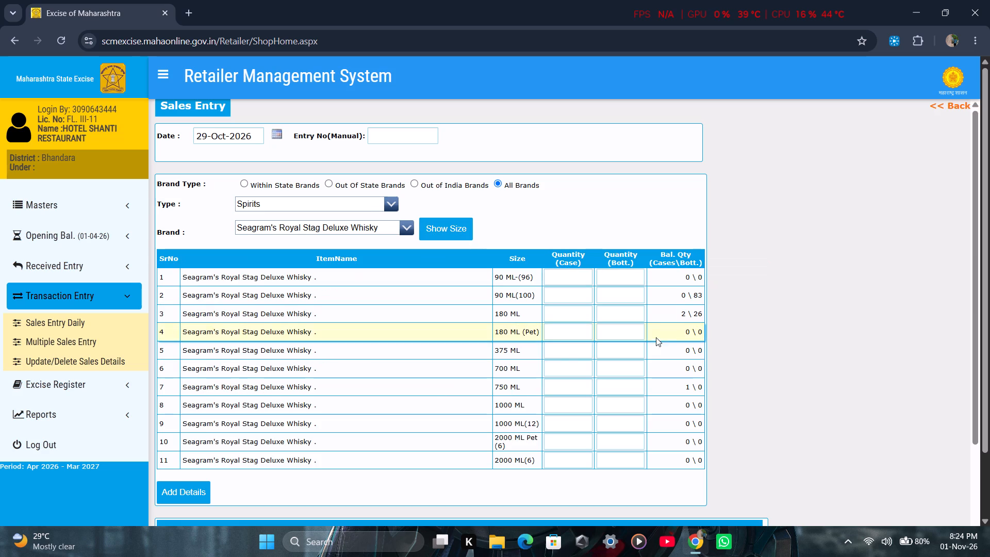
pyautogui.click(642, 299)
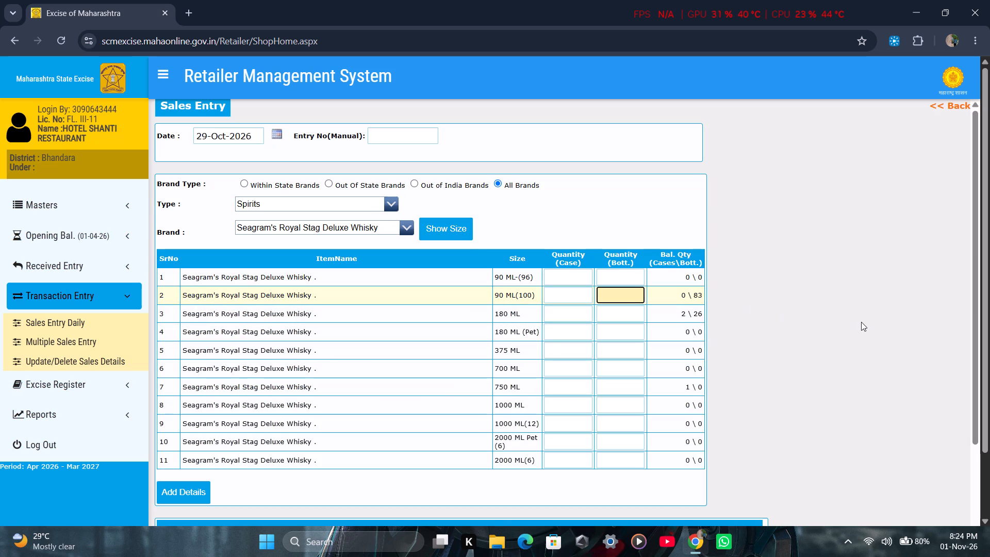
pyautogui.press('3')
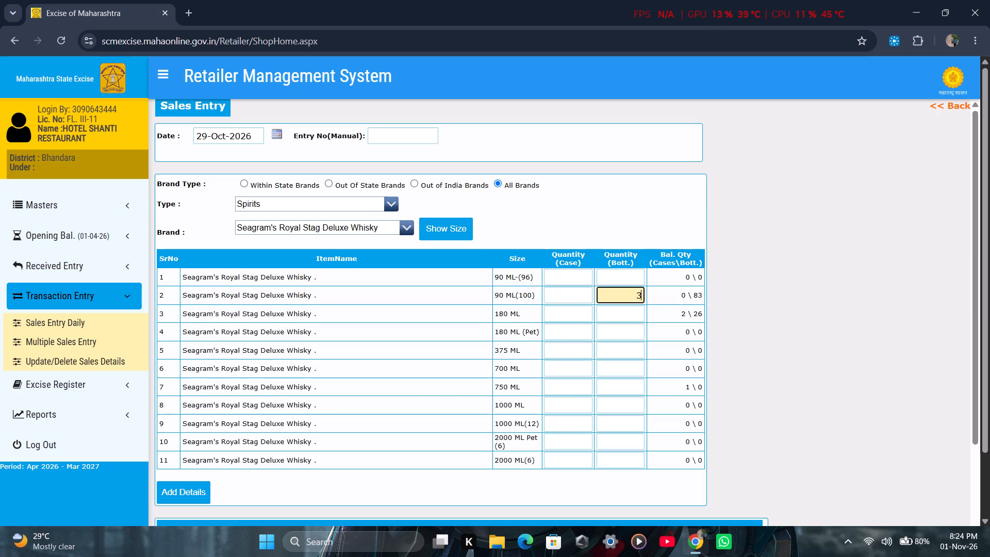
pyautogui.click(183, 494)
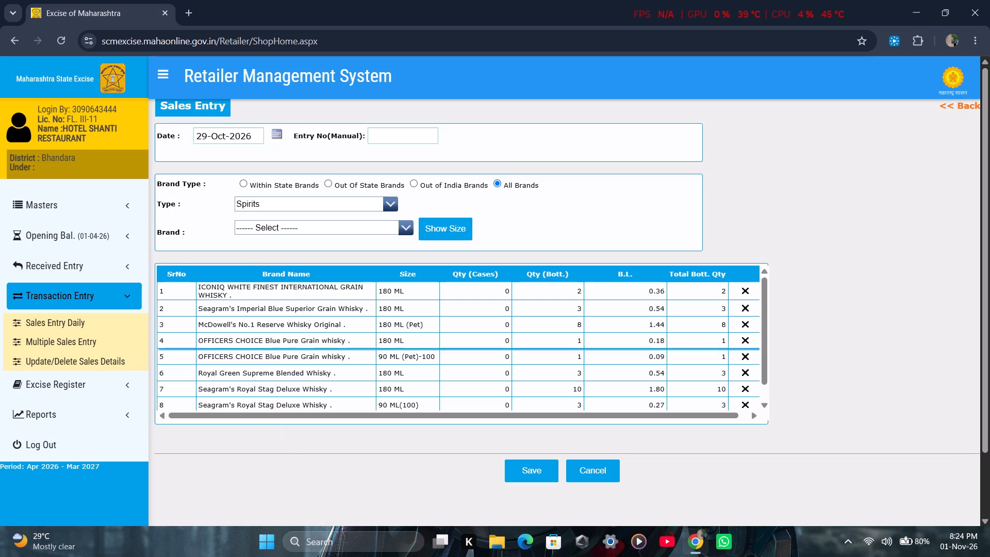
# Add 2 bottles of Grand Master's Melon Platinum Vodka in the 180 ML size to the sales entry.
pyautogui.click(400, 230)
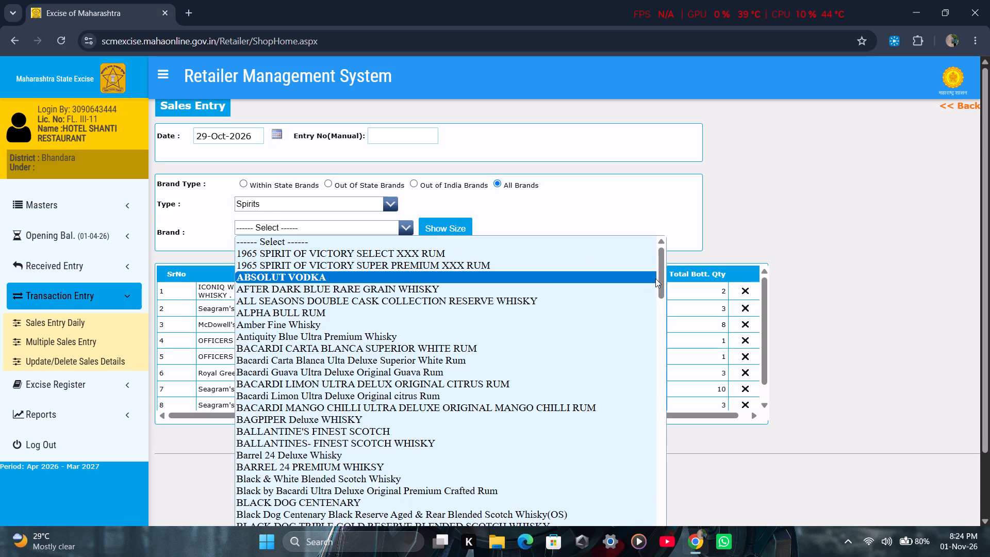
pyautogui.moveTo(662, 274); pyautogui.dragTo(650, 375)
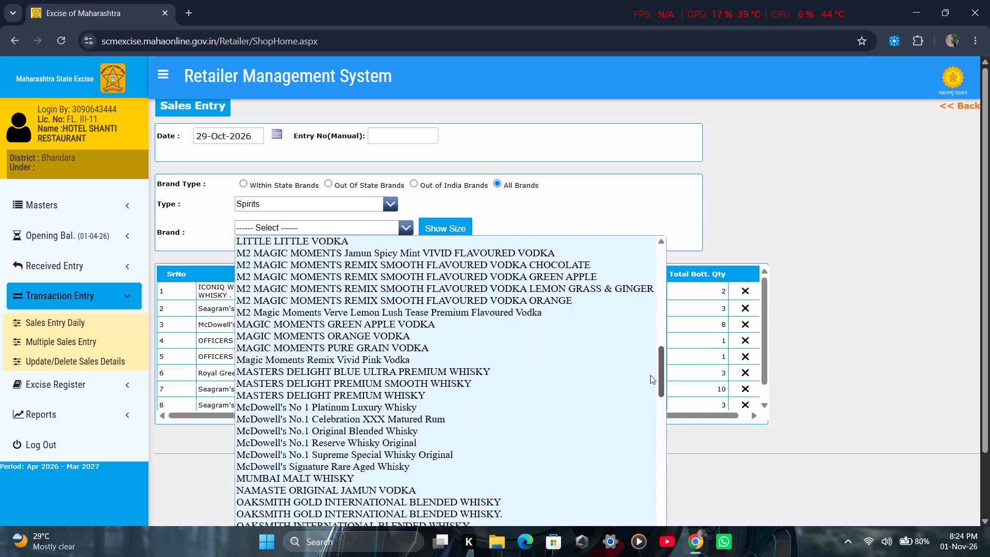
pyautogui.moveTo(650, 375); pyautogui.dragTo(675, 422)
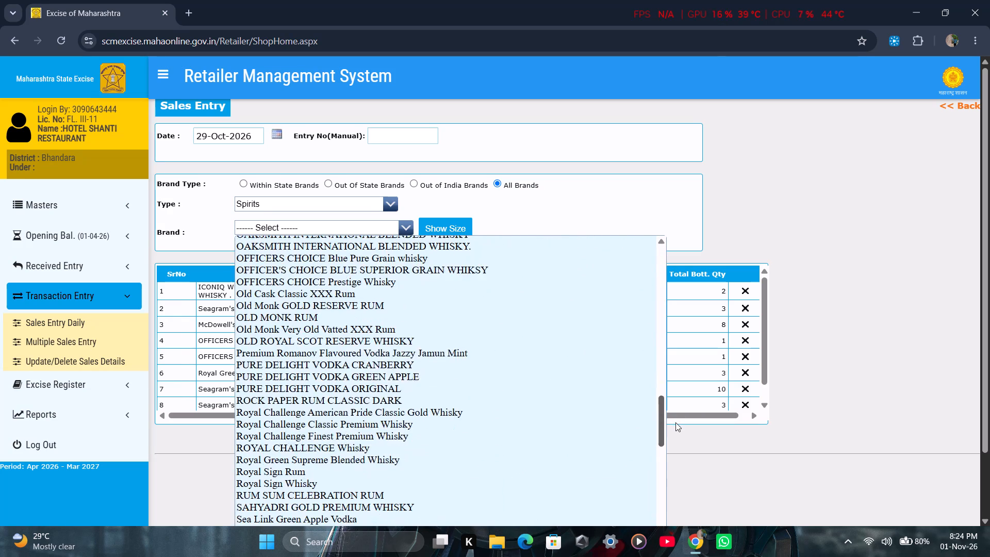
pyautogui.moveTo(675, 422); pyautogui.dragTo(678, 352)
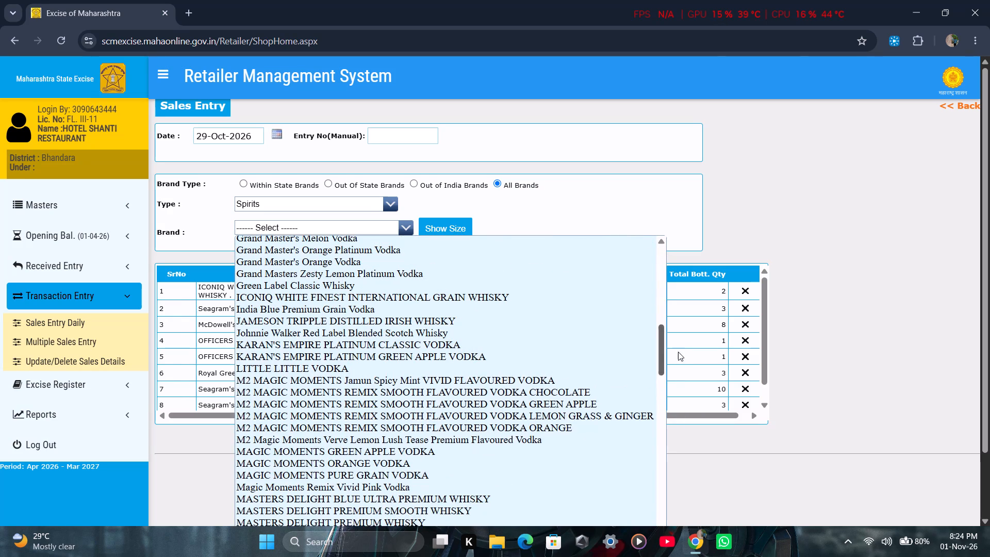
pyautogui.moveTo(678, 352); pyautogui.dragTo(676, 340)
pyautogui.click(460, 289)
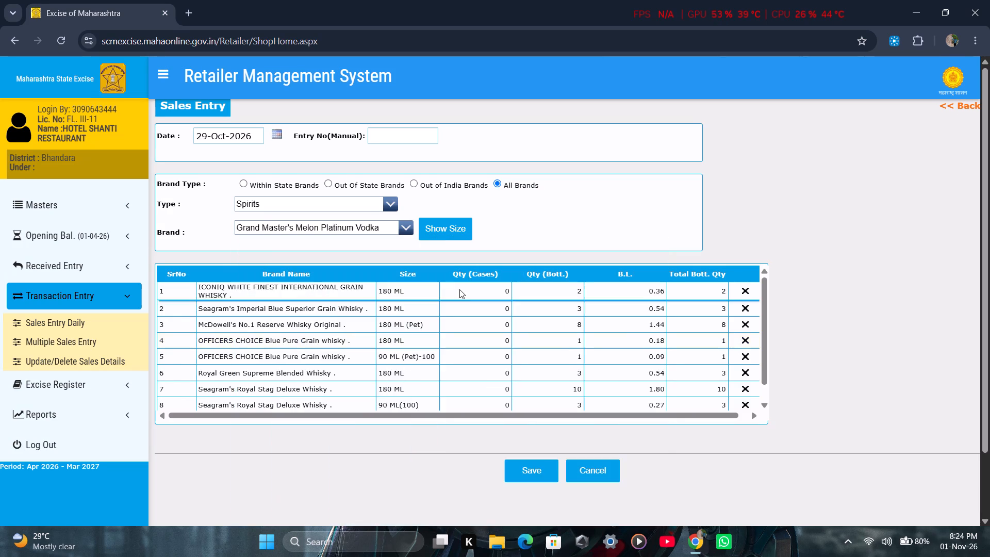
pyautogui.click(443, 224)
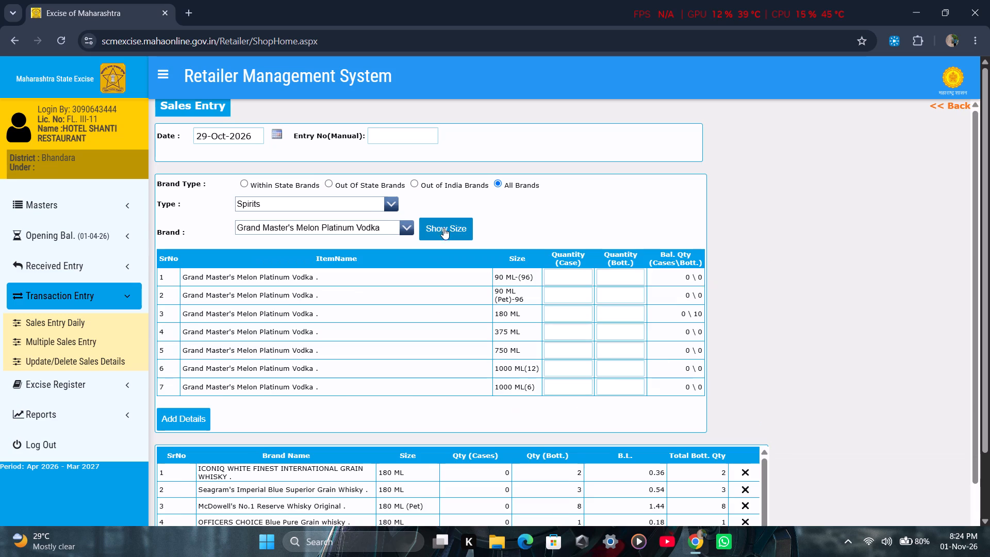
pyautogui.click(607, 317)
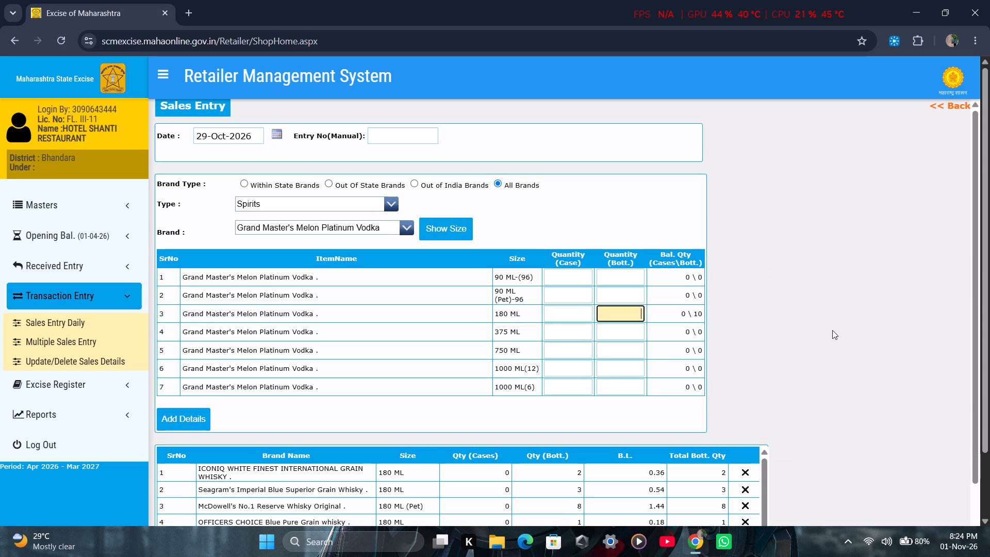
pyautogui.press('2')
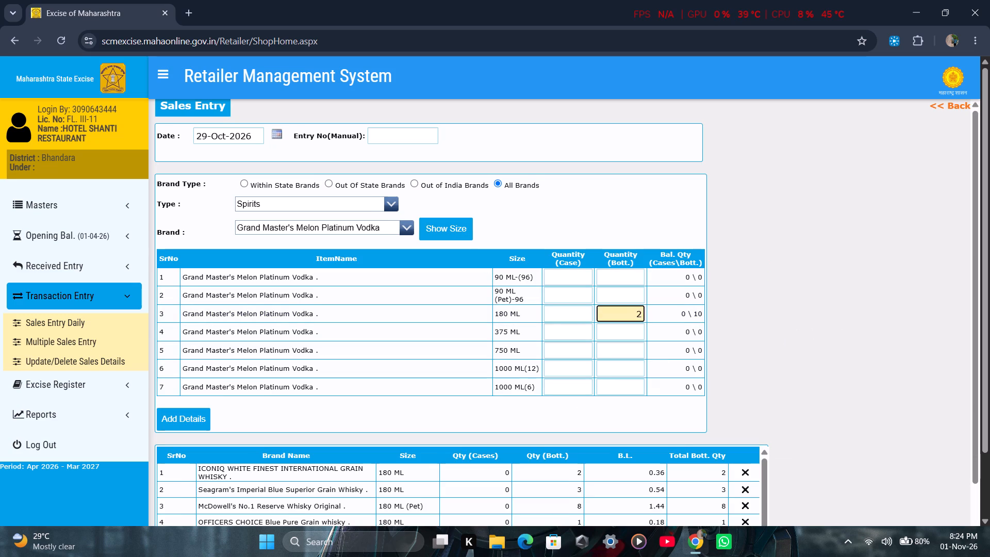
pyautogui.click(189, 420)
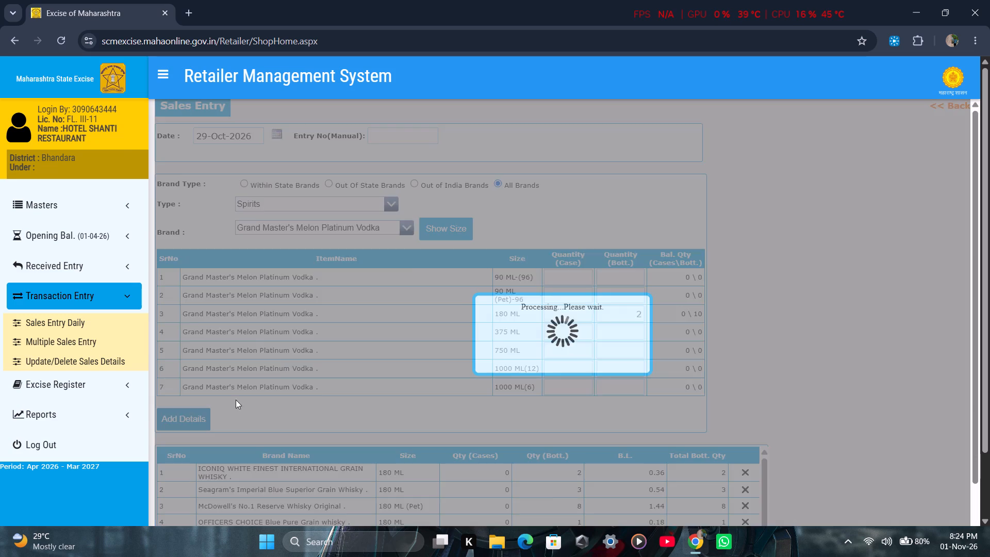
# Add 2 bottles of M2 MAGIC MOMENTS REMIX SMOOTH FLAVOURED VODKA LEMON GRASS & GINGER in the 180 ML size to the sales entry.
pyautogui.click(405, 231)
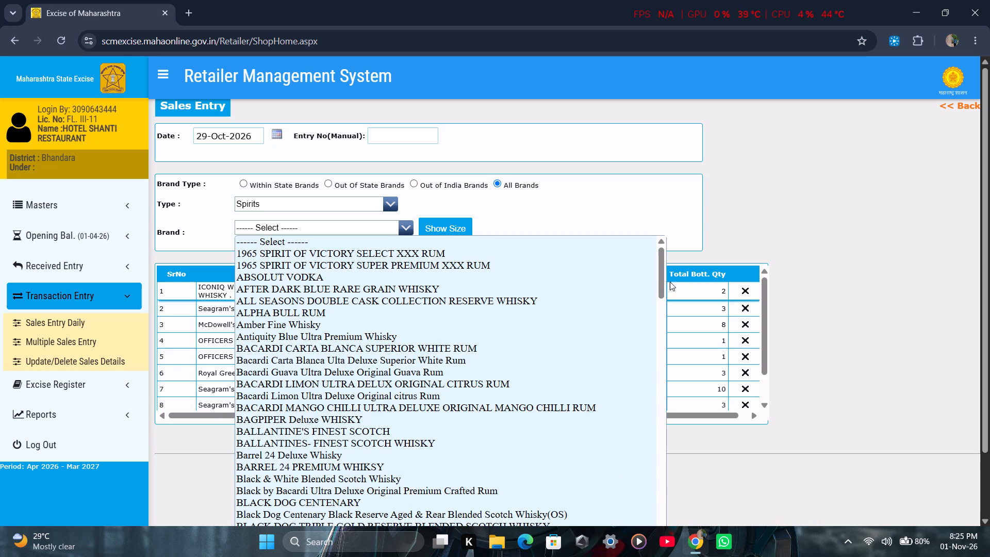
pyautogui.moveTo(665, 273); pyautogui.dragTo(669, 333)
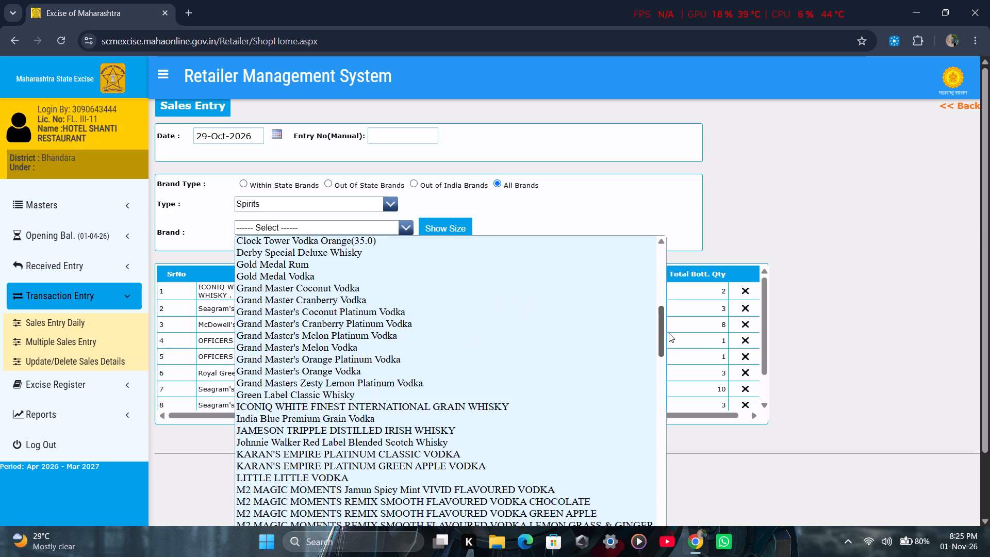
pyautogui.moveTo(669, 333); pyautogui.dragTo(675, 356)
pyautogui.click(613, 381)
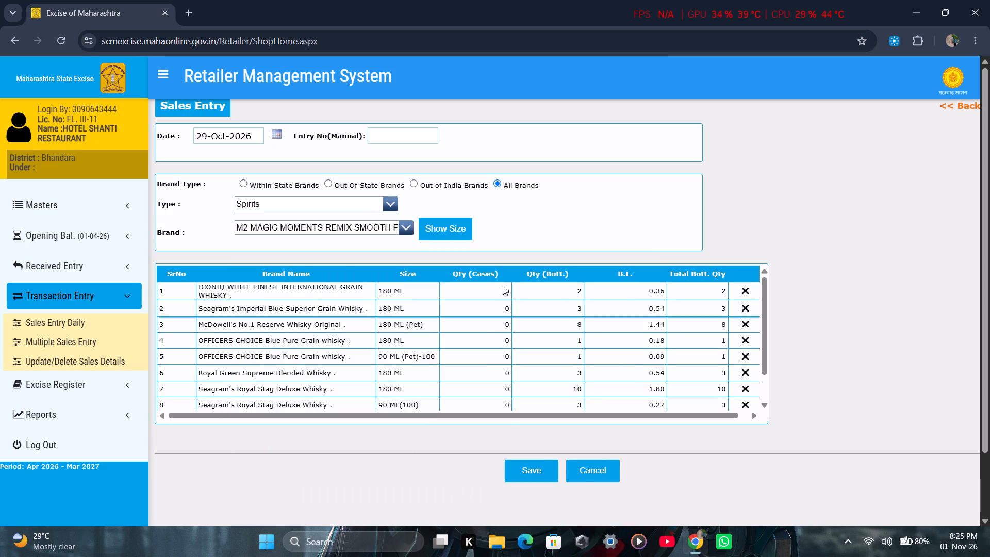
pyautogui.click(450, 232)
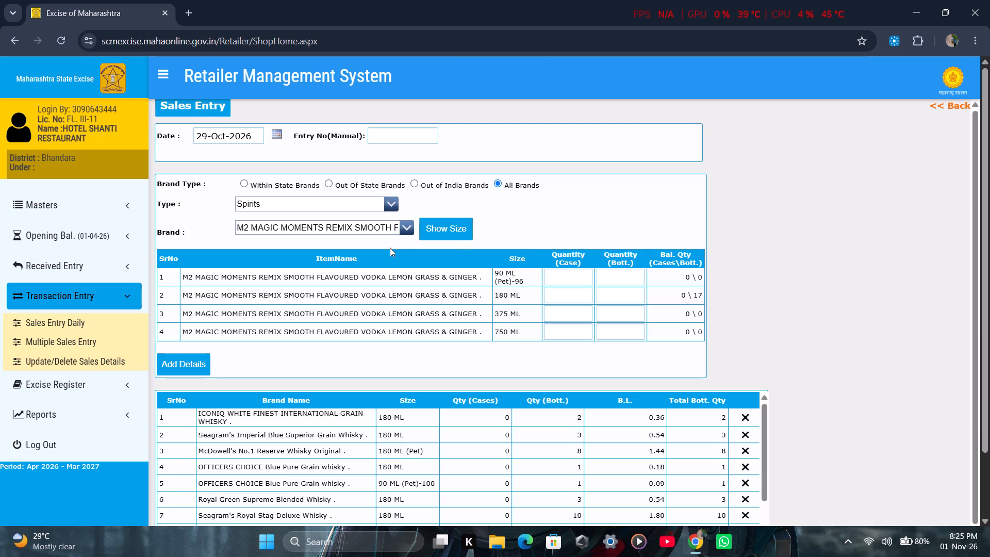
pyautogui.press('2')
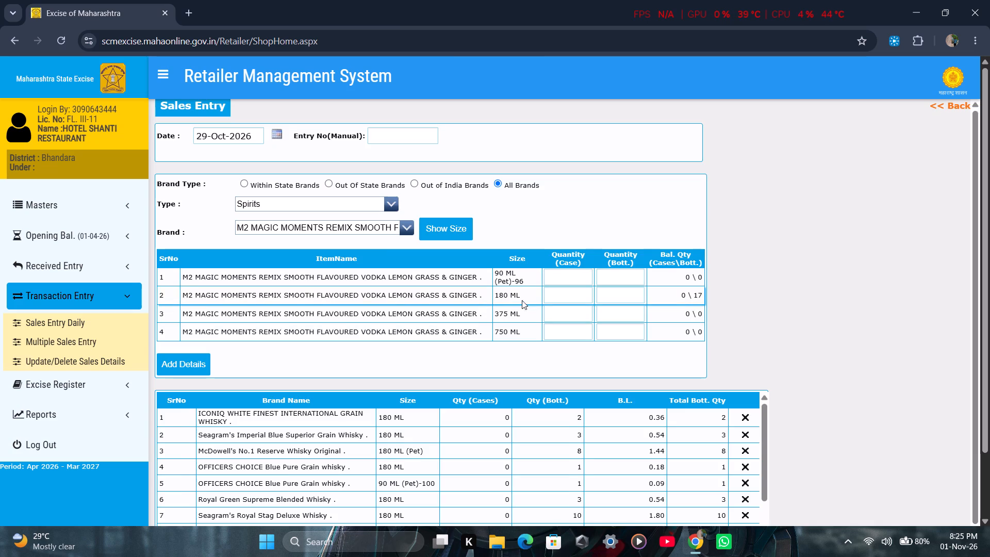
pyautogui.click(606, 293)
pyautogui.press('2')
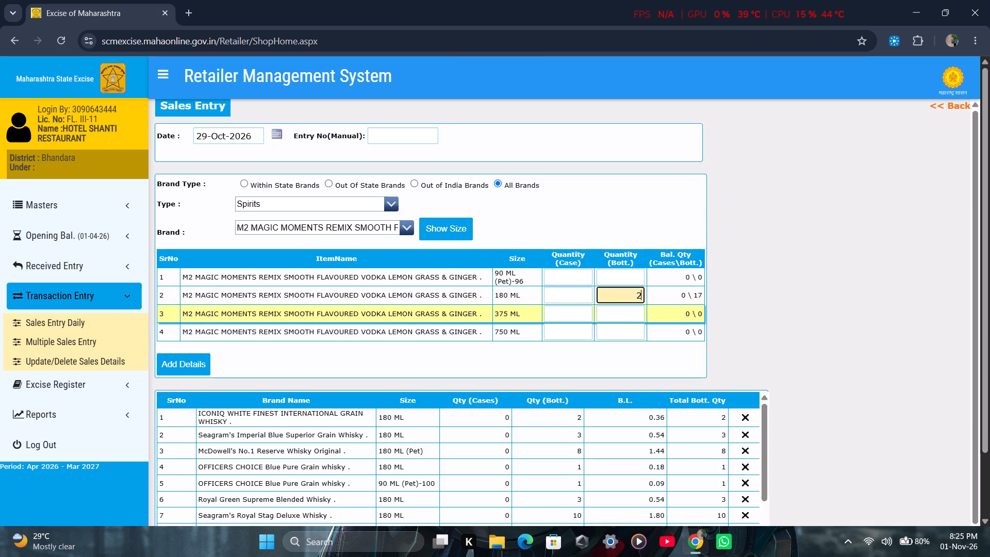
pyautogui.click(206, 360)
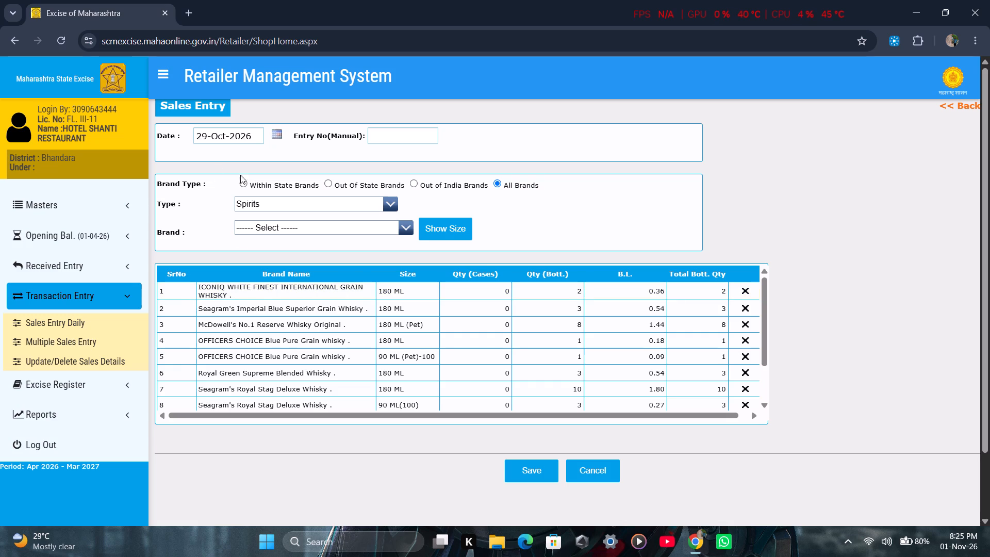
# Add 1 bottle of McDowell's No.1 Celebration XXX Matured Rum in the 180 ML (Pet) size to the sales entry.
pyautogui.click(404, 226)
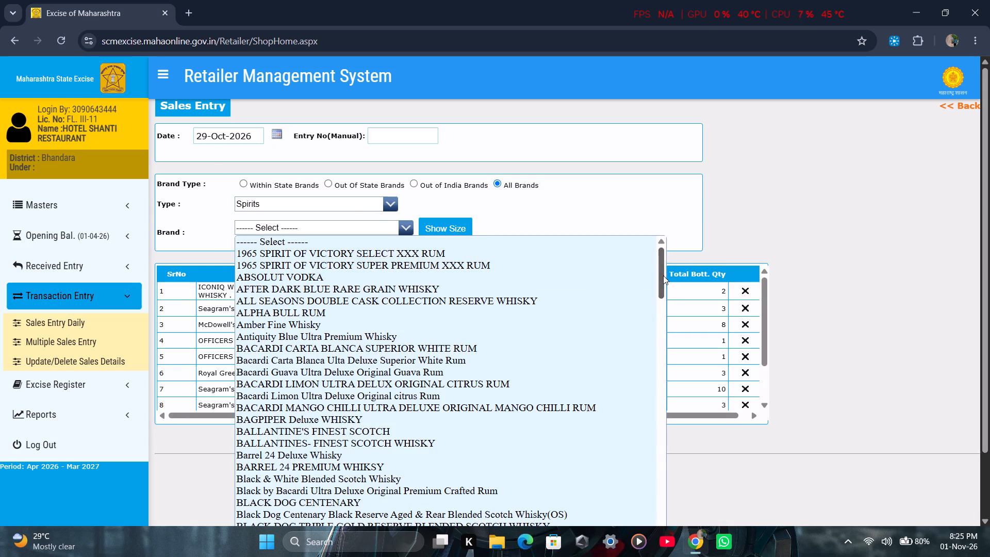
pyautogui.moveTo(663, 275); pyautogui.dragTo(670, 379)
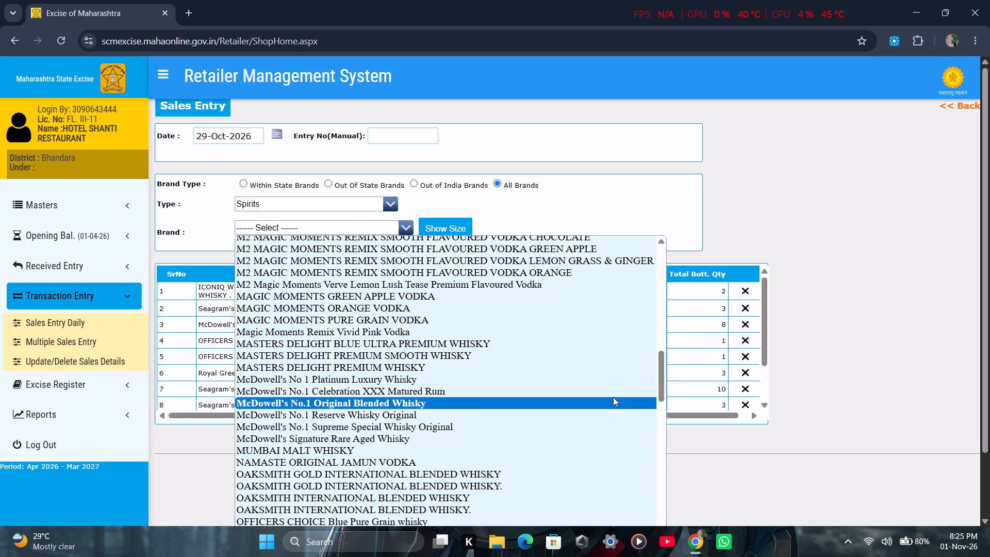
pyautogui.click(610, 389)
pyautogui.click(464, 228)
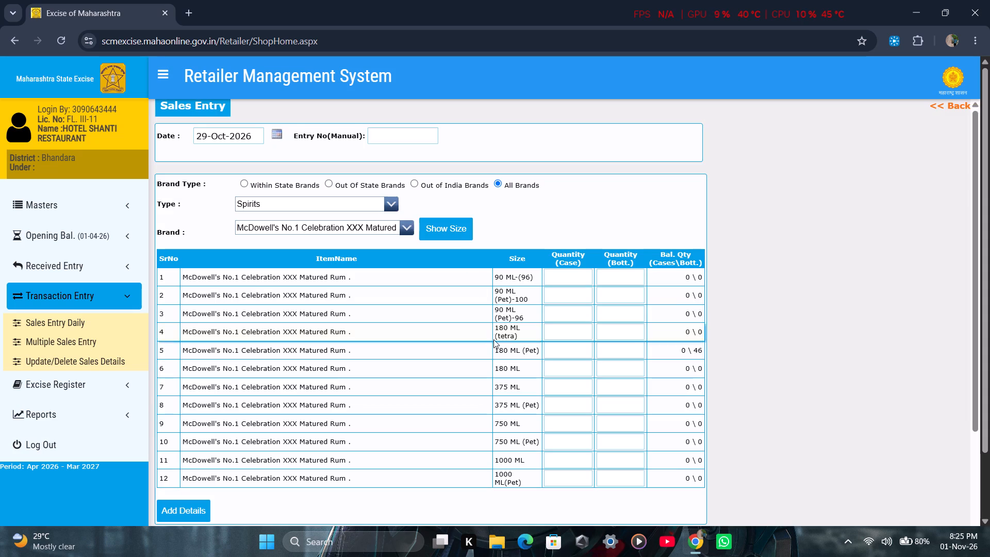
pyautogui.click(628, 346)
pyautogui.press('1')
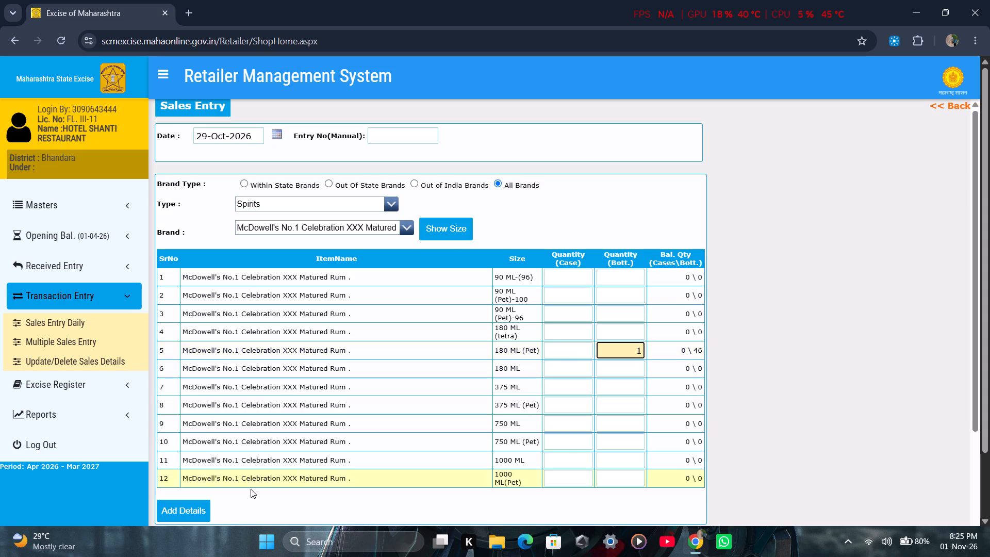
pyautogui.click(193, 511)
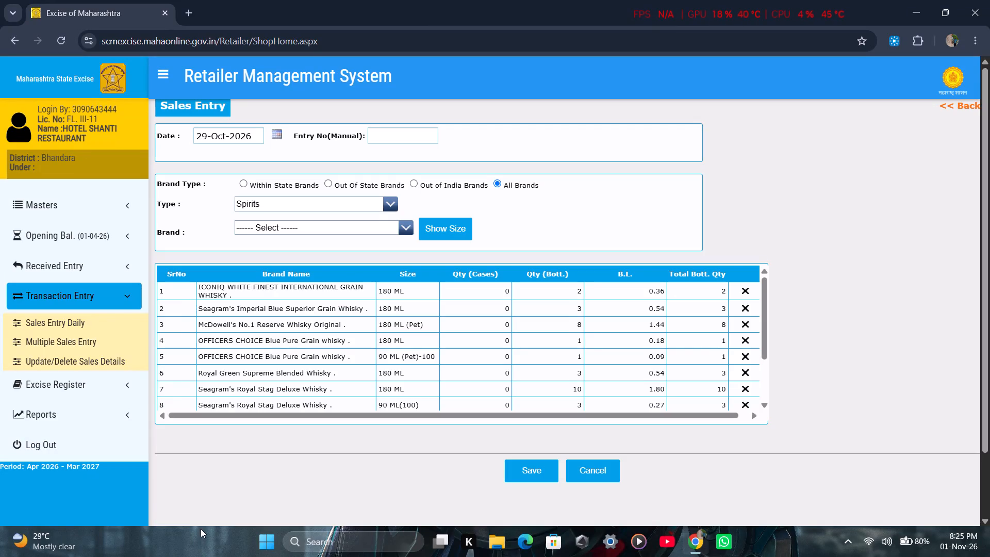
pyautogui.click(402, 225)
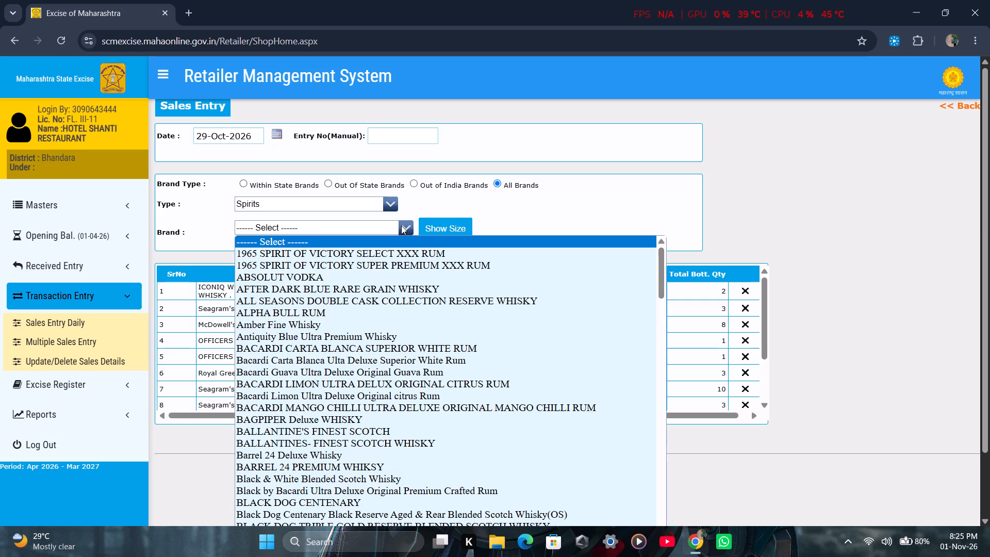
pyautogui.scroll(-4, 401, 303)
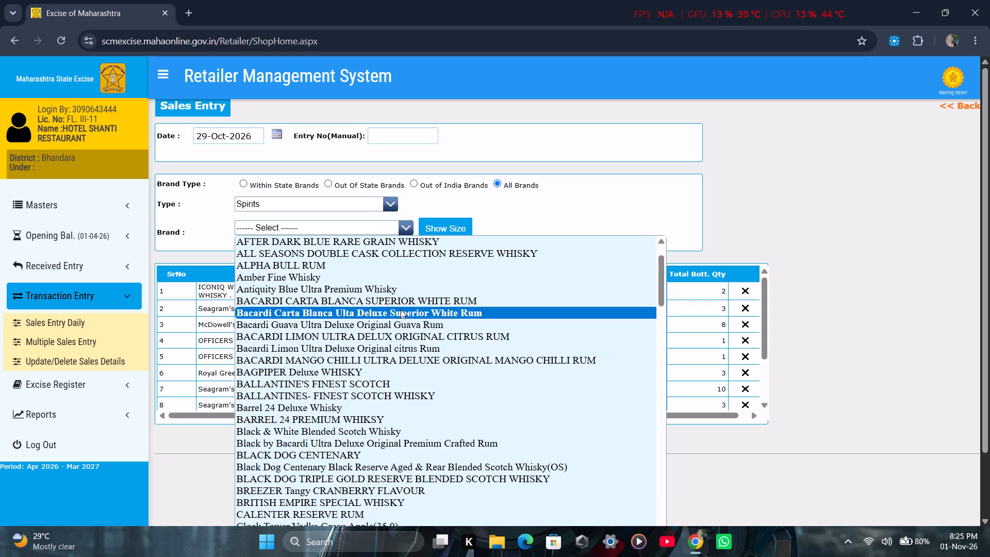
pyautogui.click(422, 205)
# Add 5 bottles of the fermented beer Kingfisher Strong Premium Beer(OS) in the 500 ML (CAN) size to the sales entry.
pyautogui.click(394, 204)
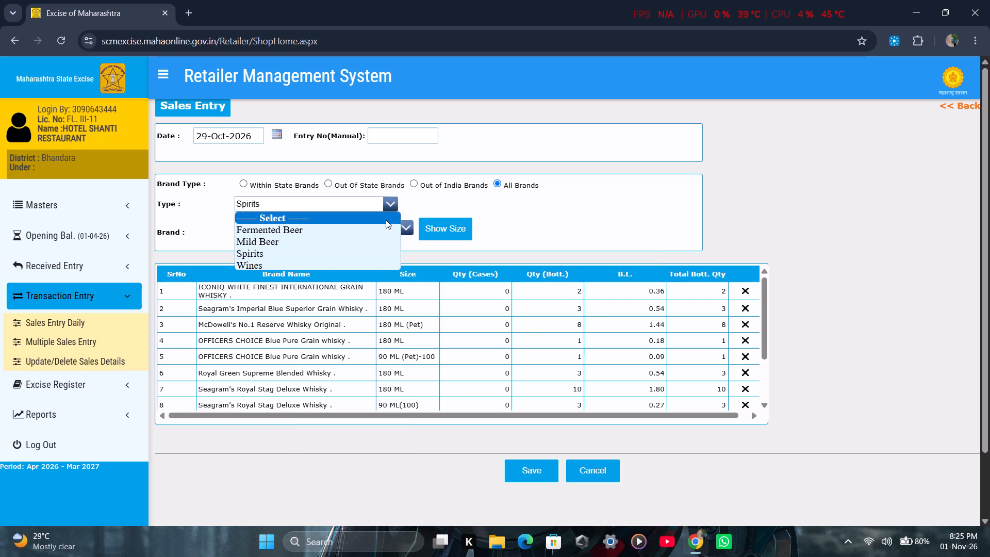
pyautogui.click(385, 228)
pyautogui.click(409, 231)
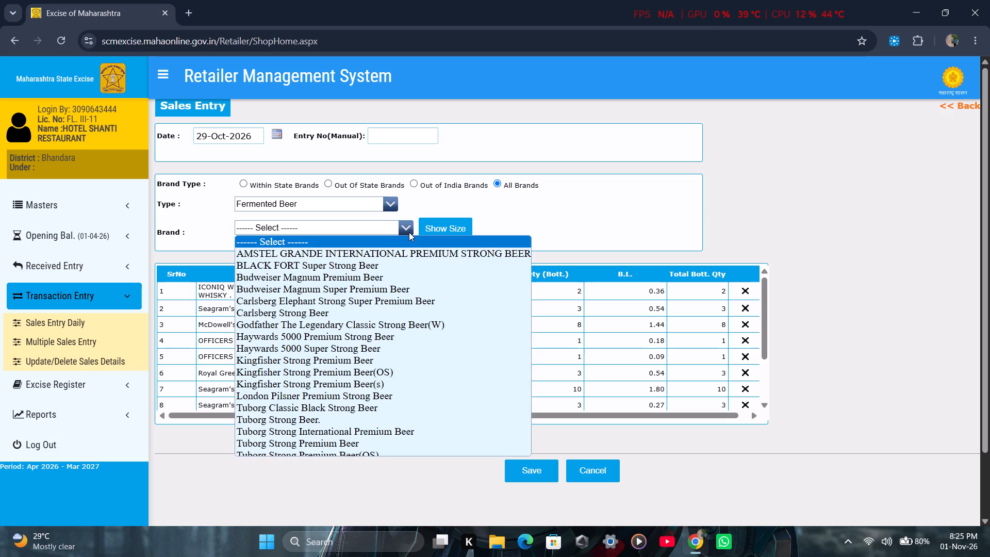
pyautogui.scroll(-3, 427, 299)
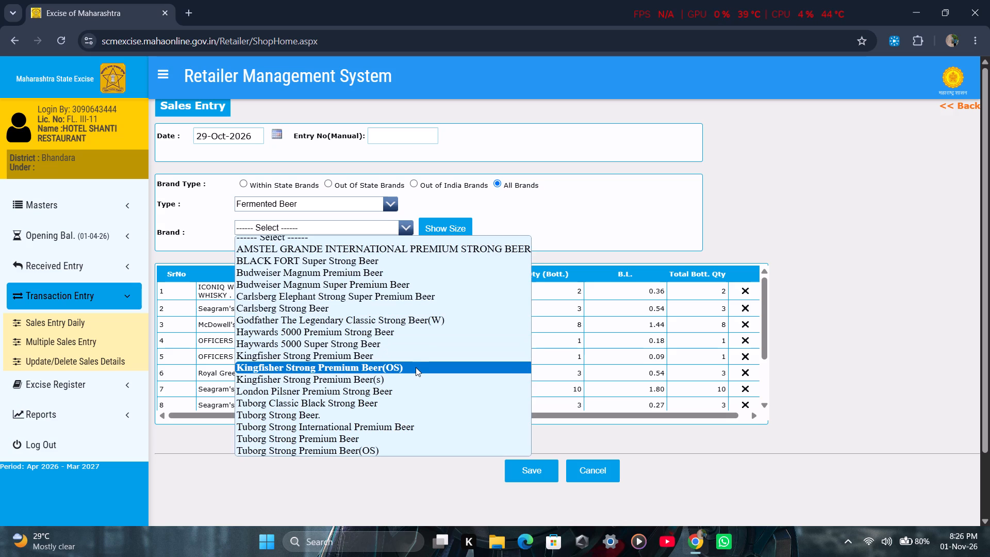
pyautogui.click(416, 367)
pyautogui.click(427, 223)
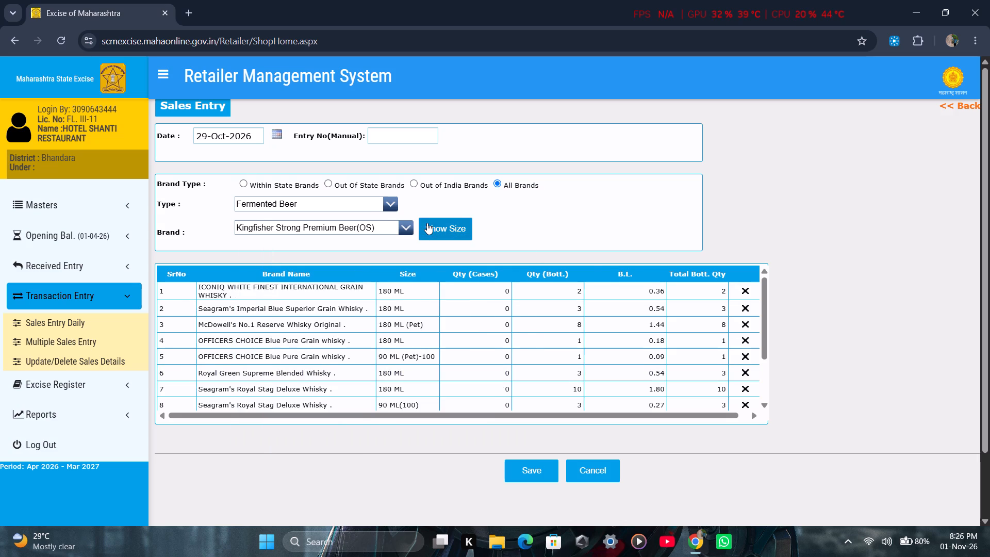
pyautogui.click(631, 320)
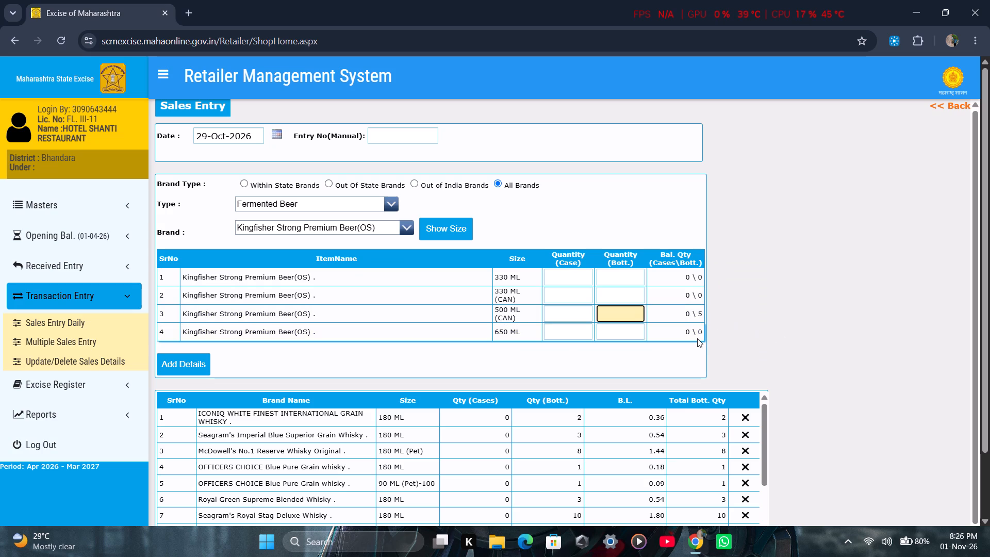
pyautogui.press('5')
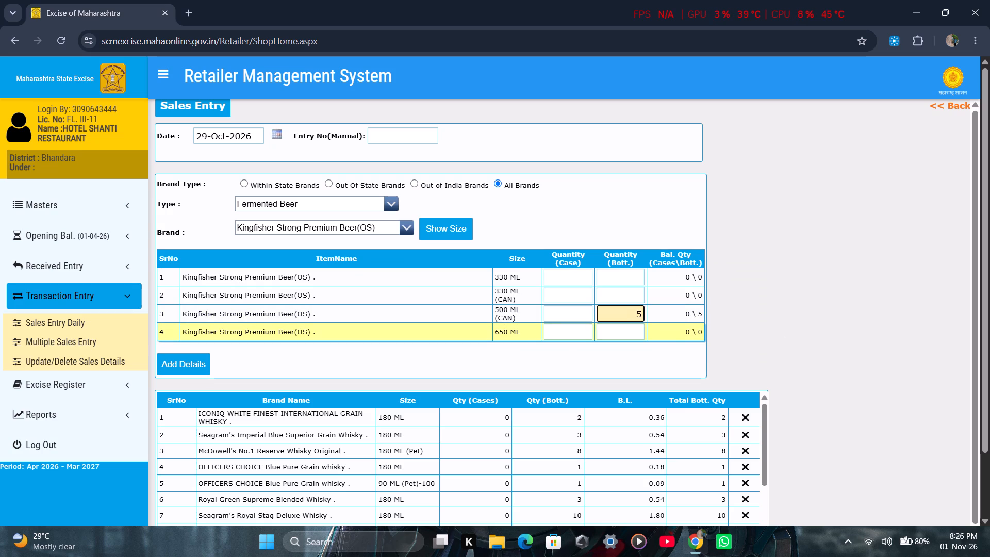
pyautogui.click(202, 360)
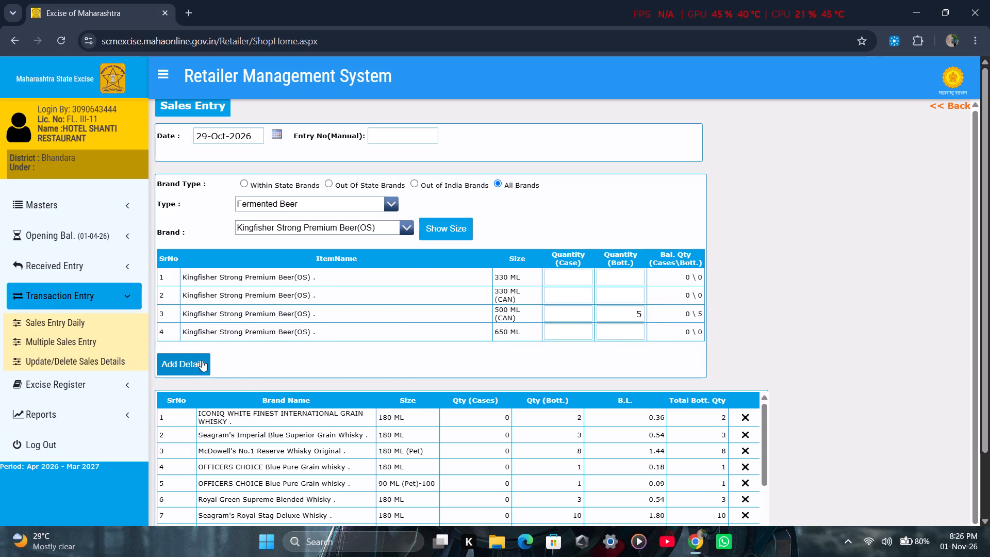
# Check the available sizes and balance quantities of Kingfisher Strong Premium Beer(s) and Kingfisher Strong Premium Beer.
pyautogui.click(399, 226)
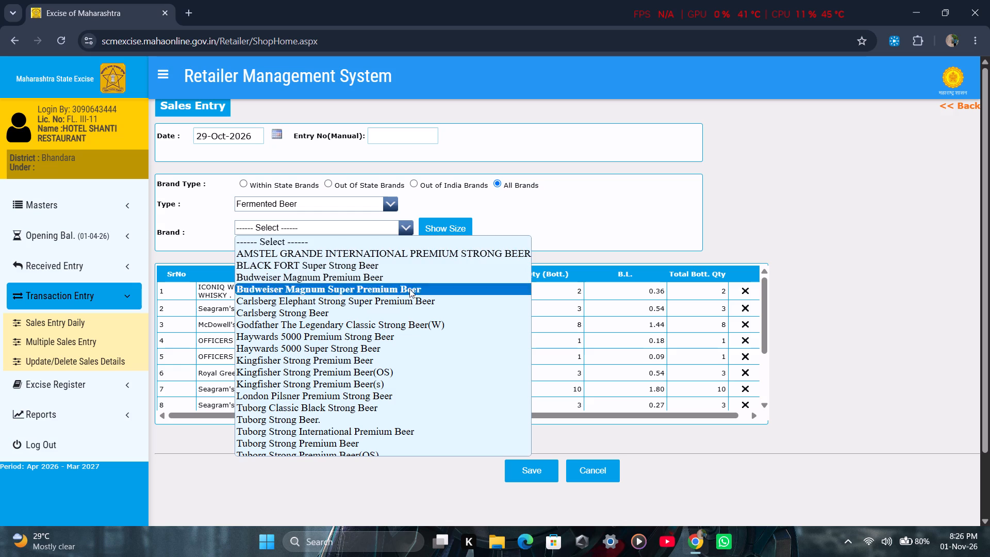
pyautogui.click(401, 380)
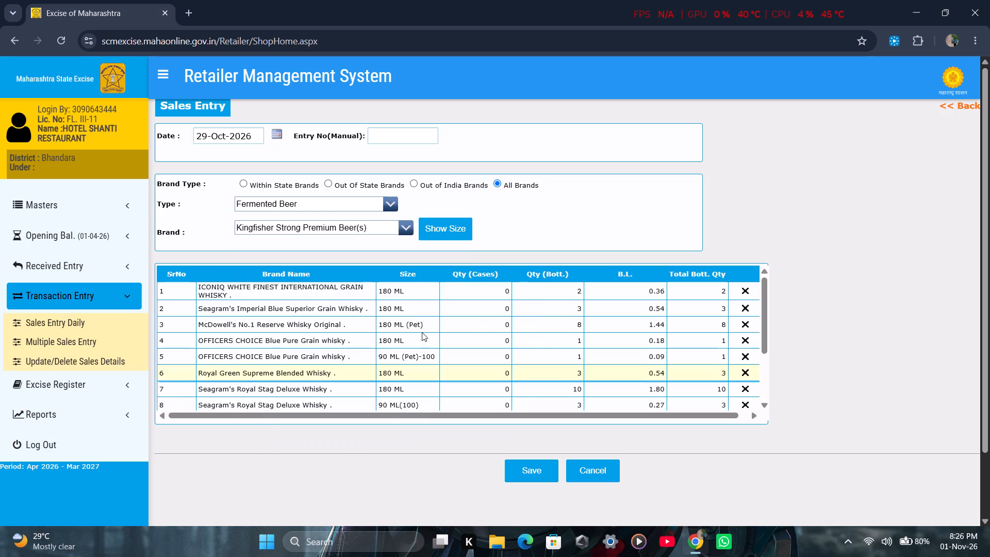
pyautogui.click(457, 228)
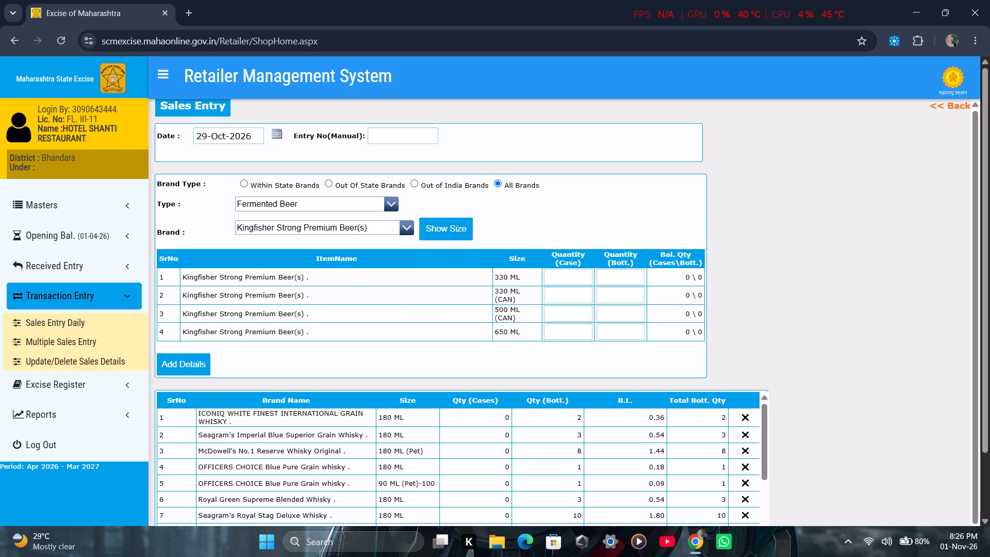
pyautogui.click(401, 223)
pyautogui.click(387, 359)
pyautogui.click(452, 225)
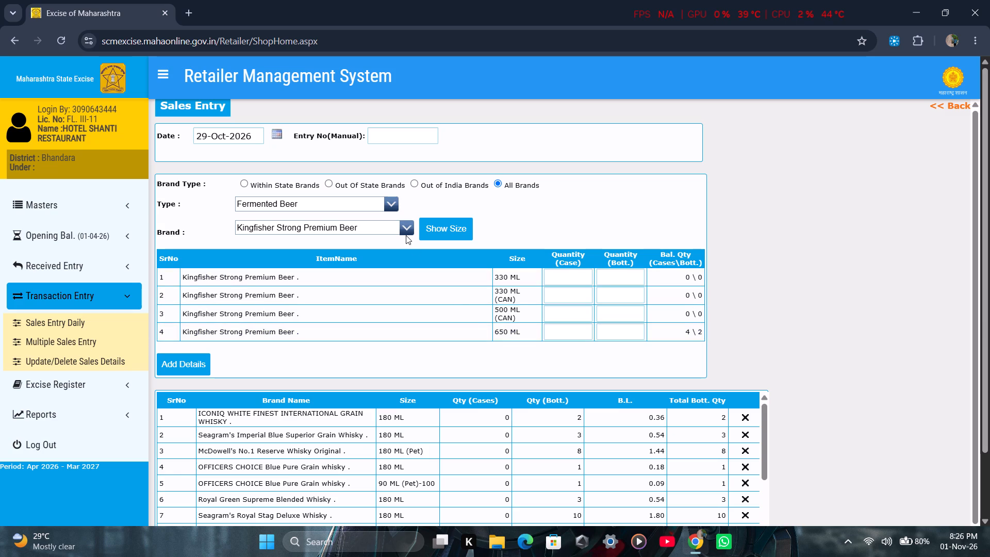
# Add 6 bottles of the spirit MASTERS DELIGHT PREMIUM SMOOTH WHISKY in the 180 ML size to the sales entry.
pyautogui.click(395, 206)
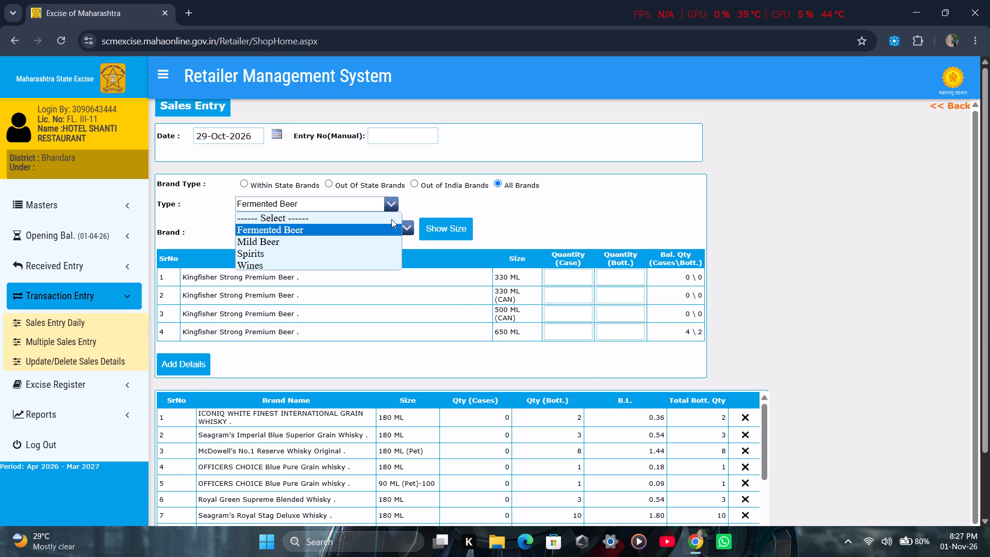
pyautogui.click(395, 250)
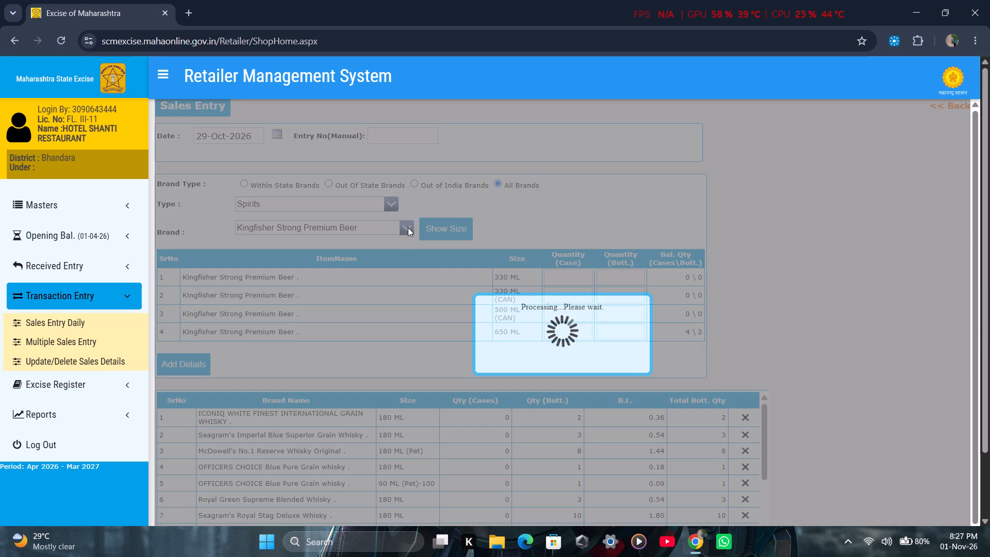
pyautogui.click(408, 227)
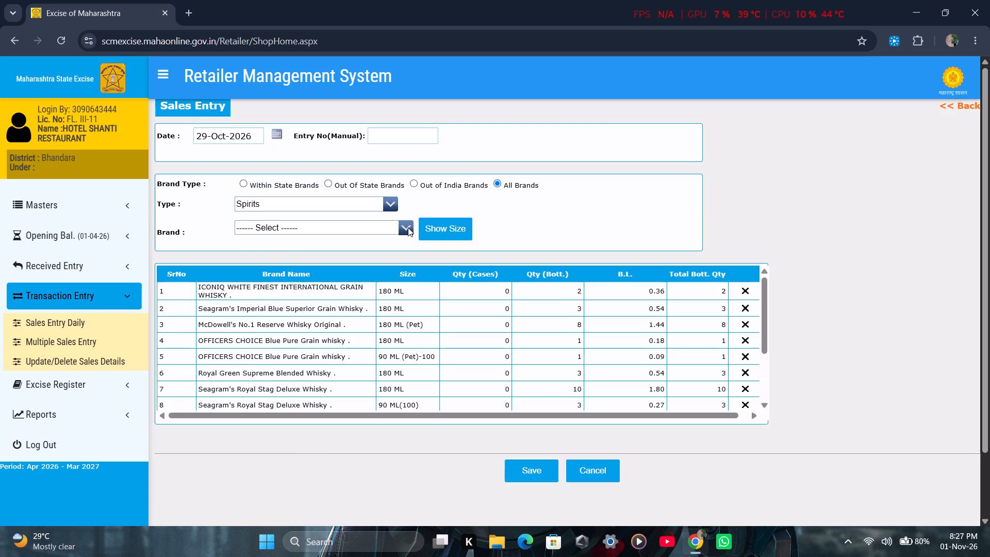
pyautogui.click(408, 227)
pyautogui.scroll(-14, 429, 285)
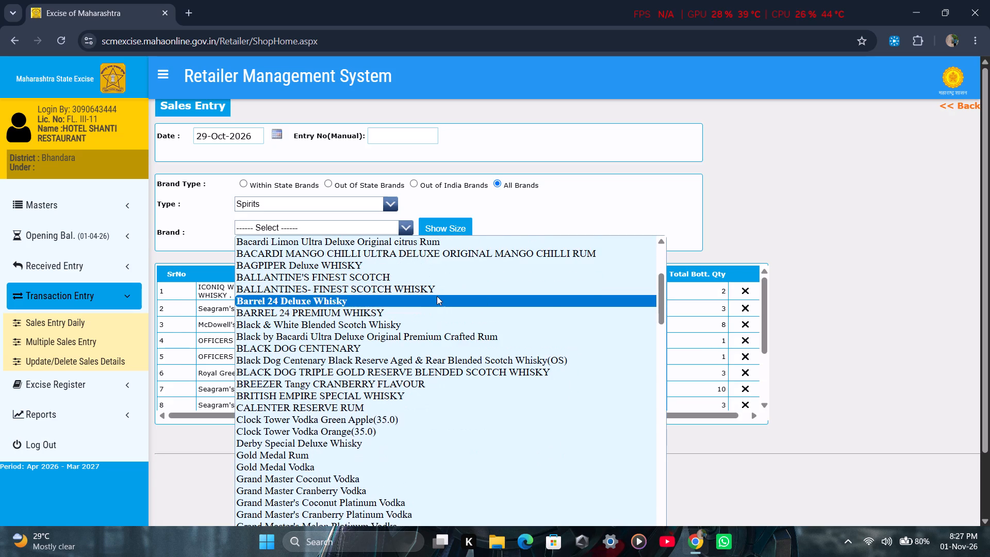
pyautogui.scroll(-14, 440, 302)
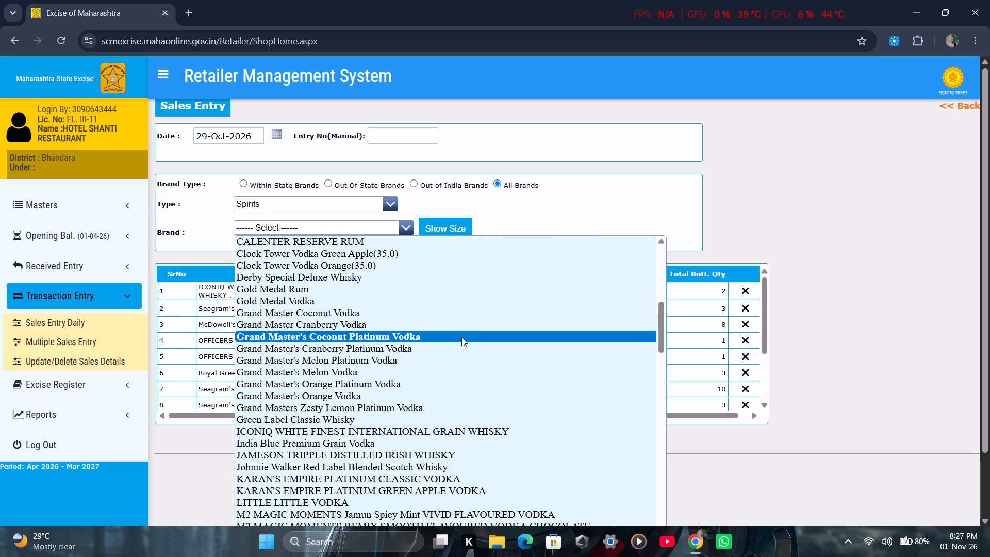
pyautogui.scroll(-14, 452, 339)
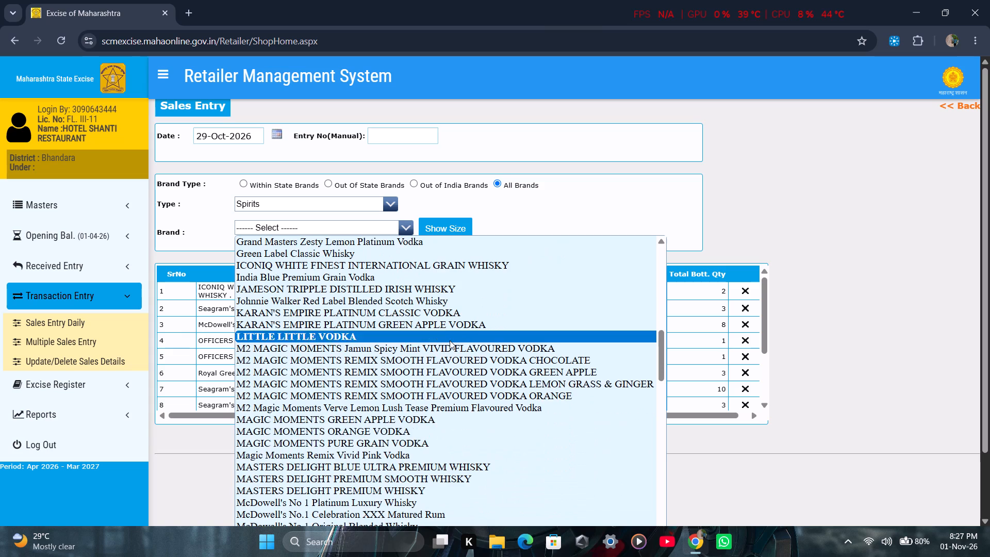
pyautogui.click(410, 482)
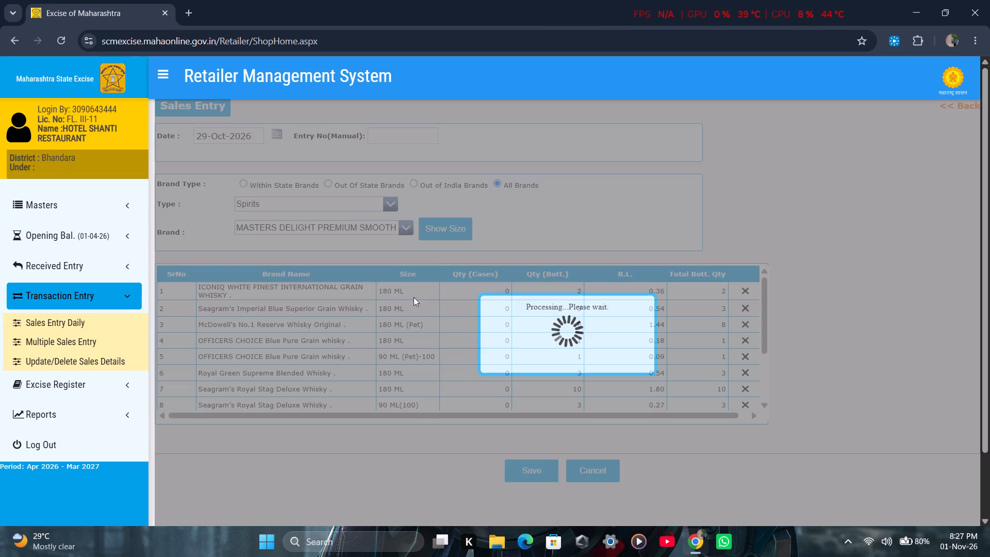
pyautogui.click(456, 231)
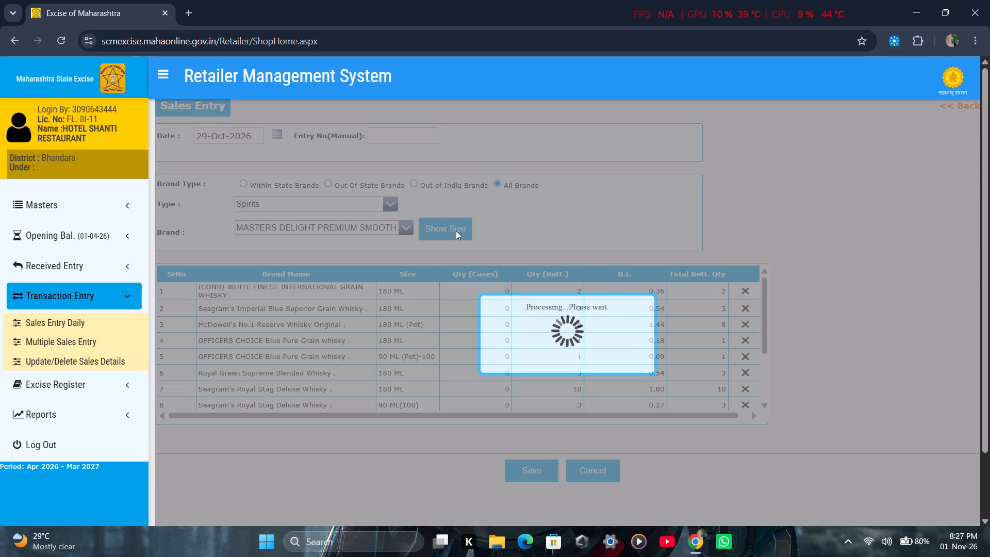
pyautogui.click(456, 231)
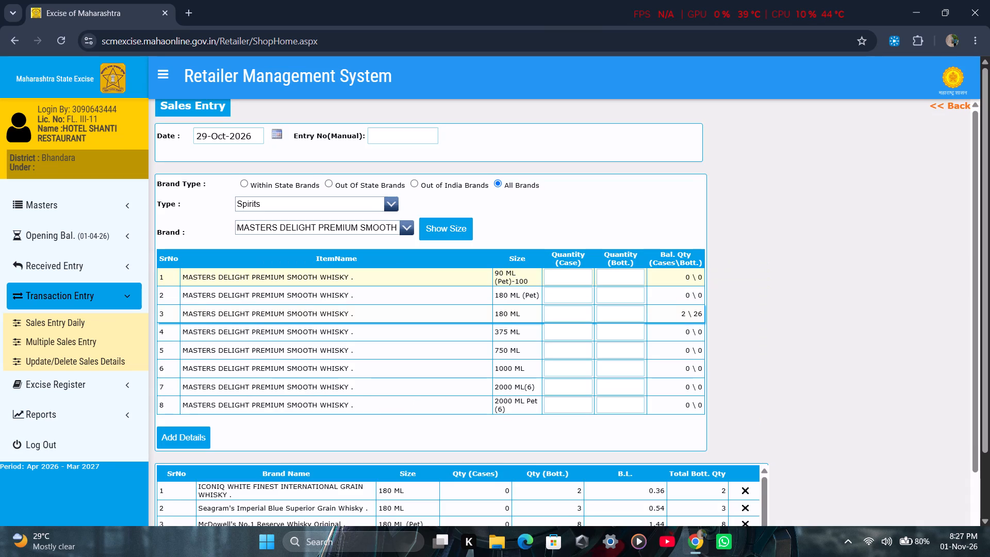
pyautogui.click(638, 312)
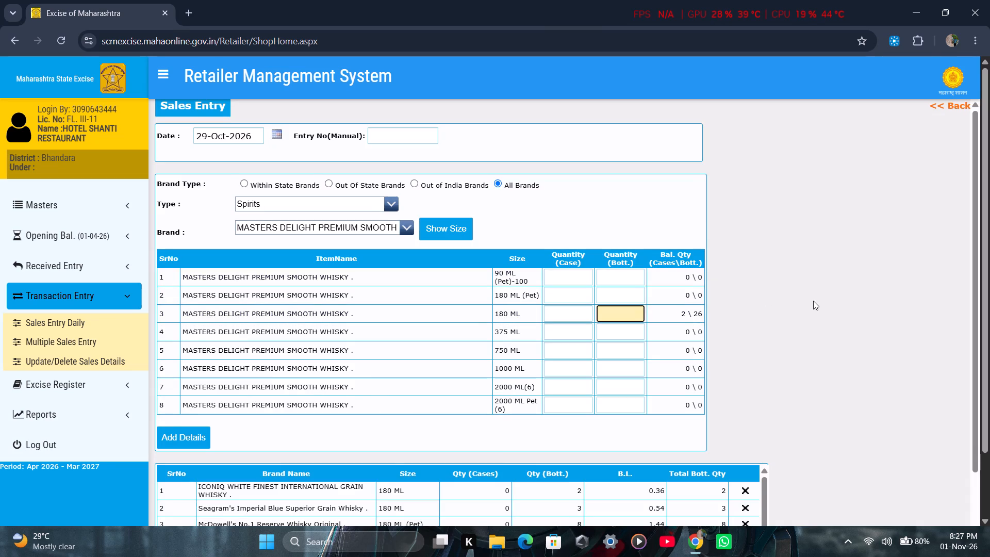
pyautogui.press('6')
pyautogui.click(181, 430)
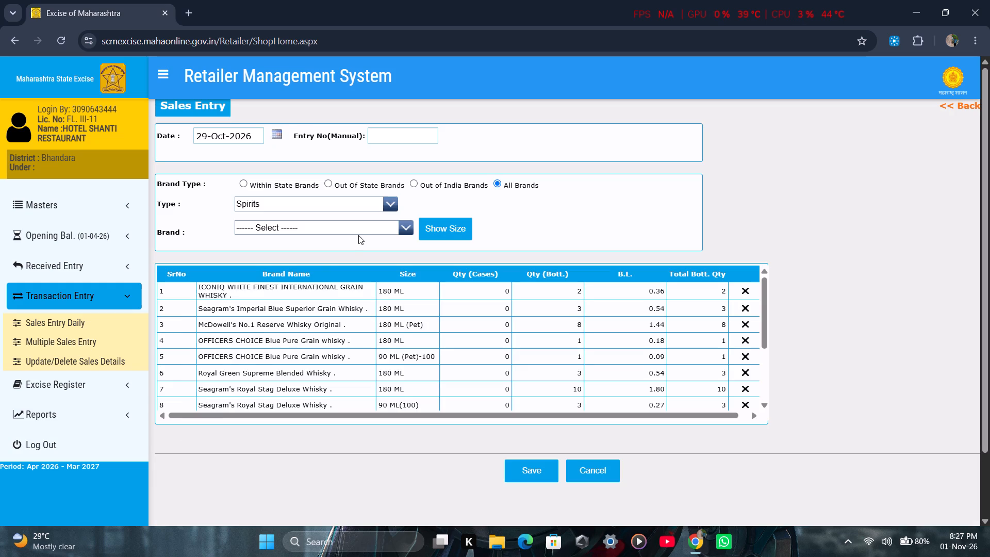
# Add 1 bottle of MUMBAI MALT WHISKY in the 180 ML(50) size to the sales entry.
pyautogui.click(412, 221)
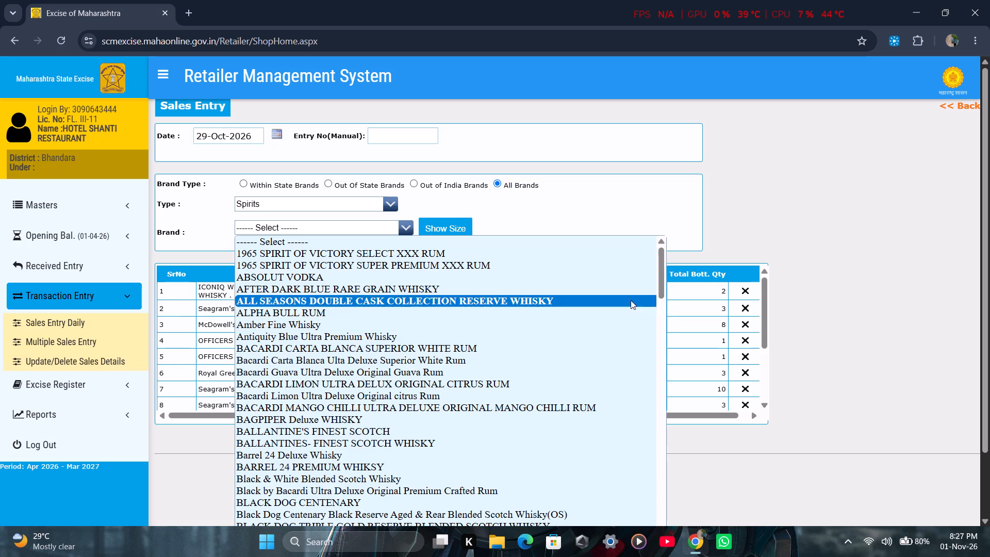
pyautogui.moveTo(662, 287); pyautogui.dragTo(682, 392)
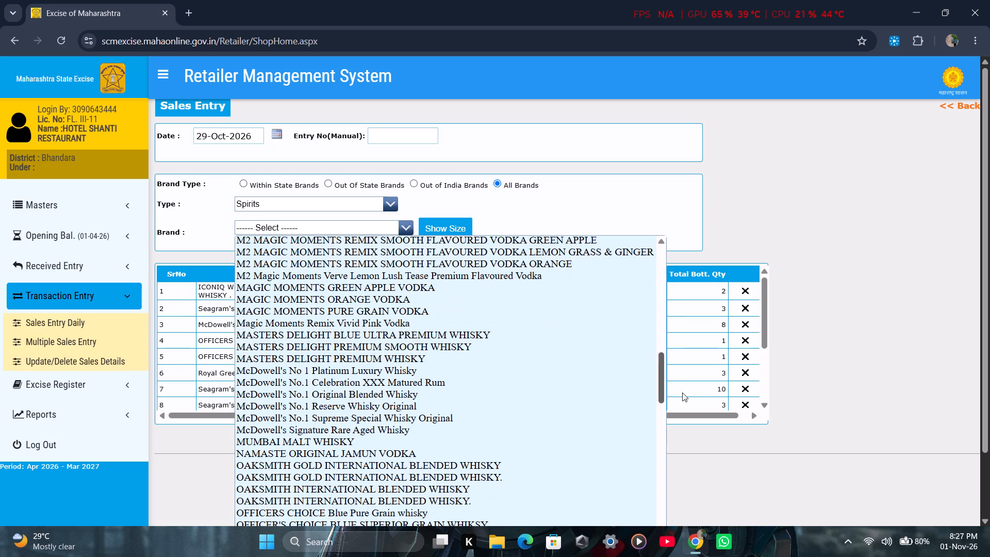
pyautogui.moveTo(682, 392); pyautogui.dragTo(682, 401)
pyautogui.click(556, 390)
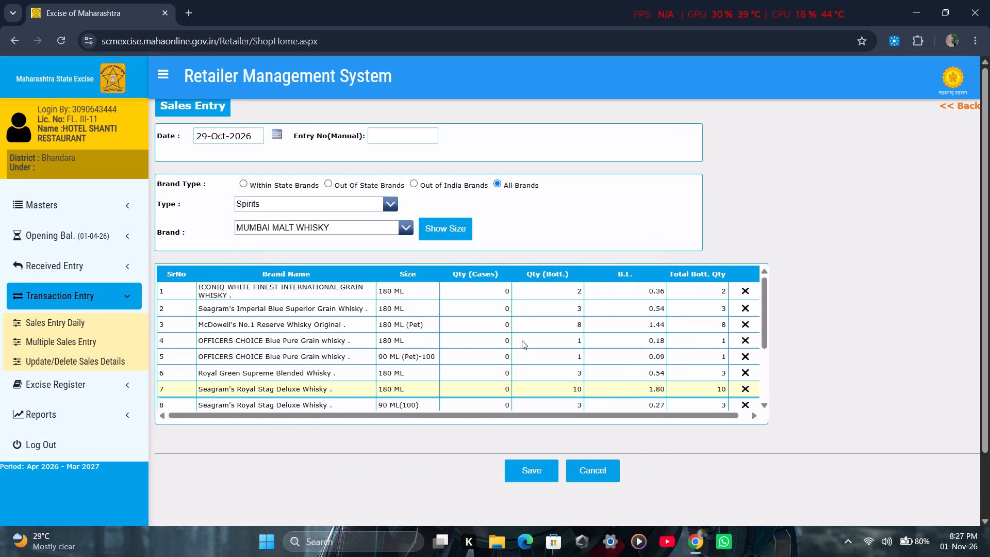
pyautogui.moveTo(451, 233); pyautogui.dragTo(453, 243)
pyautogui.click(452, 227)
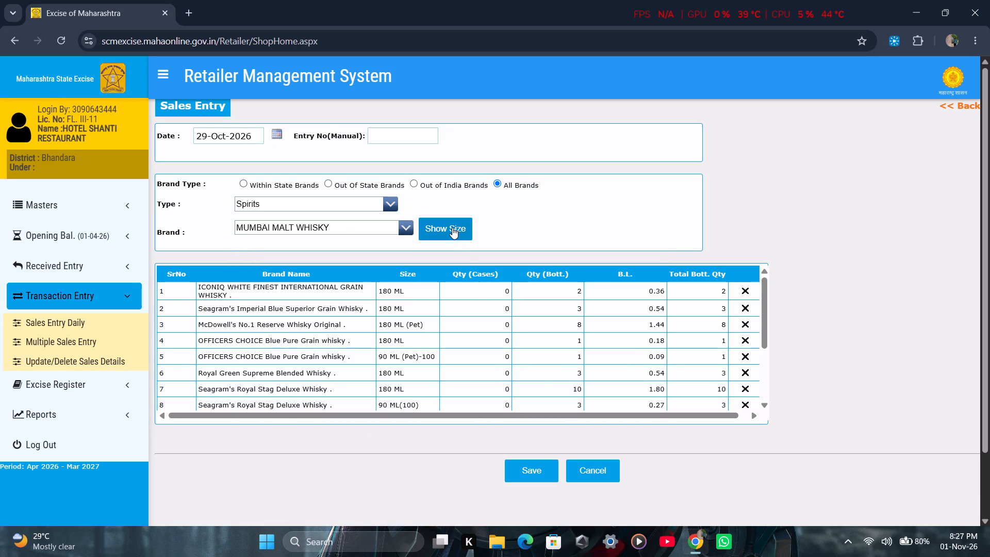
pyautogui.click(634, 353)
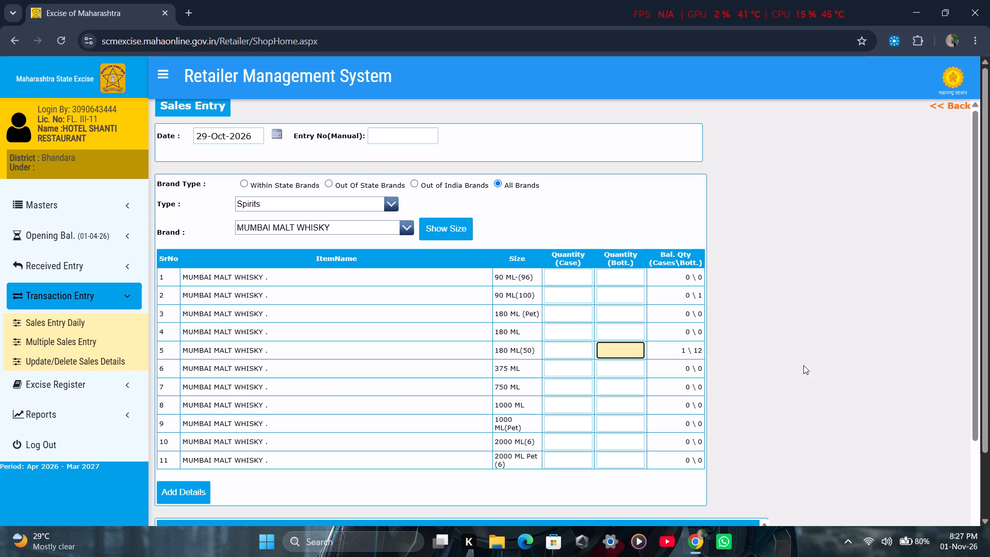
pyautogui.press('1')
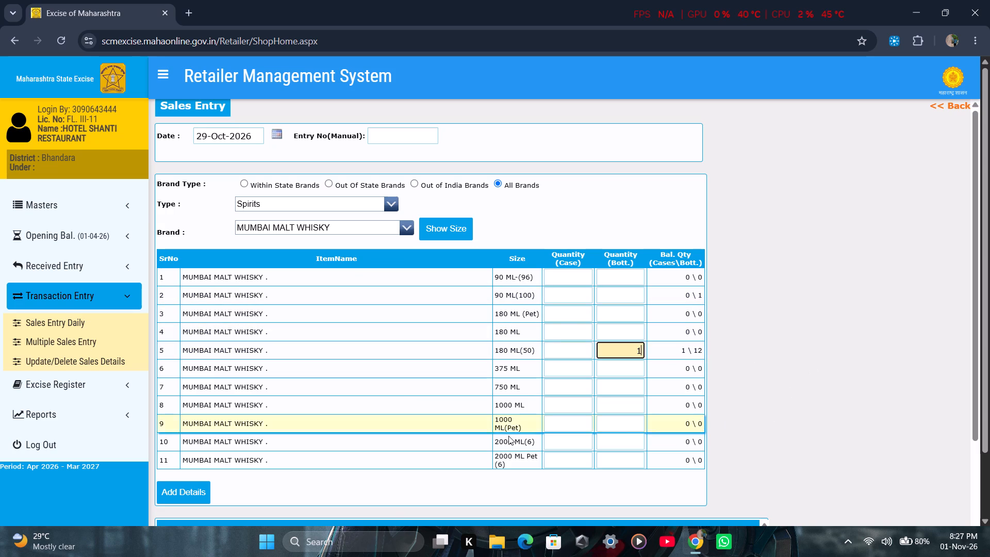
pyautogui.click(201, 492)
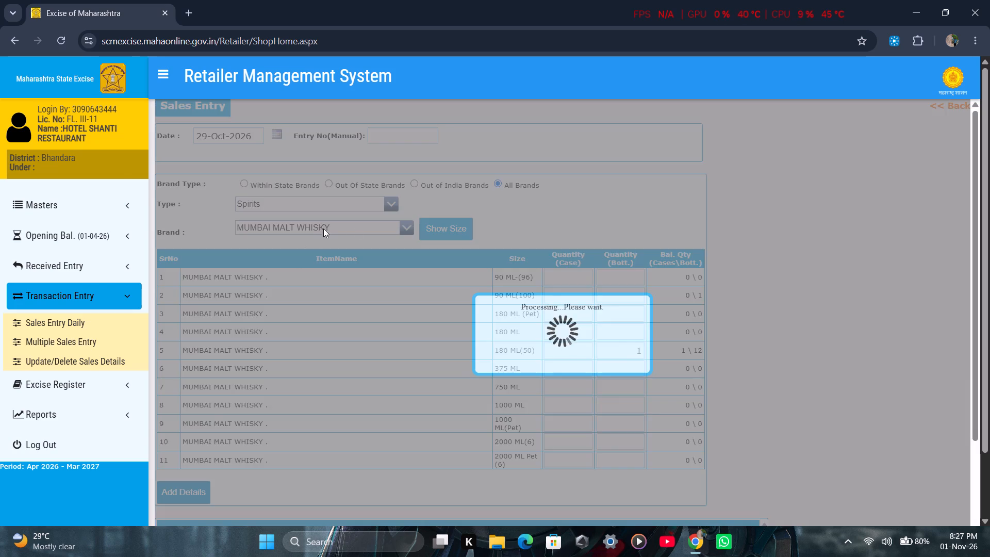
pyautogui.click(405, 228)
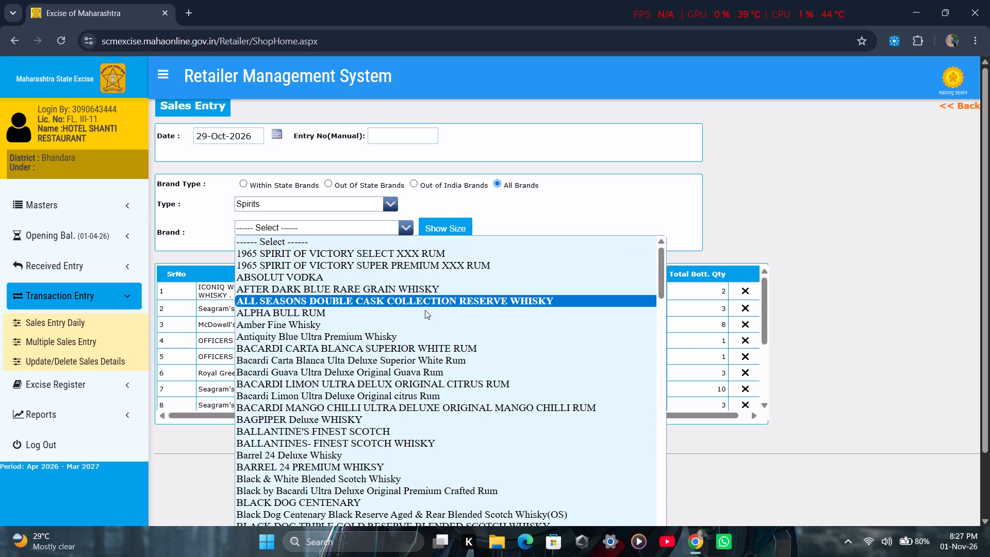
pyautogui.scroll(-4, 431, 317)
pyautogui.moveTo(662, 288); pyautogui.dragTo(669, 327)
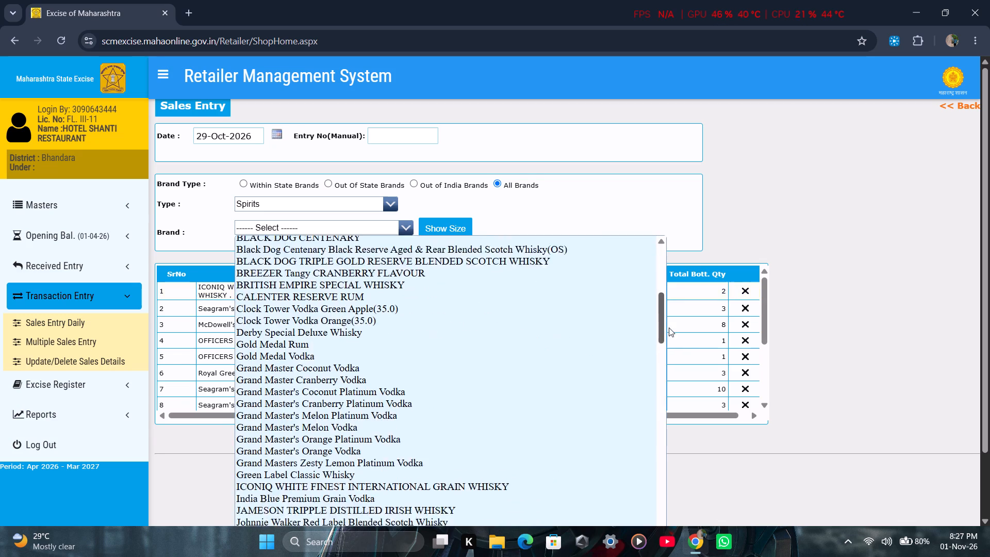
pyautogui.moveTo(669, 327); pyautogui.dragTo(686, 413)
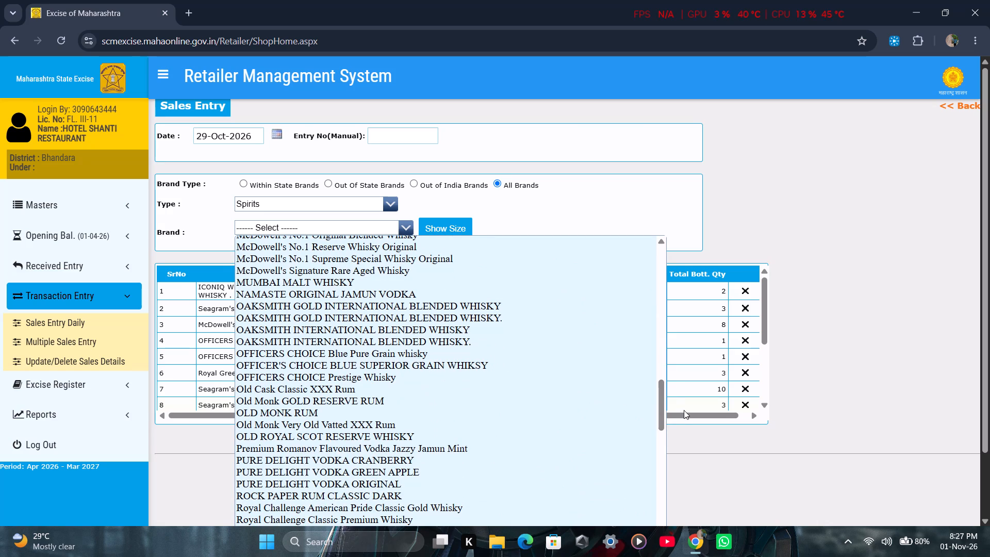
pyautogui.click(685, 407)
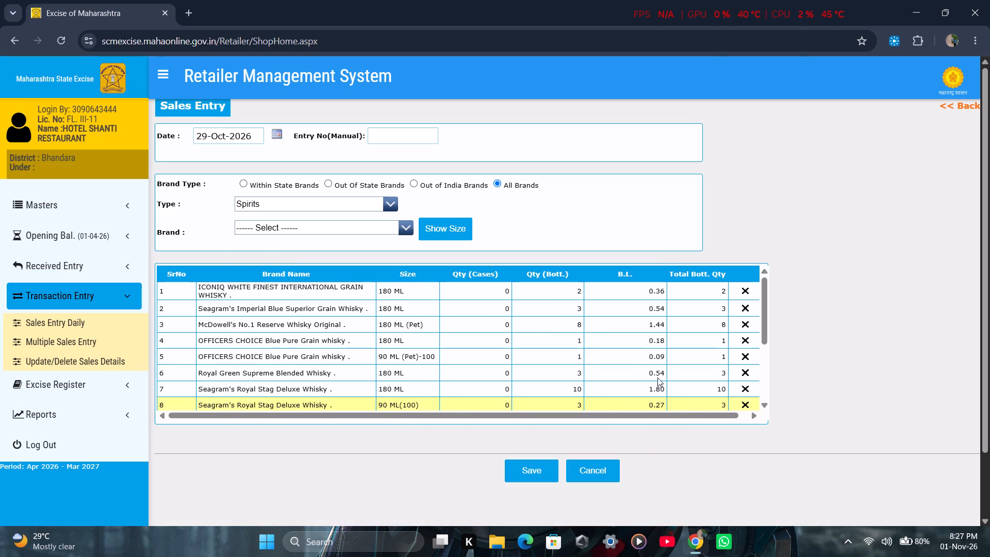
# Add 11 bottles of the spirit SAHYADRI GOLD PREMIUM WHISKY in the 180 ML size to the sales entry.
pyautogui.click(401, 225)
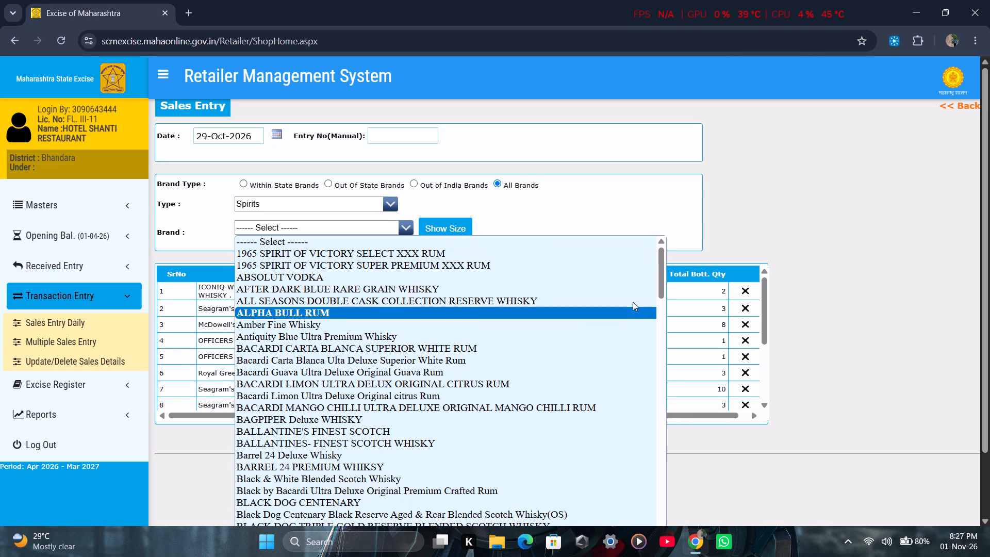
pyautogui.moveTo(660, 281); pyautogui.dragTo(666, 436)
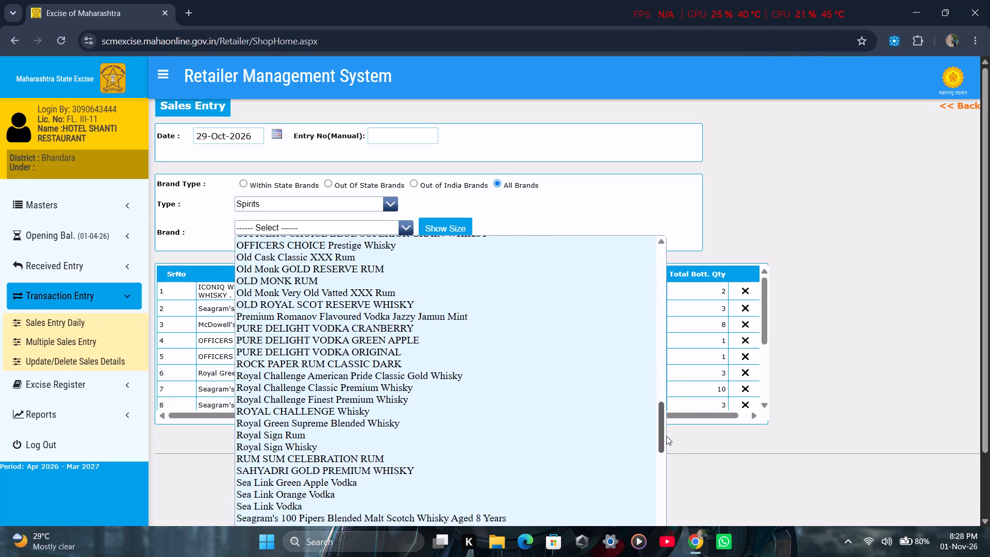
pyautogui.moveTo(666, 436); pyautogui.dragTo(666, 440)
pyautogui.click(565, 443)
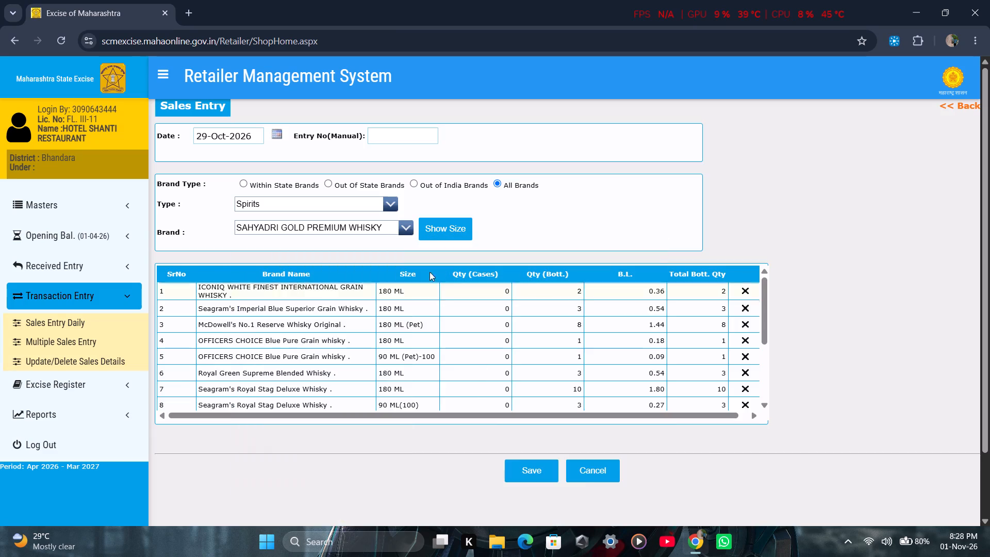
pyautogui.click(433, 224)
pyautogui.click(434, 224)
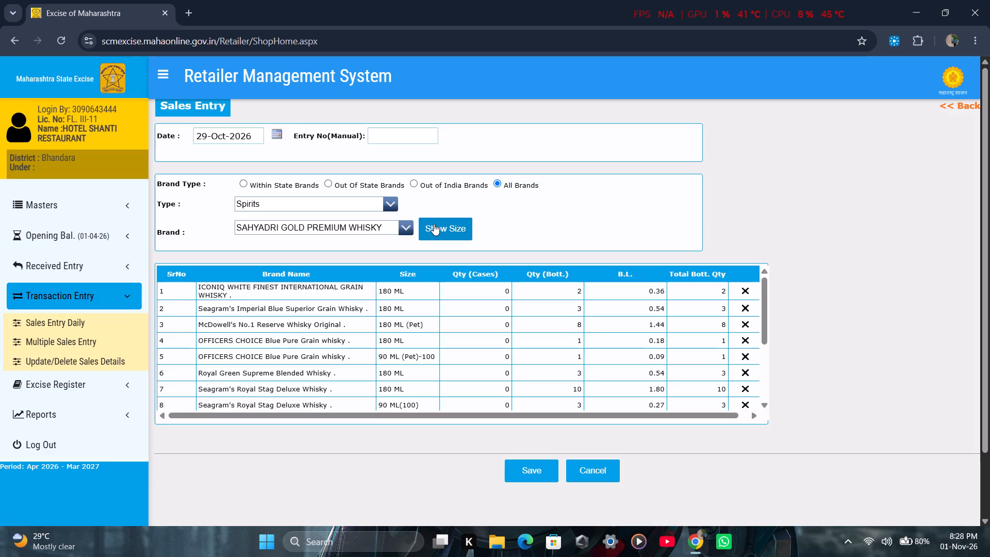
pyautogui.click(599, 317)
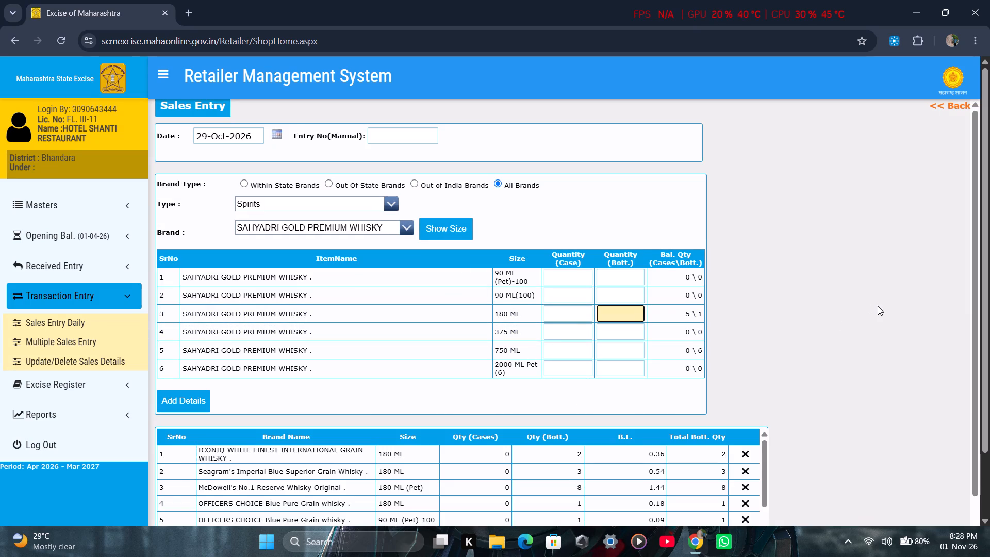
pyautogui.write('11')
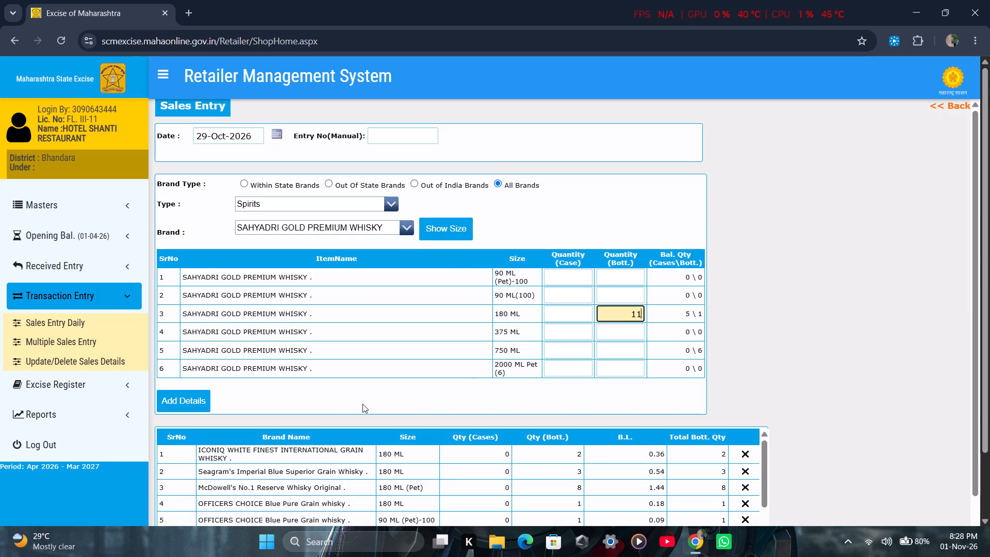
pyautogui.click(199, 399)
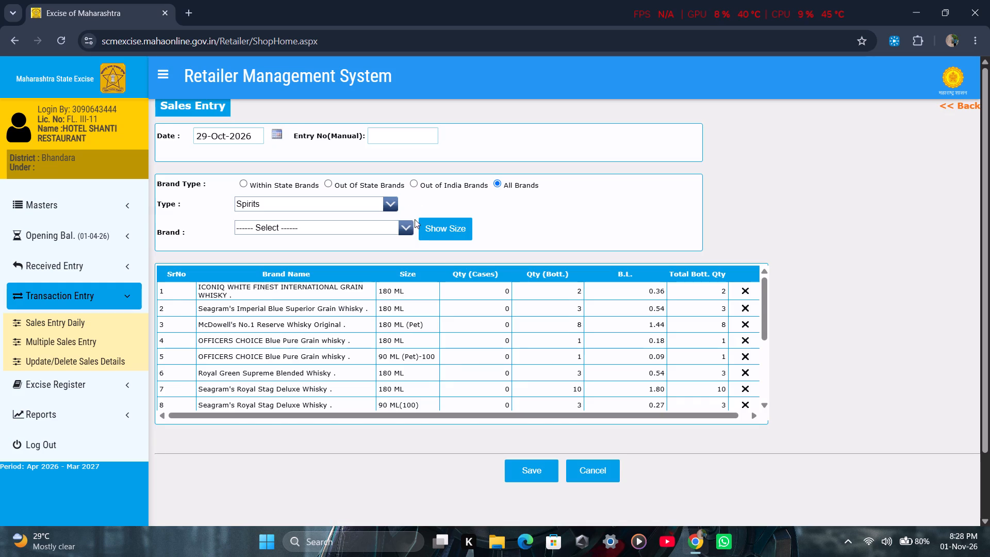
# Add Tiger's Barrel to the sales entry with 9 bottles in the 180 ML size and 3 bottles in the 90 ML (Pet)-100 size.
pyautogui.click(401, 228)
pyautogui.moveTo(665, 282); pyautogui.dragTo(679, 359)
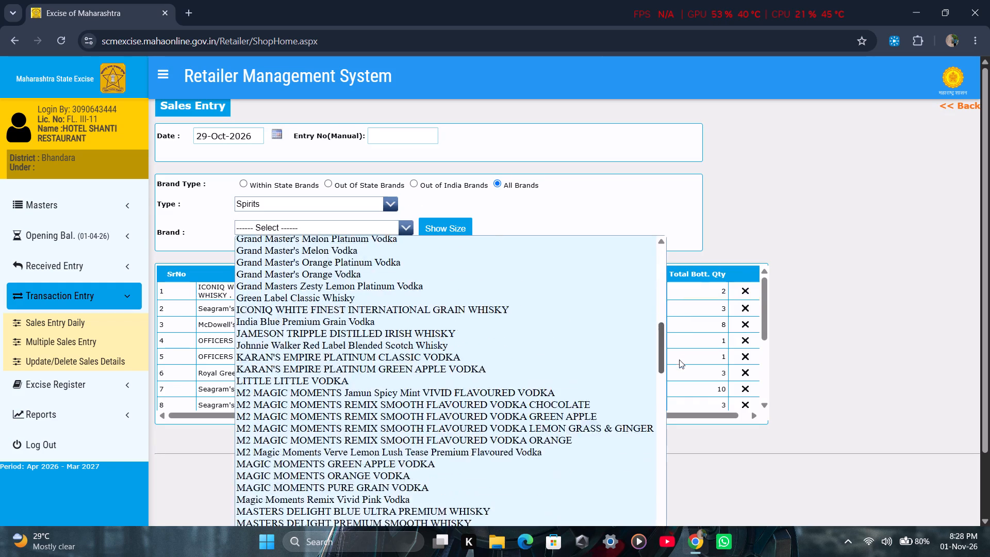
pyautogui.moveTo(679, 359); pyautogui.dragTo(694, 514)
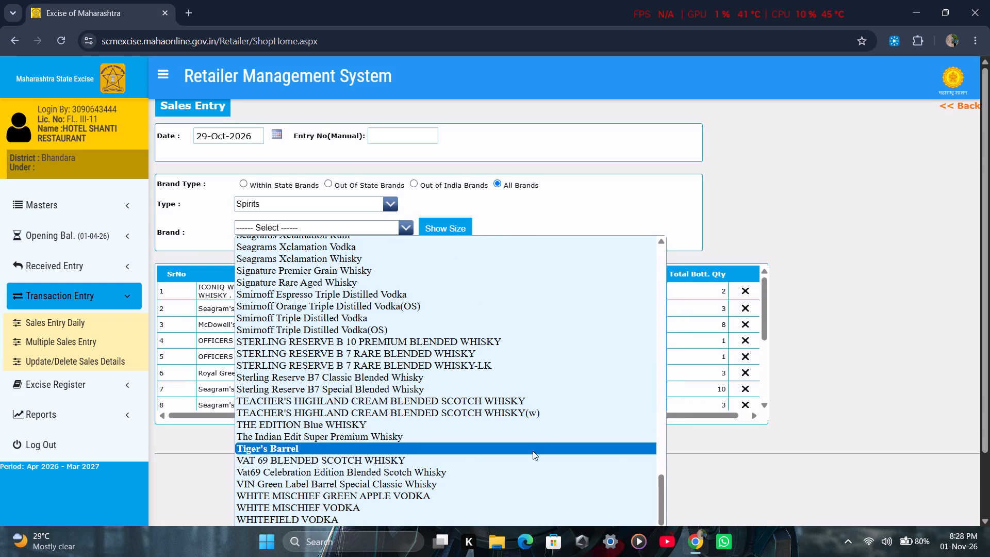
pyautogui.click(533, 450)
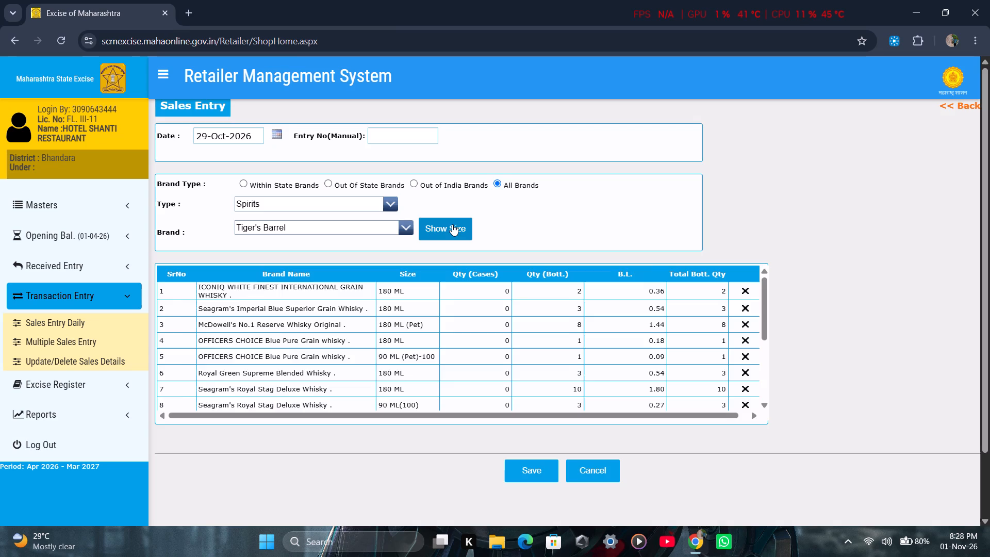
pyautogui.click(452, 224)
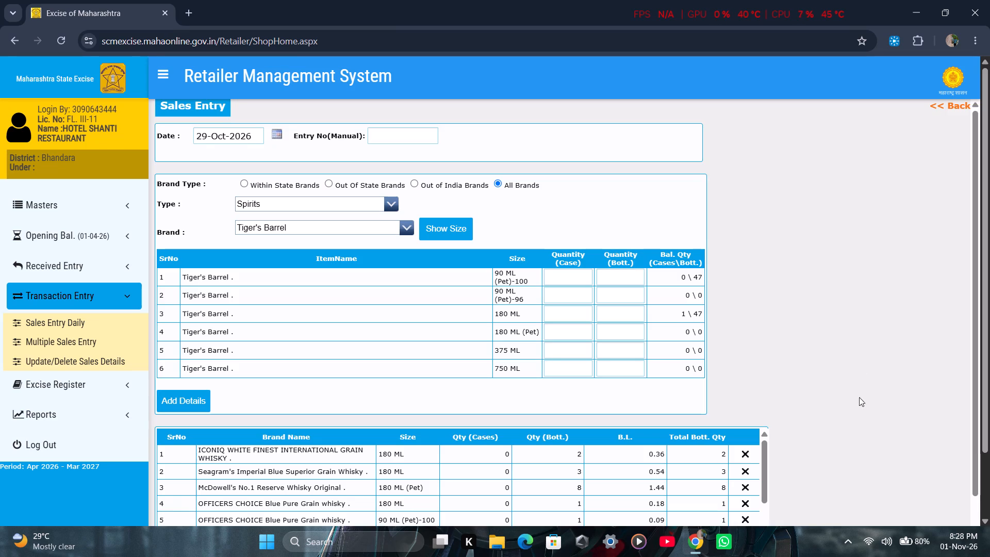
pyautogui.click(641, 313)
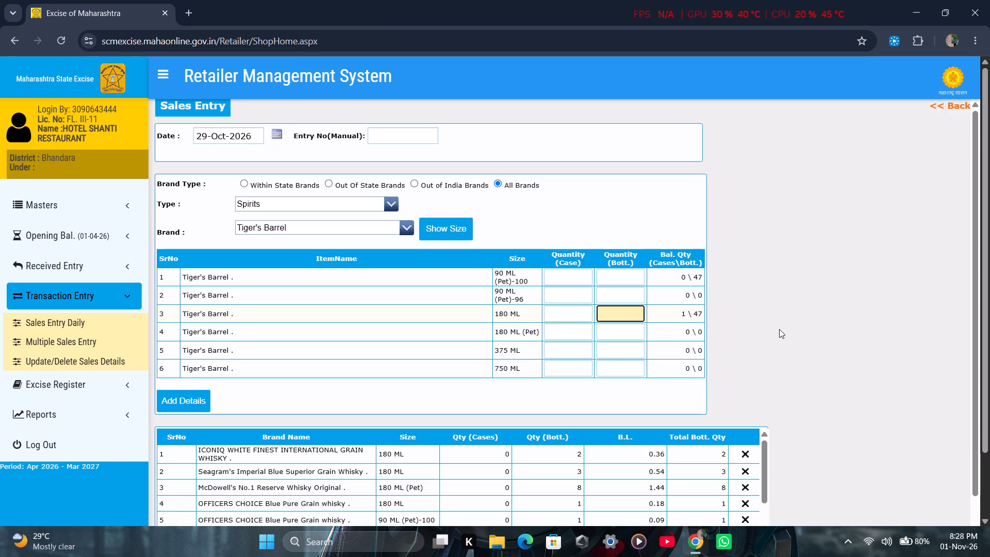
pyautogui.press('9')
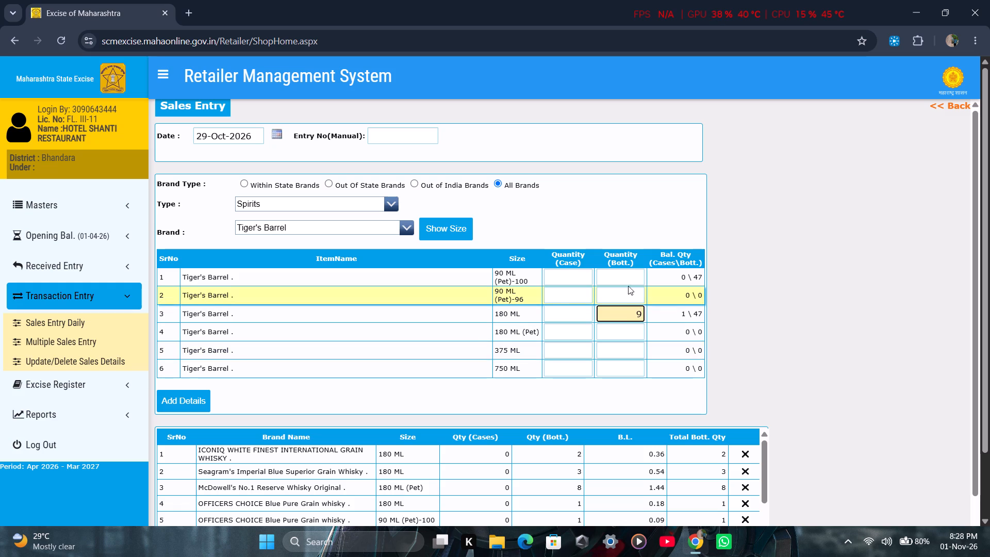
pyautogui.click(632, 280)
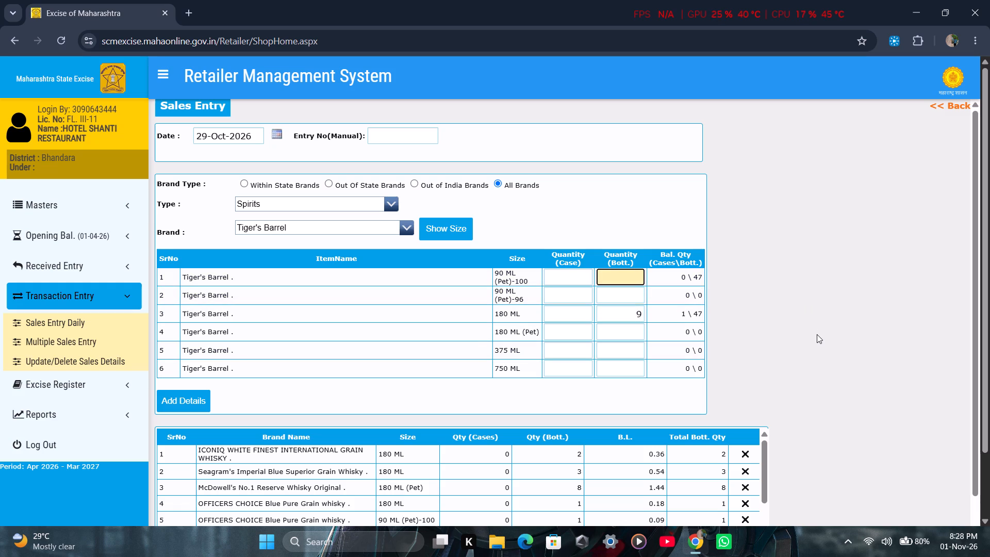
pyautogui.press('3')
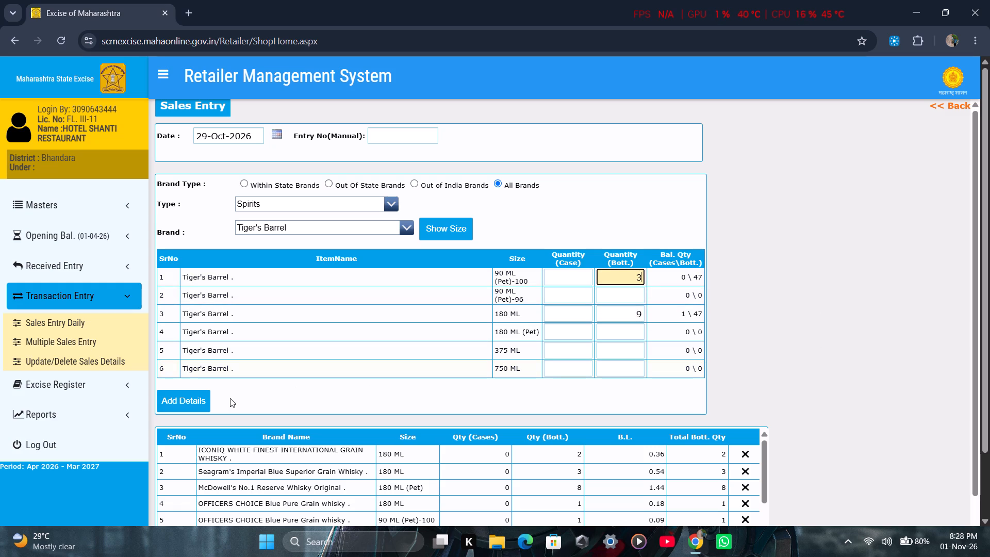
pyautogui.click(189, 399)
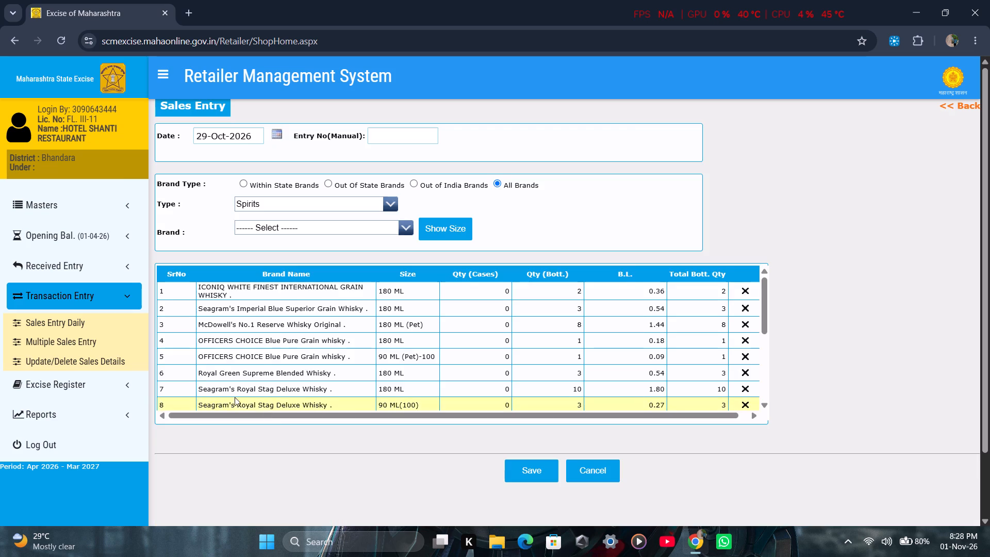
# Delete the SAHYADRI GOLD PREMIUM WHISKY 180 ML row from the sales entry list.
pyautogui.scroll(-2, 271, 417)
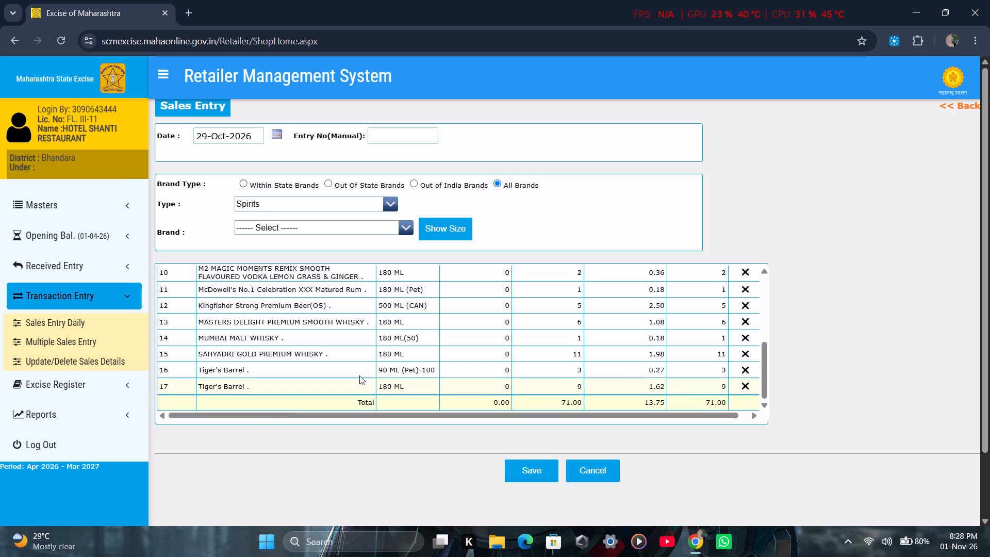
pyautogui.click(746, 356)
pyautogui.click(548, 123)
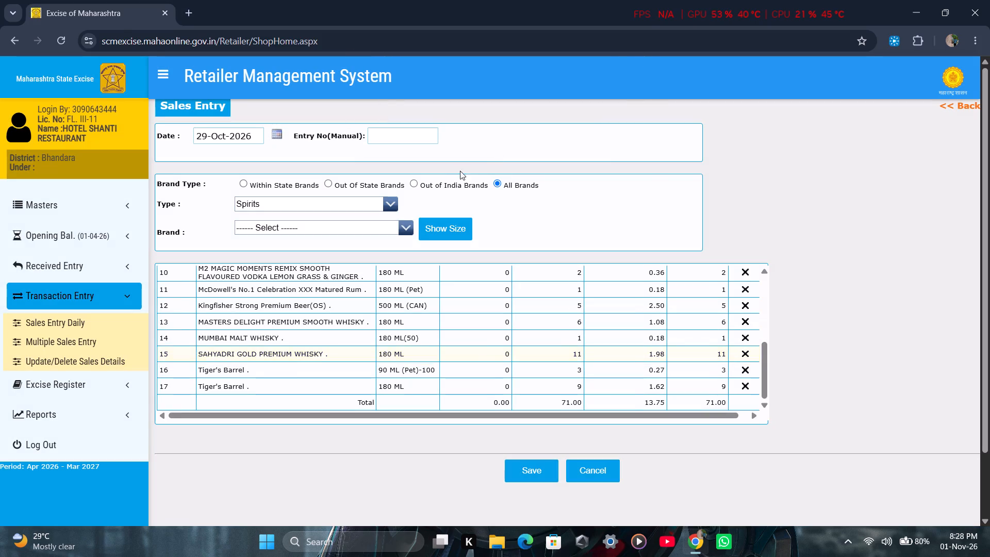
# Add 12 bottles of the spirit SAHYADRI GOLD PREMIUM WHISKY in the 180 ML size to the sales entry.
pyautogui.click(404, 227)
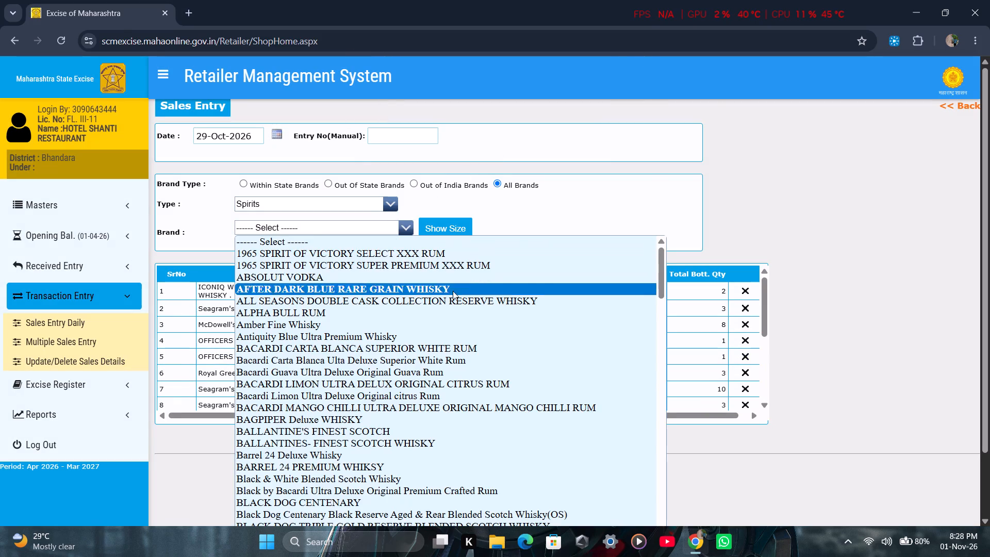
pyautogui.scroll(-6, 456, 304)
pyautogui.moveTo(663, 282); pyautogui.dragTo(705, 551)
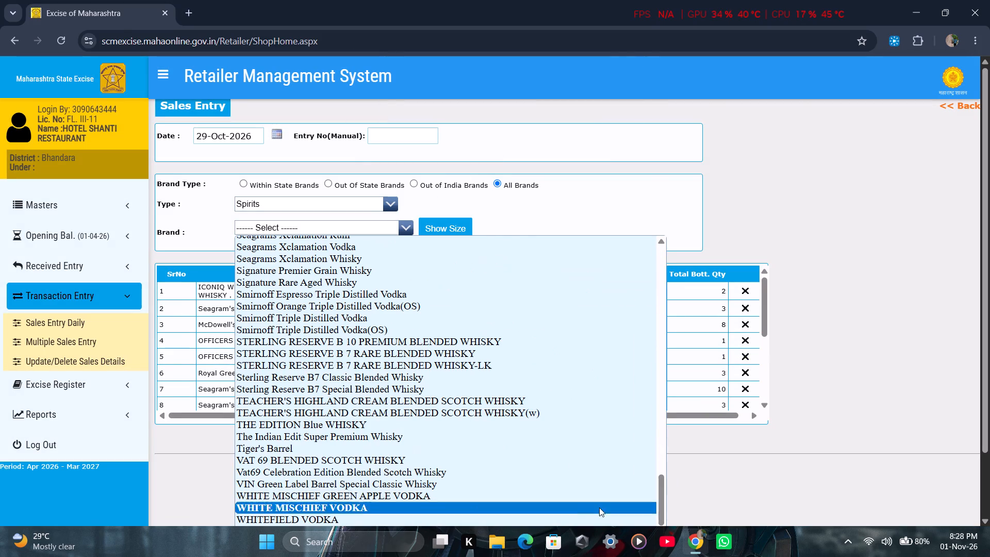
pyautogui.scroll(5, 537, 322)
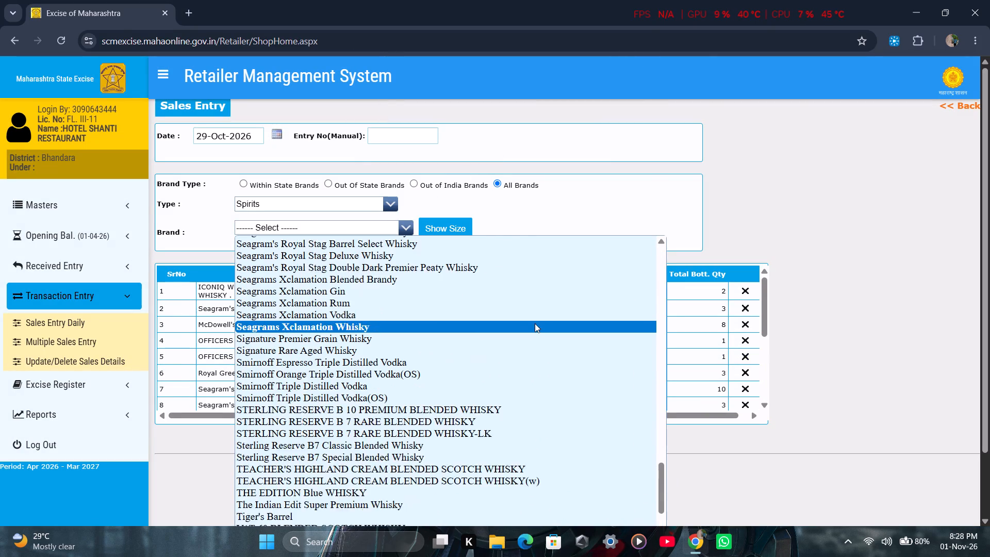
pyautogui.scroll(15, 535, 323)
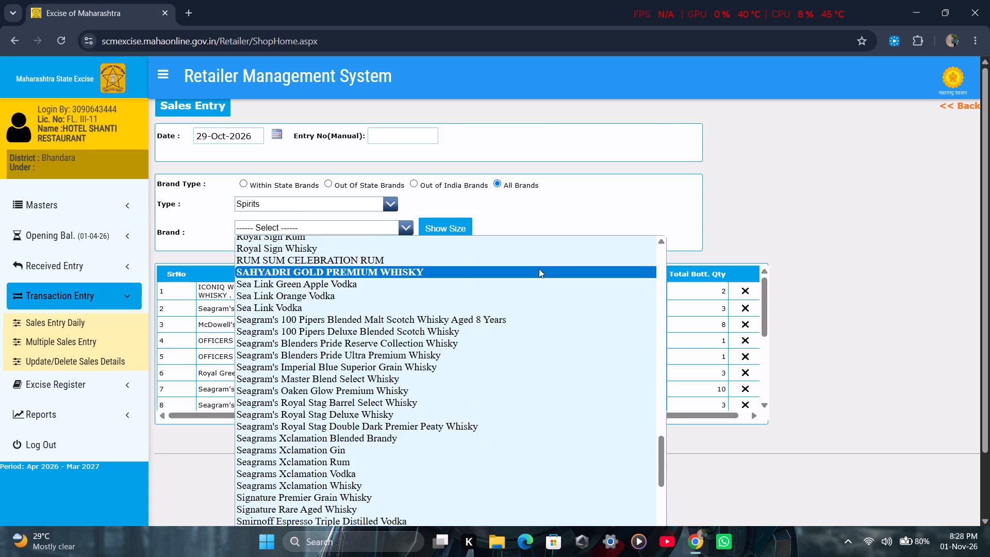
pyautogui.click(539, 269)
pyautogui.click(462, 226)
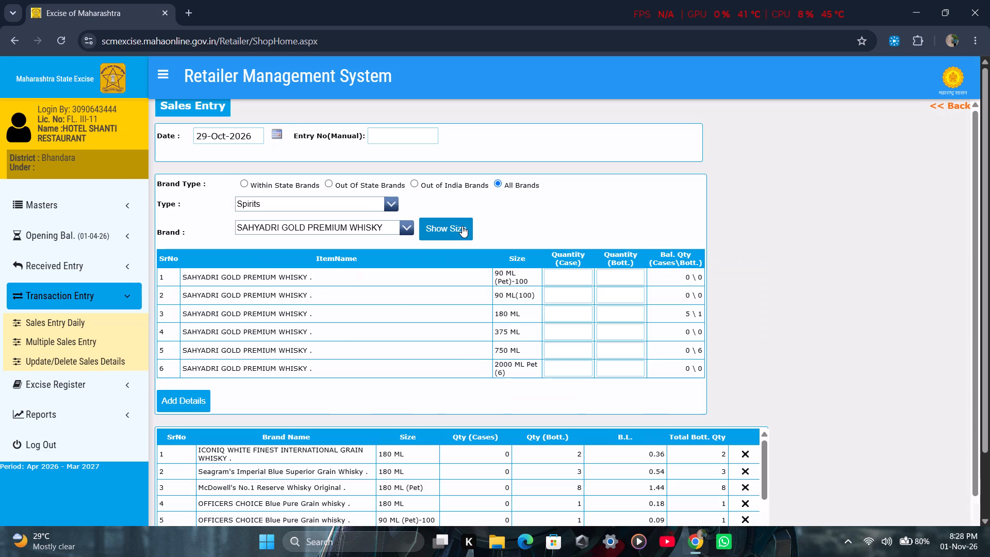
pyautogui.click(635, 309)
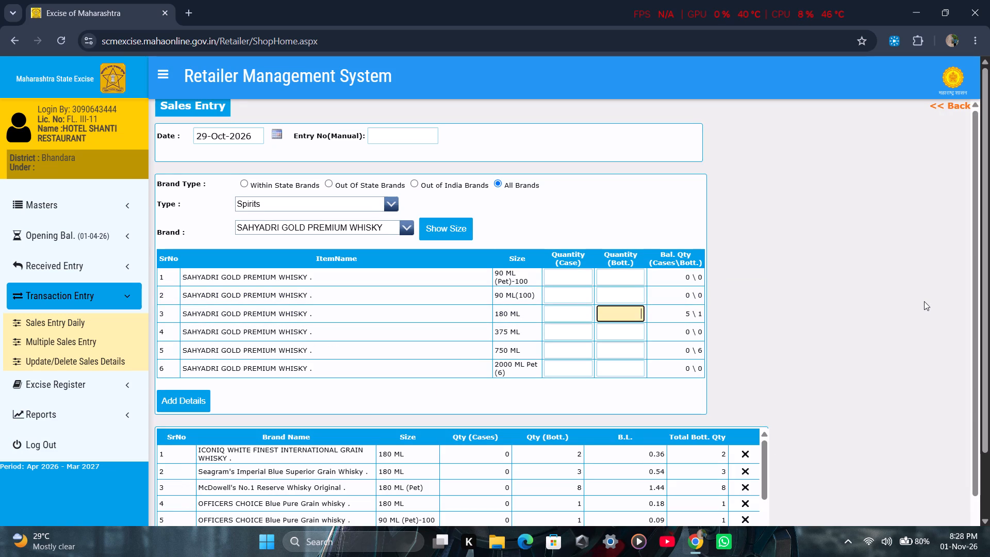
pyautogui.write('12')
pyautogui.click(207, 403)
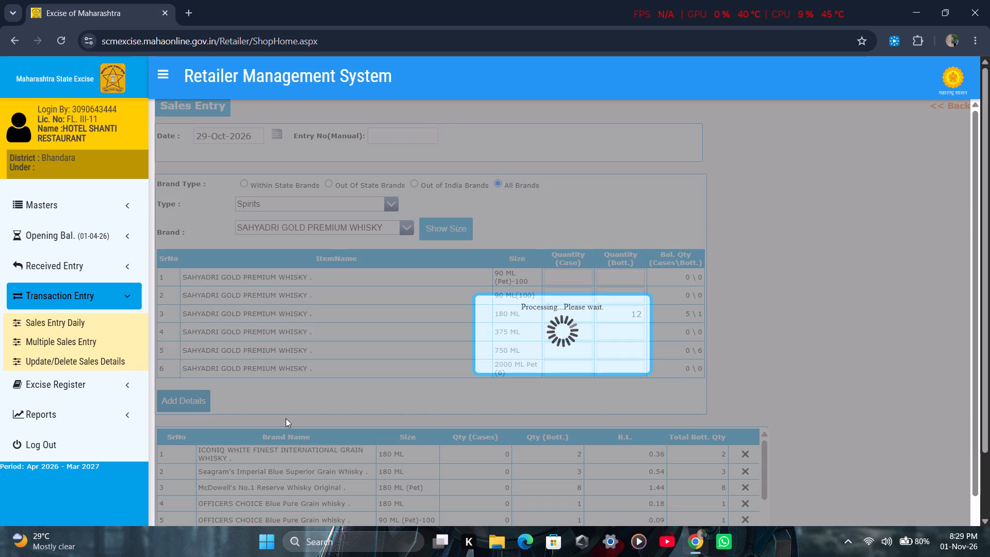
# Add 4 bottles of the spirit Gold Medal Vodka in the 90 ML (Pet)-96 size to the sales entry.
pyautogui.scroll(-6, 664, 383)
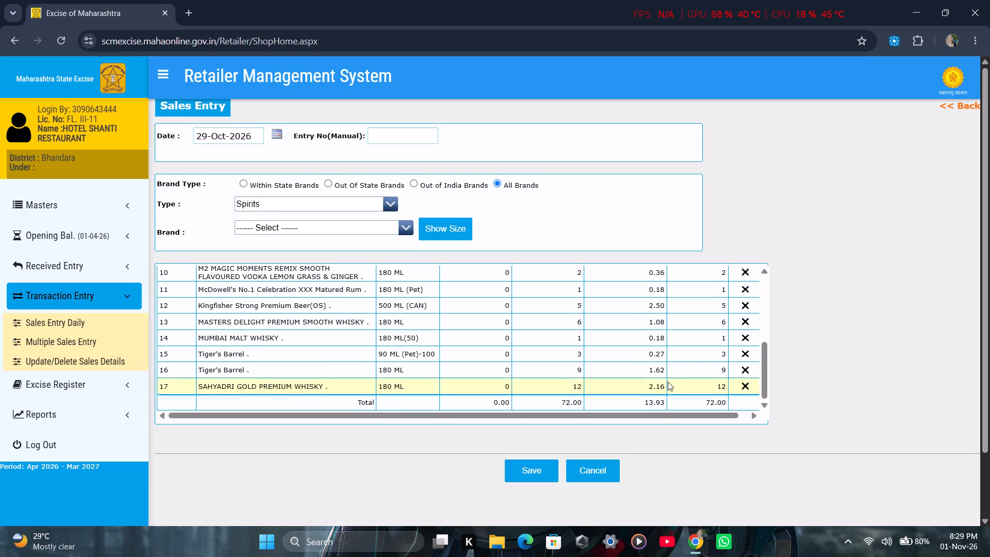
pyautogui.scroll(-5, 669, 383)
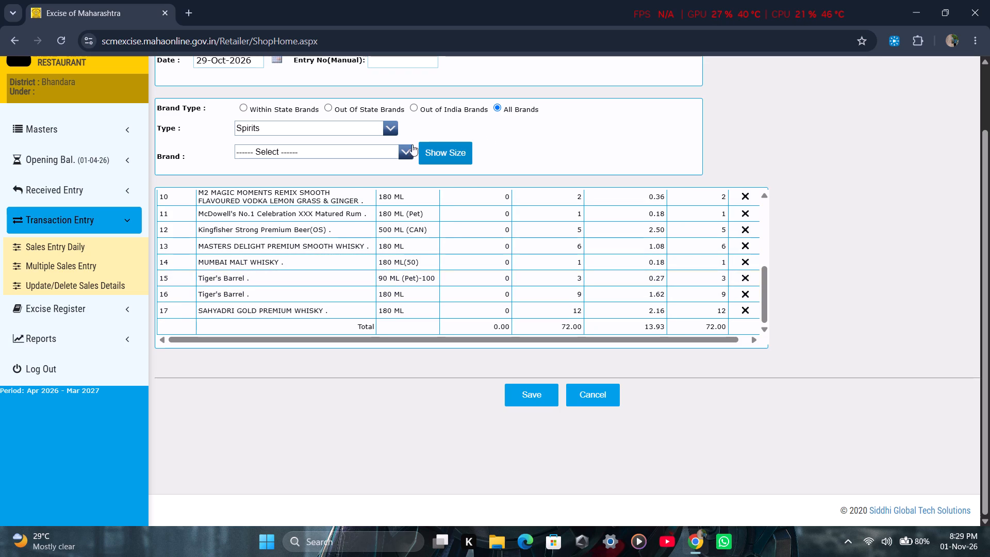
pyautogui.click(401, 151)
pyautogui.moveTo(662, 205); pyautogui.dragTo(671, 277)
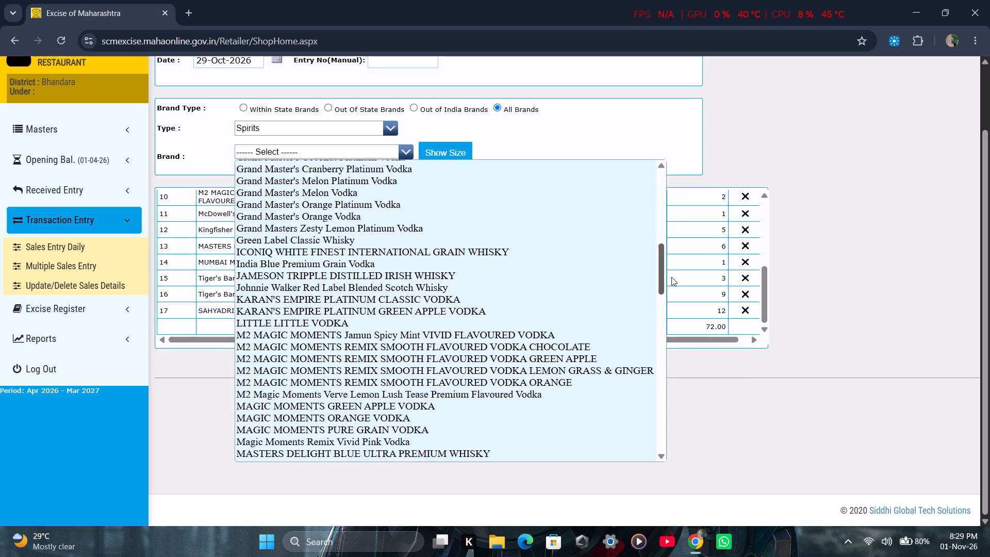
pyautogui.moveTo(671, 277); pyautogui.dragTo(671, 269)
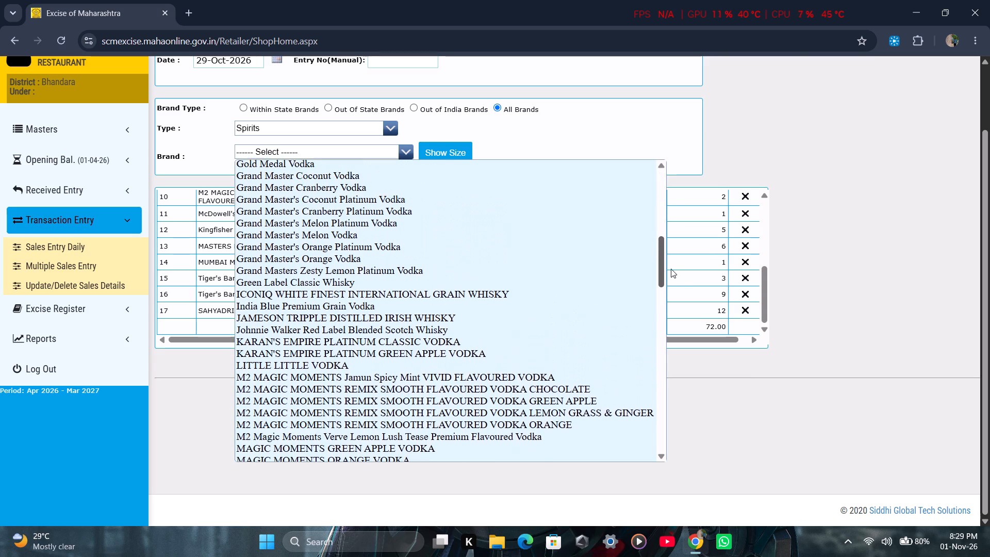
pyautogui.moveTo(671, 269); pyautogui.dragTo(669, 254)
pyautogui.click(550, 255)
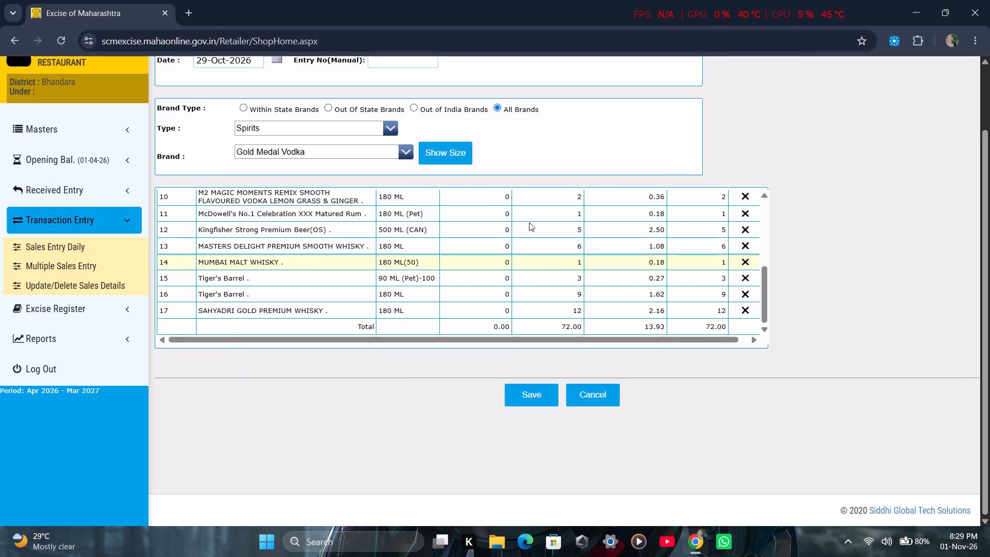
pyautogui.click(454, 156)
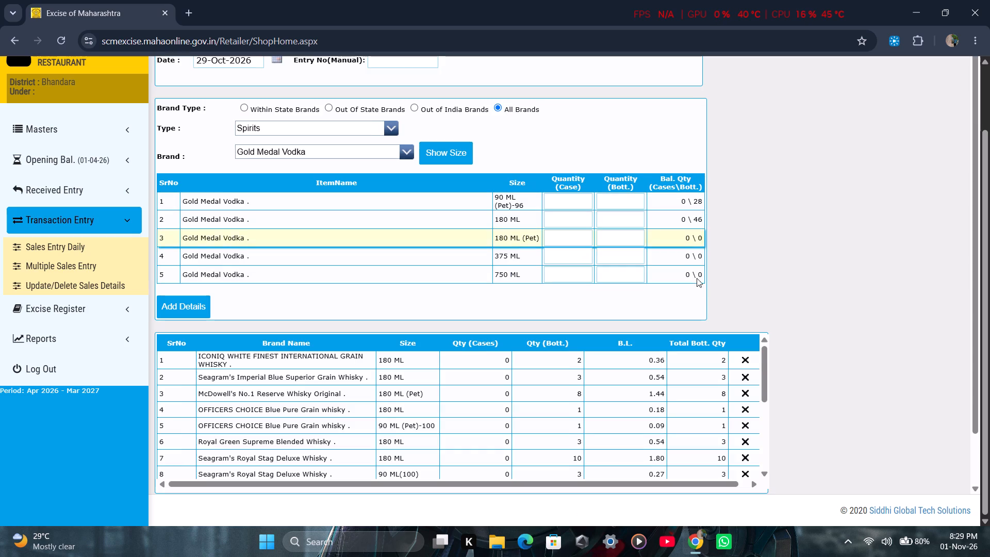
pyautogui.click(642, 194)
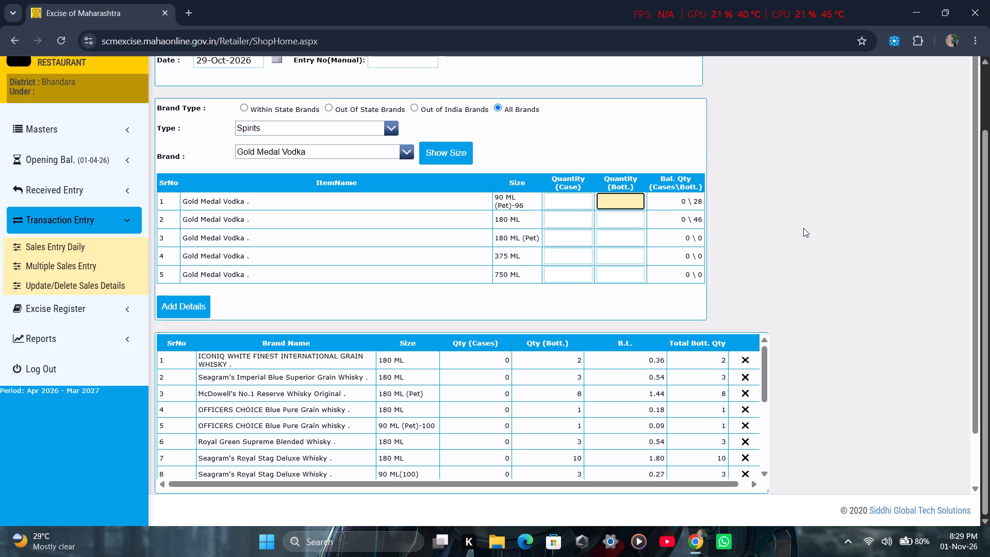
pyautogui.press('4')
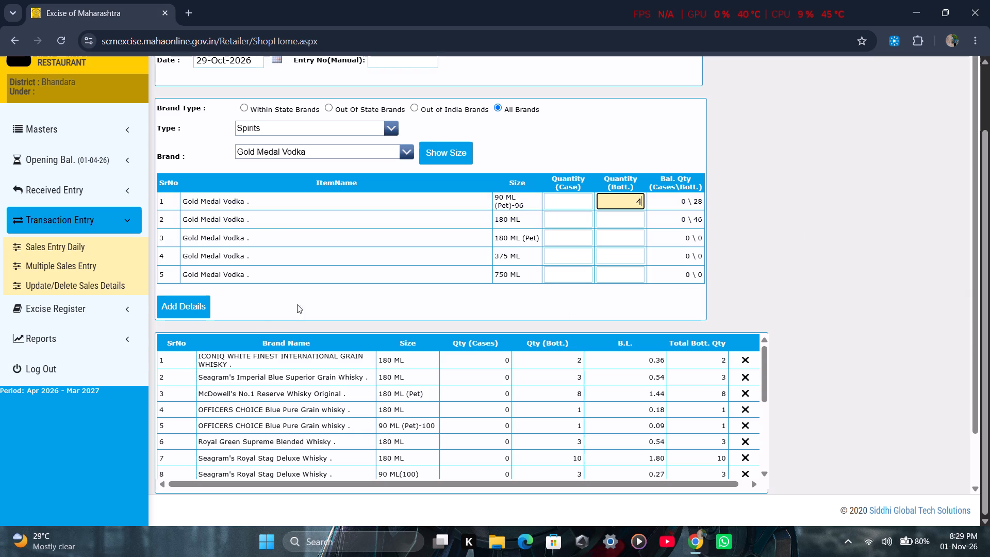
pyautogui.click(197, 297)
pyautogui.click(203, 304)
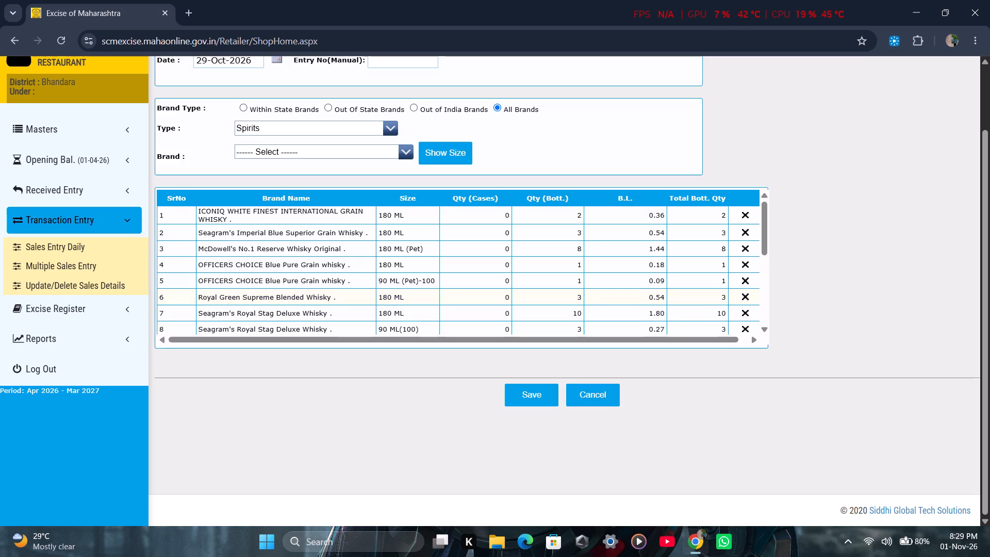
# Add 1 bottle of the spirit RUM SUM CELEBRATION RUM in the 180 ML(50) size to the sales entry.
pyautogui.click(404, 157)
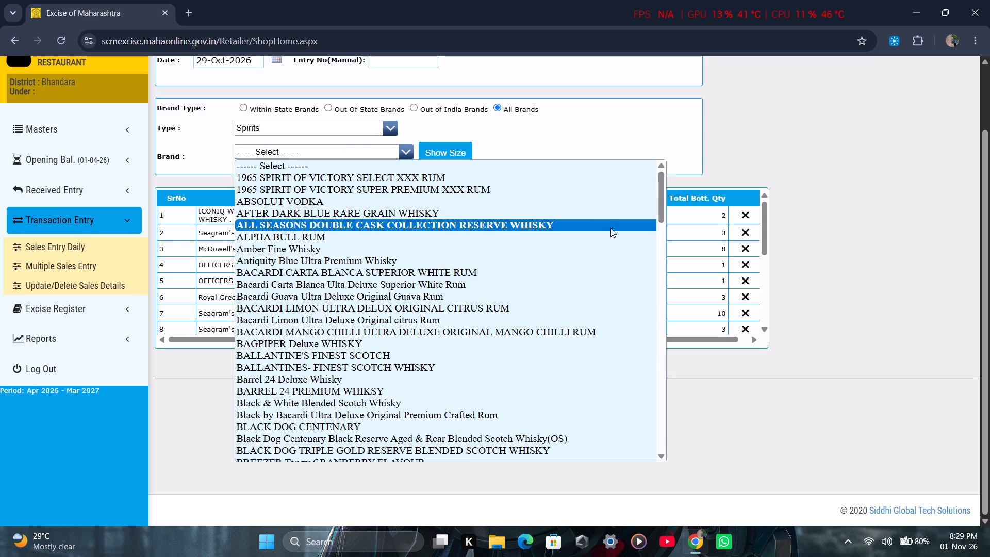
pyautogui.moveTo(663, 205); pyautogui.dragTo(664, 349)
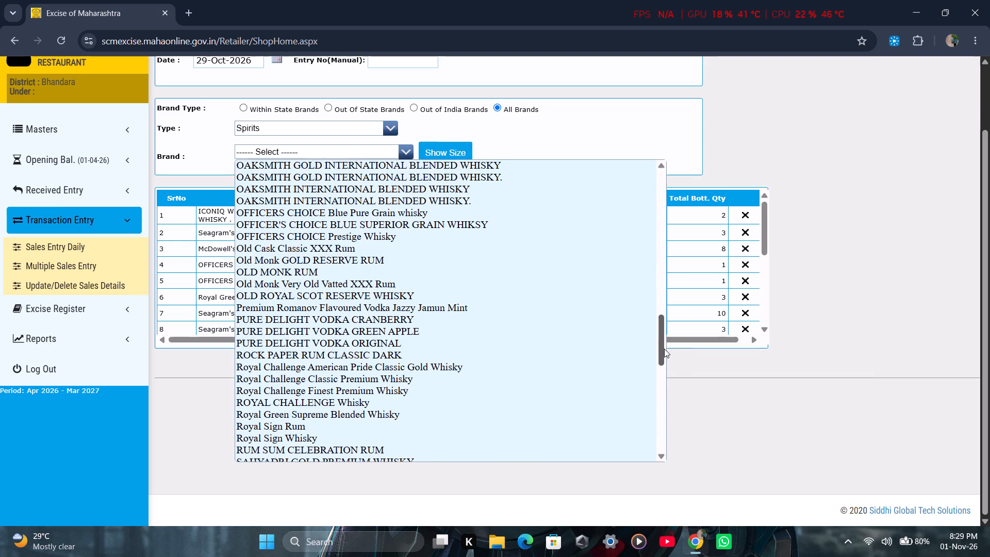
pyautogui.moveTo(664, 349); pyautogui.dragTo(664, 351)
pyautogui.scroll(-3, 487, 404)
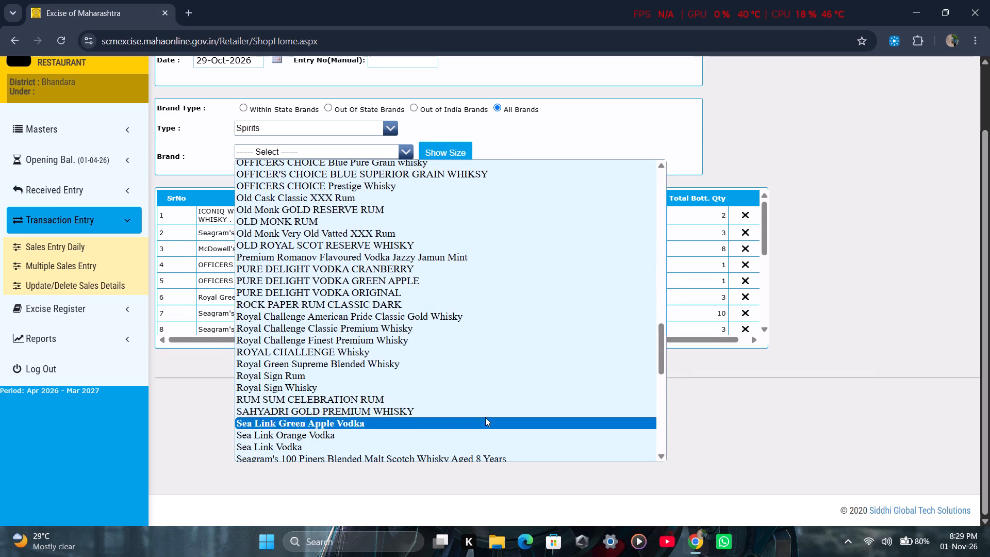
pyautogui.click(486, 395)
pyautogui.click(455, 150)
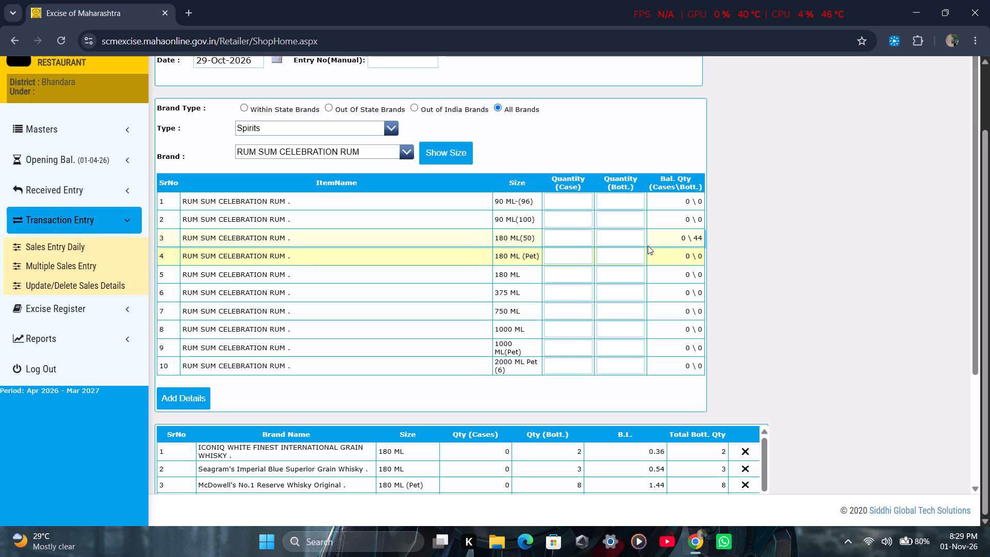
pyautogui.click(635, 240)
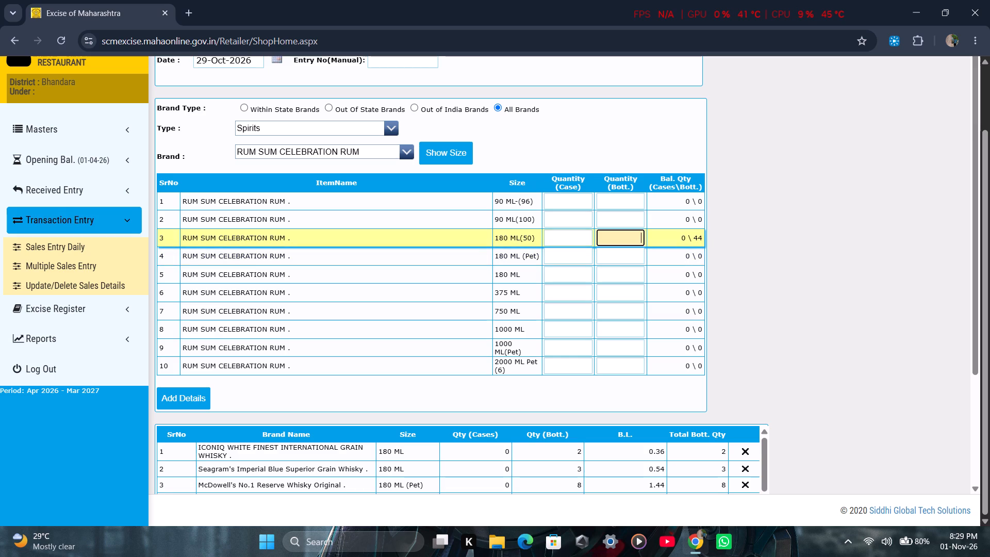
pyautogui.press('1')
pyautogui.click(197, 394)
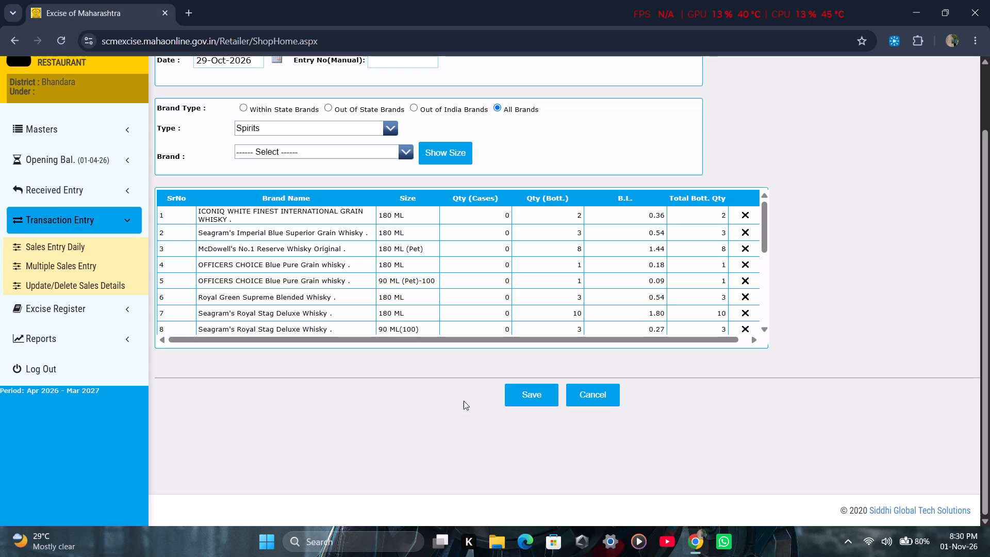
# Check the end of the added sales list and save the 29-Oct-2026 sales entry.
pyautogui.scroll(-10, 605, 279)
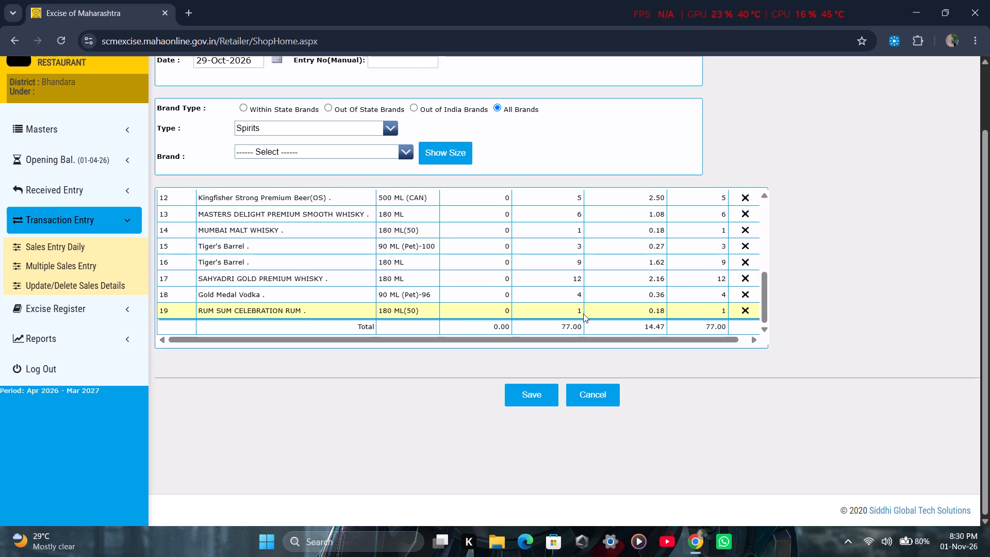
pyautogui.click(547, 386)
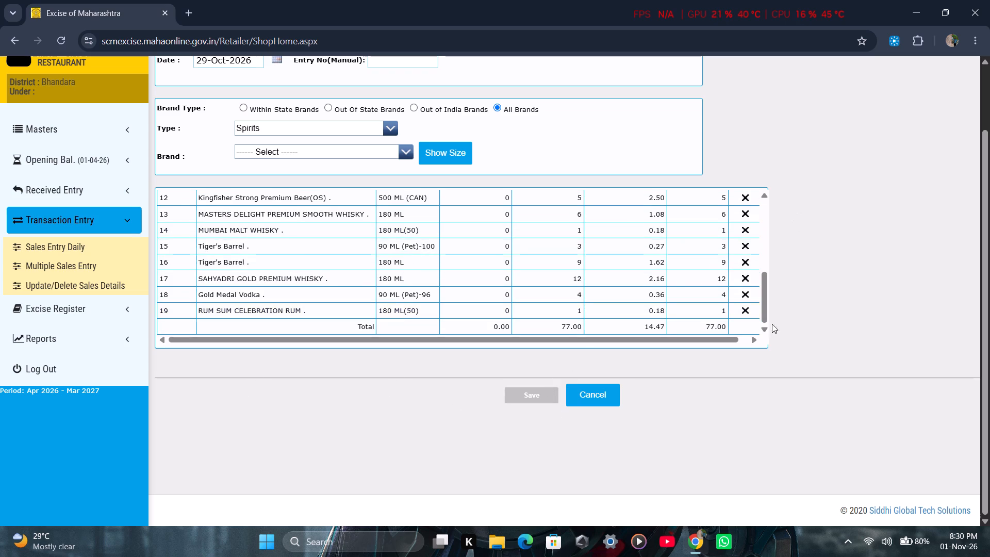
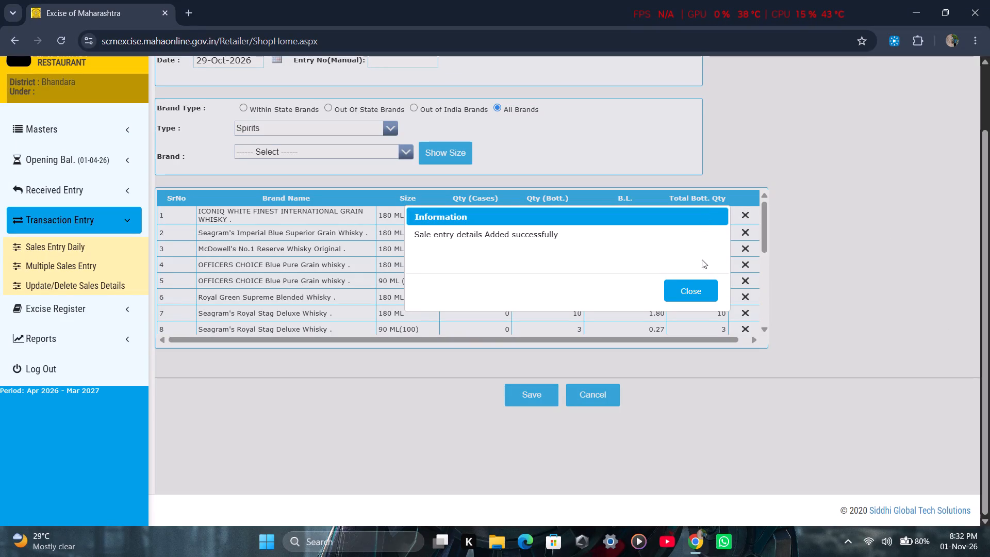
# Show the FLR 4A monthly statement from 29-Oct-2026 to 29-Oct-2026 for all brands and types, bottle wise.
pyautogui.click(702, 292)
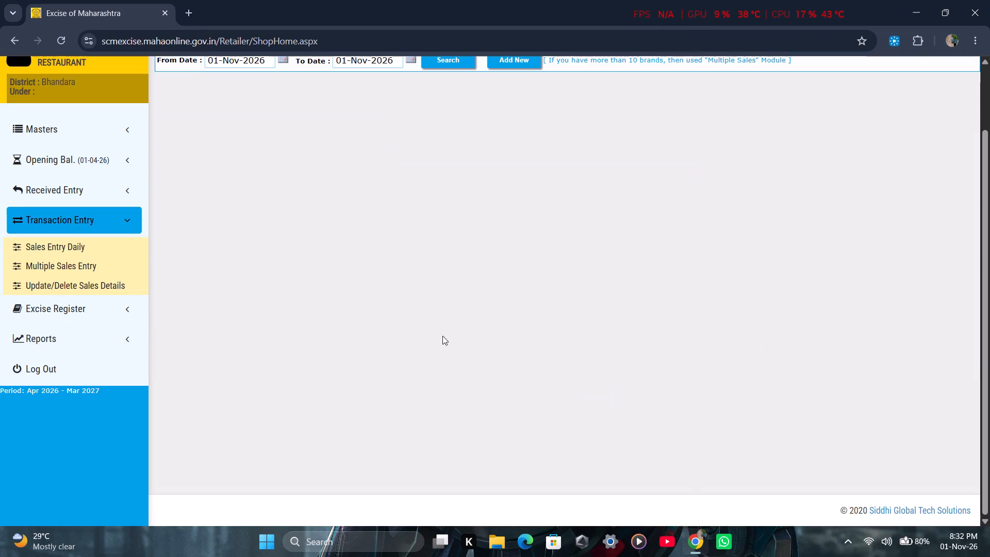
pyautogui.click(100, 313)
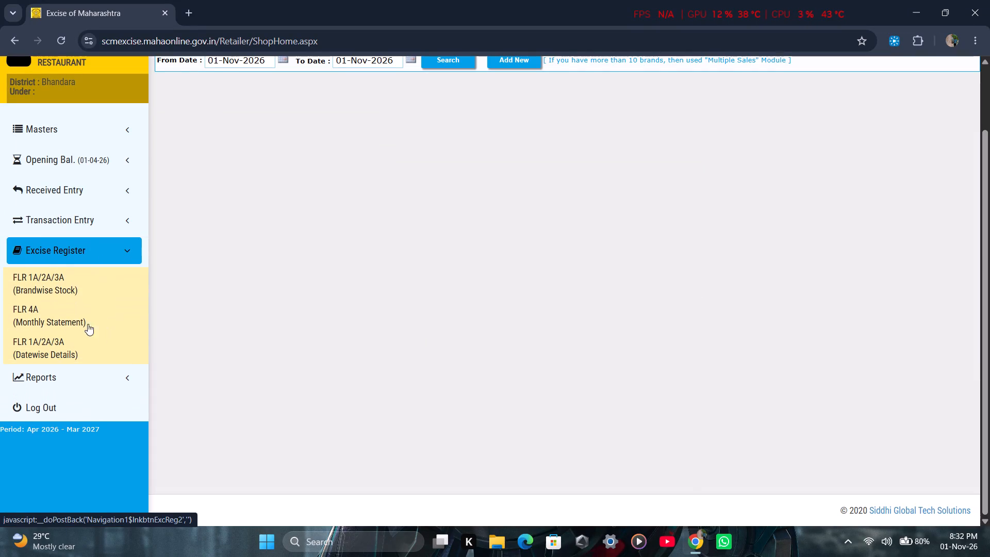
pyautogui.click(74, 320)
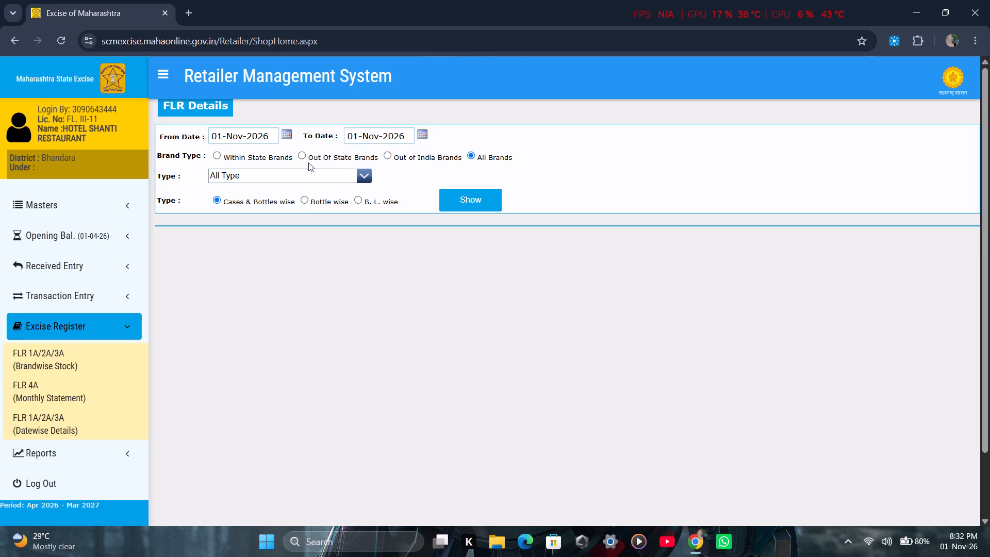
pyautogui.click(287, 131)
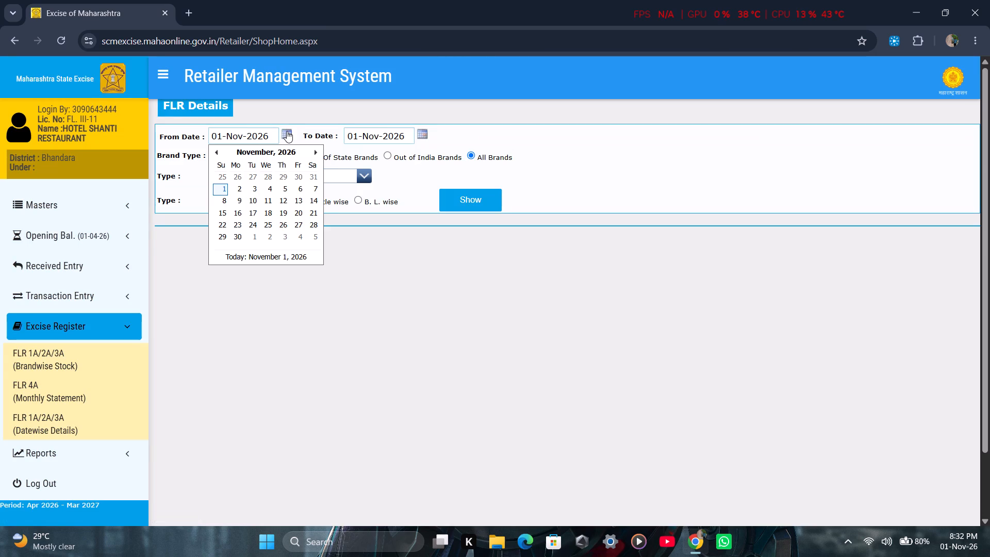
pyautogui.click(285, 182)
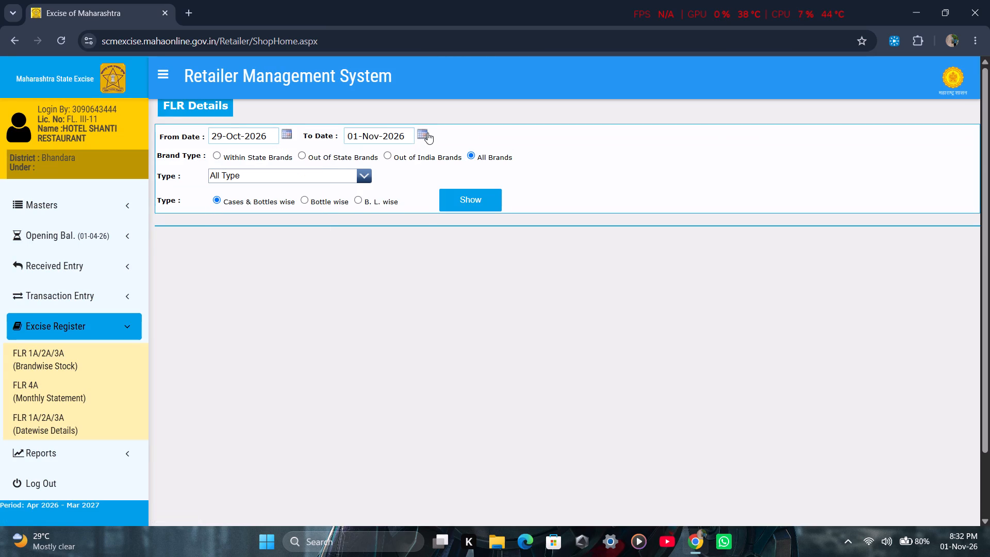
pyautogui.click(427, 133)
pyautogui.click(418, 179)
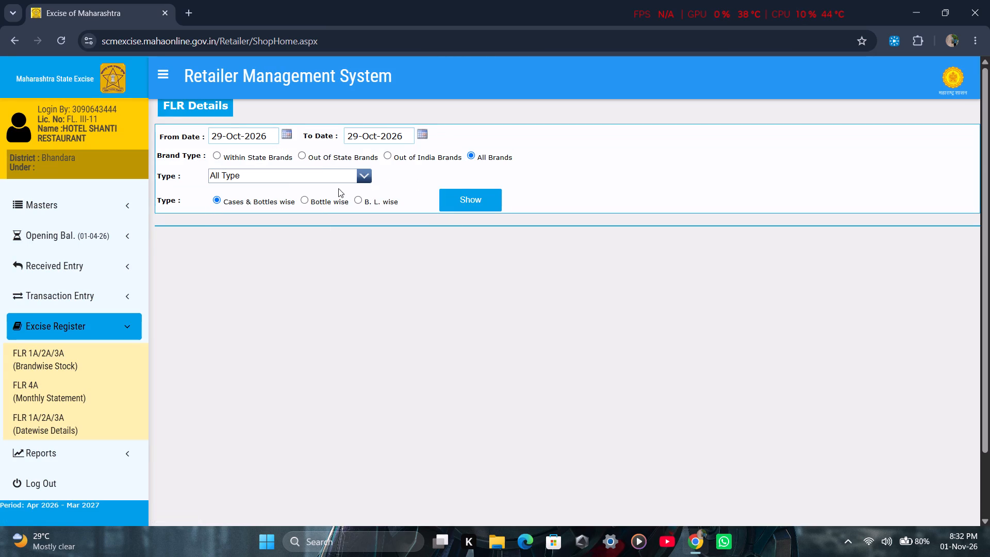
pyautogui.moveTo(315, 193); pyautogui.dragTo(312, 198)
pyautogui.click(308, 200)
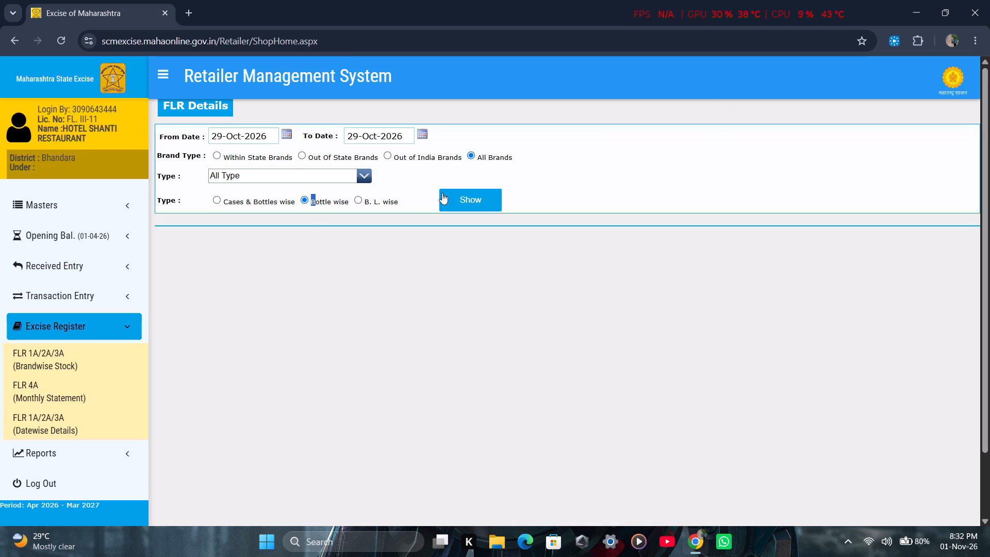
pyautogui.click(465, 196)
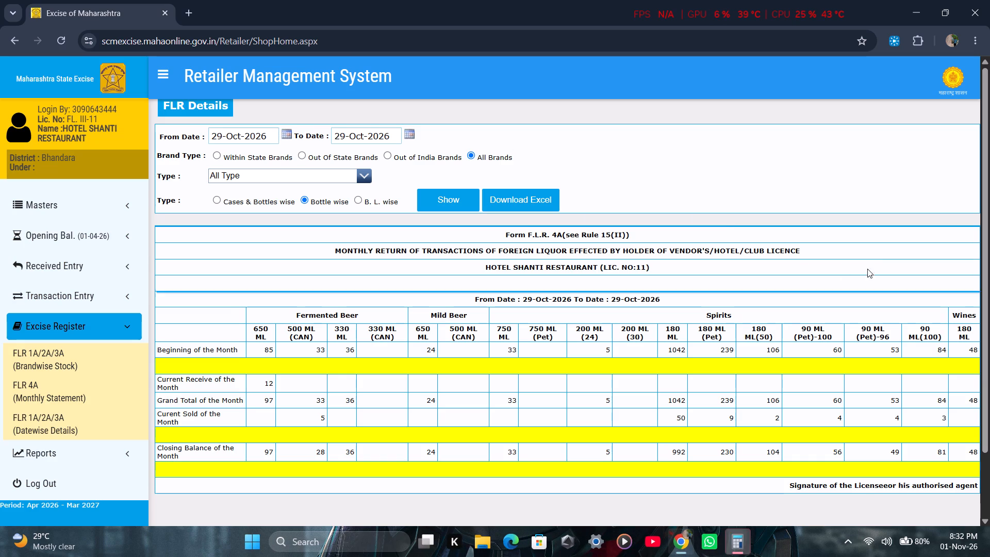
# Switch to Calculator and add 708 and 623.
pyautogui.click(745, 528)
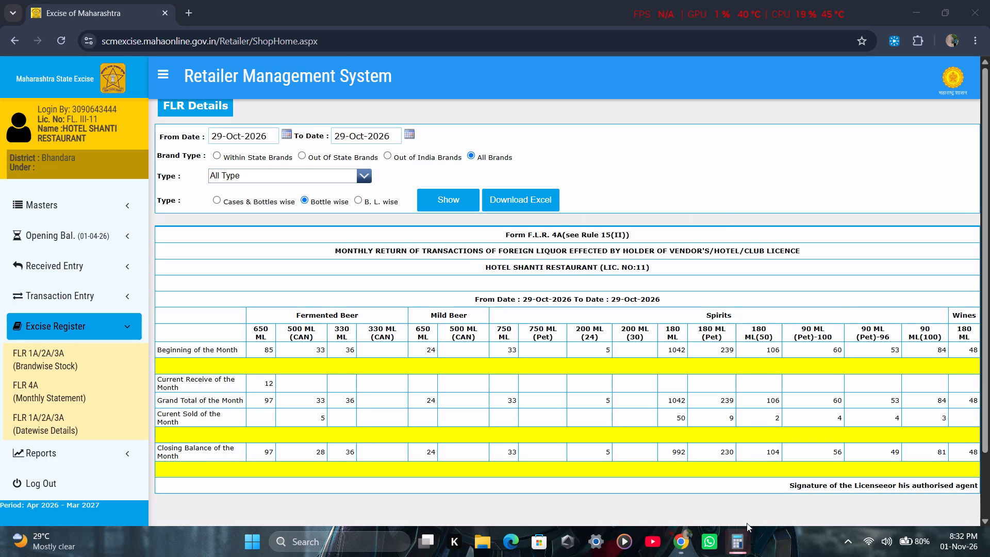
pyautogui.click(731, 537)
pyautogui.click(737, 531)
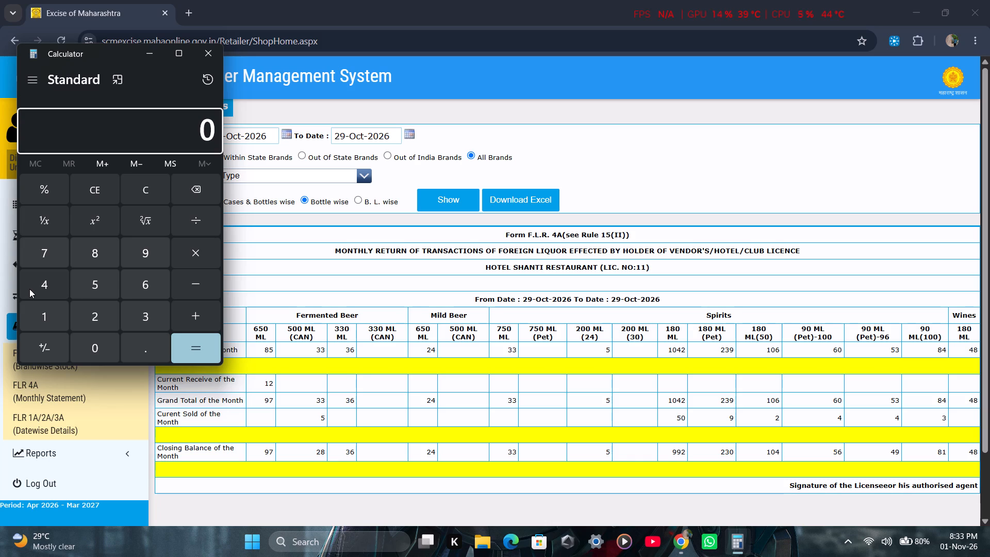
pyautogui.write('708+')
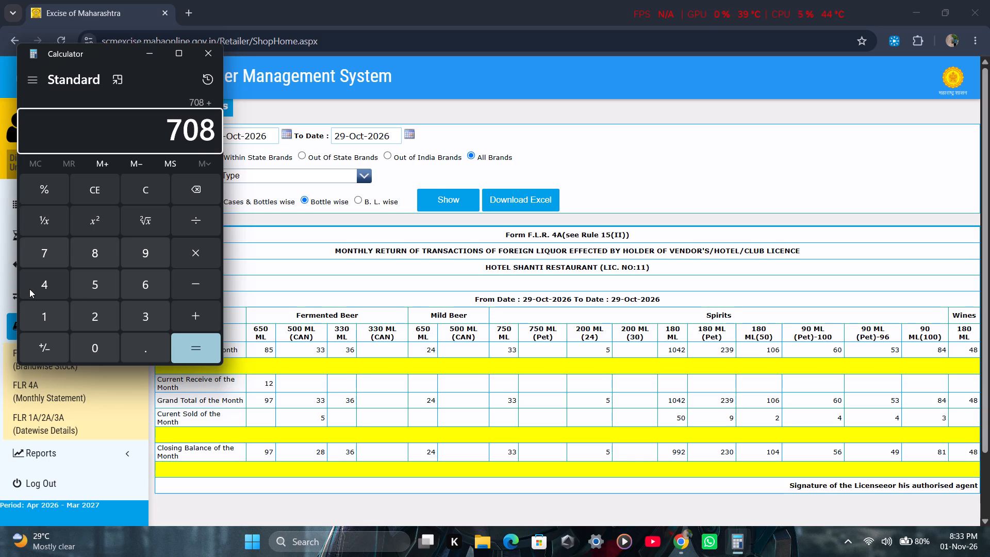
pyautogui.write('623')
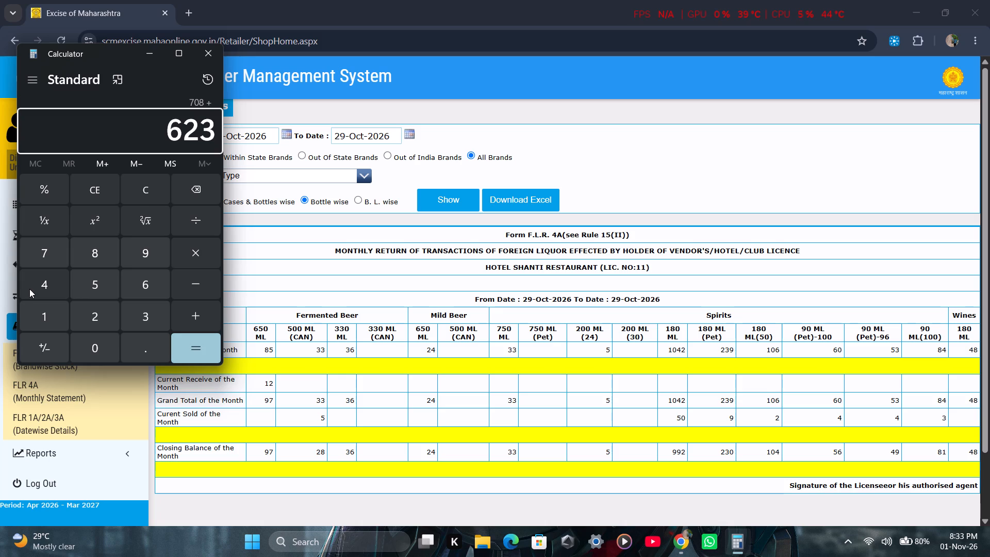
pyautogui.press('Return')
pyautogui.press('Escape')
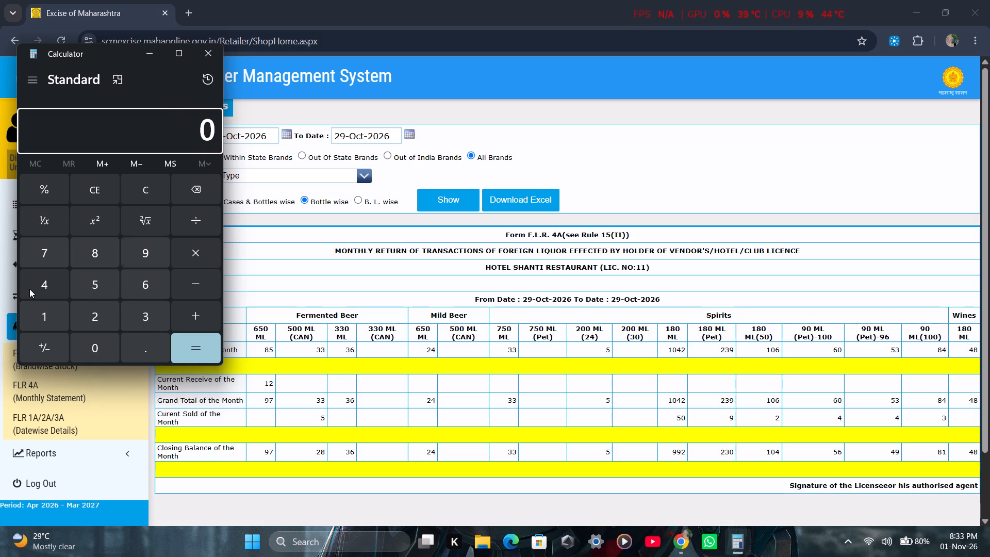
# Add up the closing balances of the spirits' 180 ML and 200 ML columns: 992 + 230 + 104 + 5.
pyautogui.write('992+')
pyautogui.write('230+')
pyautogui.write('104+5')
pyautogui.press('Return')
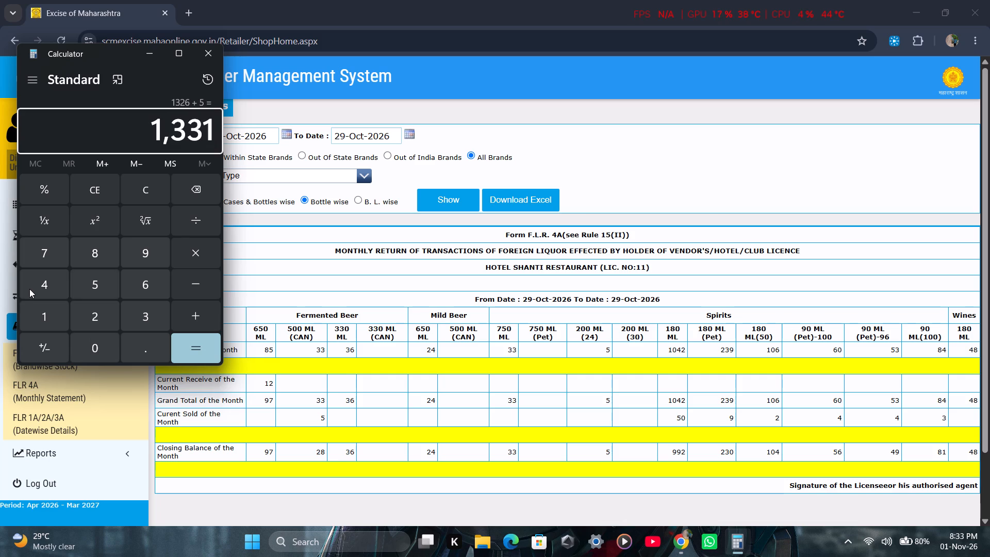
pyautogui.press('Escape')
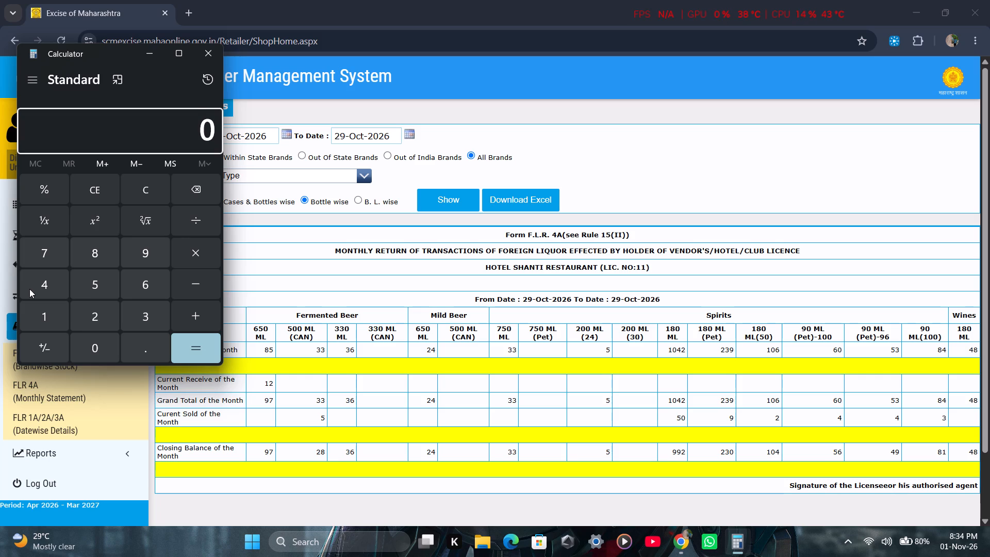
# Add 117 and 69, and repeat the sum in reverse order as a check.
pyautogui.write('117+')
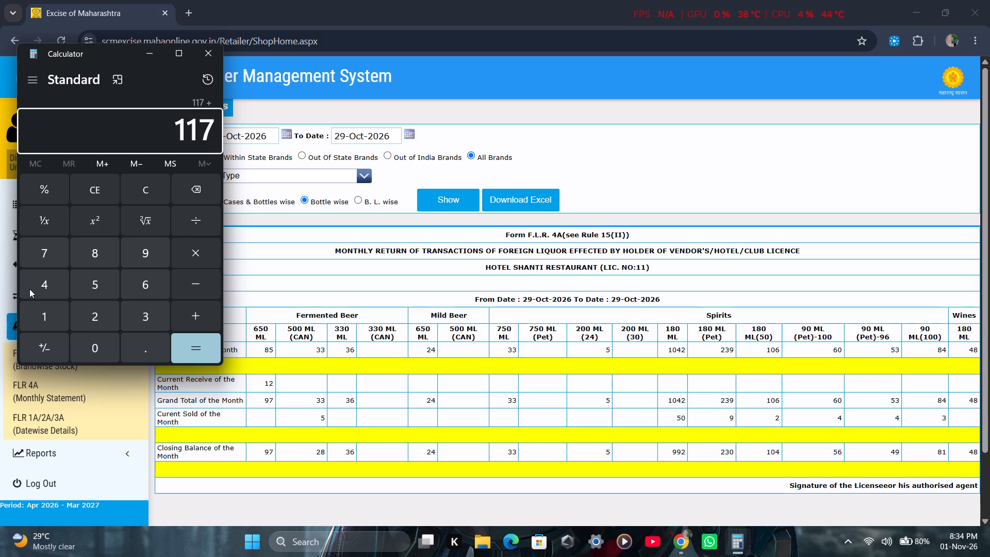
pyautogui.write('69')
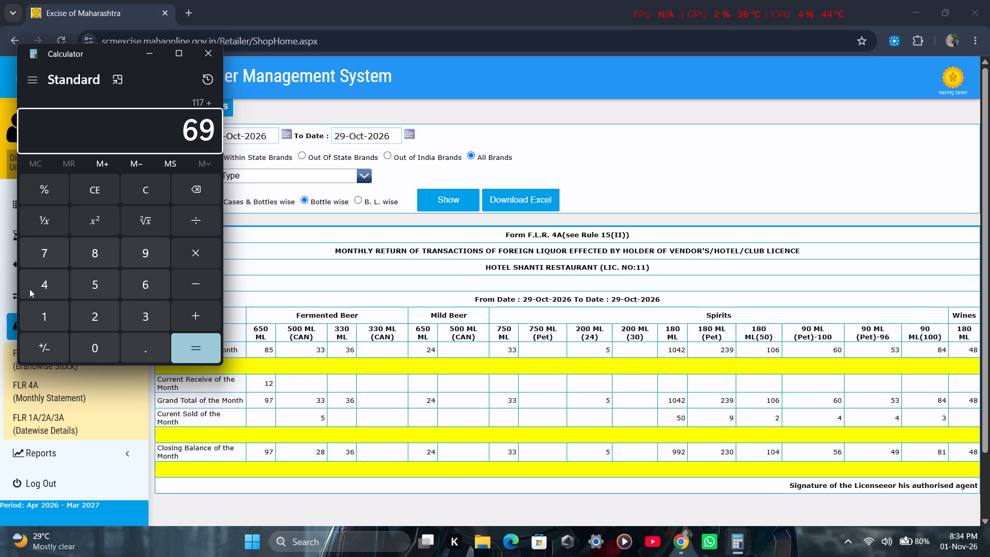
pyautogui.press('Return')
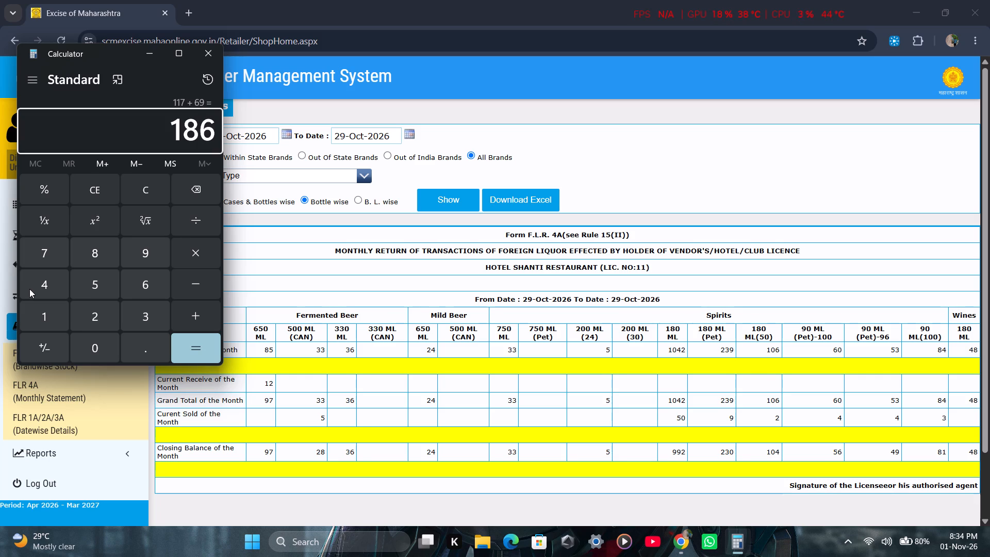
pyautogui.press('Escape')
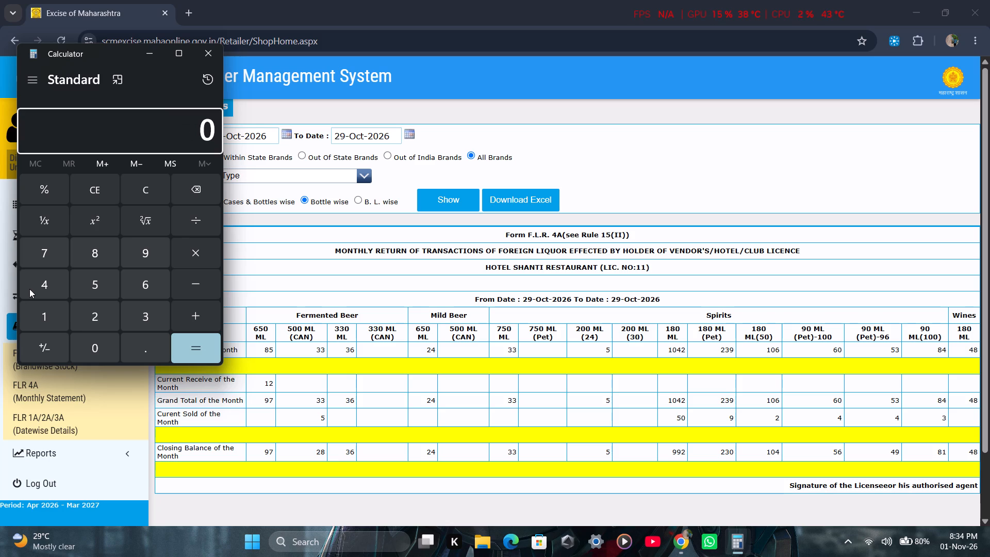
pyautogui.write('69+')
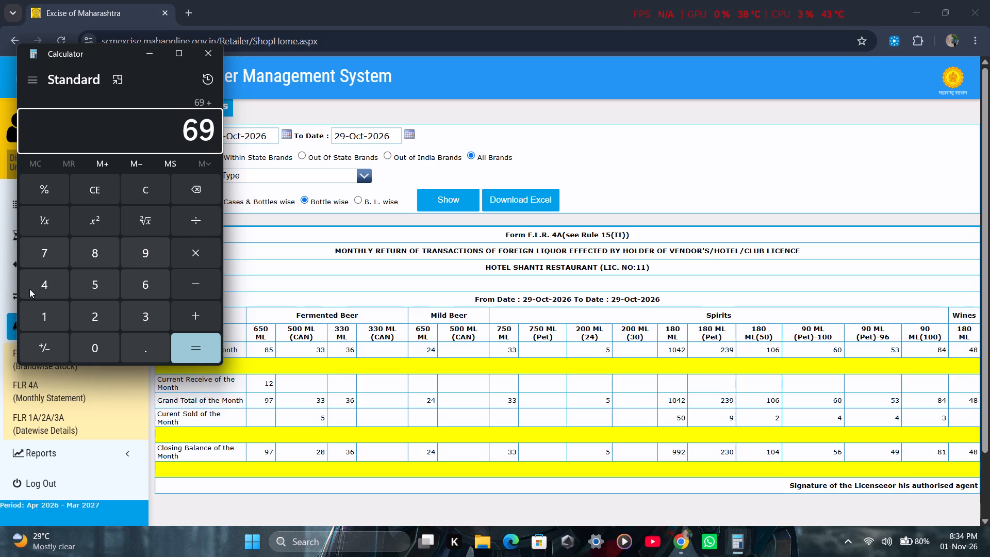
pyautogui.write('117')
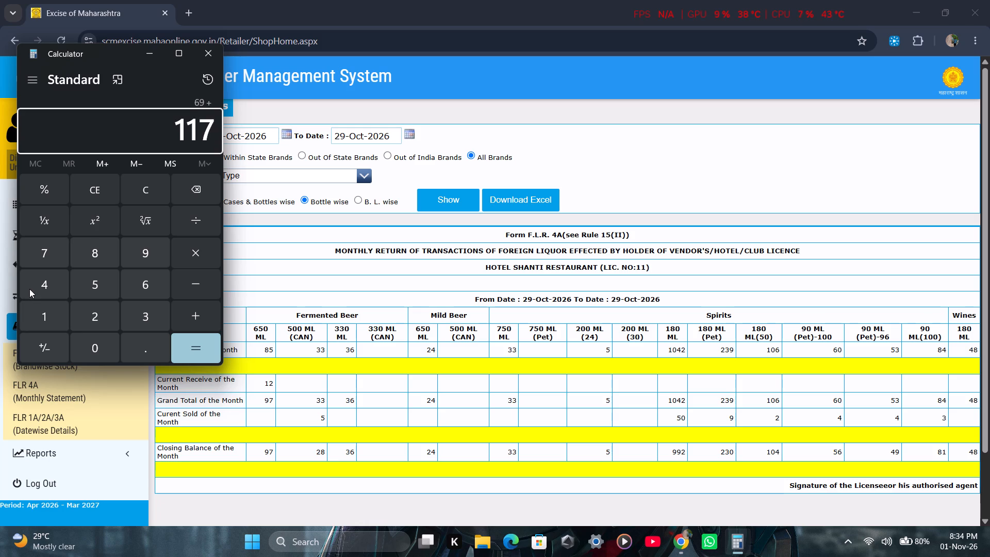
pyautogui.press('Return')
pyautogui.press('Escape')
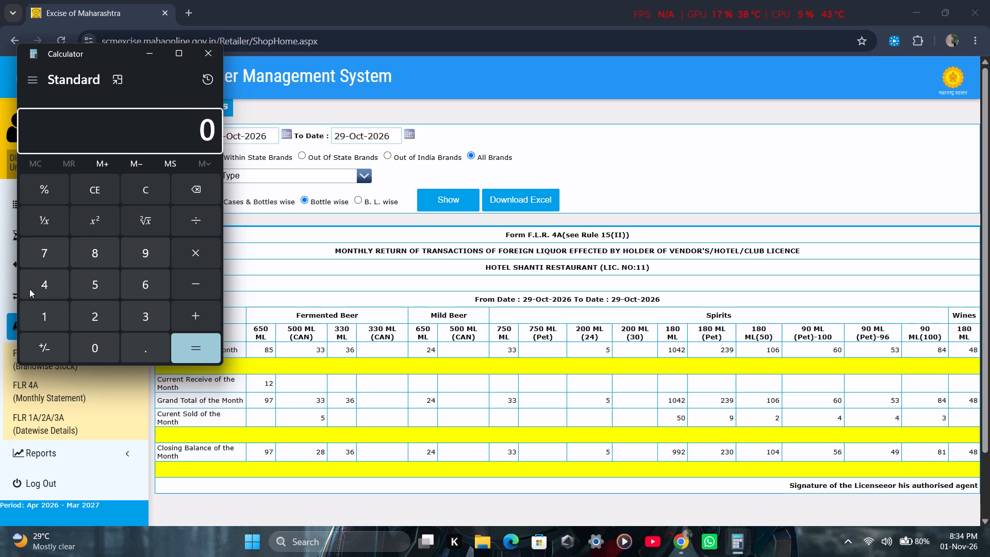
# Add up the closing balances of the spirits' 90 ML columns: 56 + 49 + 81.
pyautogui.write('56+')
pyautogui.write('49+')
pyautogui.write('81')
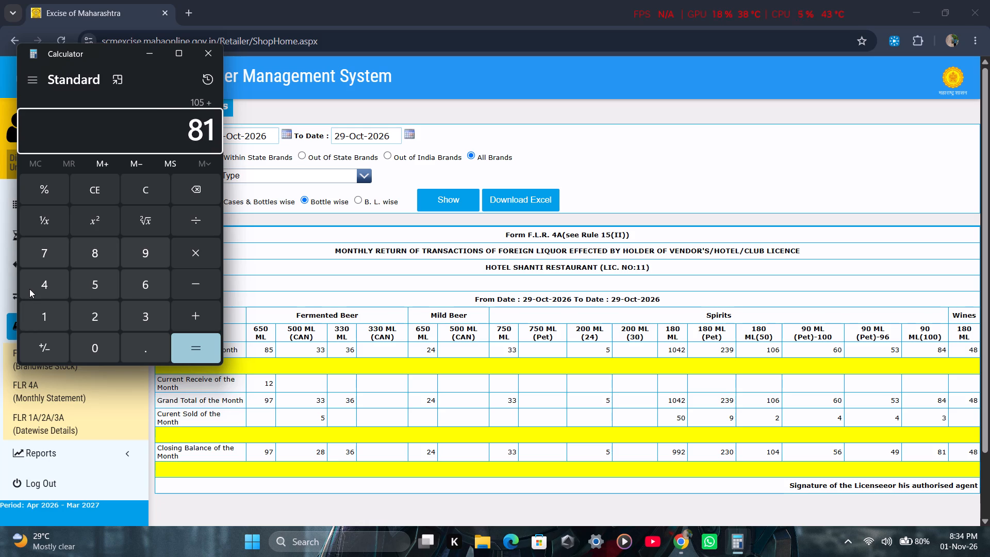
pyautogui.press('Return')
pyautogui.press('Escape')
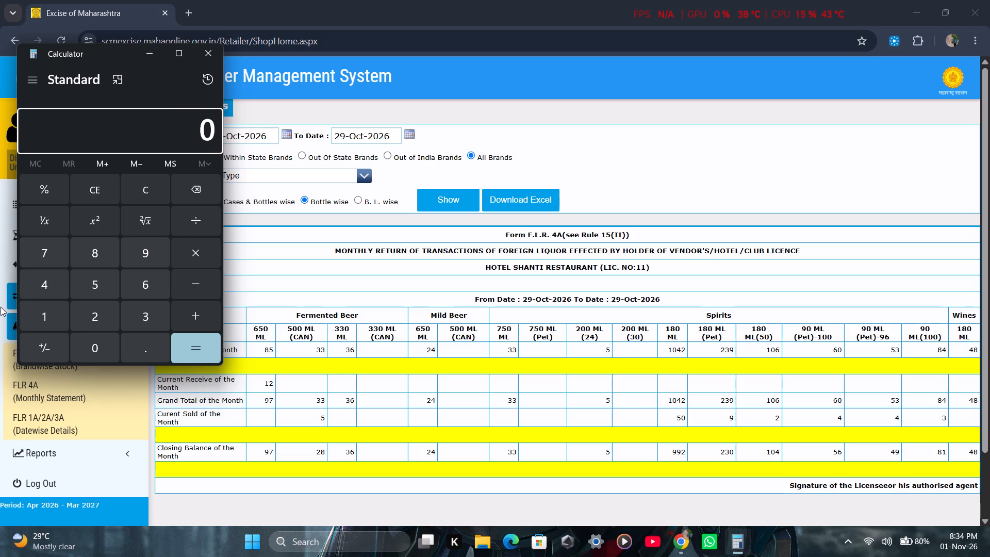
# Close Calculator and the browser window with the excise system.
pyautogui.click(204, 61)
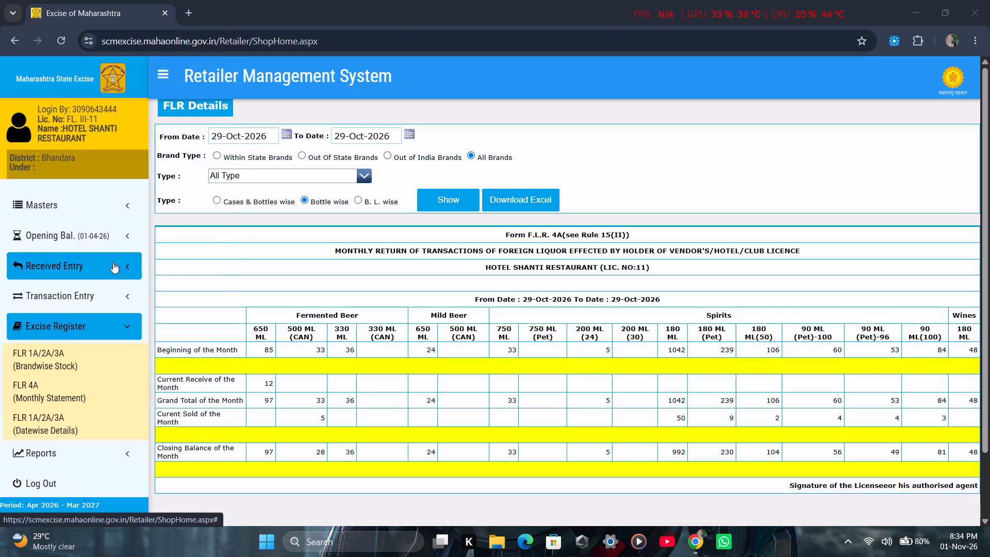
pyautogui.click(989, 0)
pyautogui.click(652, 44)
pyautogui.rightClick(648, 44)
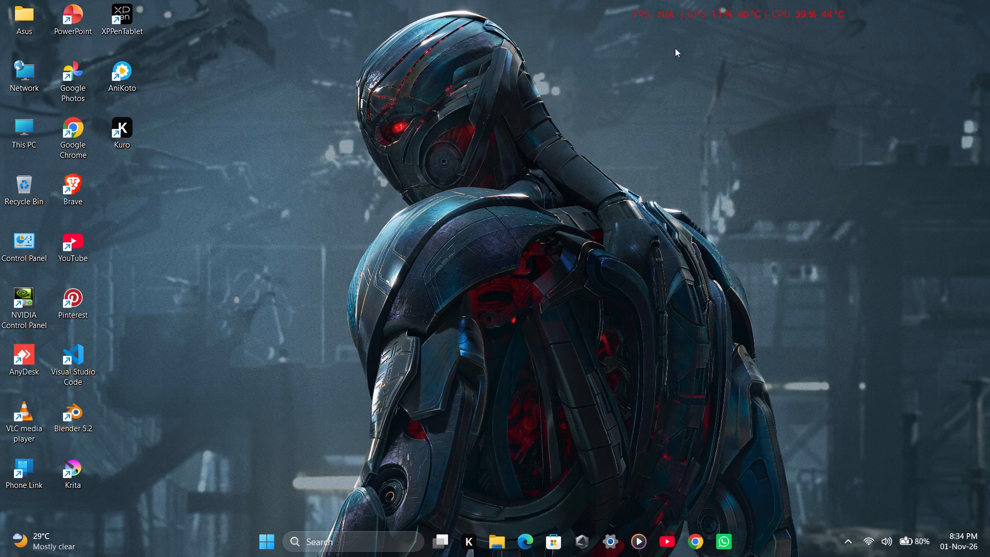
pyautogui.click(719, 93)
# Open the computer's power options and choose a power action.
pyautogui.click(269, 544)
pyautogui.click(650, 507)
pyautogui.click(679, 455)
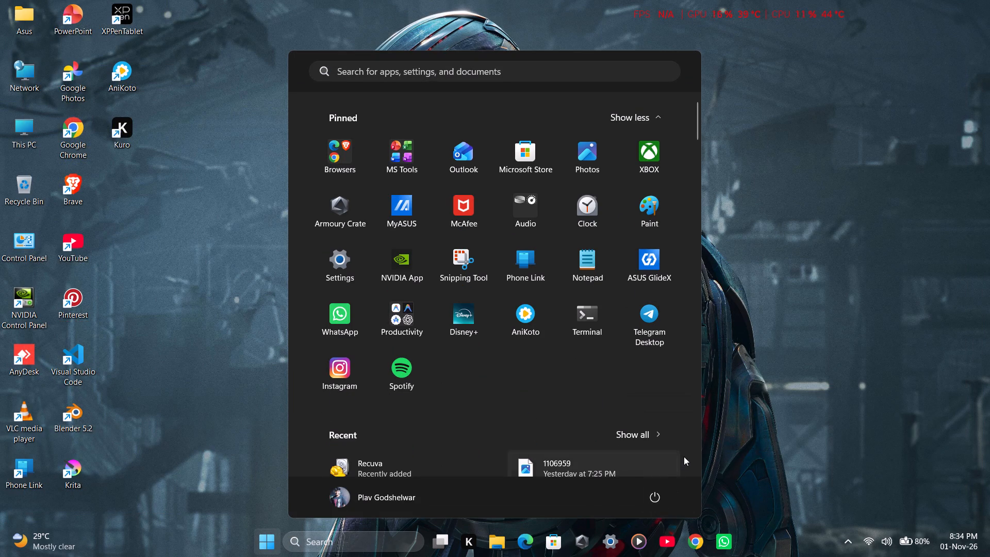